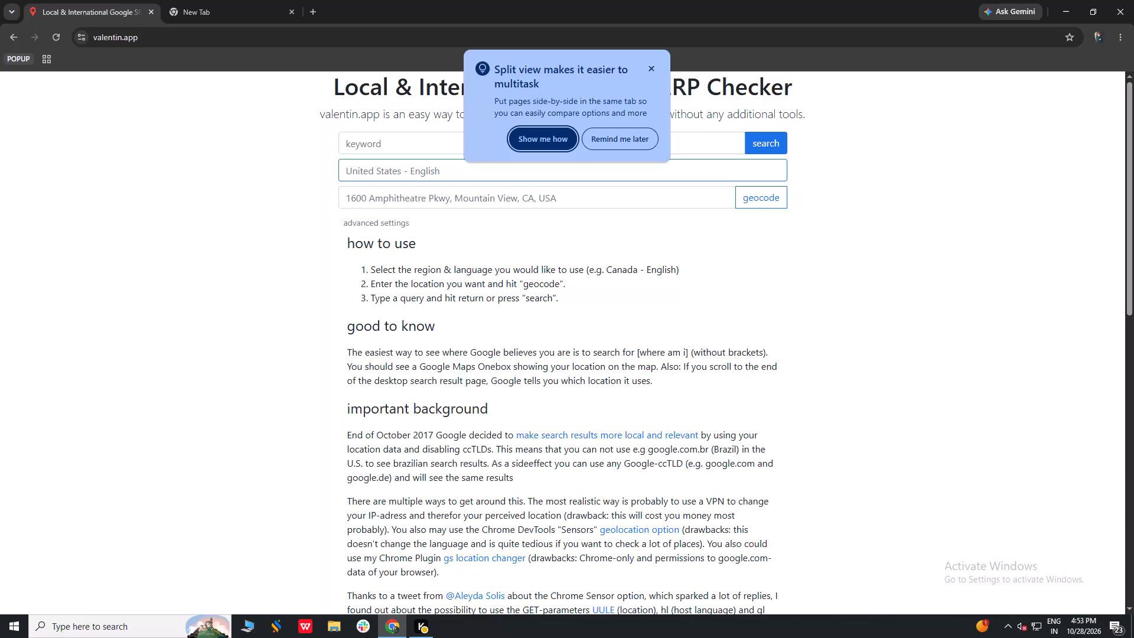
Dismiss the split view tip and run a localized Google search for the keyword "business plan software".
left_click(647, 68)
left_click(484, 147)
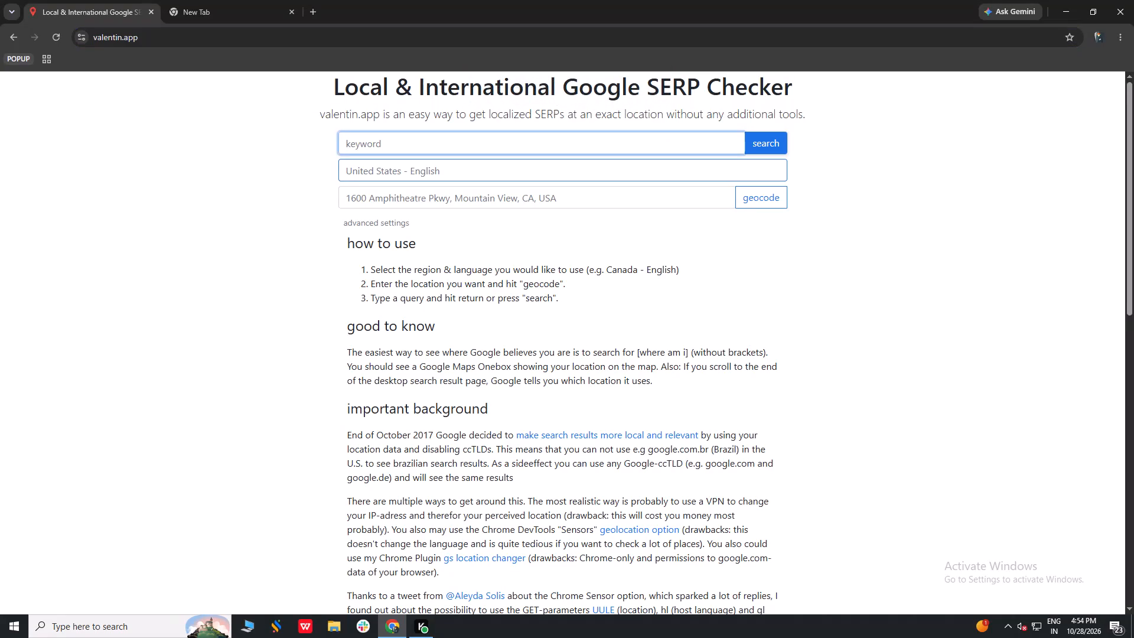
type("business plan software")
key("Return")
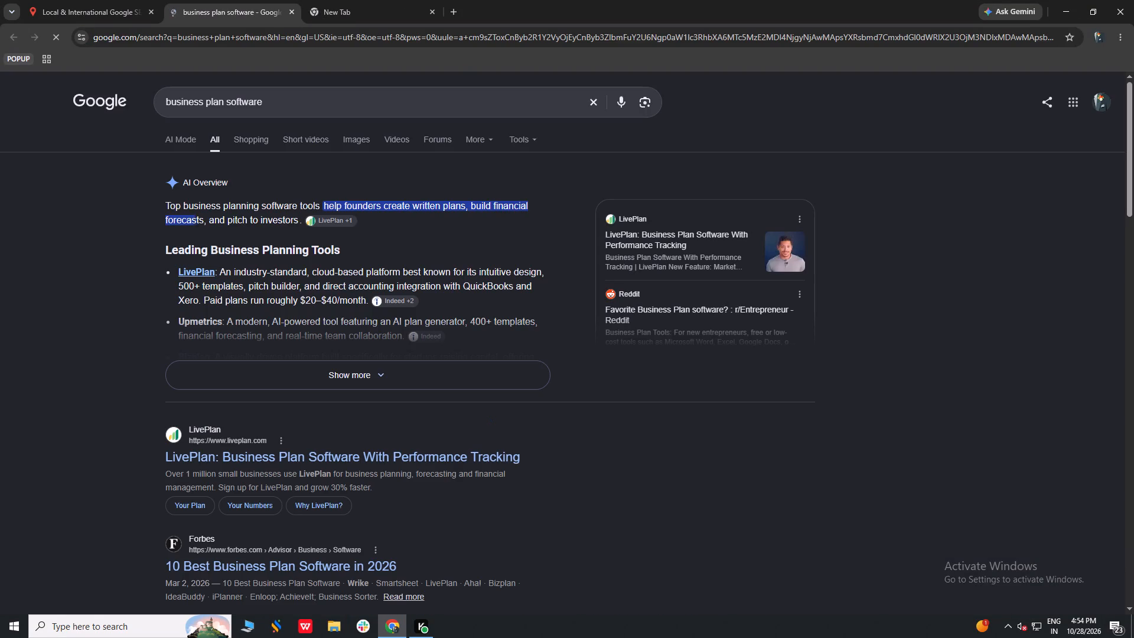
Find "upmetrics" on the first results page and go through every match.
key("ctrl+f")
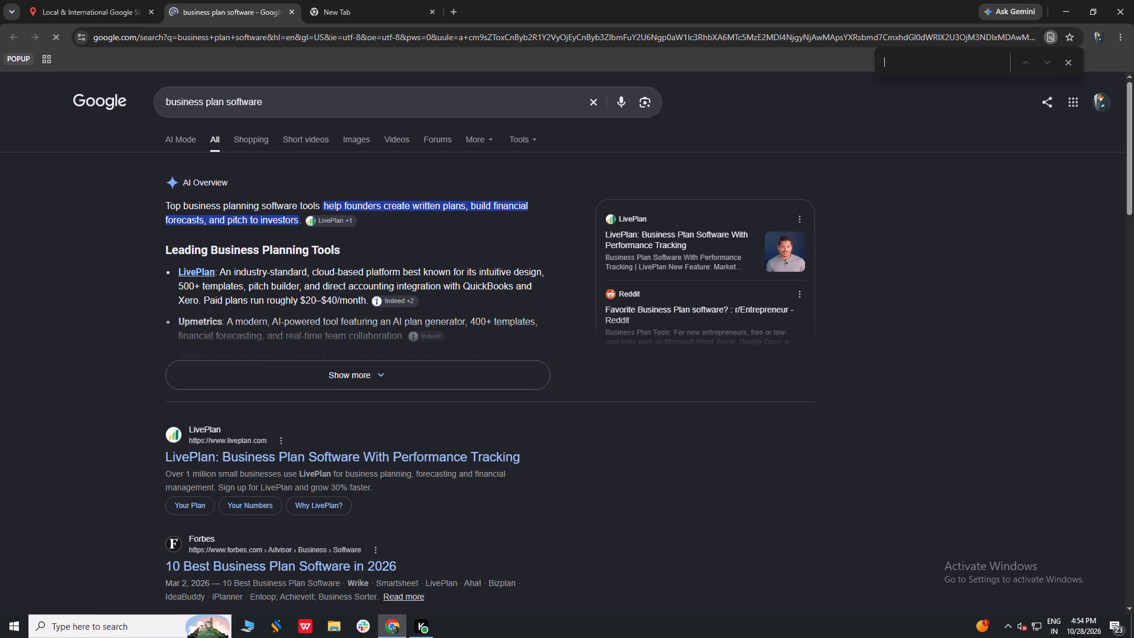
key("p")
key("BackSpace")
type("upmetrics")
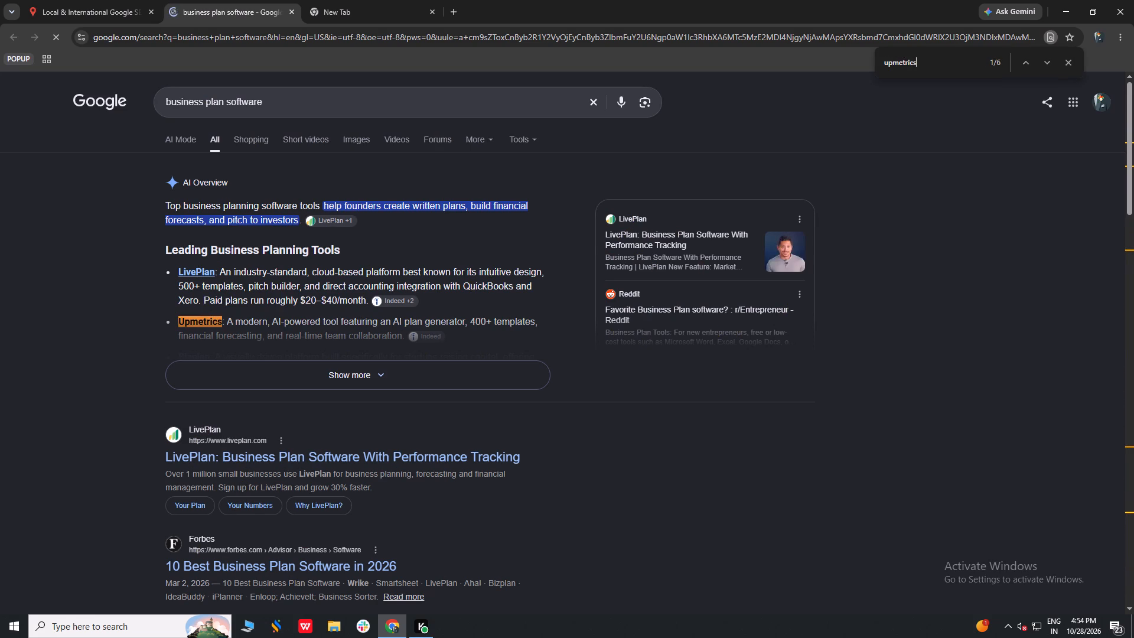
key("Return")
key("Return")
key("Return")
key("Return")
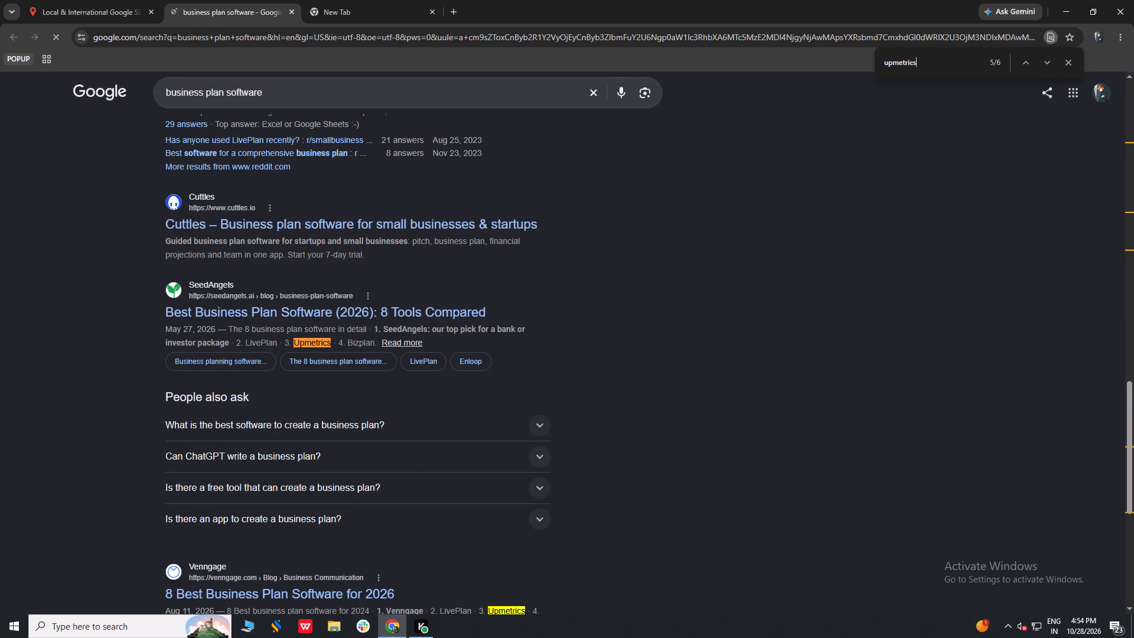
key("Return")
key("Return")
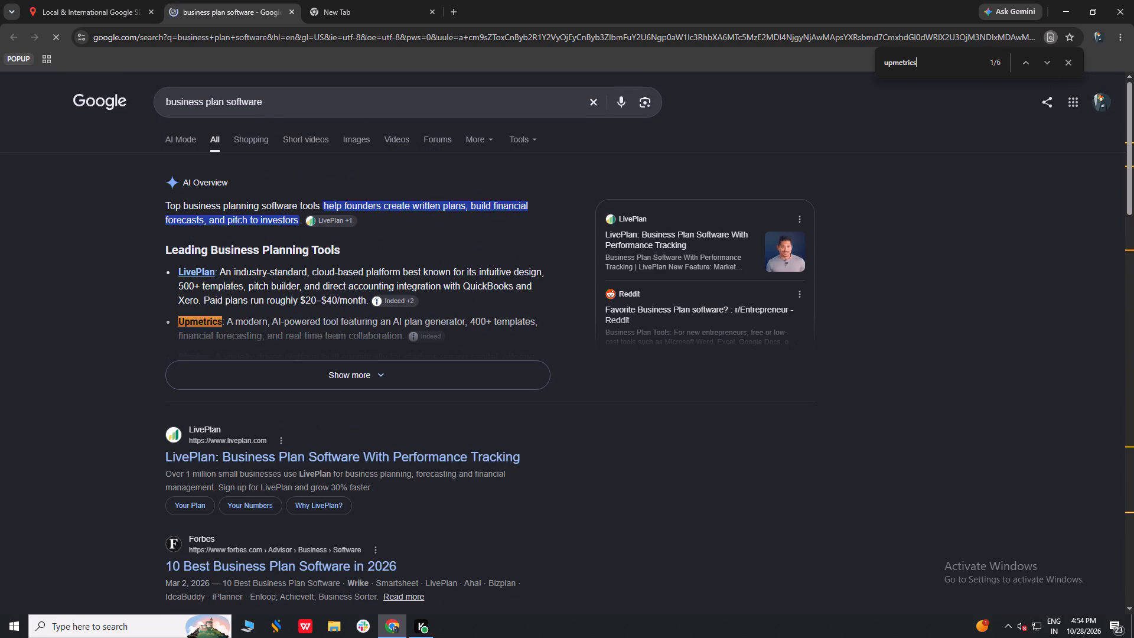
Advance to the second and third results pages, checking each for "upmetrics".
scroll(565, 243, "down", 20)
left_click(444, 502)
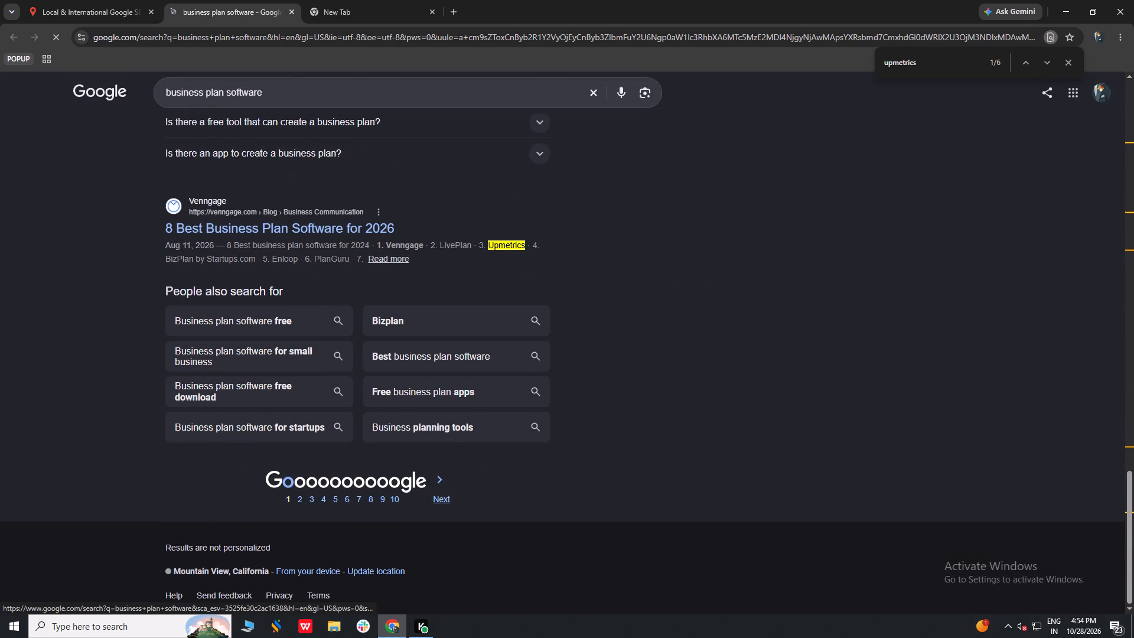
key("ctrl+f")
scroll(672, 393, "down", 2)
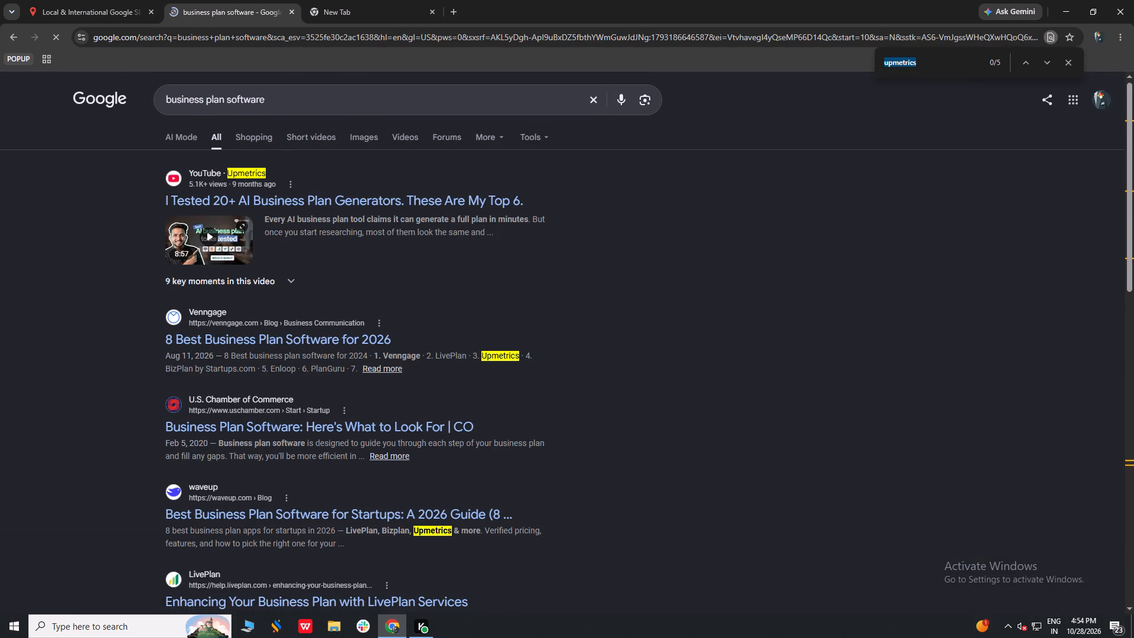
scroll(672, 393, "down", 11)
left_click(451, 494)
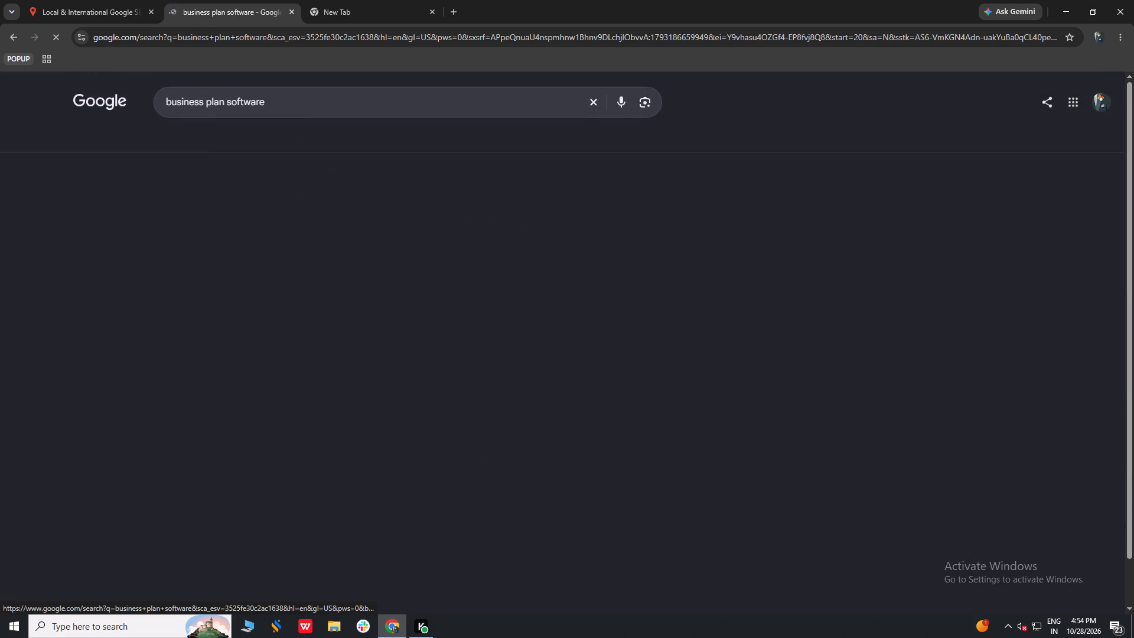
key("ctrl+f")
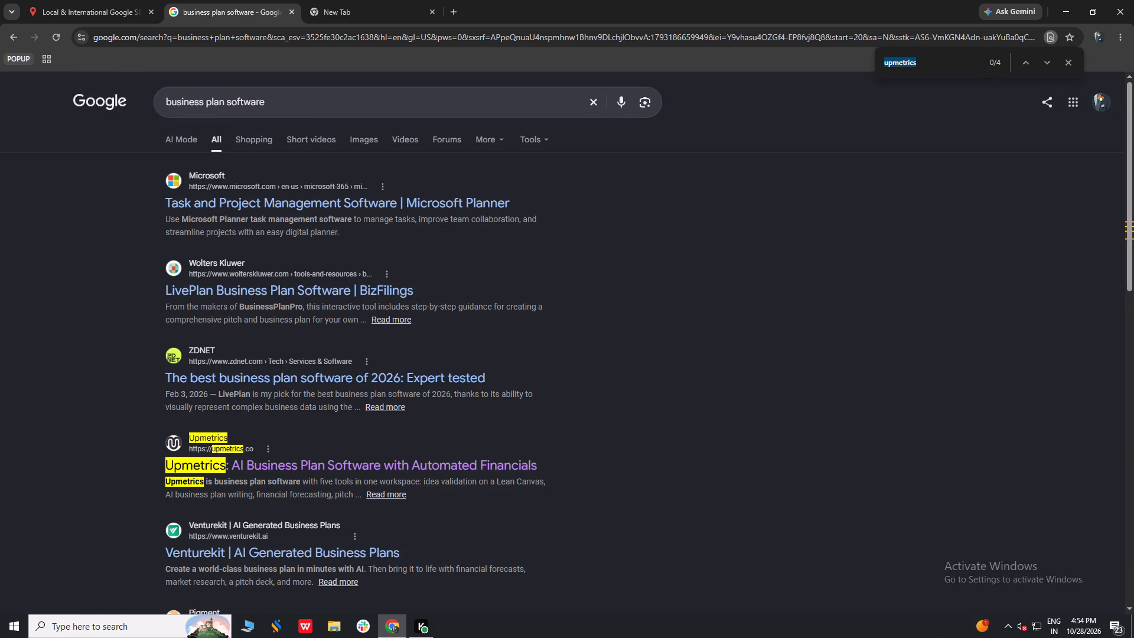
Delete all on-device site data stored by Google and the embedded sites, and reload the results page.
left_click(82, 39)
left_click(148, 120)
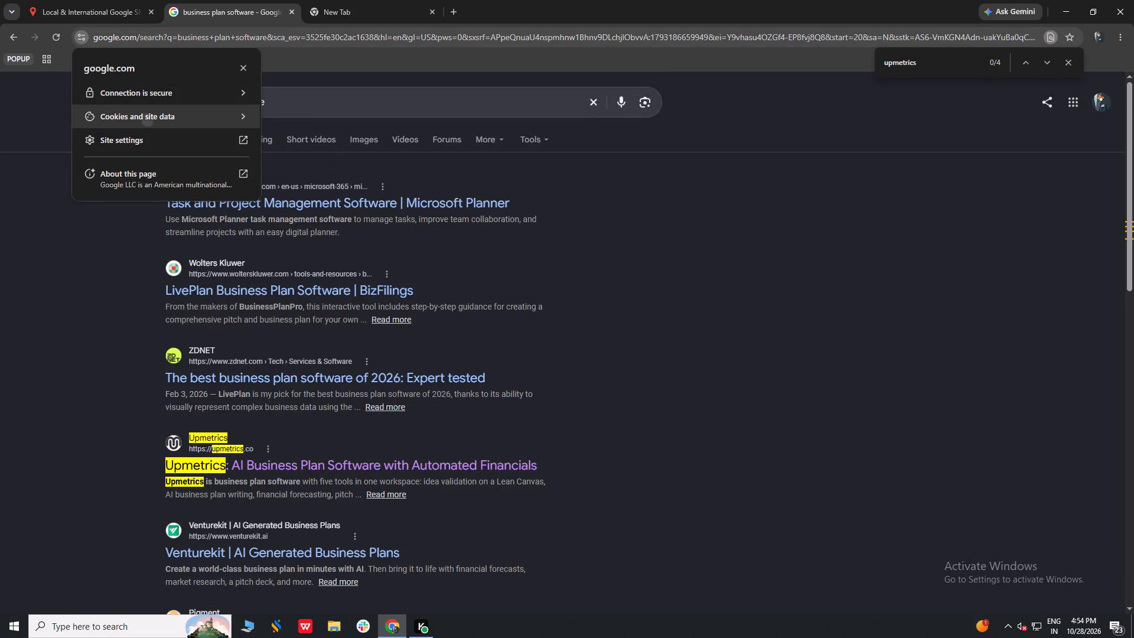
left_click(208, 184)
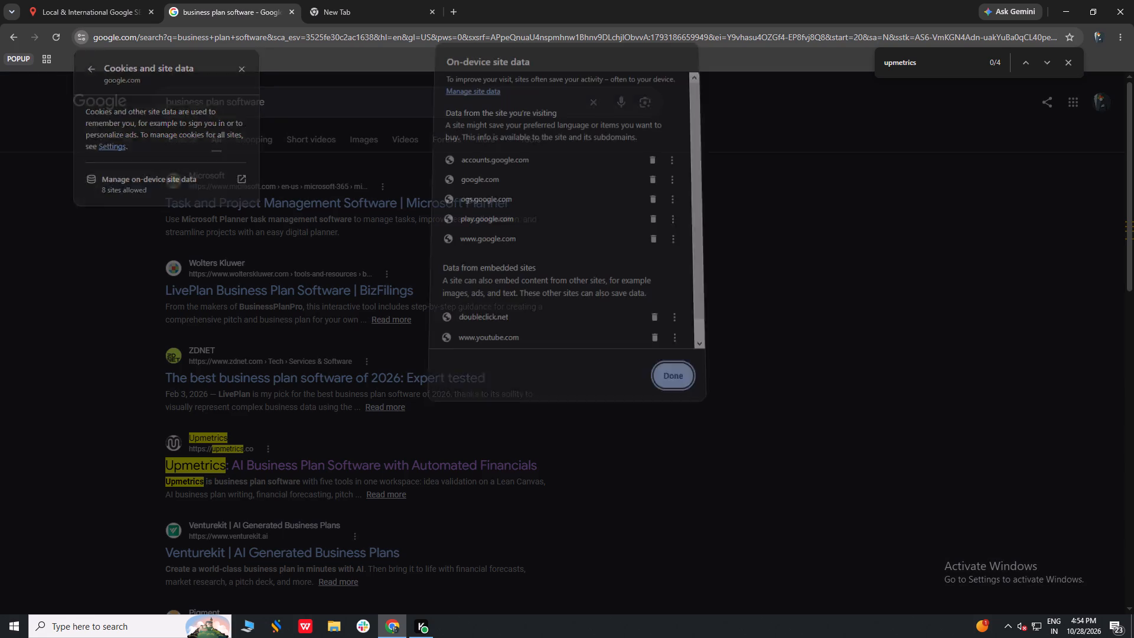
triple_click(649, 166)
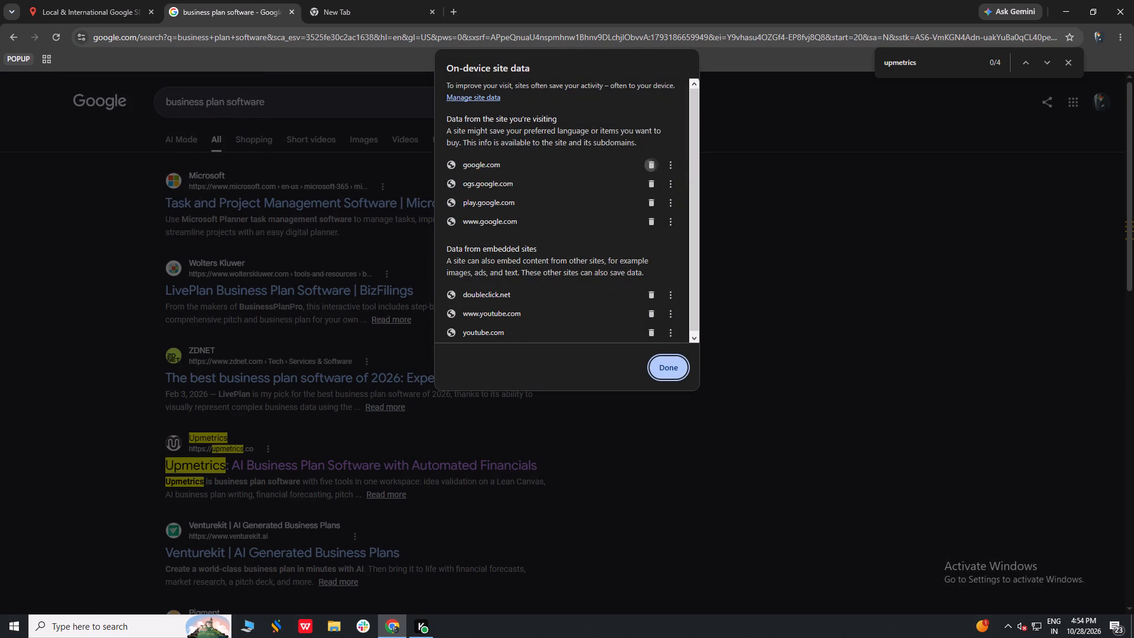
double_click(649, 166)
triple_click(658, 162)
left_click(658, 162)
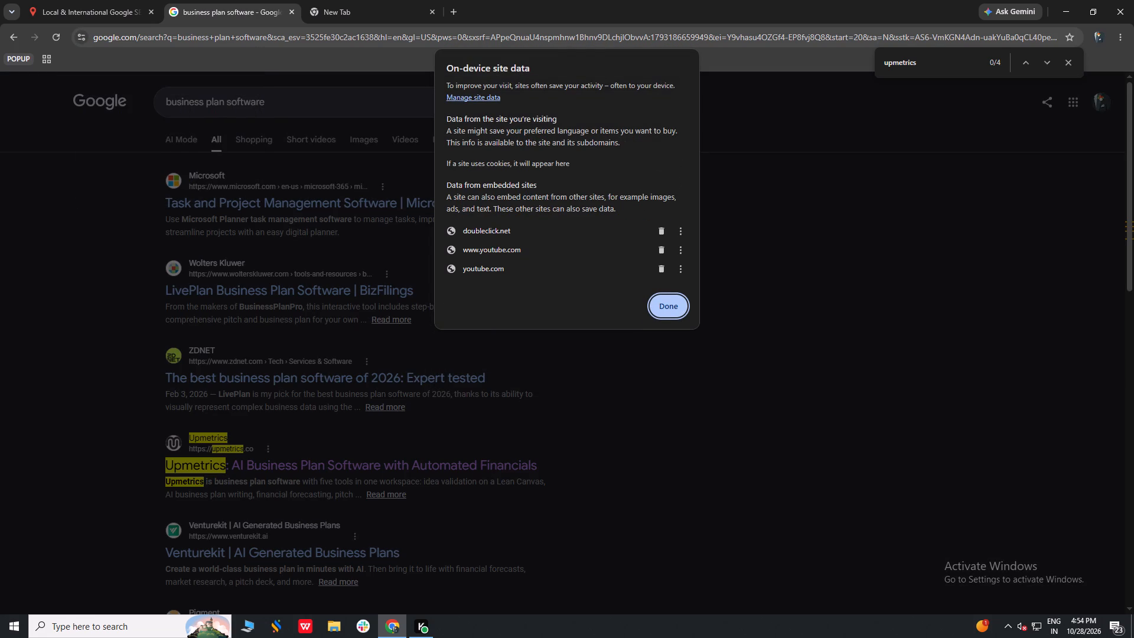
triple_click(663, 231)
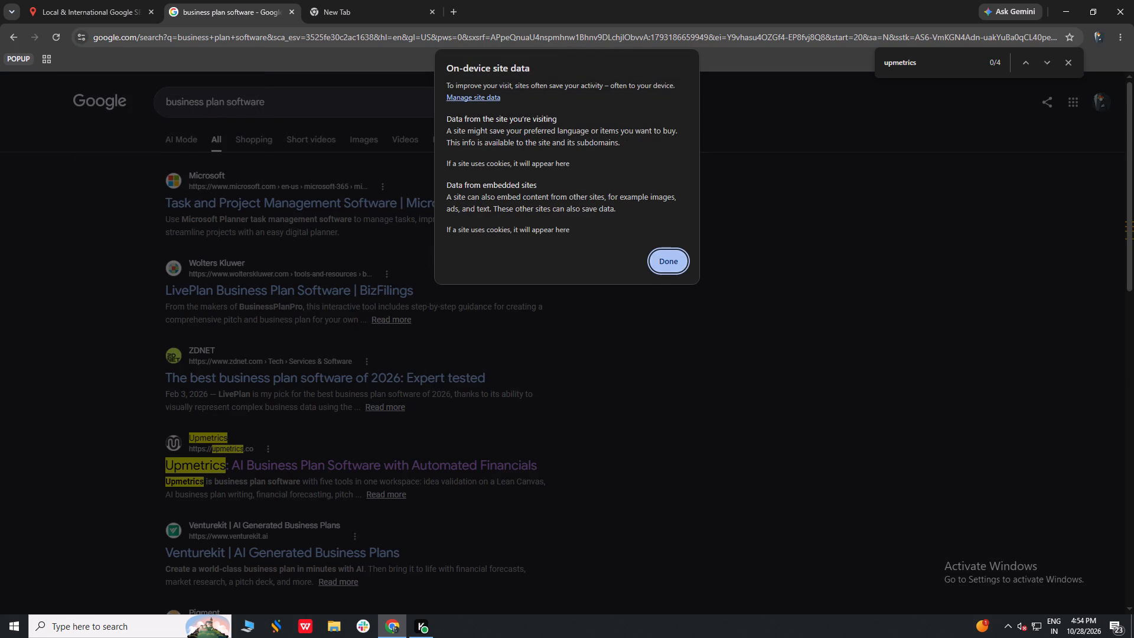
left_click(663, 268)
left_click(680, 85)
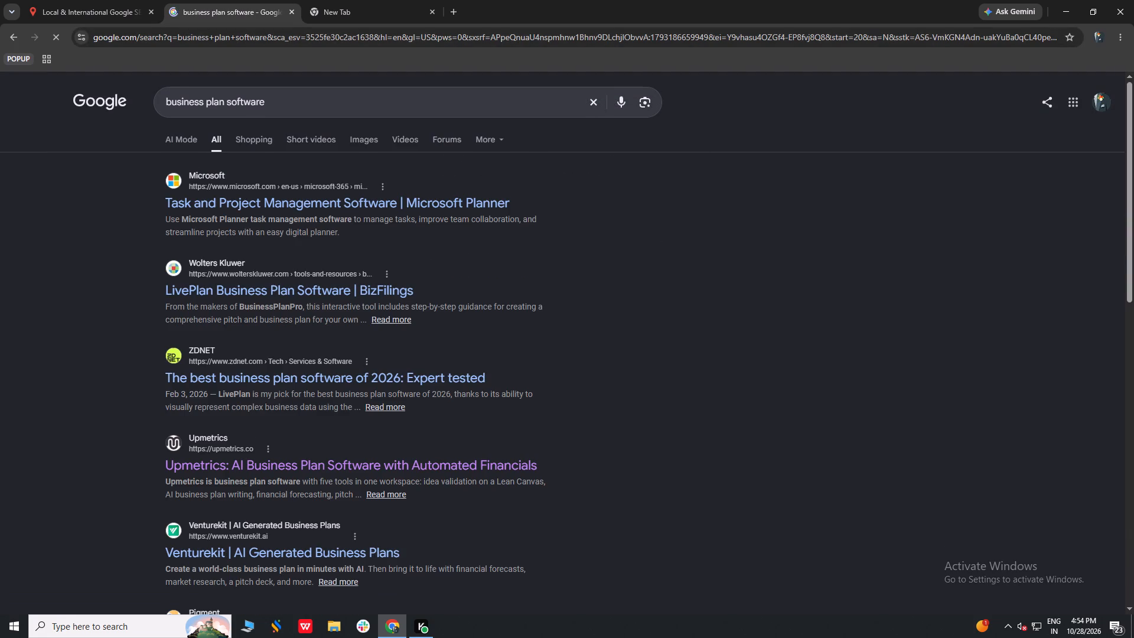
Look over the reloaded third results page and close it along with the empty new tab.
scroll(531, 211, "down", 13)
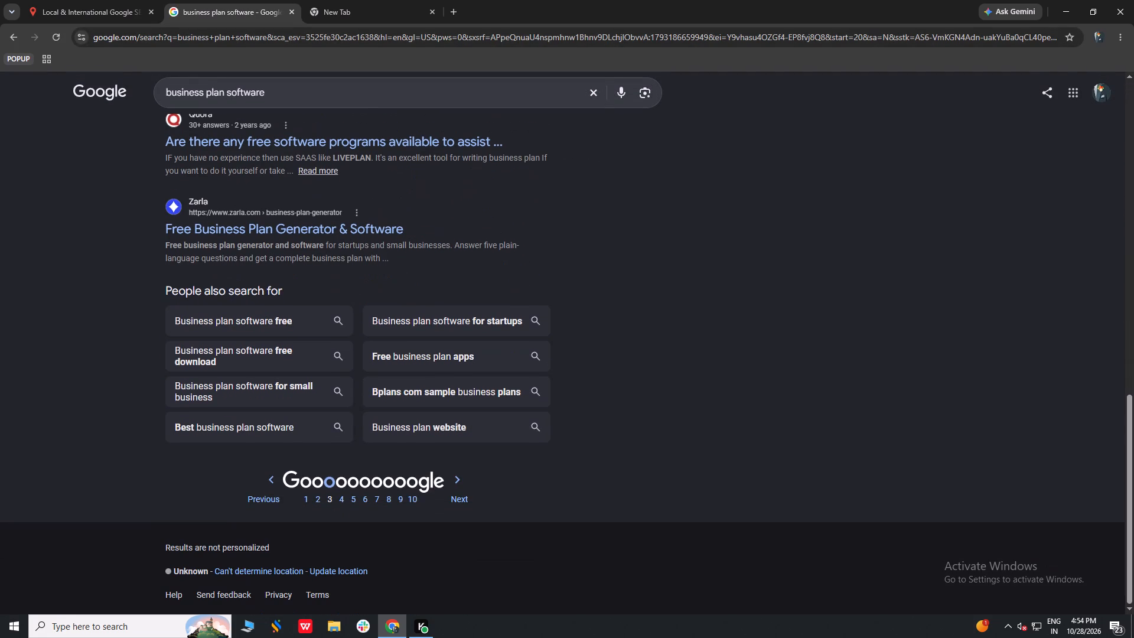
scroll(511, 459, "up", 13)
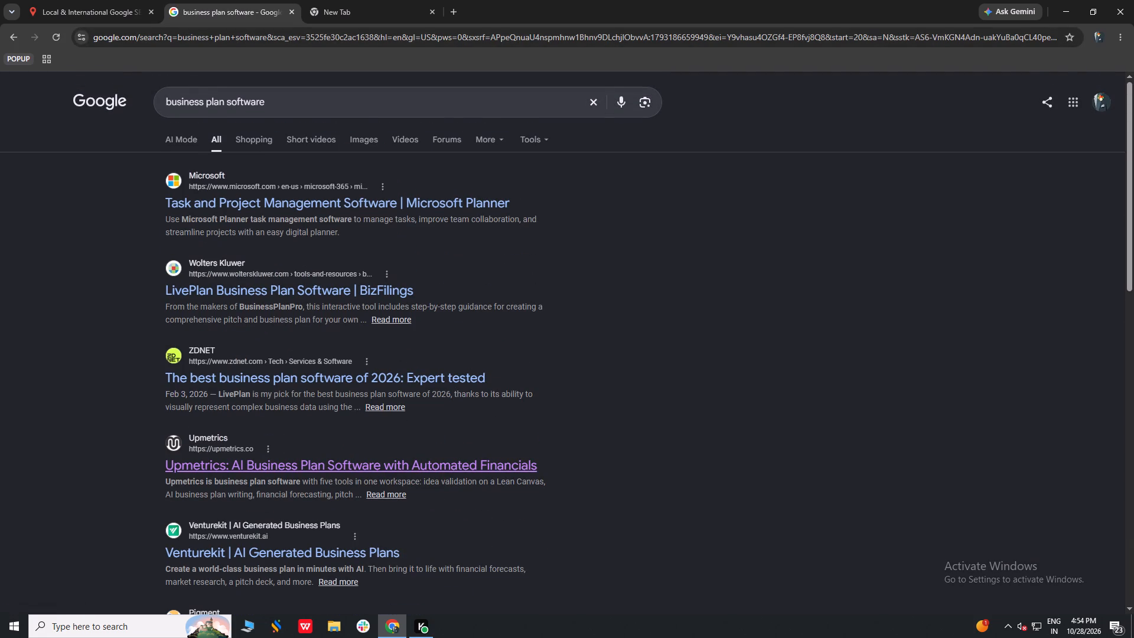
middle_click(218, 0)
middle_click(218, 0)
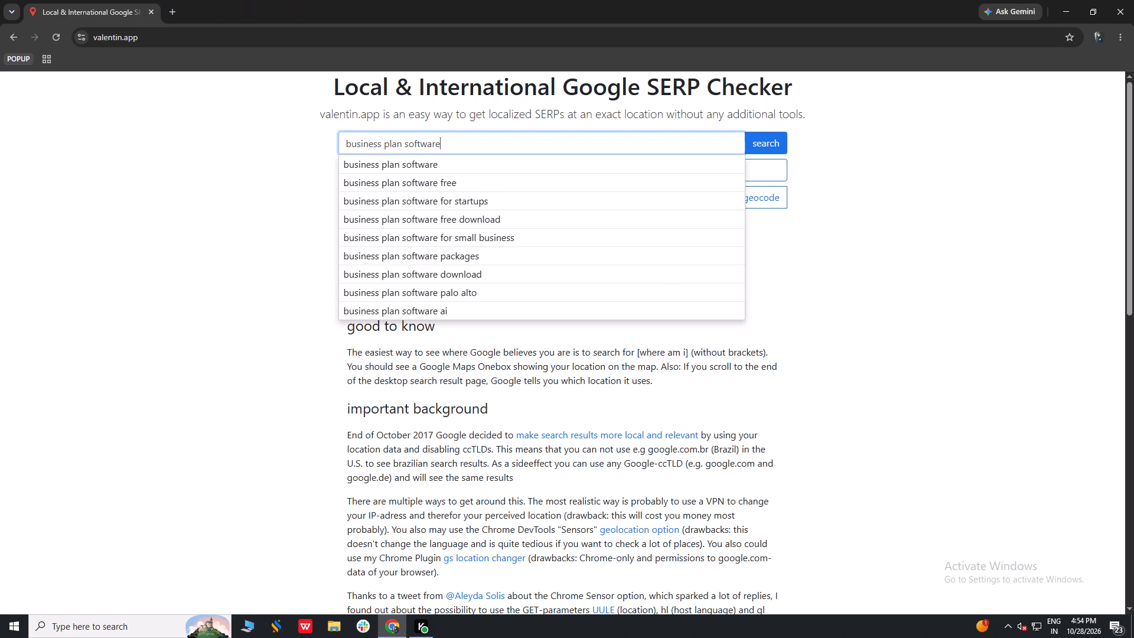
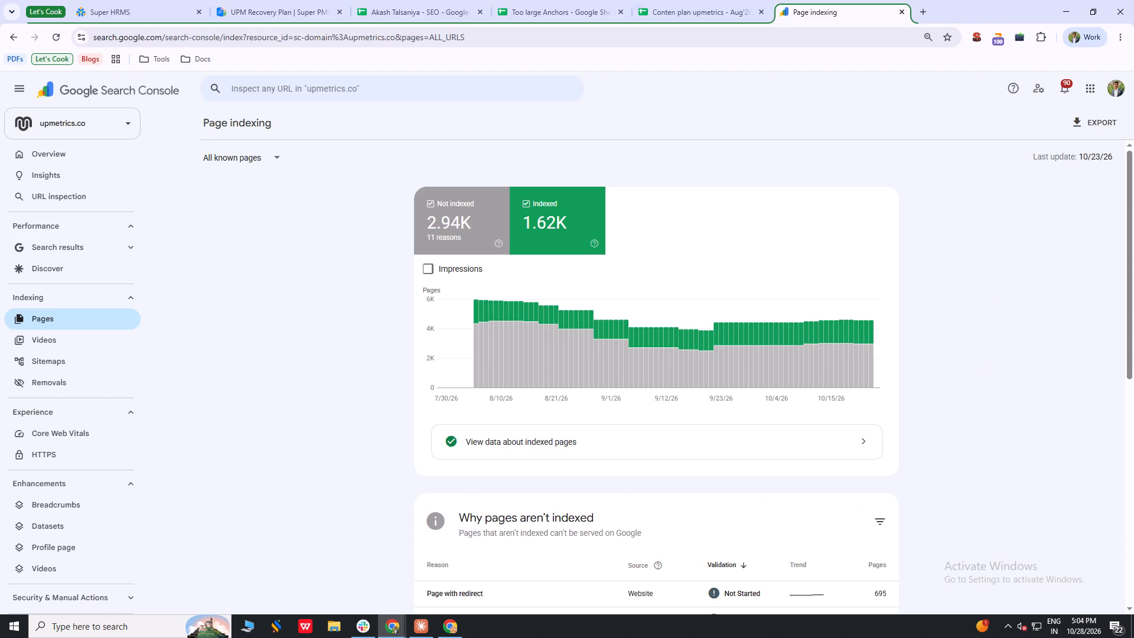
left_click(698, 0)
left_click(792, 0)
left_click(63, 246)
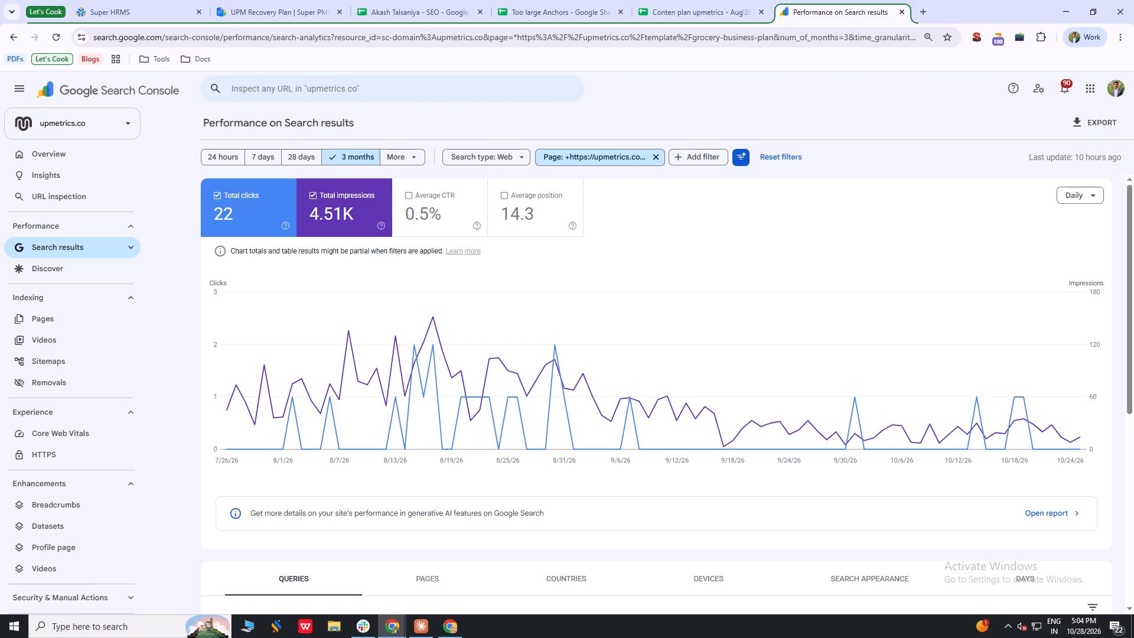
Replace the URL in the report's page filter with the copied how-to-write-a-business-plan address, keeping URLs containing.
left_click(577, 161)
left_click(649, 362)
key("ctrl+a")
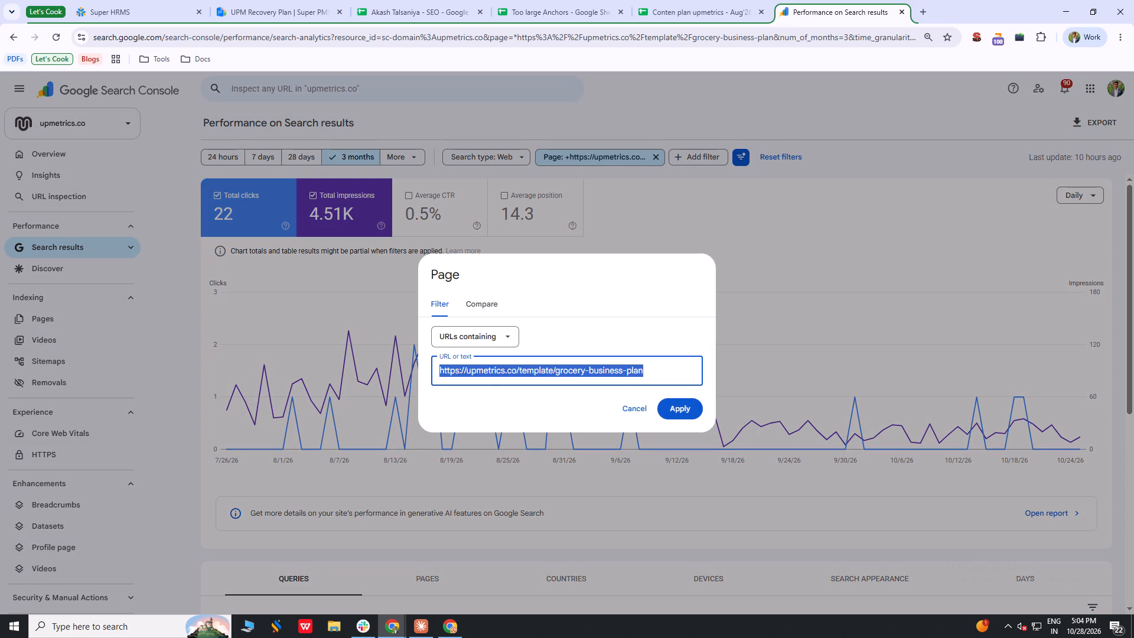
key("ctrl+v")
left_click(684, 402)
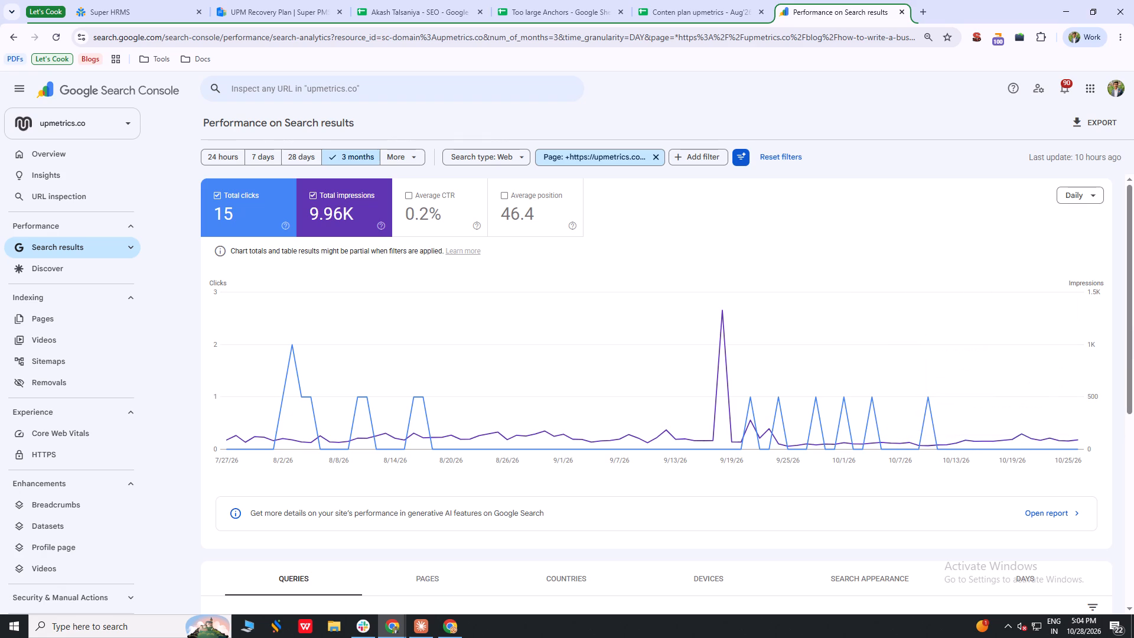
Add the average position metric to the report and review the post's top queries with it.
scroll(1097, 480, "down", 6)
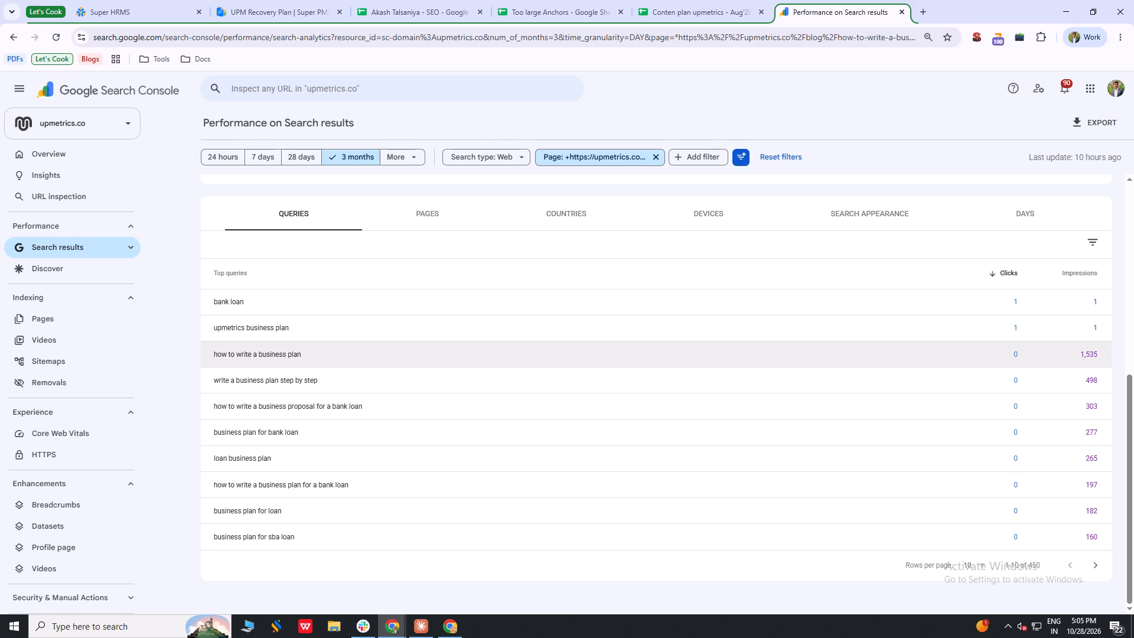
scroll(428, 348, "up", 3)
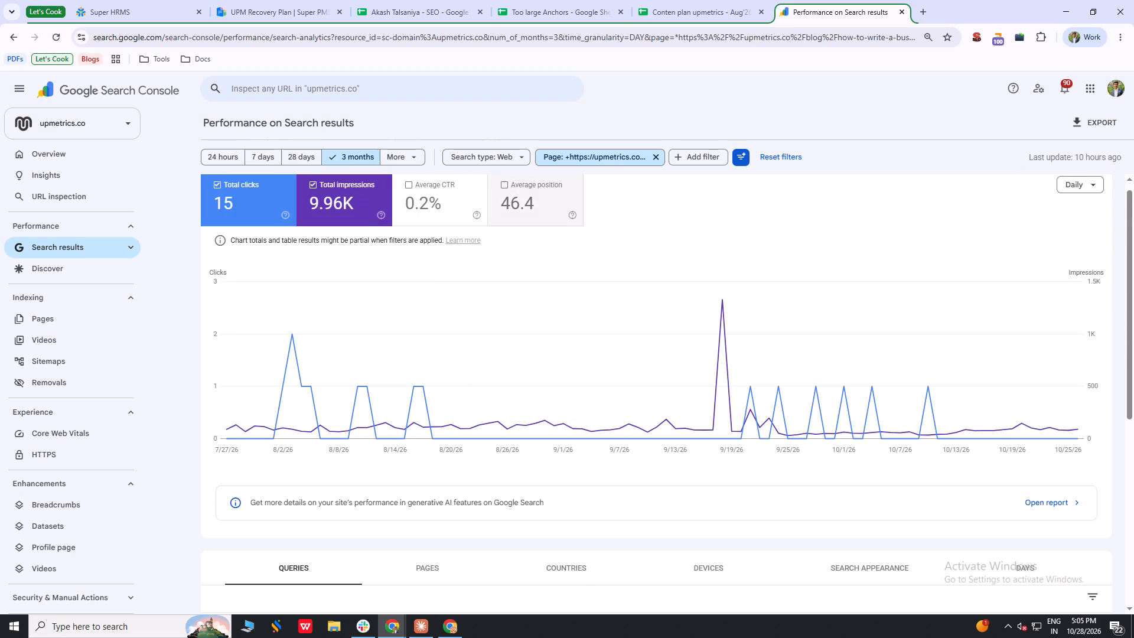
left_click(511, 210)
scroll(797, 479, "down", 4)
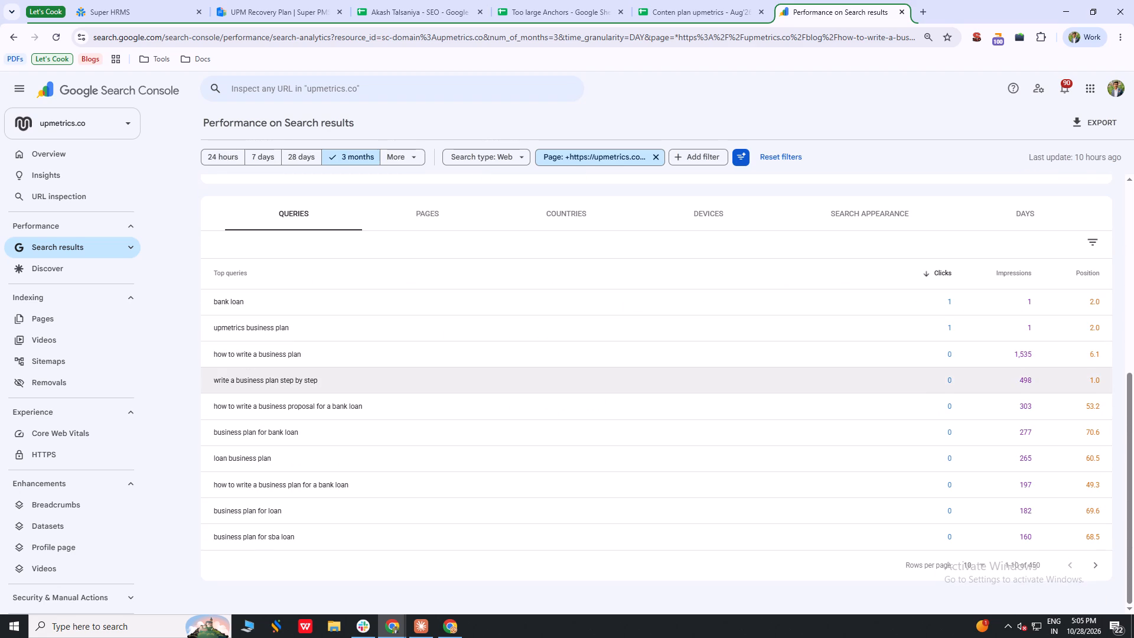
Copy the query "how to write a business plan" from the top queries table.
left_click_drag(309, 355, 211, 361)
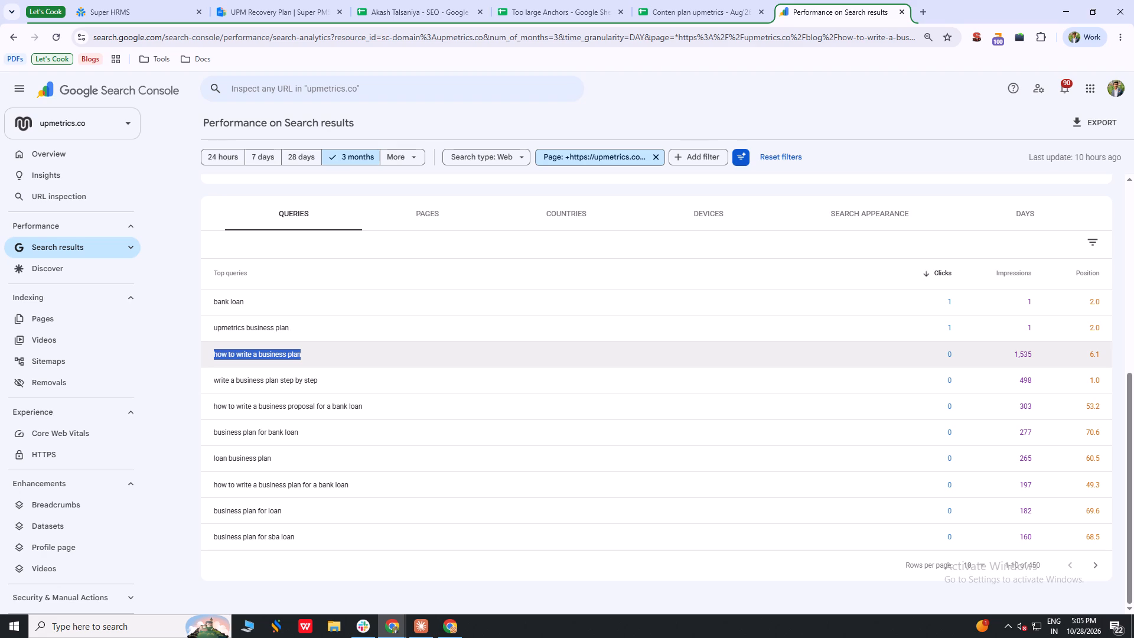
key("ctrl+c")
key("ctrl+c")
key("ctrl+c")
key("ctrl+c")
key("ctrl+c")
key("ctrl+c")
key("ctrl+c")
key("ctrl+c")
key("ctrl+c")
key("ctrl+c")
key("ctrl+c")
key("ctrl+c")
key("ctrl+c")
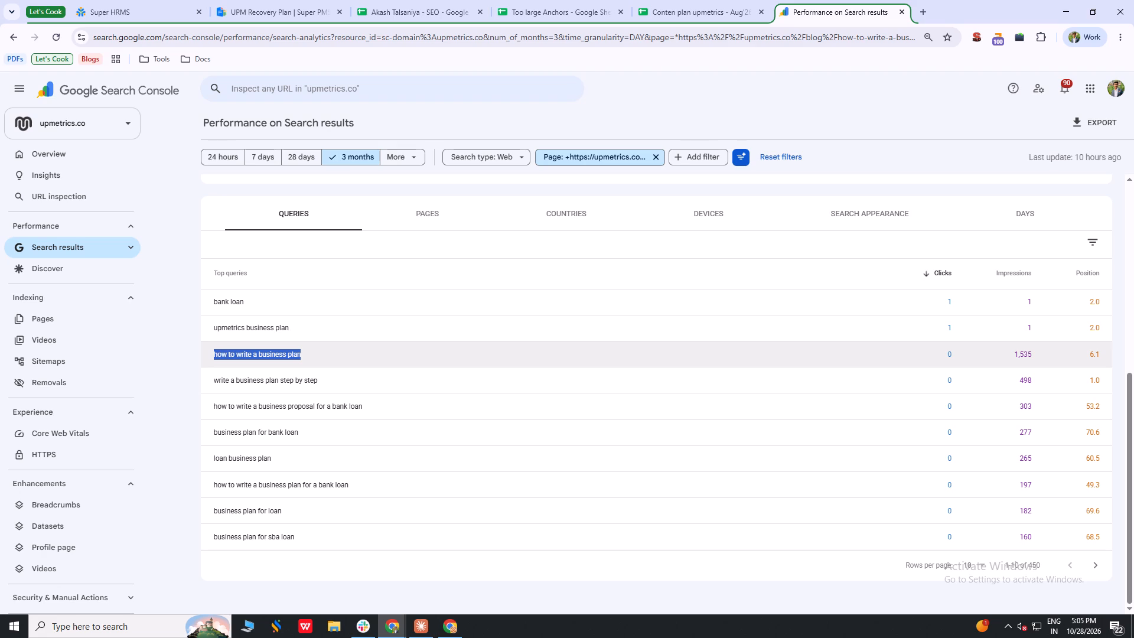
key("ctrl+c")
left_click(177, 365)
In a new incognito window, open valentin.app and run a United States - English search for "how to write a business plan".
key("ctrl+shift+n")
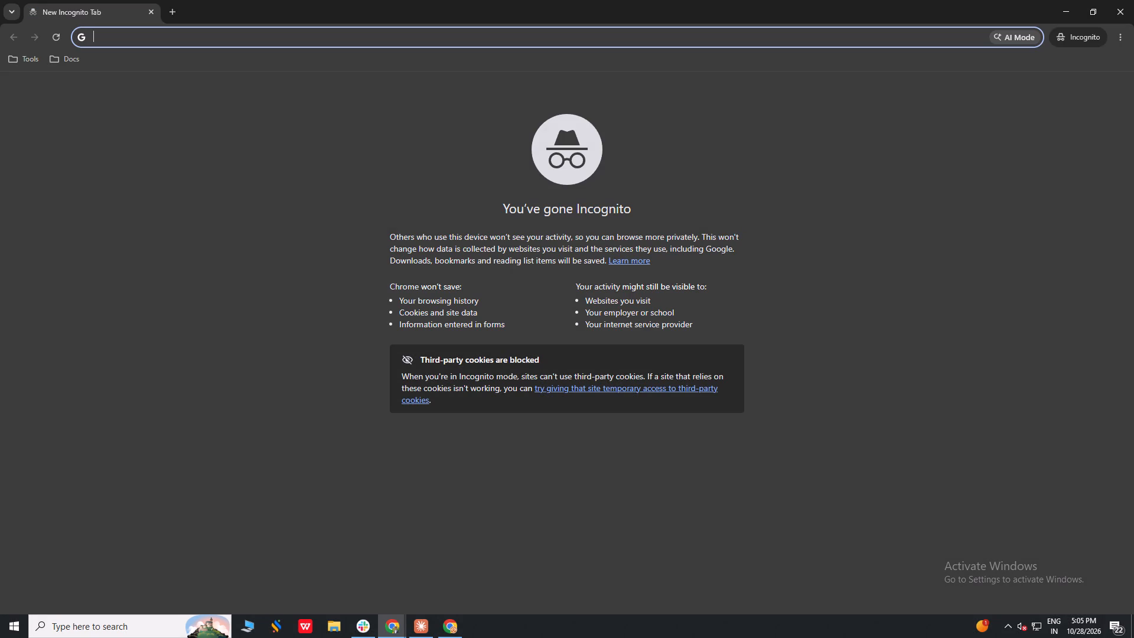
key("v")
key("Return")
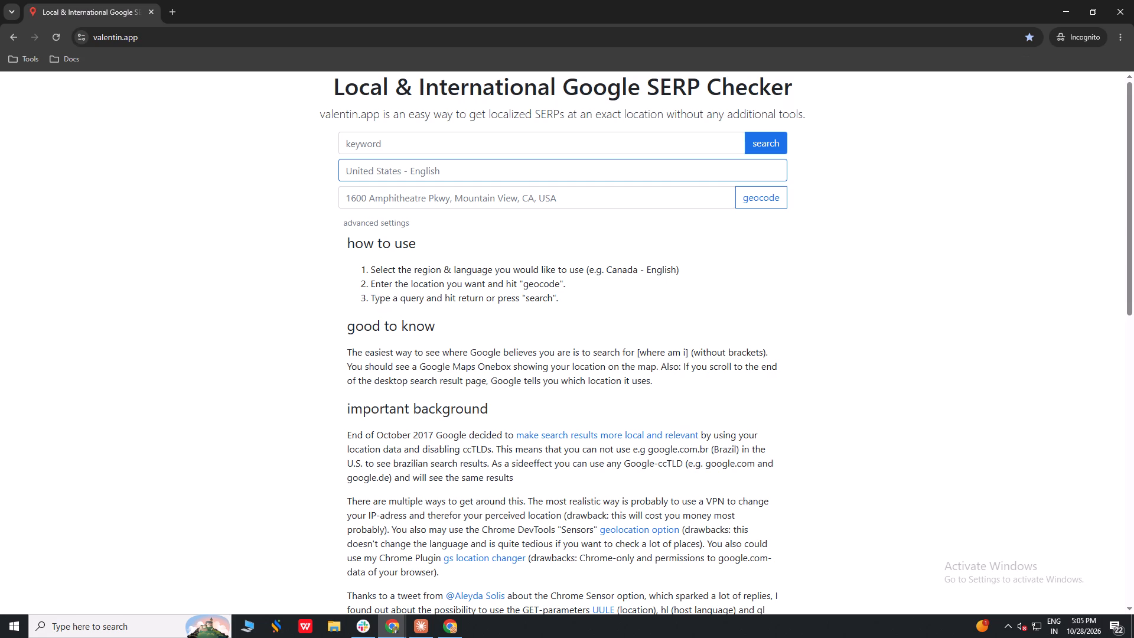
left_click(405, 154)
left_click(408, 147)
key("ctrl+v")
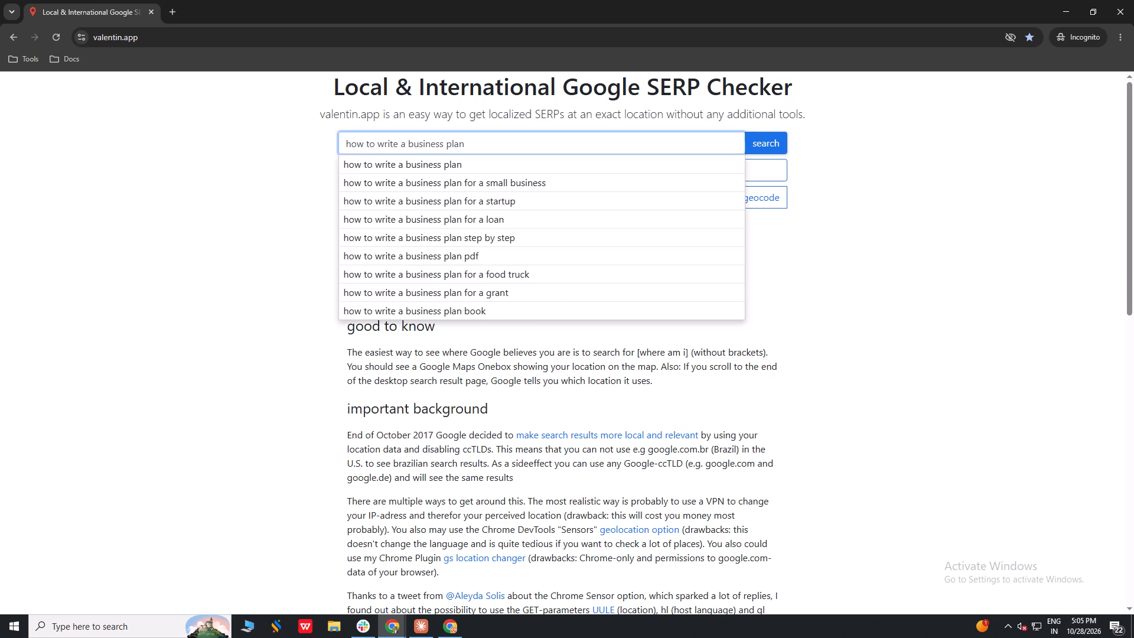
key("Return")
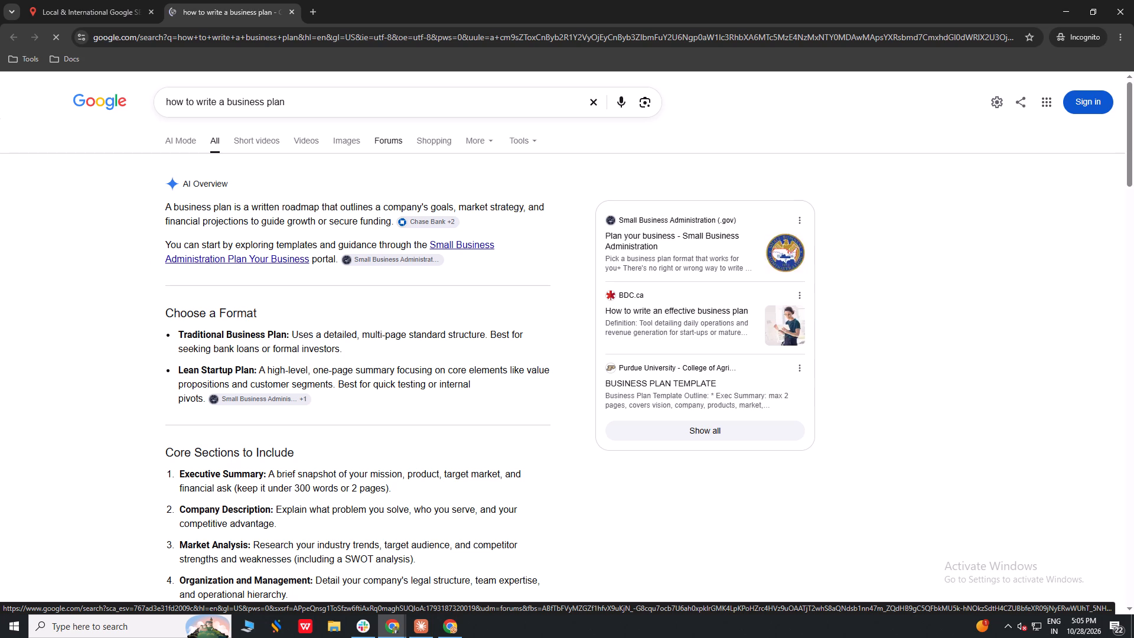
Examine the AI Overview and the first page of Google results for an Upmetrics listing.
scroll(367, 289, "down", 1)
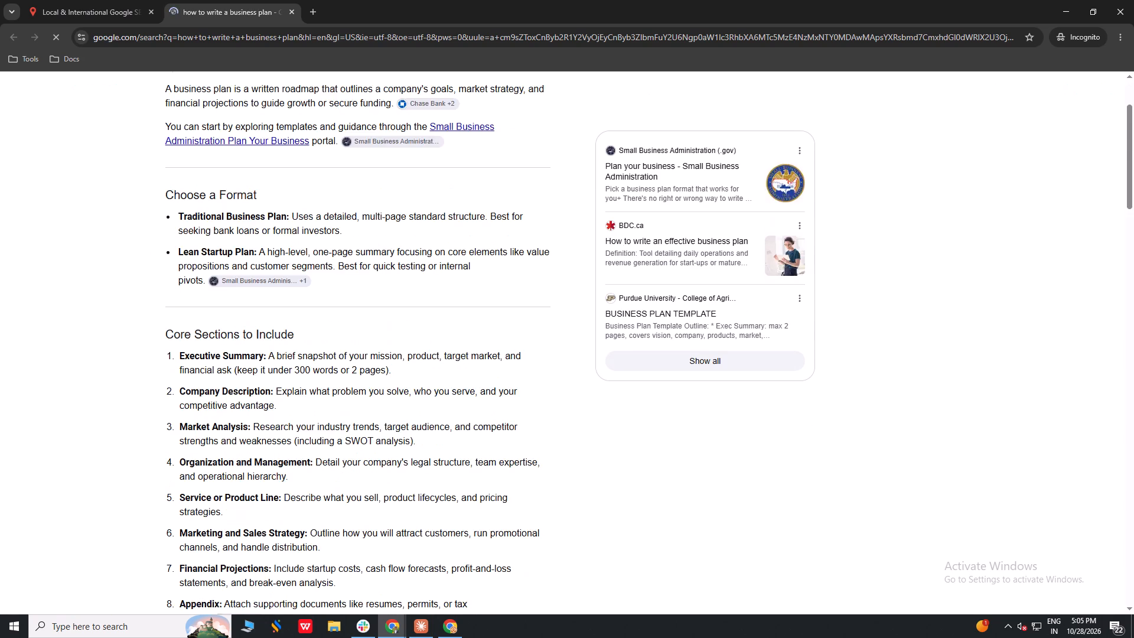
scroll(346, 274, "down", 5)
scroll(480, 252, "down", 2)
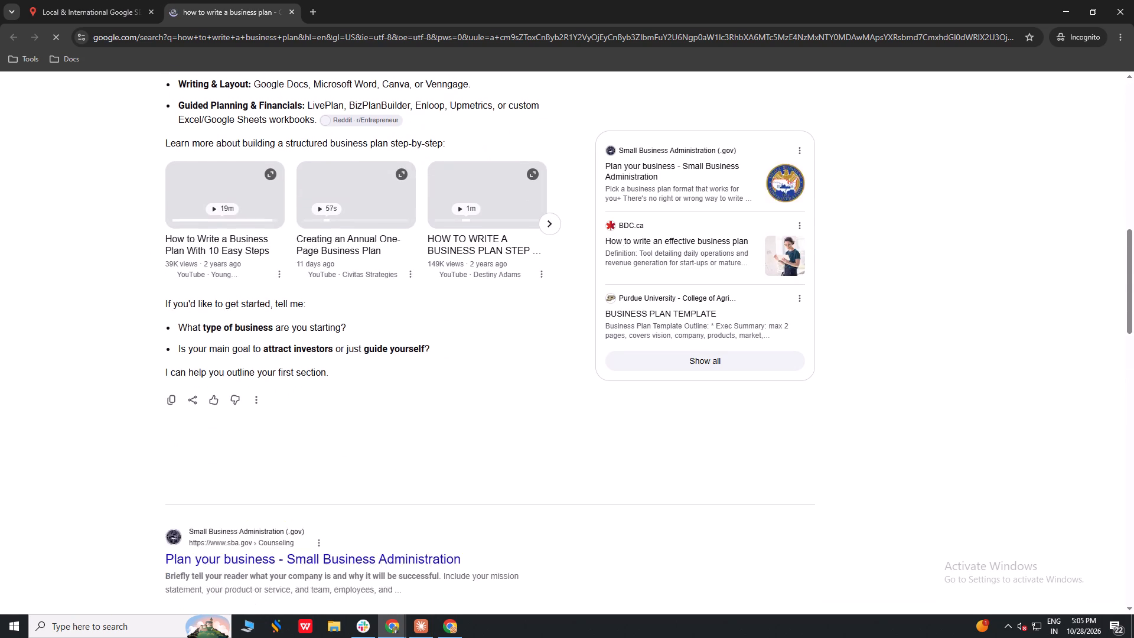
scroll(227, 376, "down", 2)
scroll(219, 284, "down", 4)
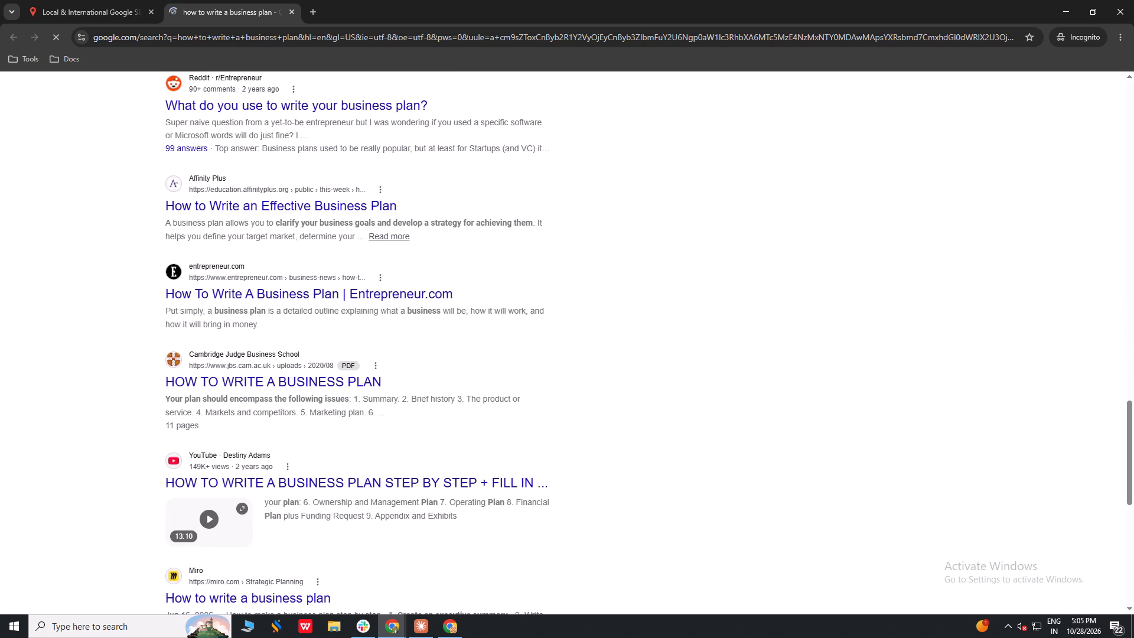
scroll(248, 318, "down", 1)
scroll(270, 381, "down", 3)
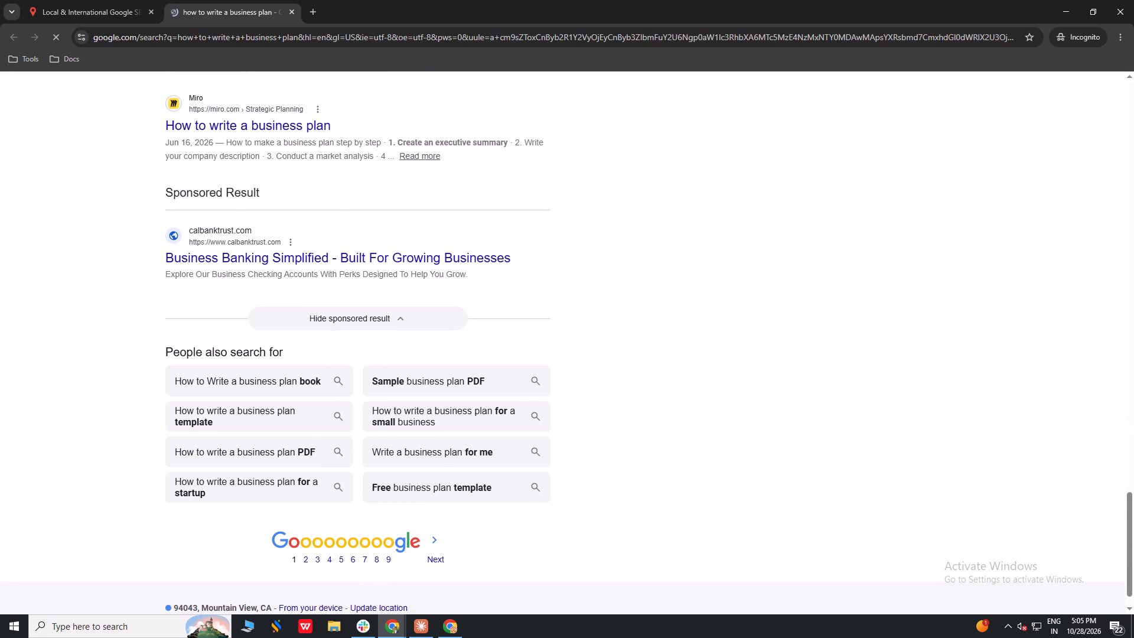
scroll(305, 274, "down", 3)
Open the second page of Google results and scan its listings for the Upmetrics post.
left_click(303, 506)
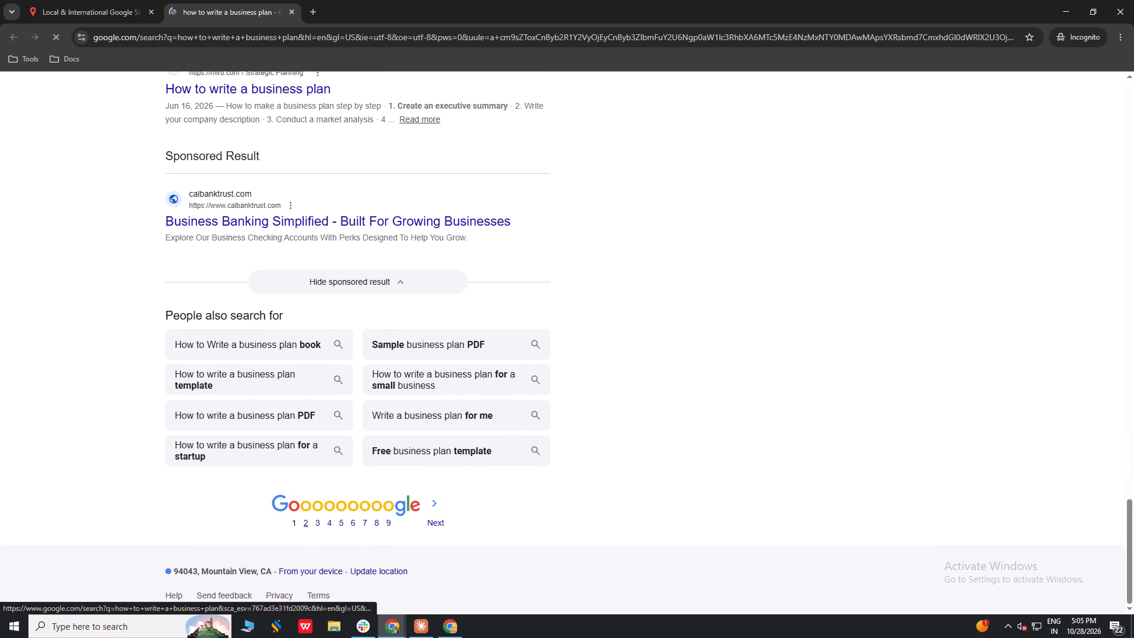
scroll(279, 295, "down", 2)
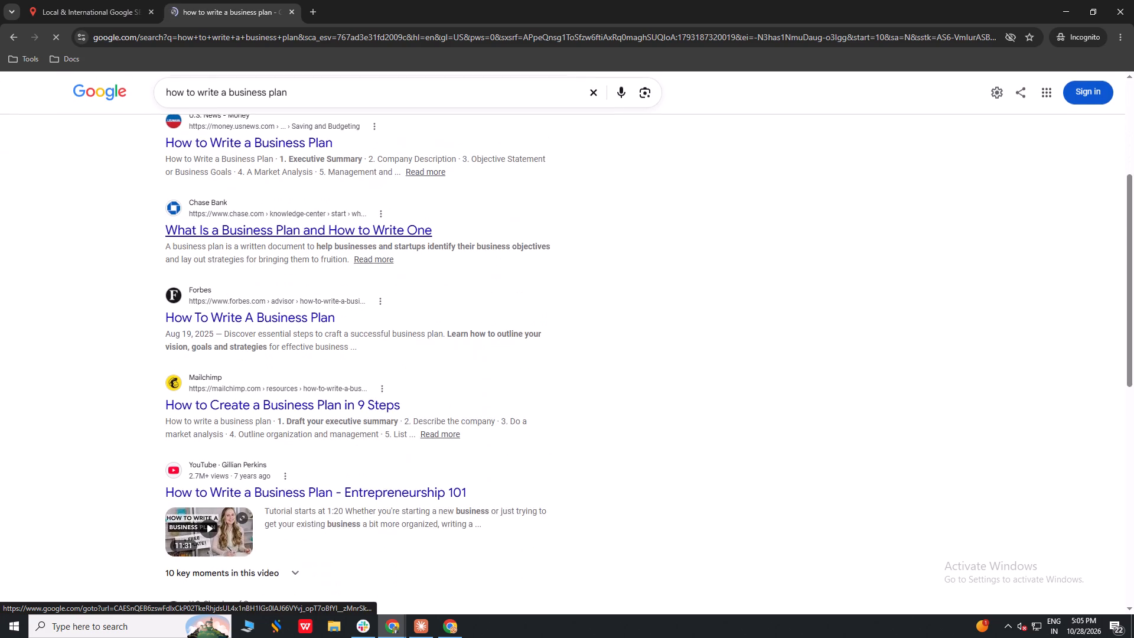
scroll(212, 266, "down", 6)
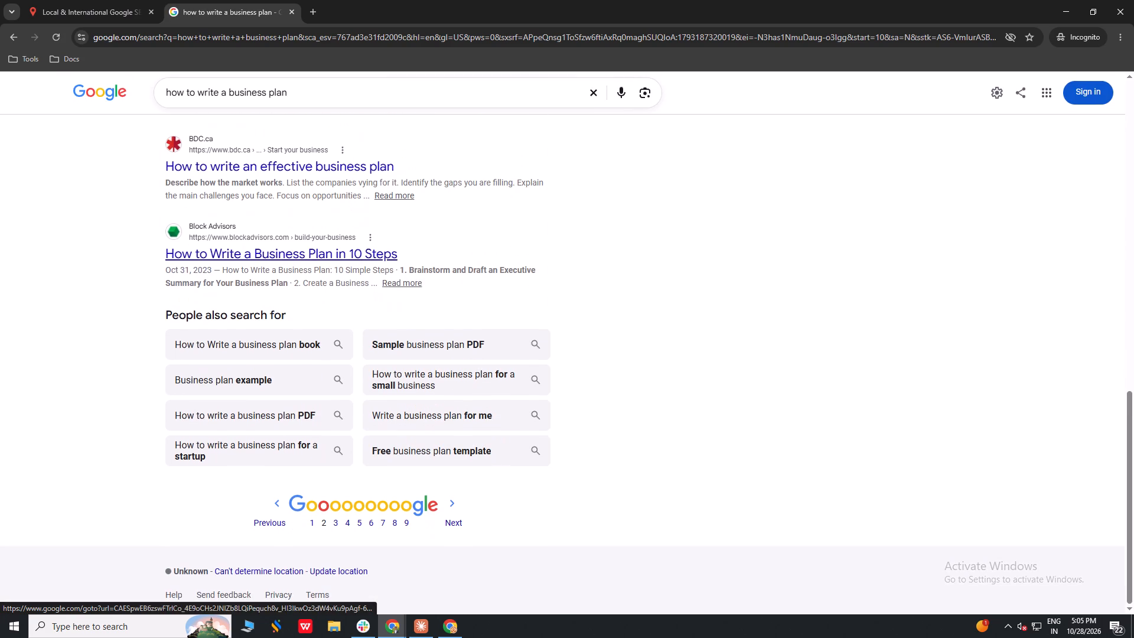
Open the third page of Google results and check its listings for the Upmetrics post.
left_click(336, 505)
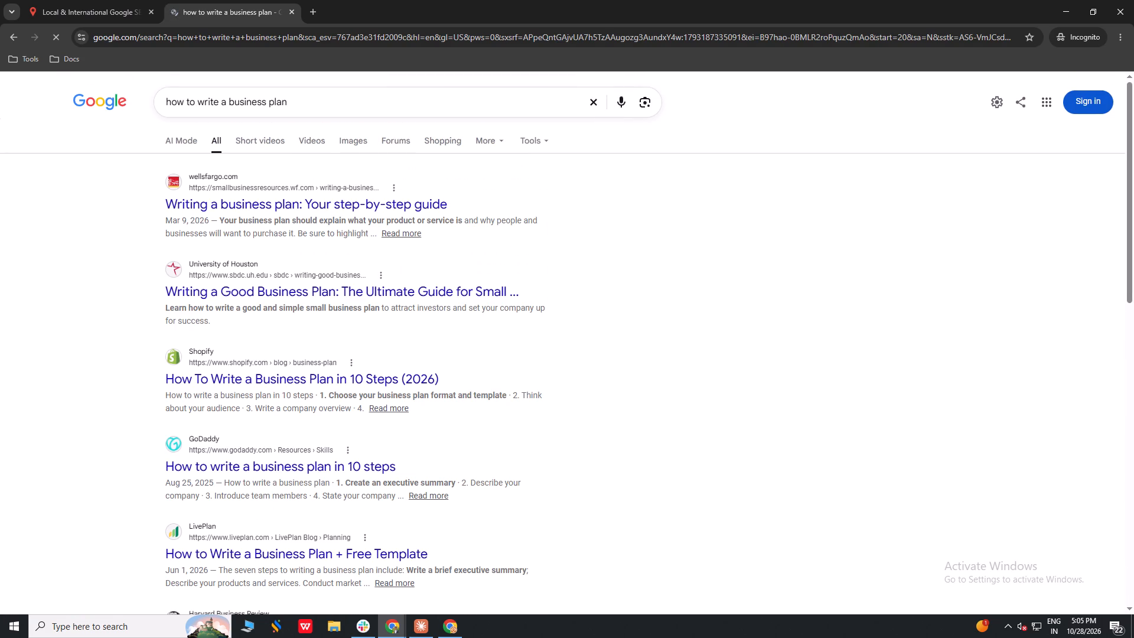
scroll(233, 268, "down", 1)
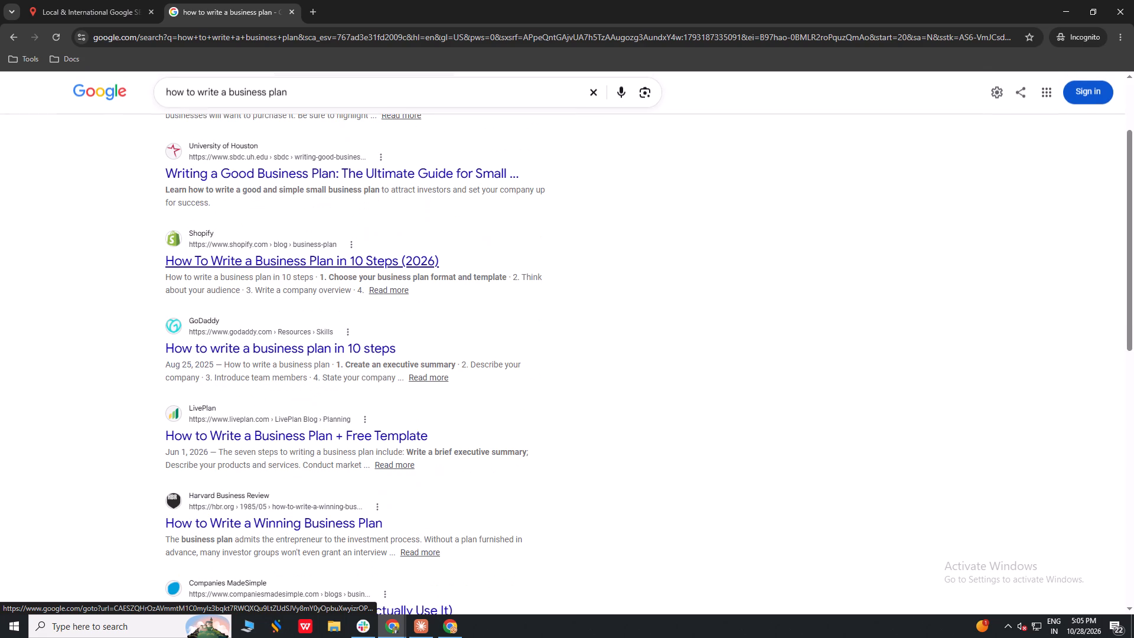
scroll(234, 272, "down", 3)
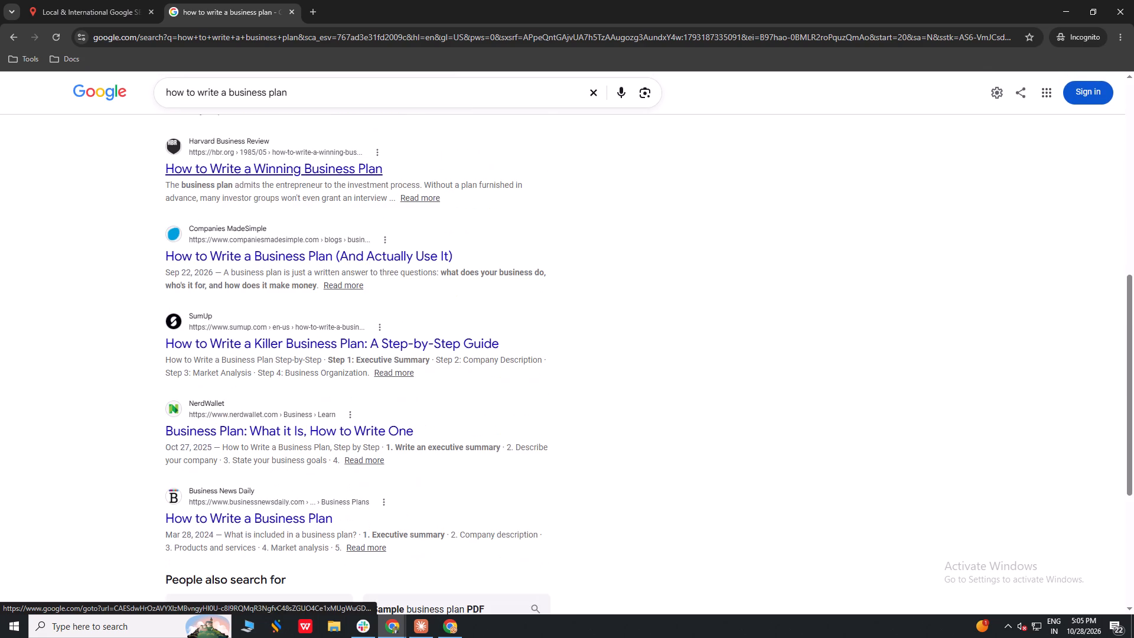
scroll(249, 263, "up", 1)
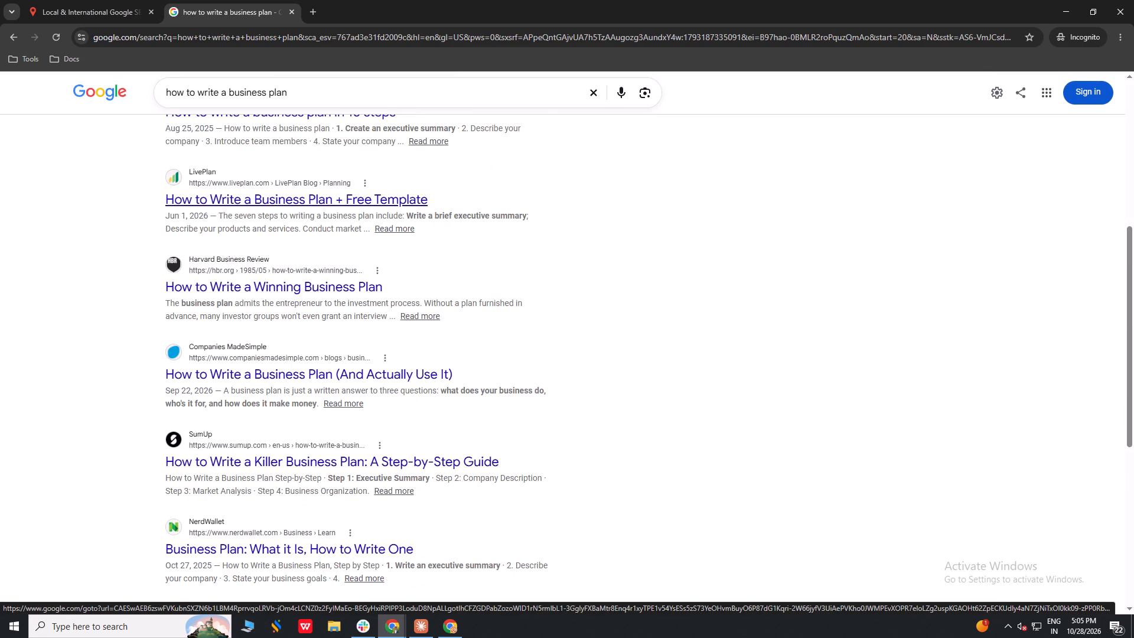
scroll(243, 205, "down", 1)
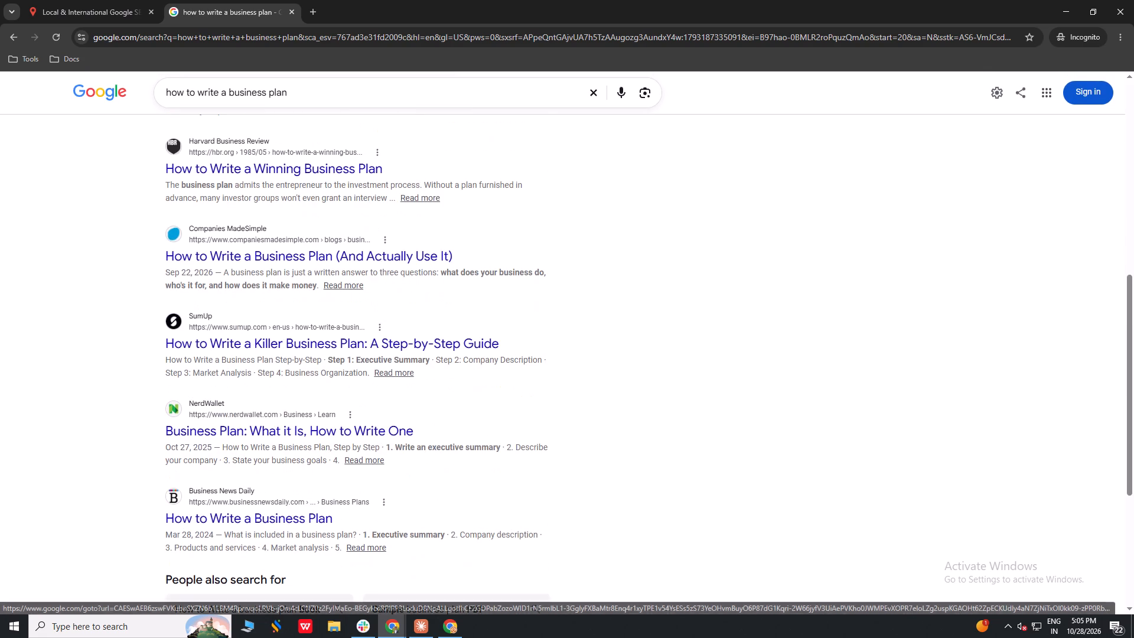
scroll(243, 205, "down", 2)
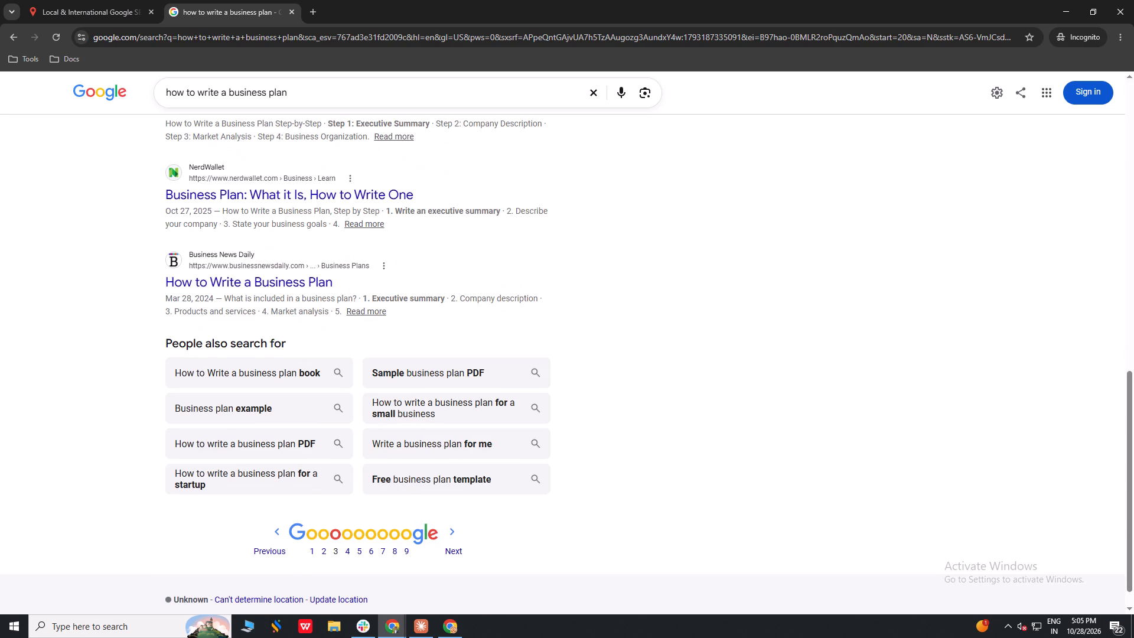
Open the fourth page of Google results and look through its listings for the Upmetrics post.
left_click(349, 539)
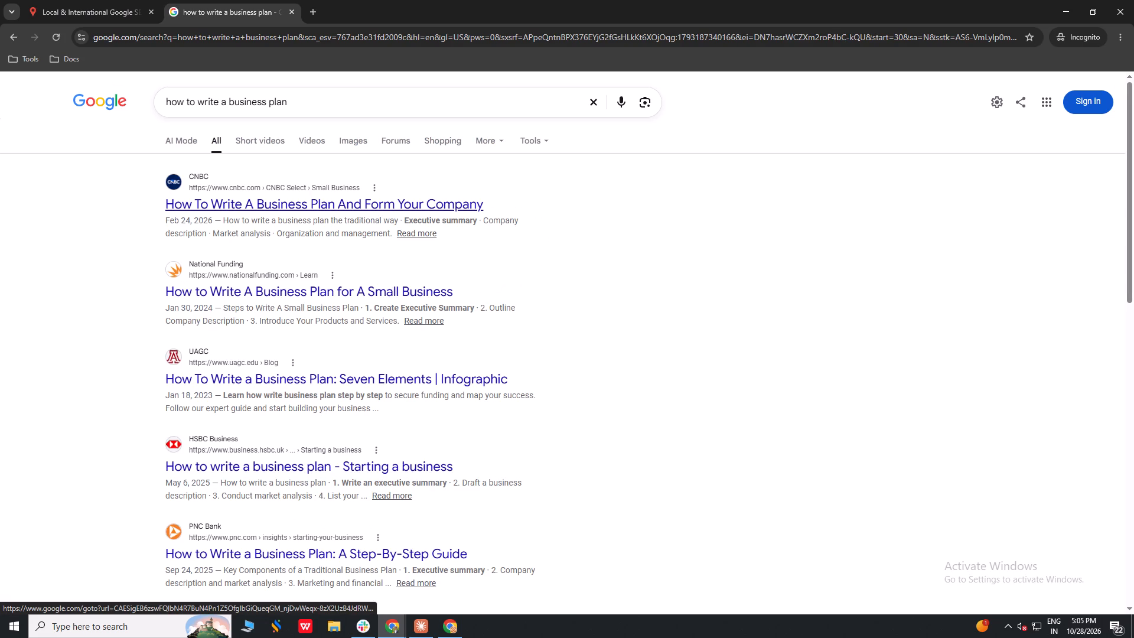
scroll(303, 214, "down", 1)
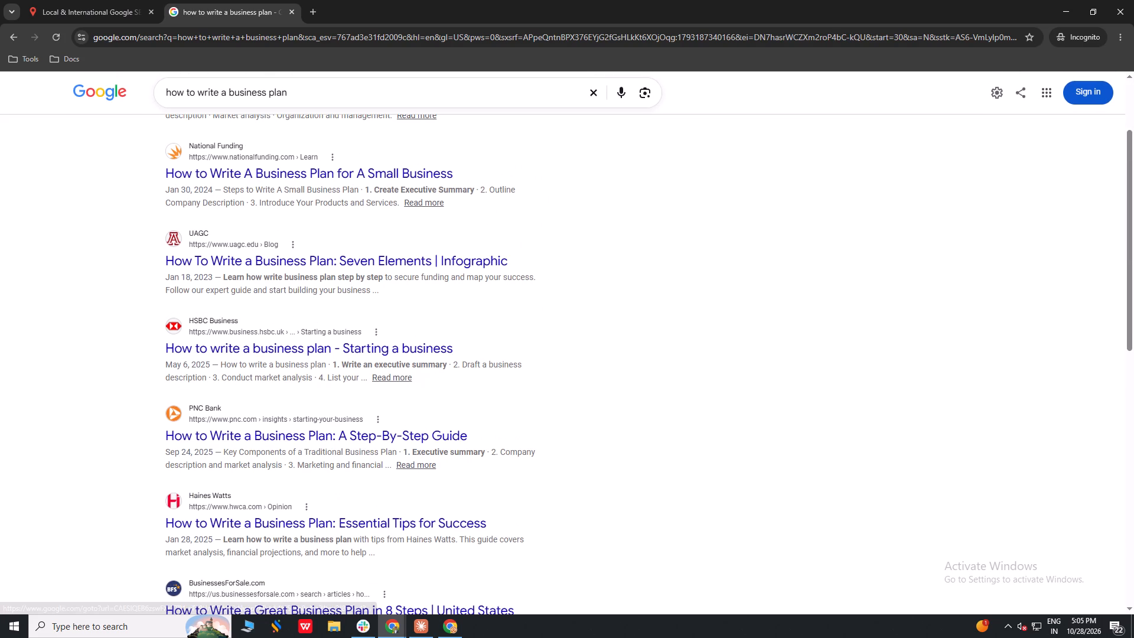
scroll(249, 359, "down", 1)
scroll(327, 311, "down", 1)
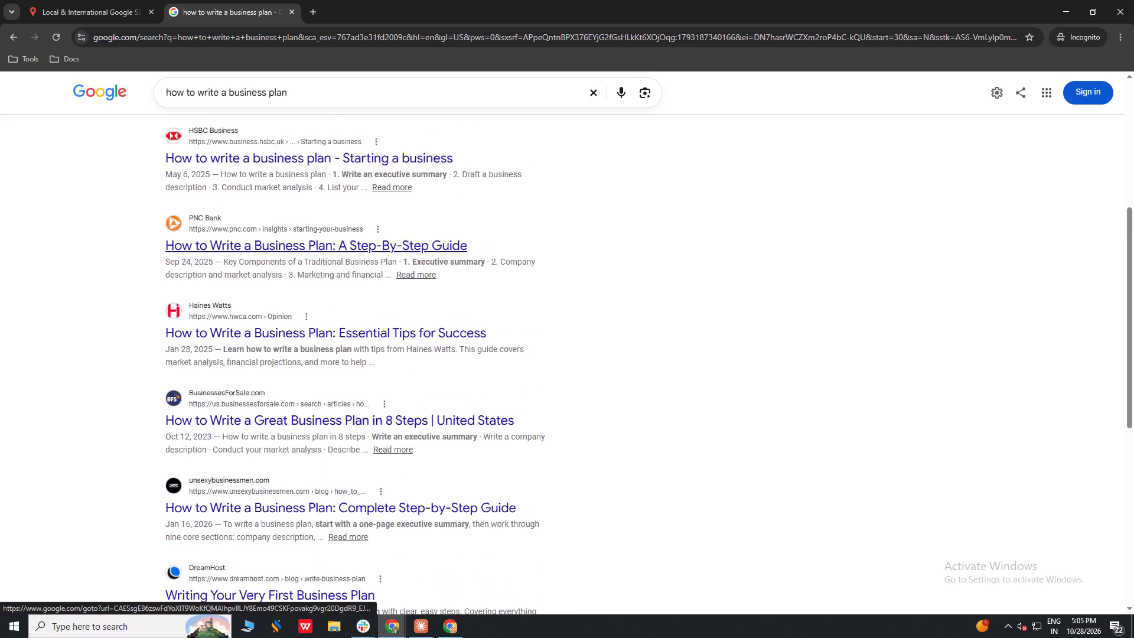
scroll(327, 311, "down", 5)
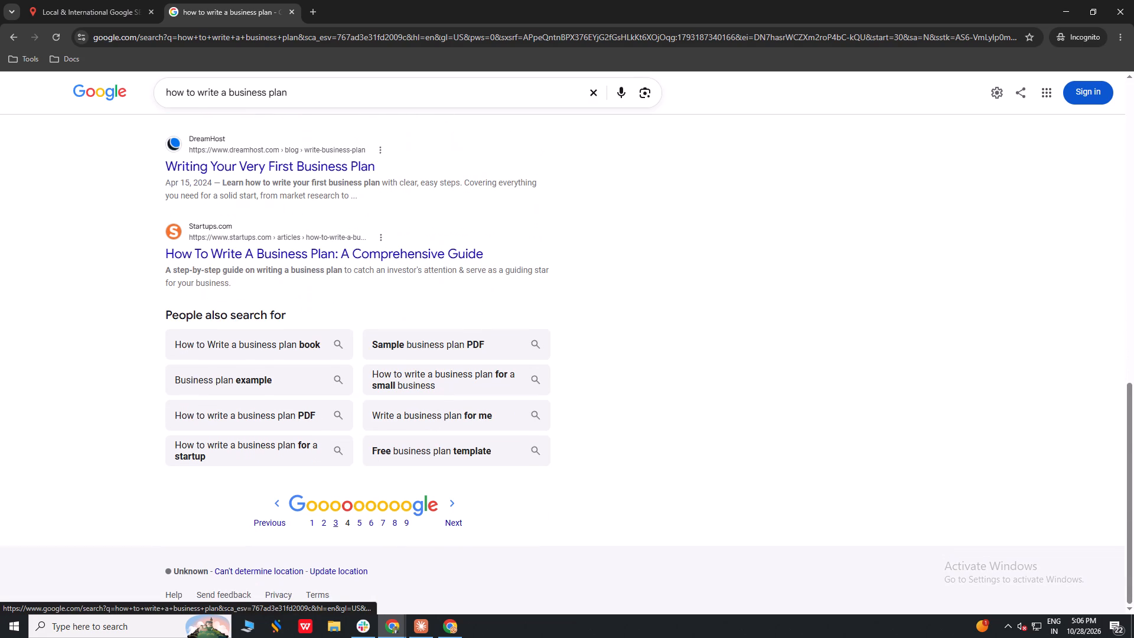
Open the fifth page of Google results and check its listings for the Upmetrics post.
left_click(360, 508)
scroll(260, 244, "down", 2)
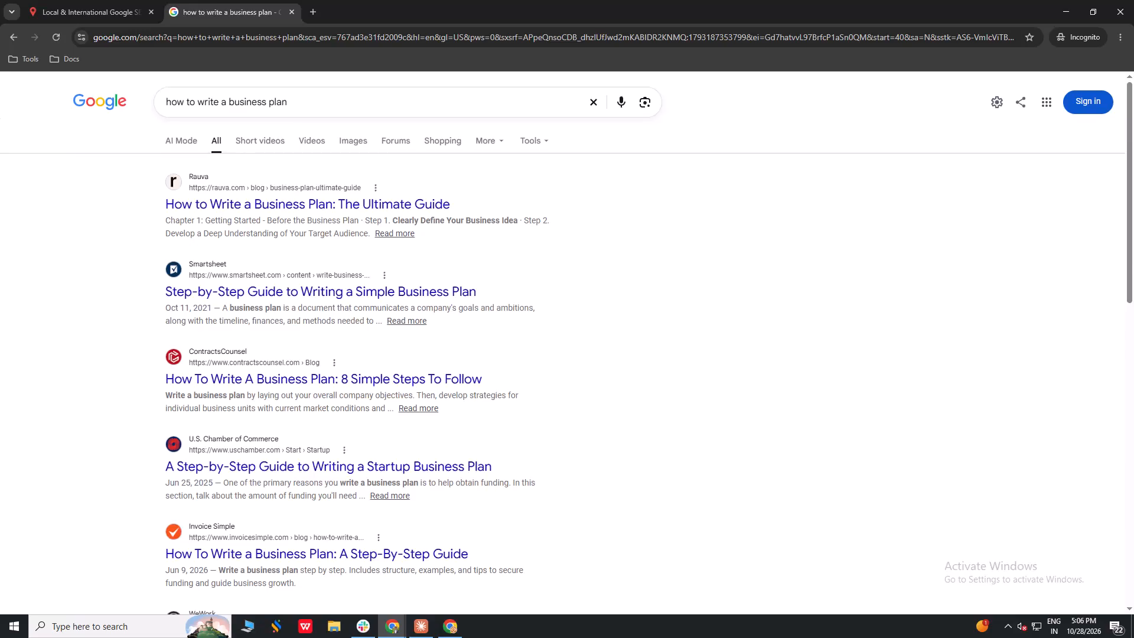
scroll(260, 244, "down", 10)
Return to the first page of Google results and recheck all its listings for the Upmetrics post.
left_click(311, 507)
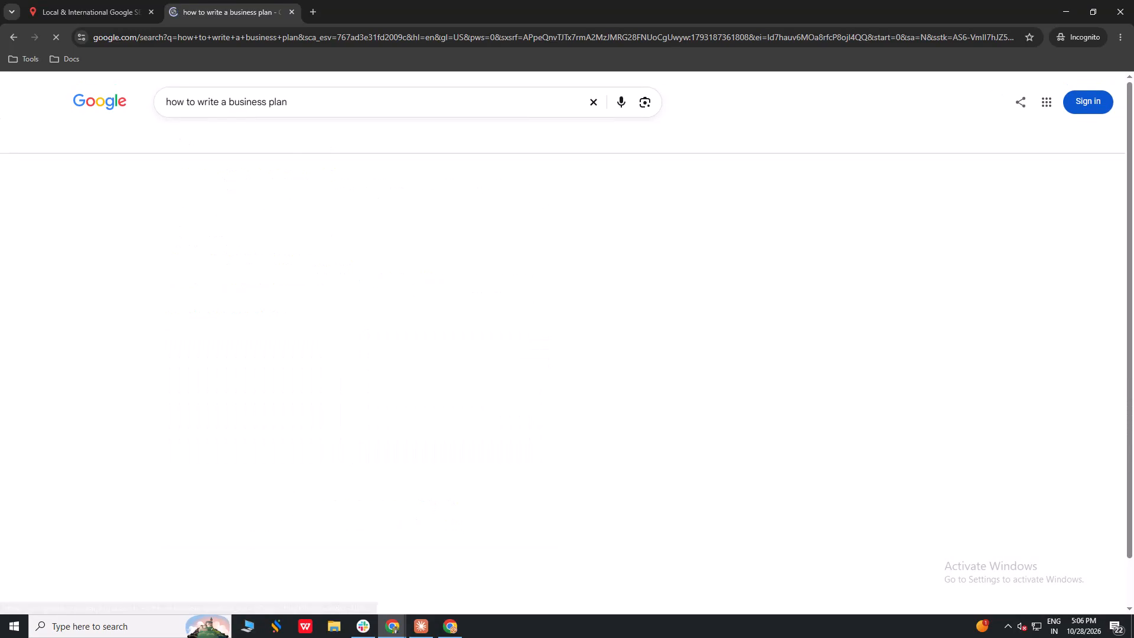
scroll(313, 225, "down", 2)
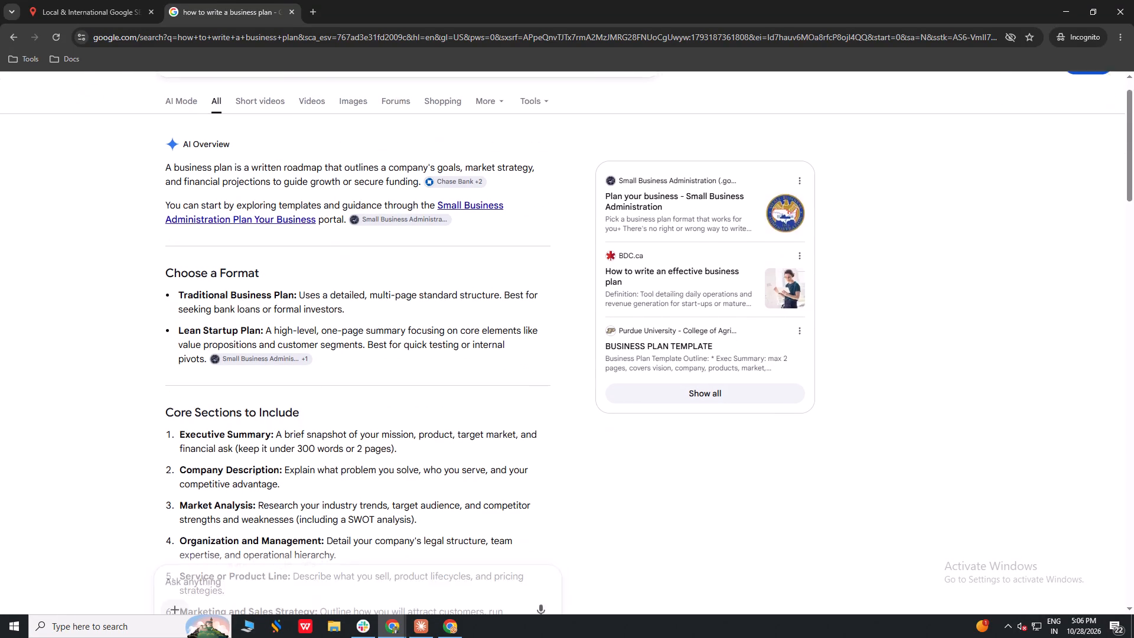
scroll(313, 229, "down", 7)
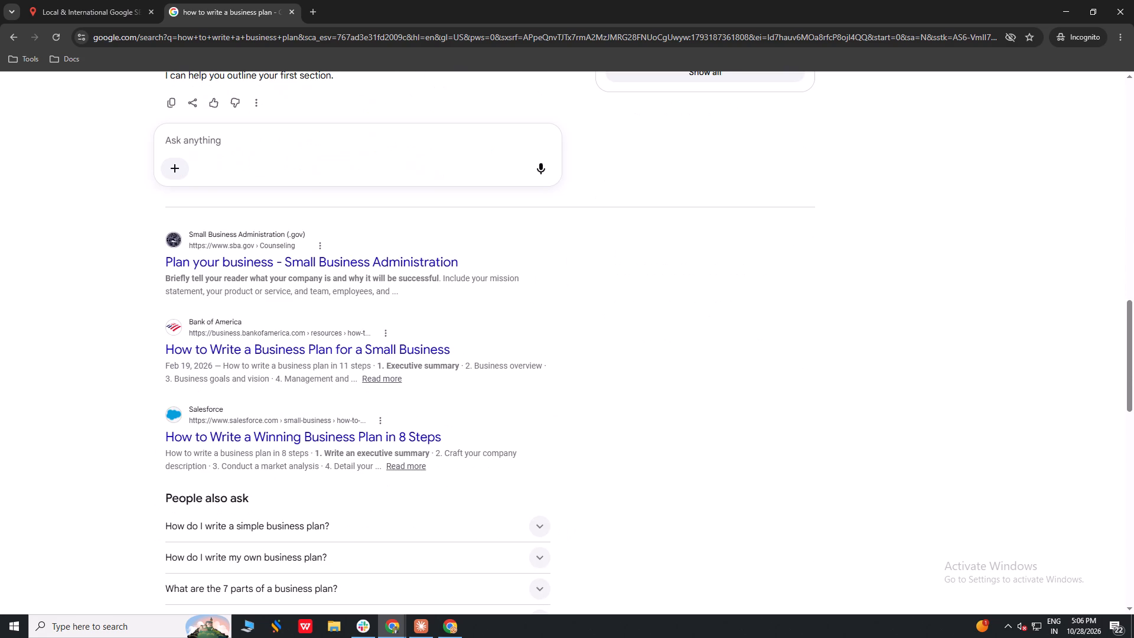
scroll(260, 389, "down", 2)
scroll(268, 335, "down", 3)
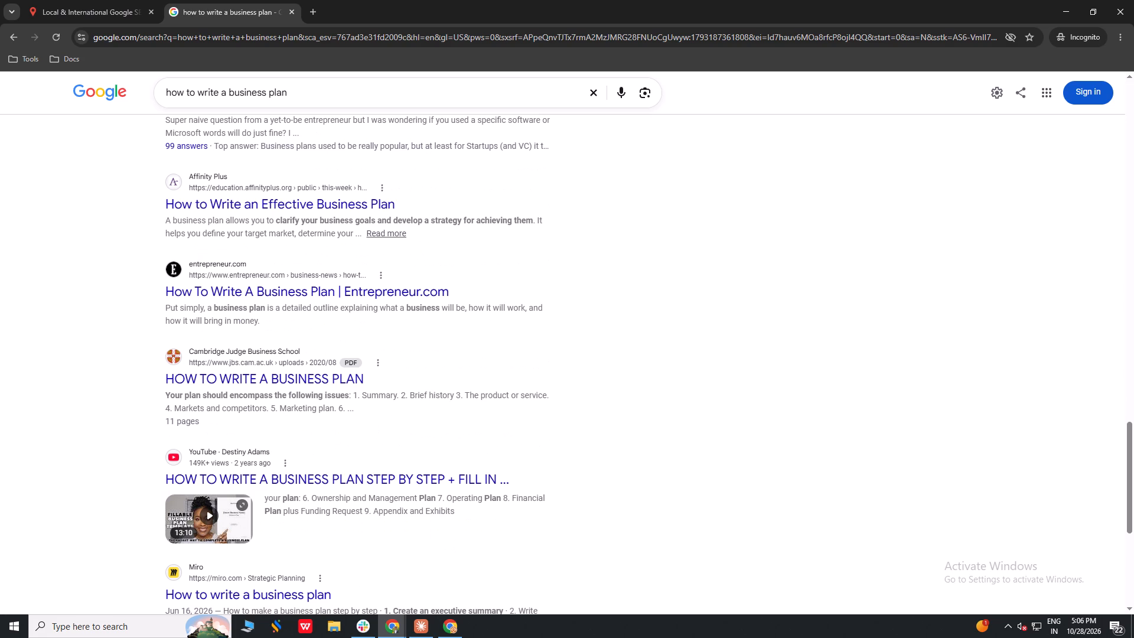
scroll(271, 327, "down", 2)
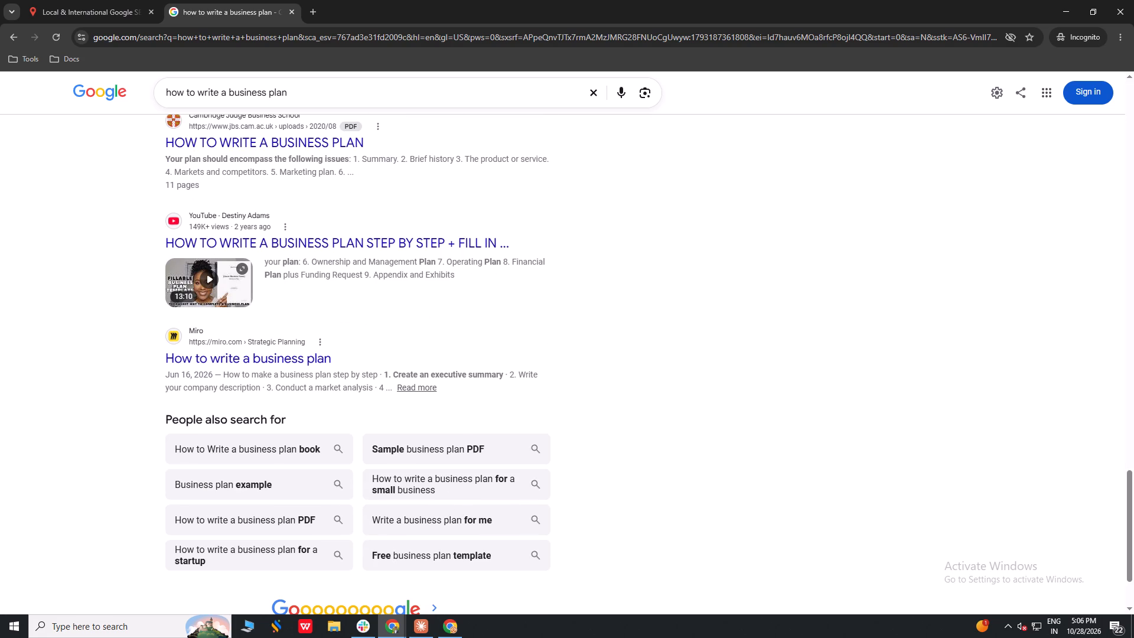
scroll(452, 308, "down", 2)
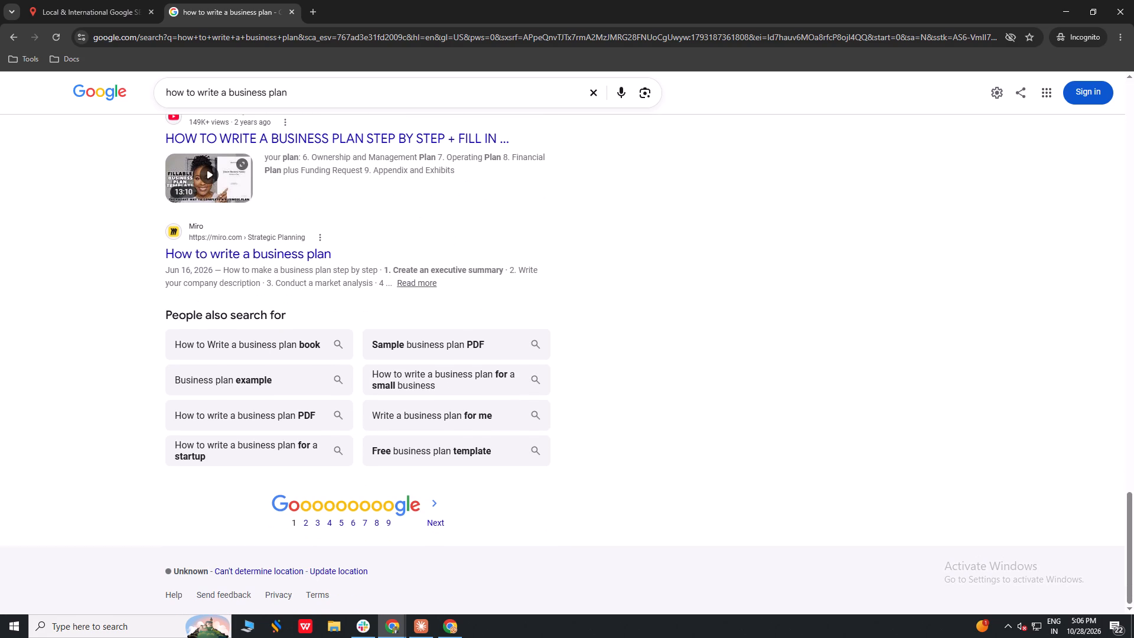
Open the second page of Google results again to recheck its listings for the Upmetrics post.
left_click(434, 519)
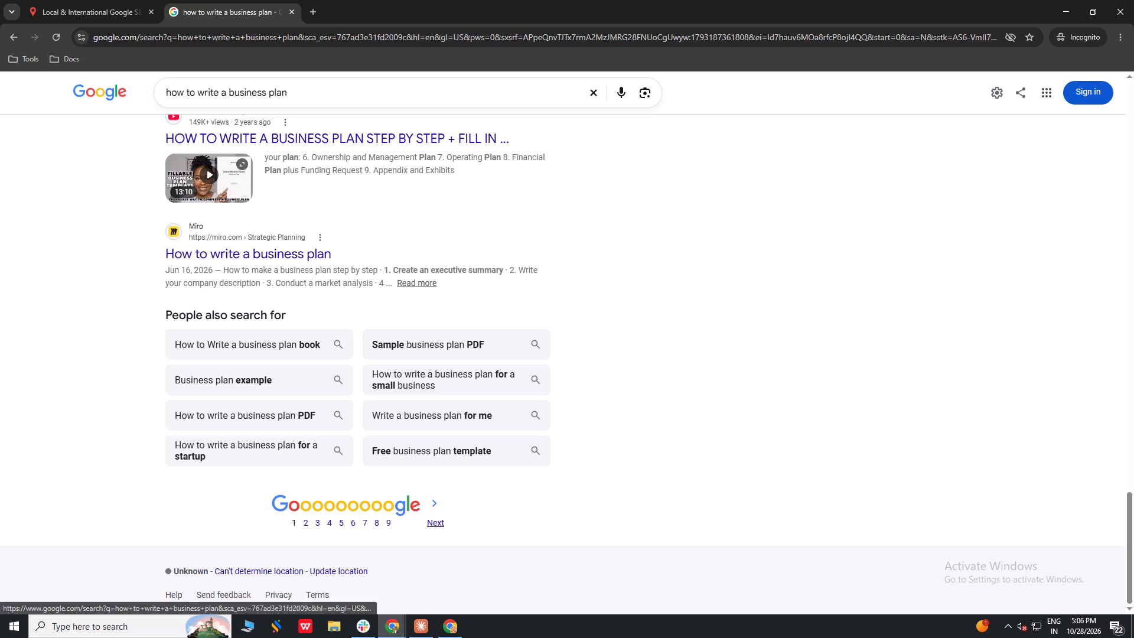
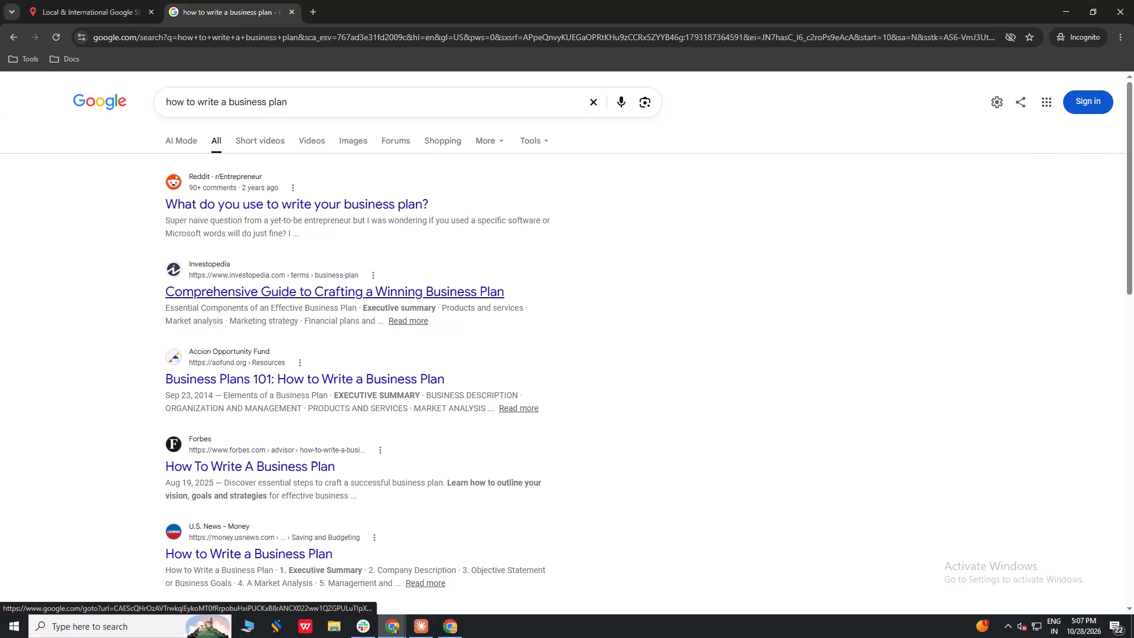
Switch to Search Console and review the how-to-write-a-business-plan page's 3-month performance chart and top queries.
key("alt+Tab")
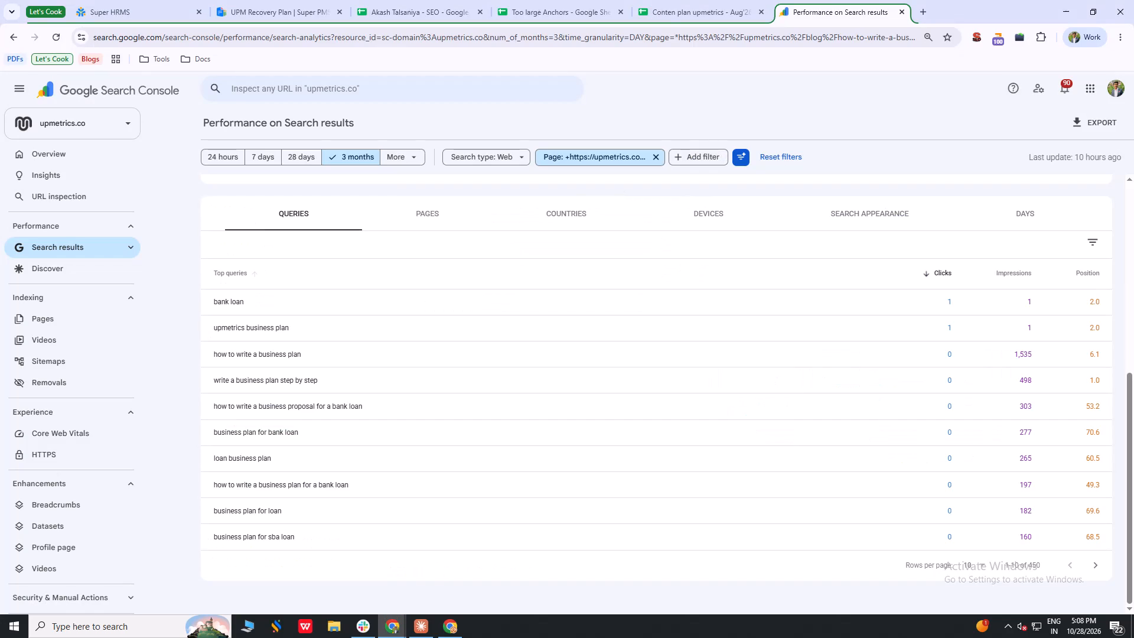
scroll(939, 164, "down", 5)
scroll(765, 451, "up", 6)
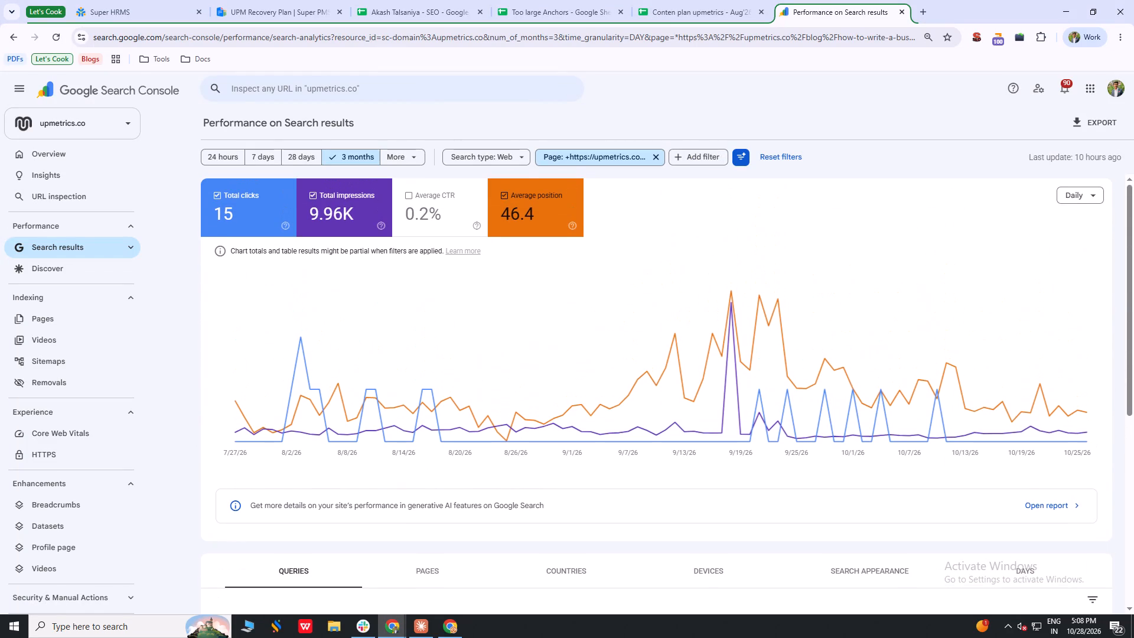
scroll(816, 464, "up", 1)
scroll(986, 454, "down", 4)
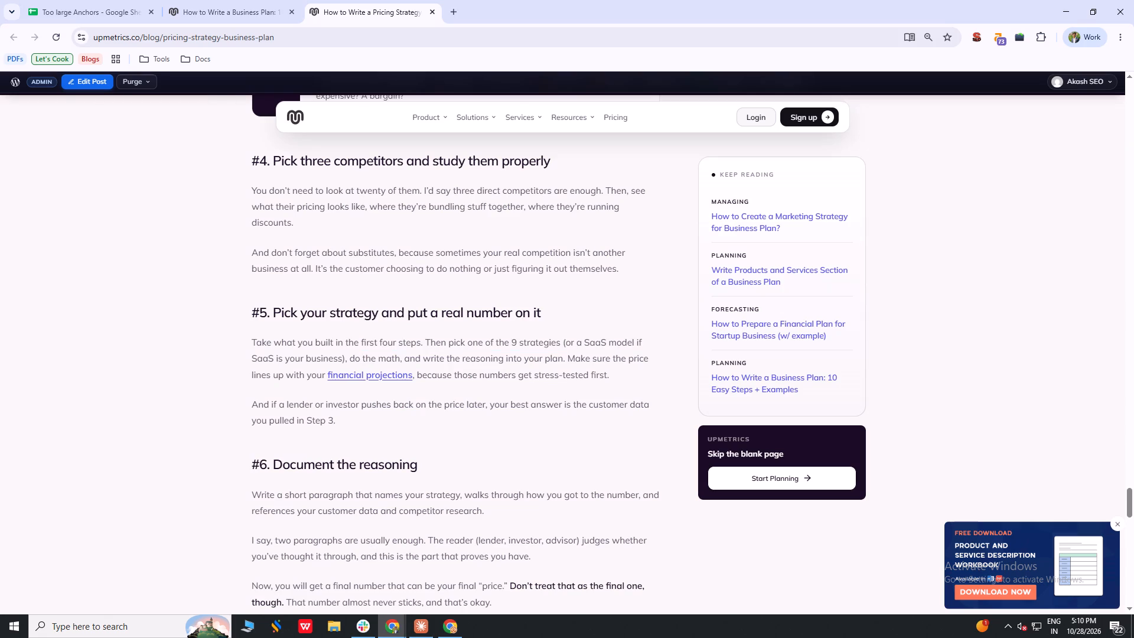
Open the live pricing strategy post for editing in WordPress.
left_click(90, 79, "ctrl")
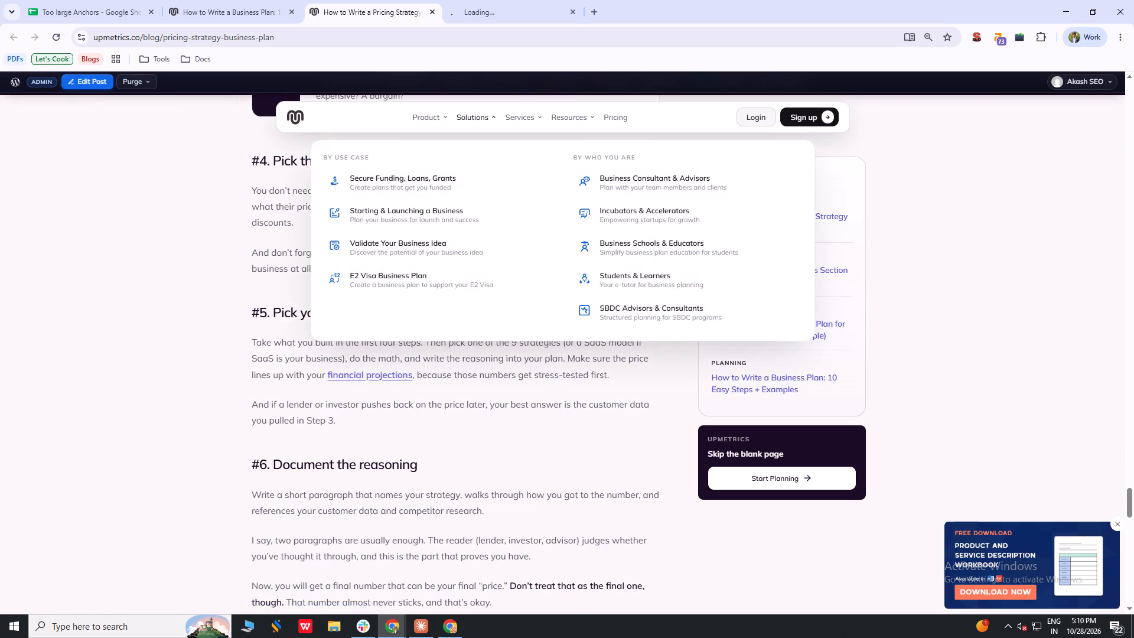
left_click(500, 0)
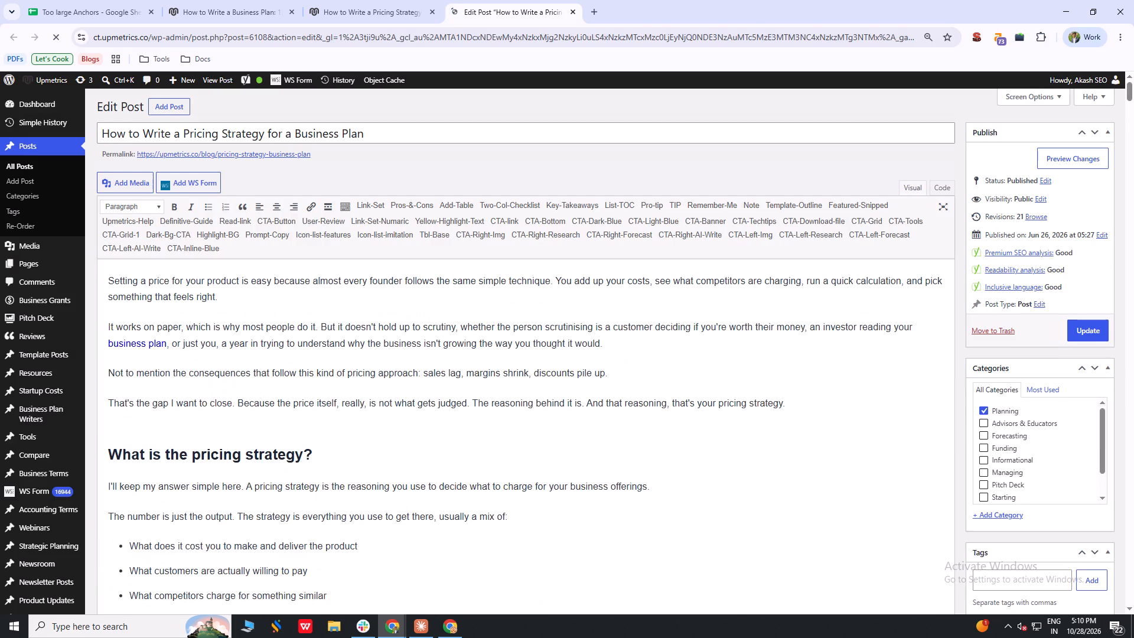
Paste the copied profit margin calculator sentence as a new paragraph after the first paragraph of section #5.
scroll(576, 363, "down", 7)
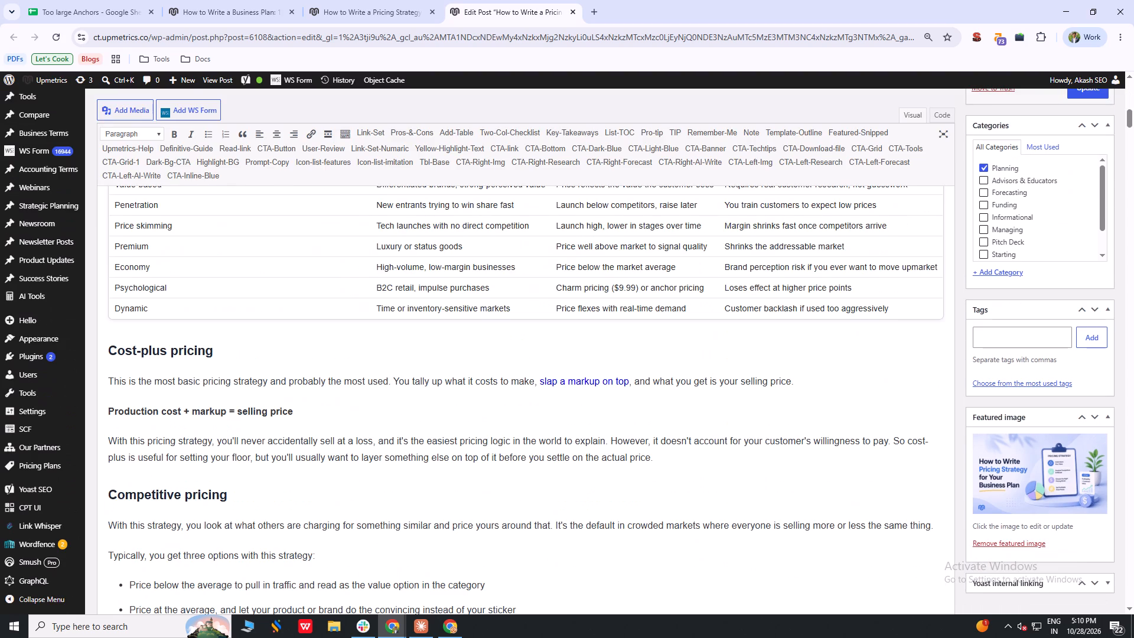
scroll(567, 347, "down", 8)
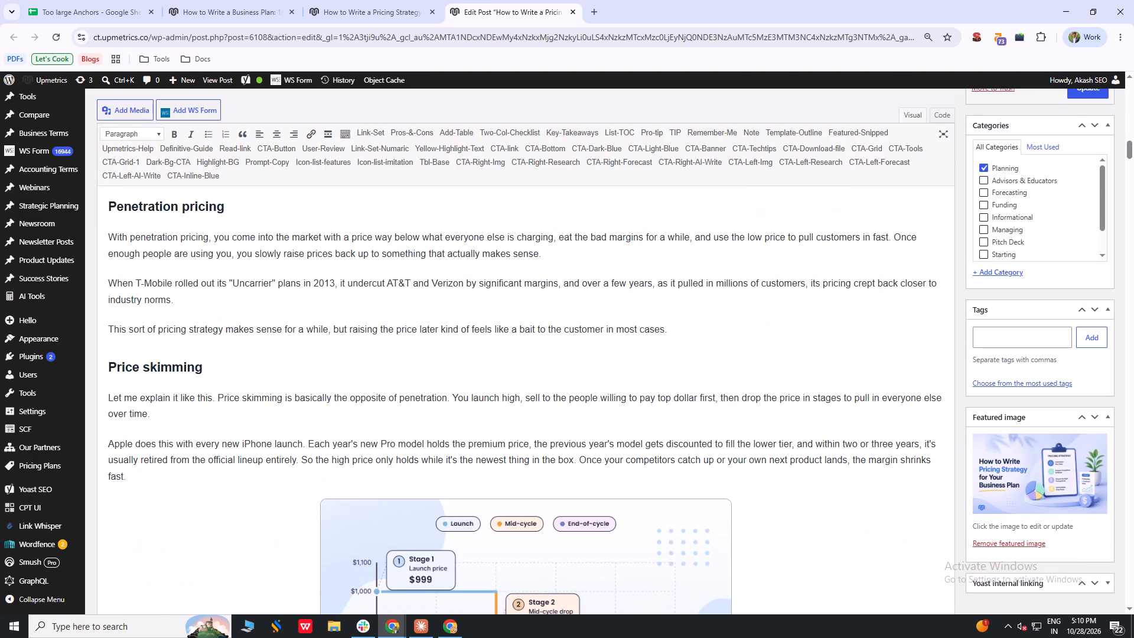
scroll(567, 347, "down", 7)
scroll(432, 314, "down", 3)
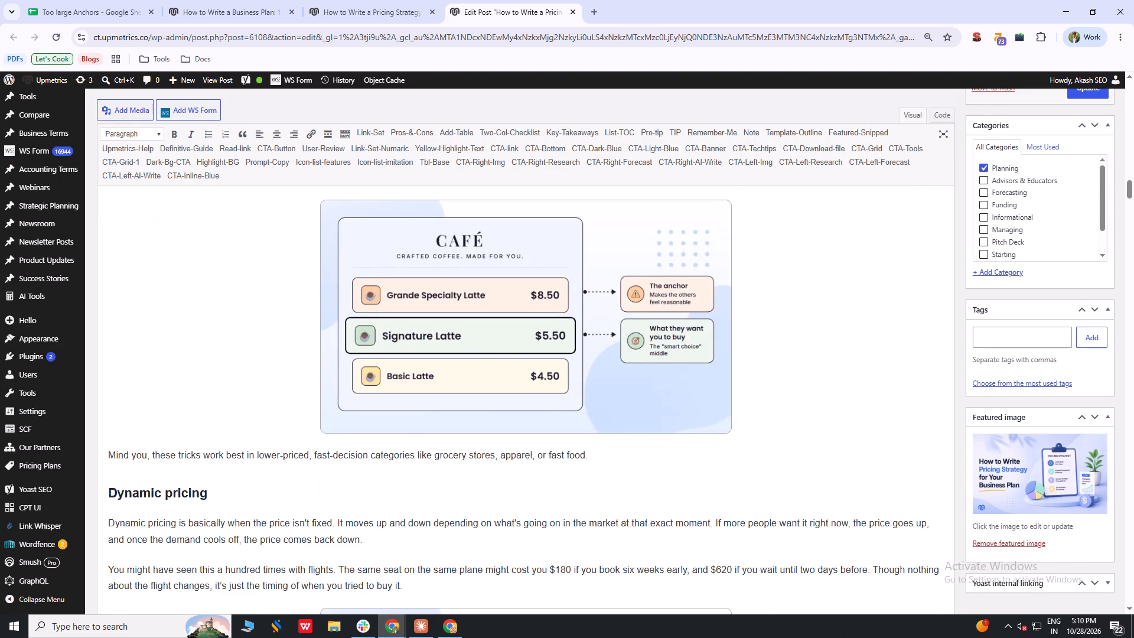
scroll(437, 310, "down", 20)
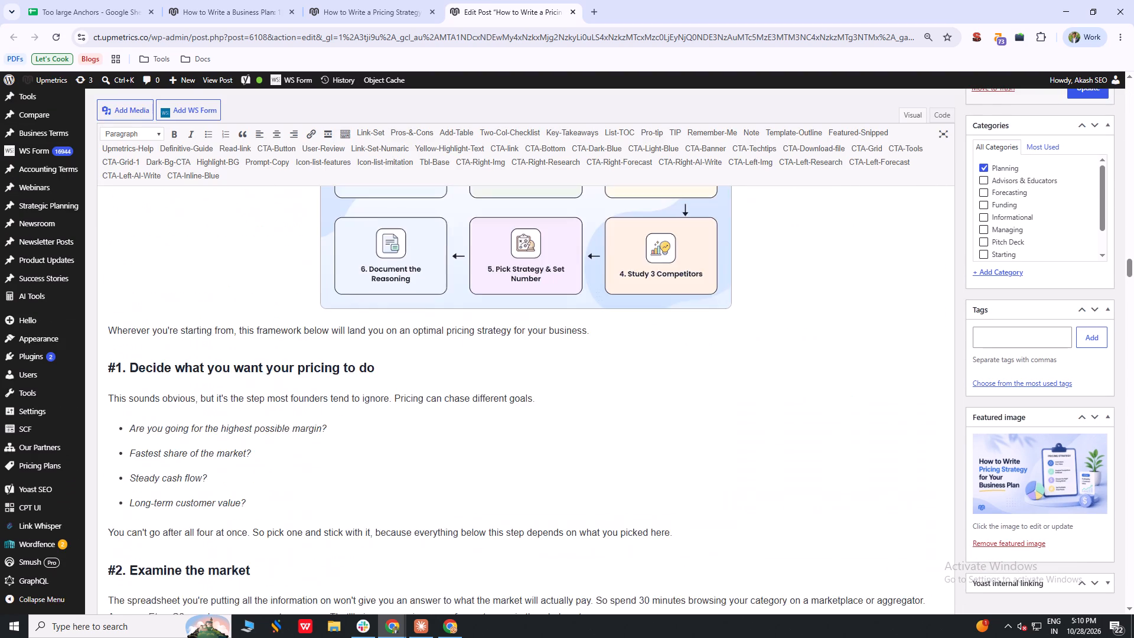
scroll(441, 307, "down", 7)
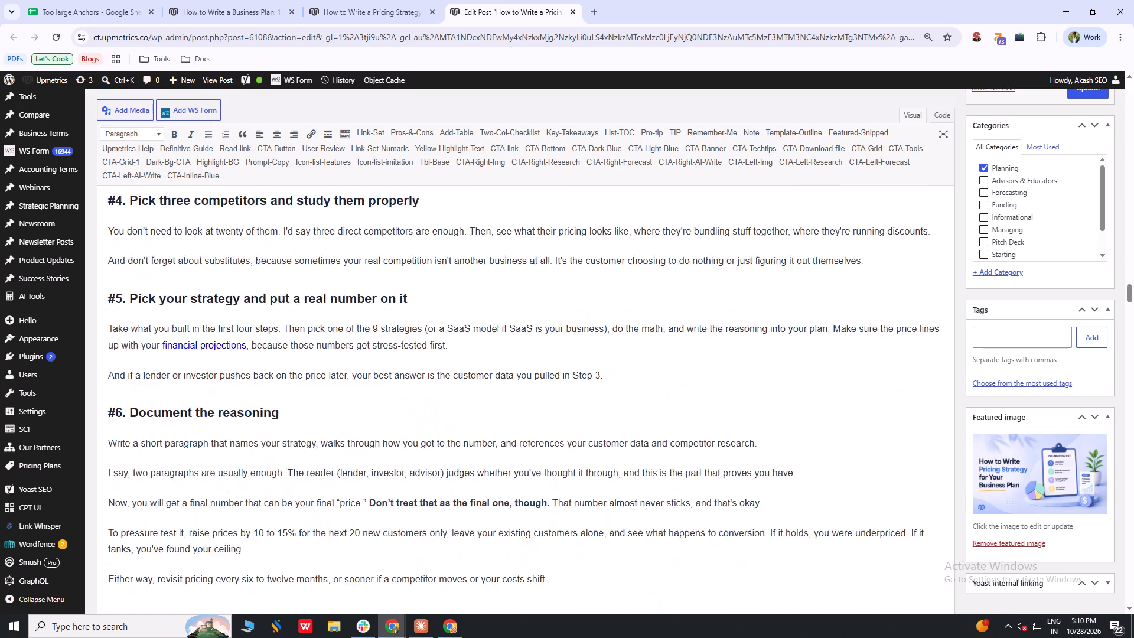
left_click(468, 289)
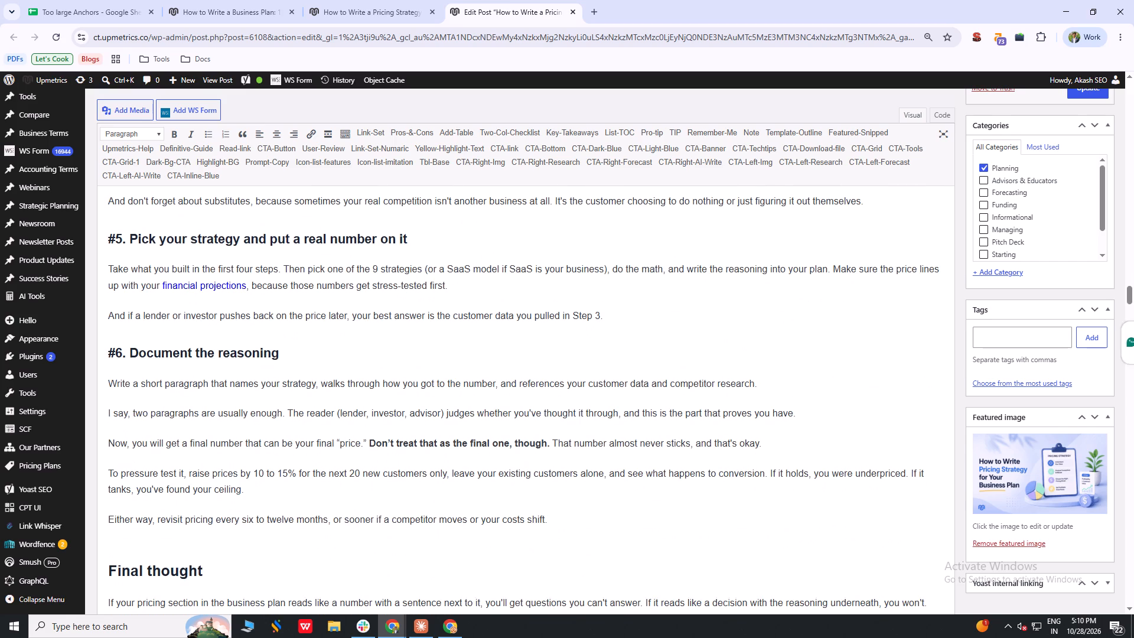
key("Return")
key("ctrl+v")
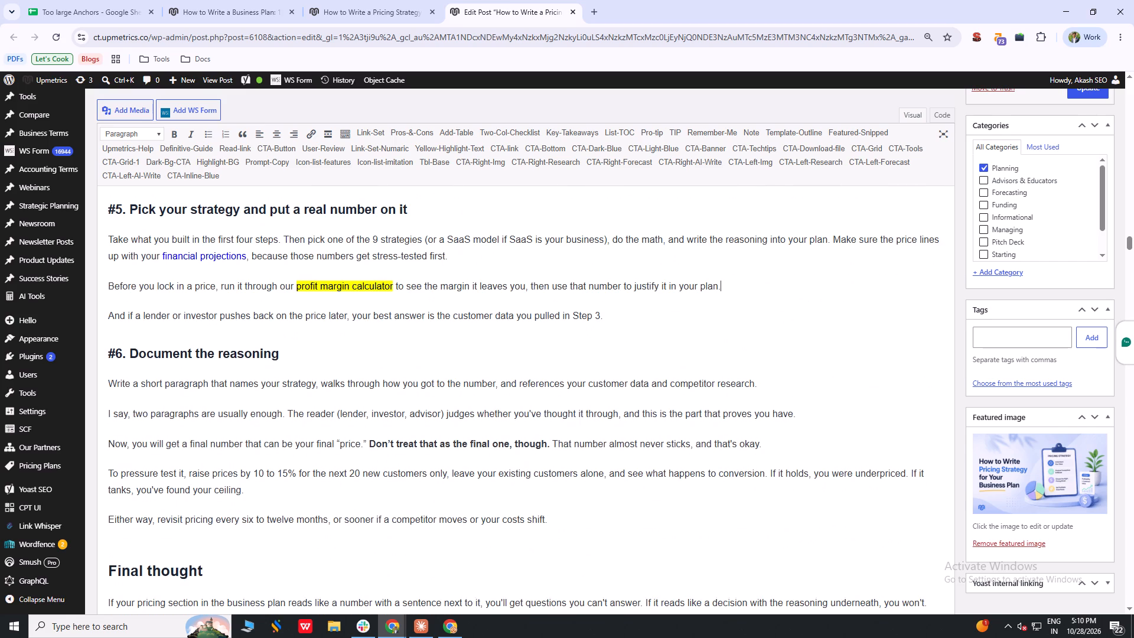
Replace the highlighted "profit margin calculator" in the new sentence with the same words as plain, unhighlighted text.
left_click(519, 289)
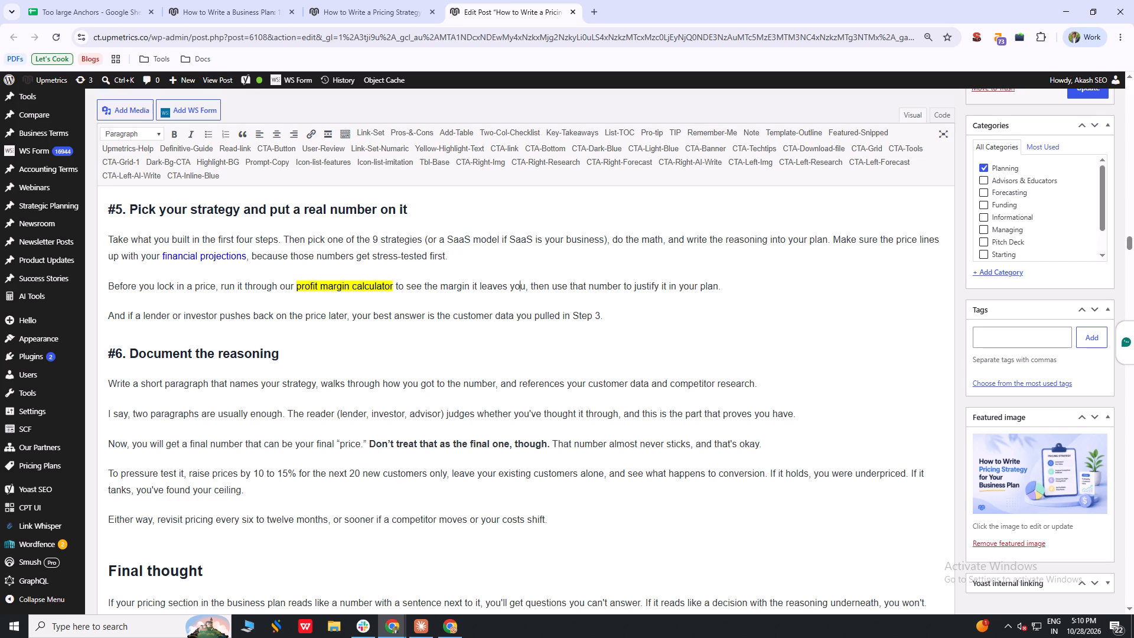
left_click_drag(296, 291, 393, 282)
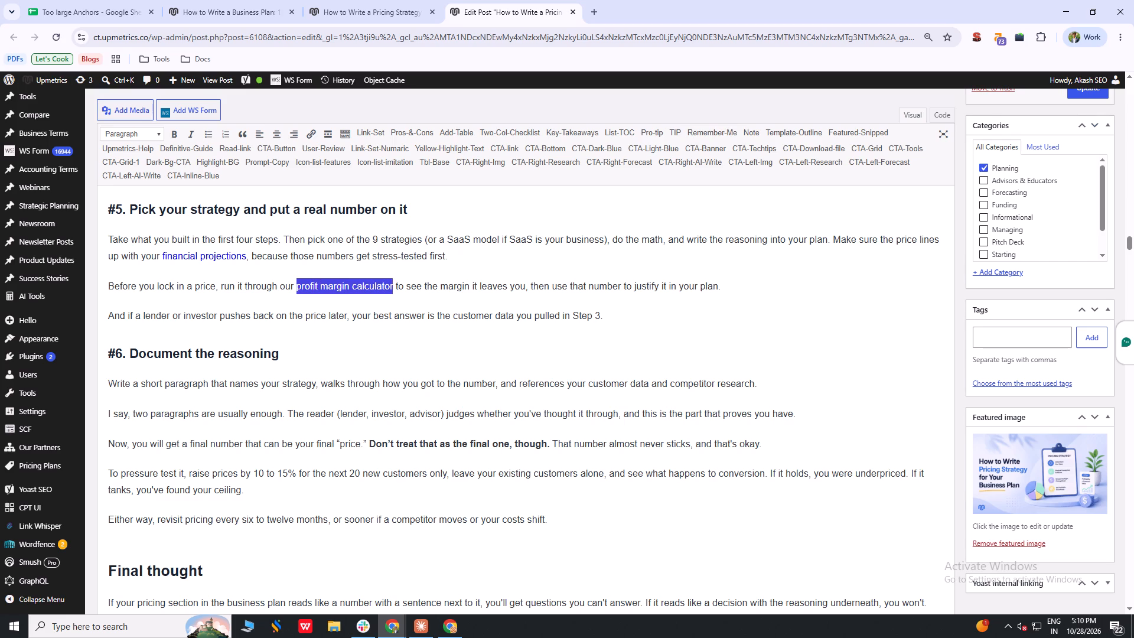
key("BackSpace")
type("profit margin calculator")
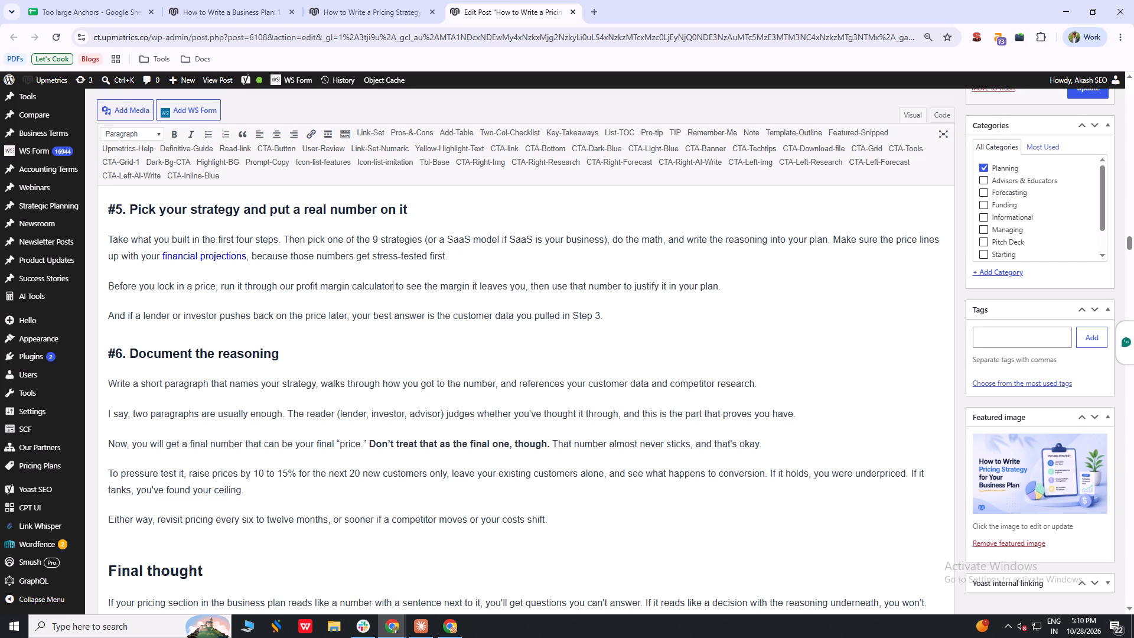
In the post's HTML code, copy the "financial projections" link markup and paste it directly before "profit margin calculator" in the new sentence.
key("ctrl+shift+Left")
key("ctrl+shift+Left")
key("ctrl+shift+Left")
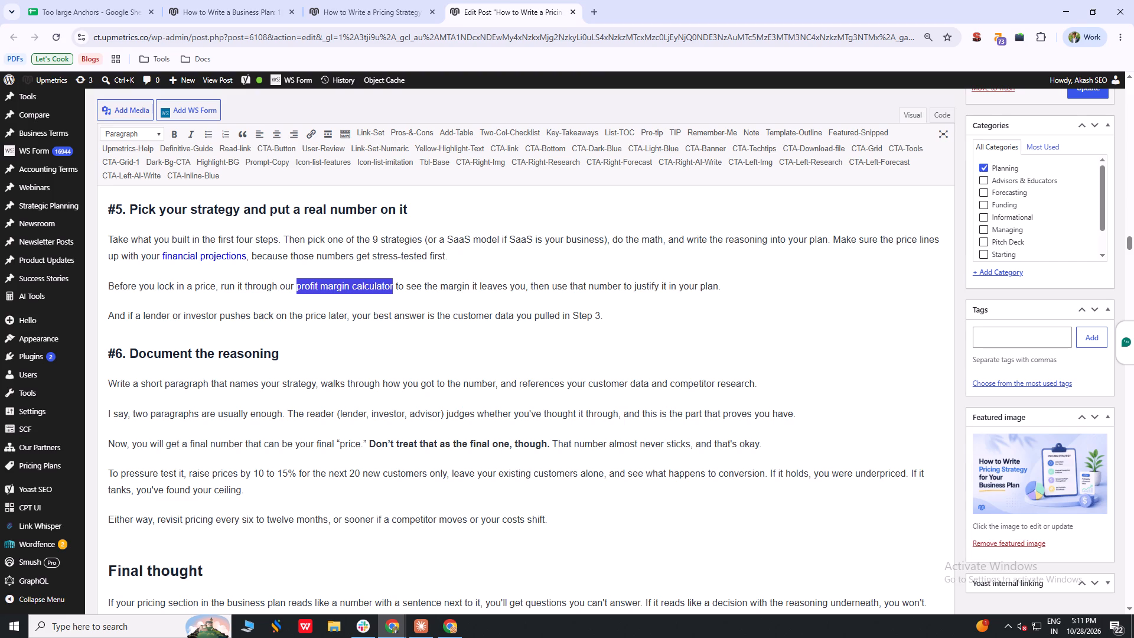
left_click(941, 116)
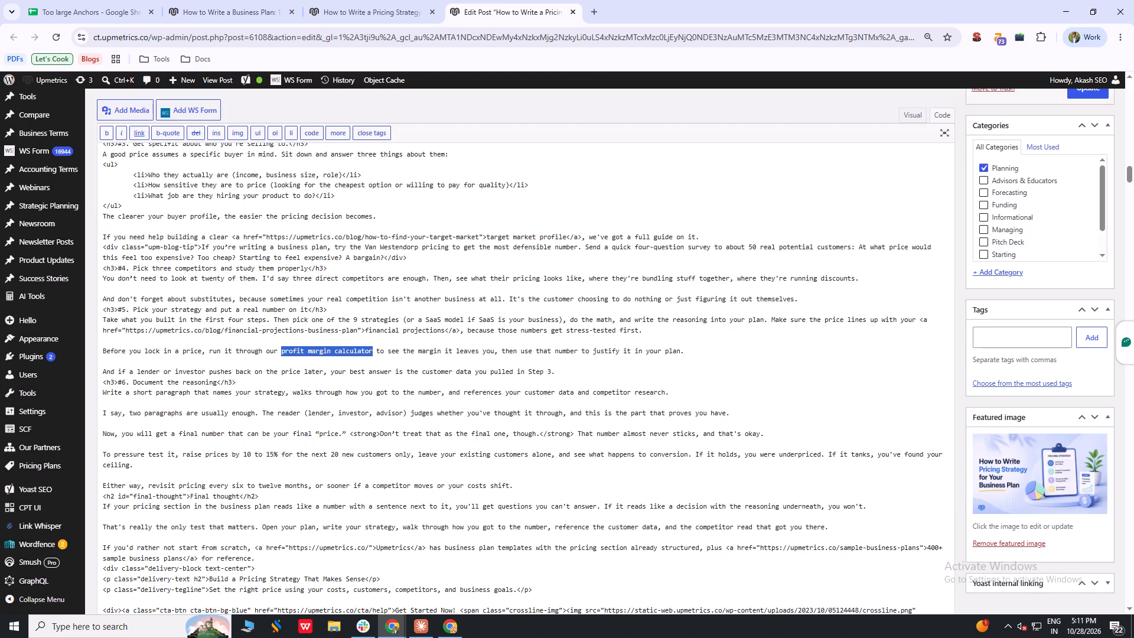
left_click_drag(461, 332, 426, 331)
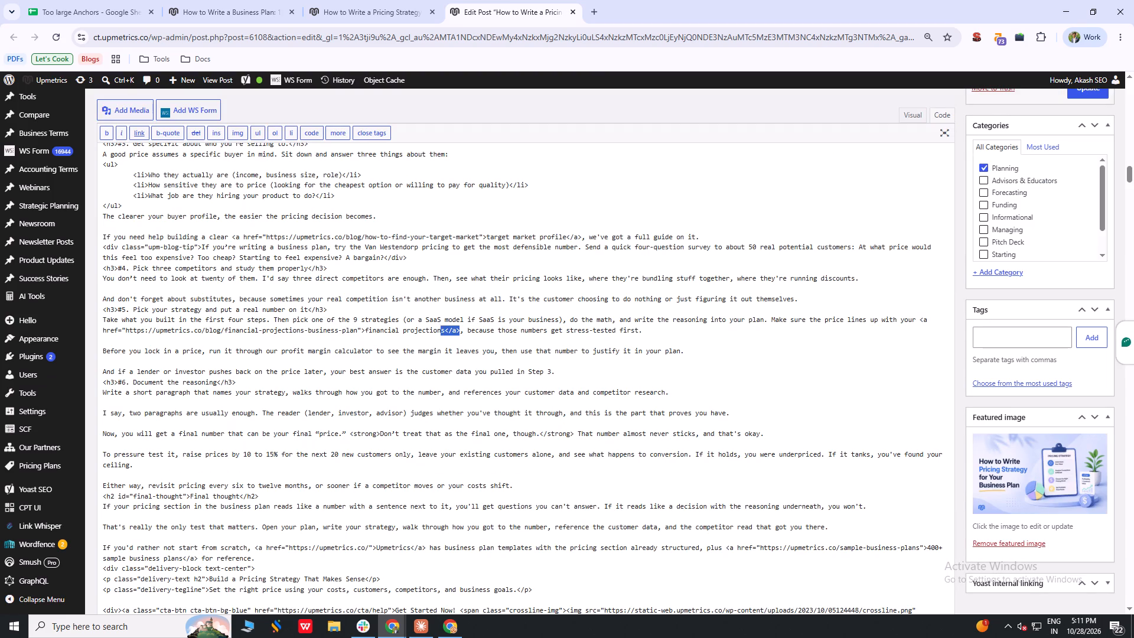
left_click_drag(426, 331, 857, 320)
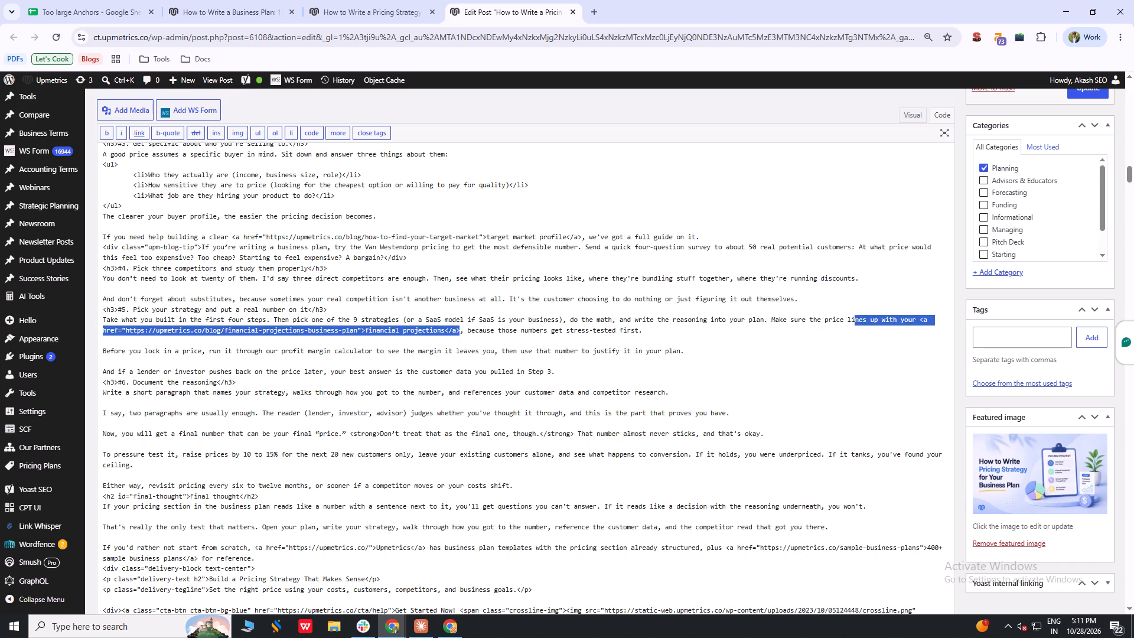
left_click_drag(857, 320, 919, 318)
key("ctrl+c")
key("ctrl+c")
key("ctrl+c")
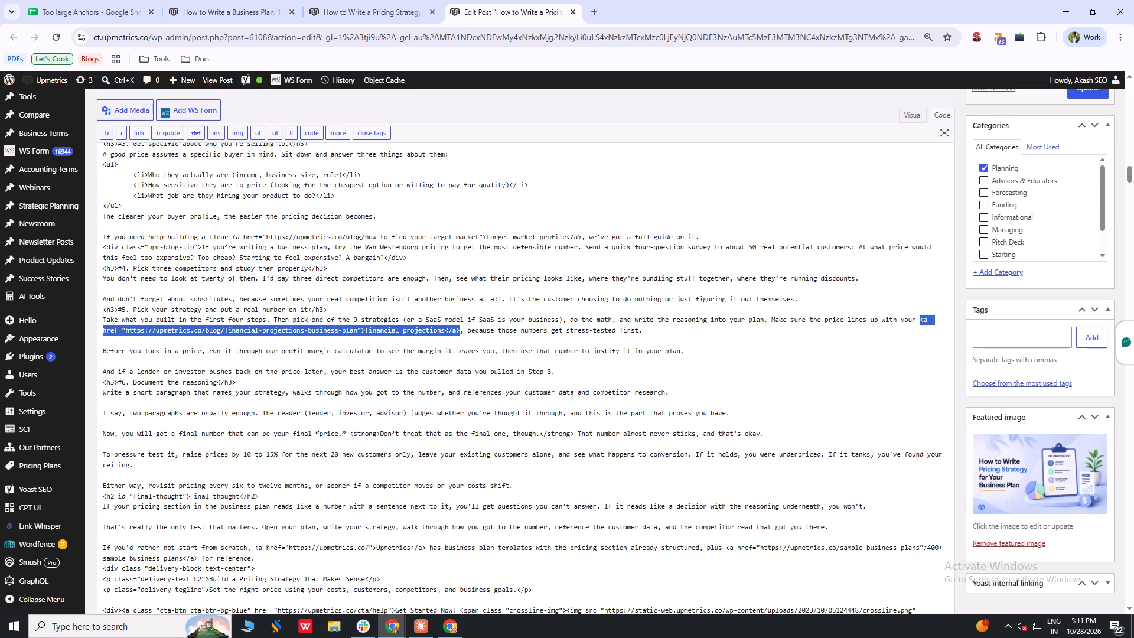
key("ctrl+c")
key("ctrl+c")
key("ctrl+c")
key("ctrl+c")
key("ctrl+c")
key("ctrl+c")
key("ctrl+c")
key("ctrl+c")
key("ctrl+c")
key("ctrl+c")
key("ctrl+c")
key("ctrl+c")
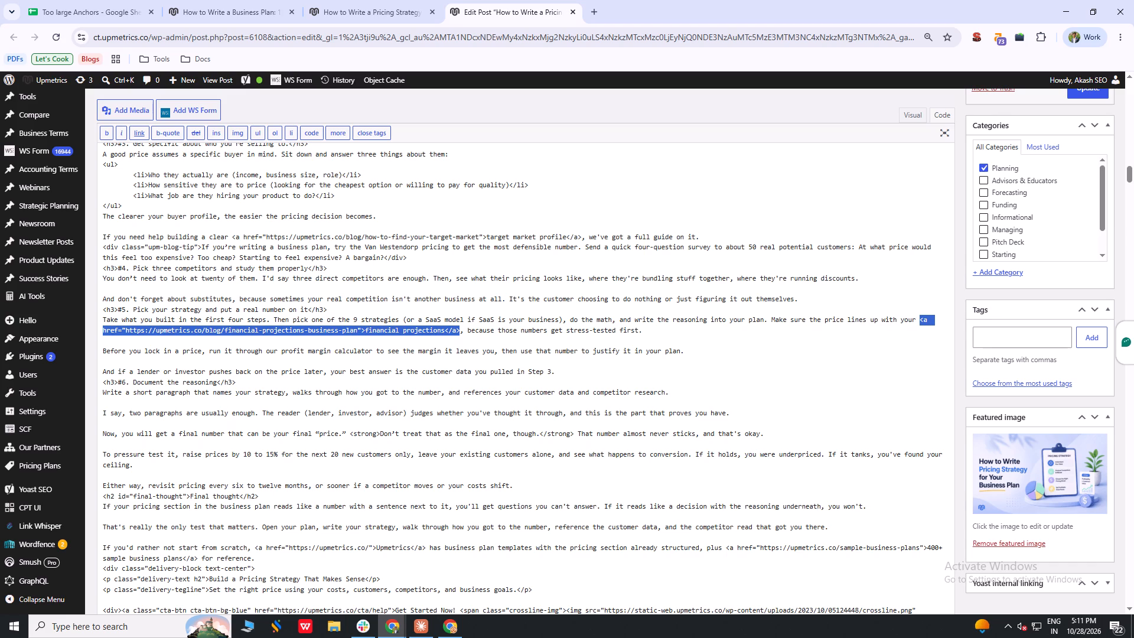
left_click(281, 351)
key("ctrl+v")
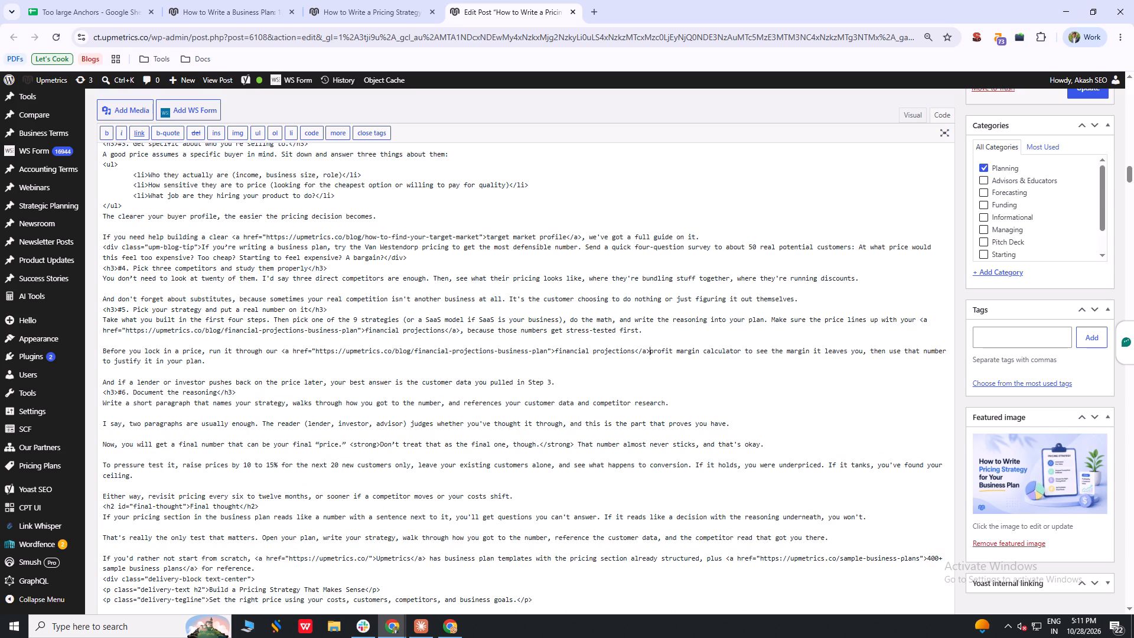
Move "profit margin calculator" into the pasted link as its anchor text, replacing "financial projections" and keeping one space after the link.
key("ctrl+shift+Right")
key("ctrl+shift+Right")
key("ctrl+shift+Right")
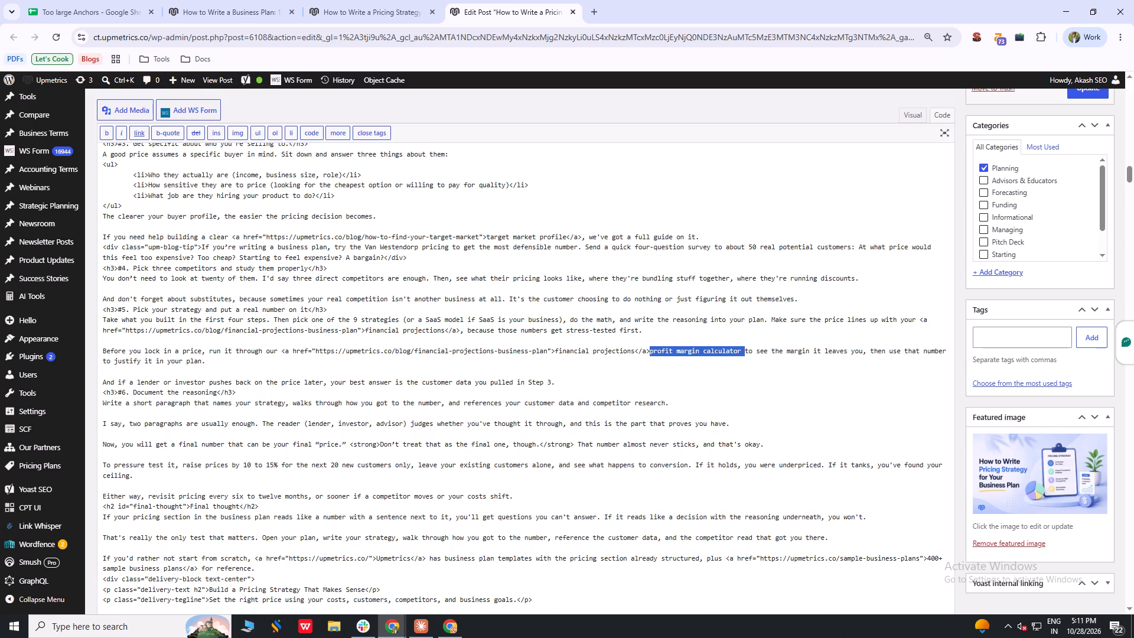
key("ctrl+x")
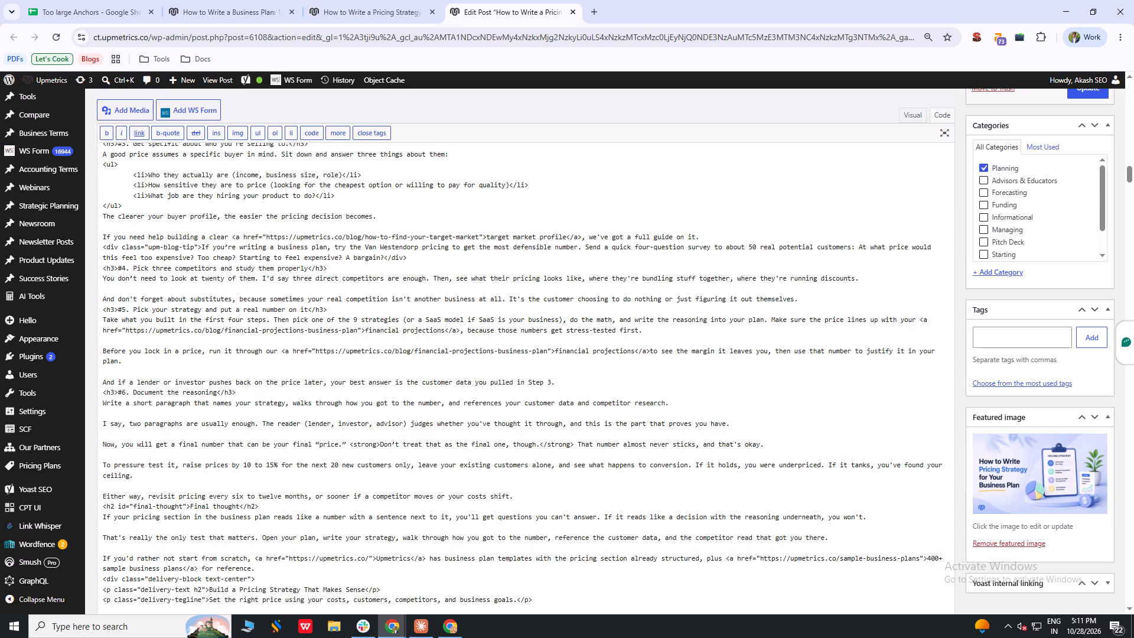
key("space")
left_click_drag(633, 350, 608, 353)
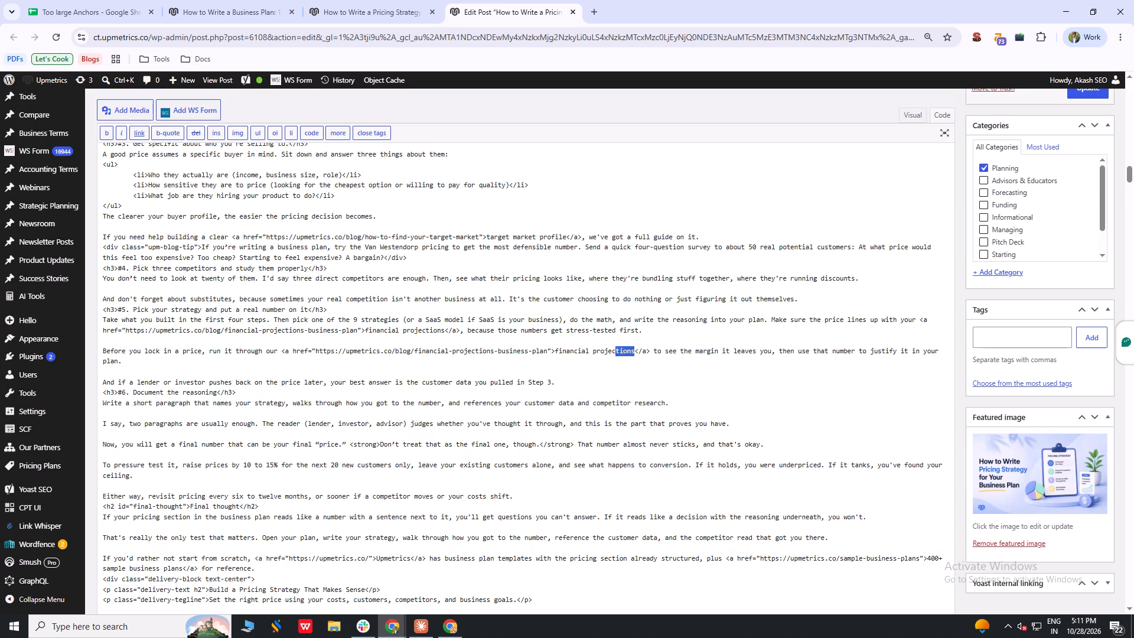
left_click_drag(608, 353, 556, 351)
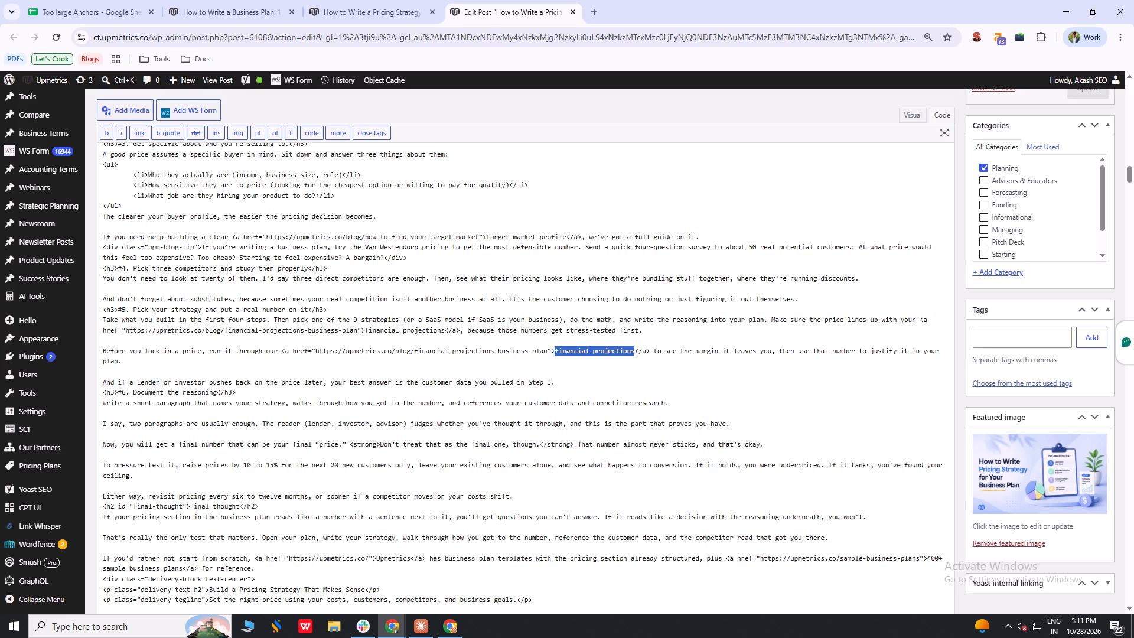
key("ctrl+v")
key("BackSpace")
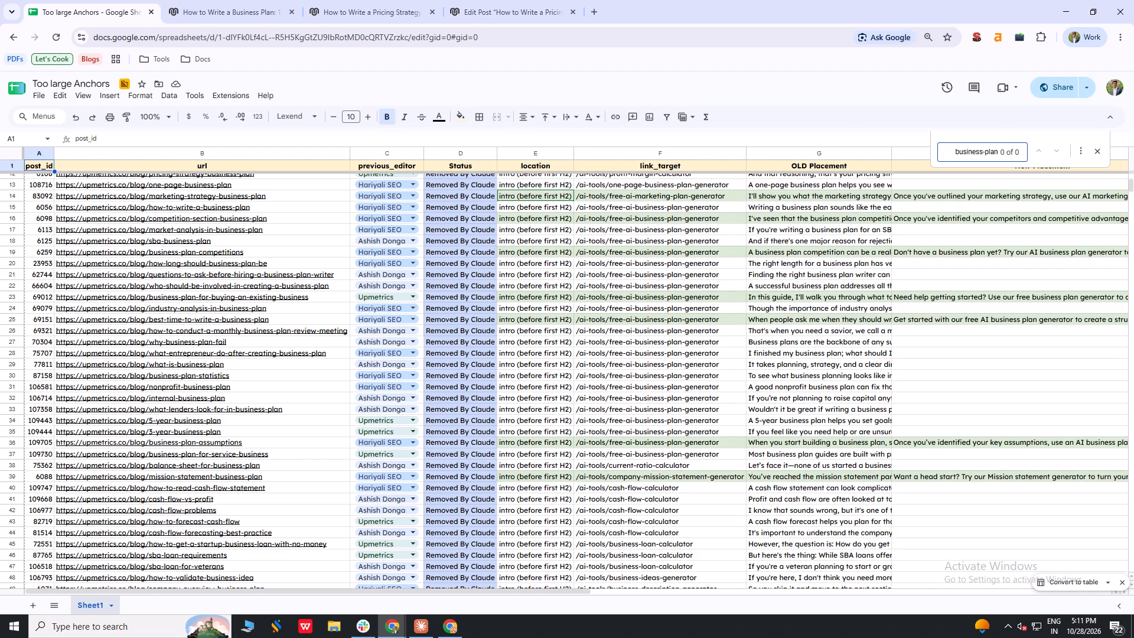
key("ctrl+f")
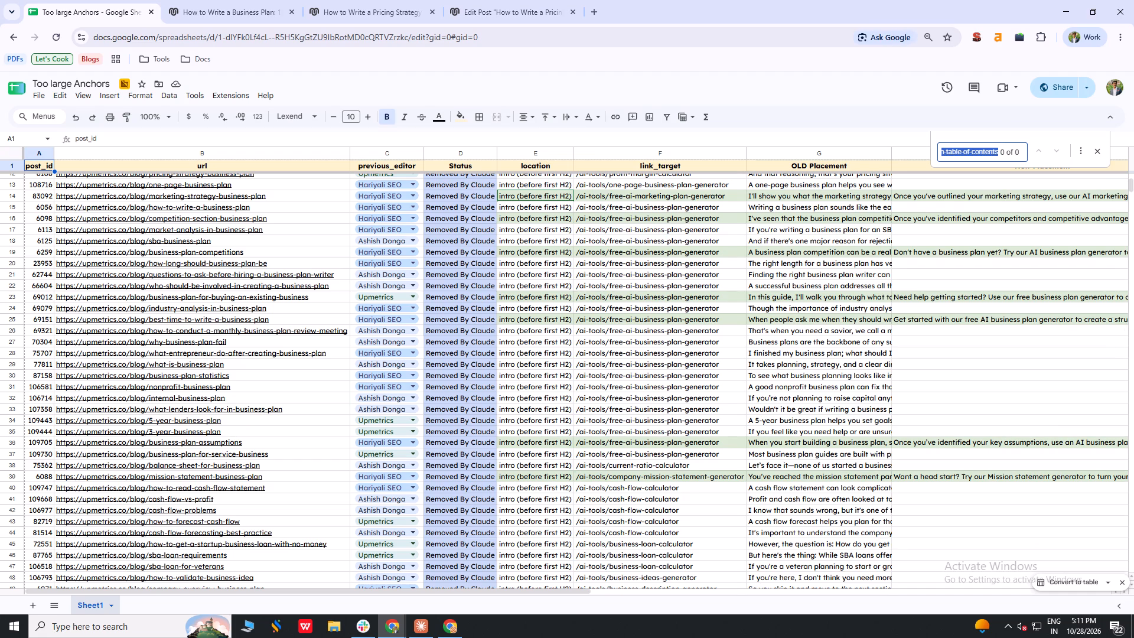
type("profit ma")
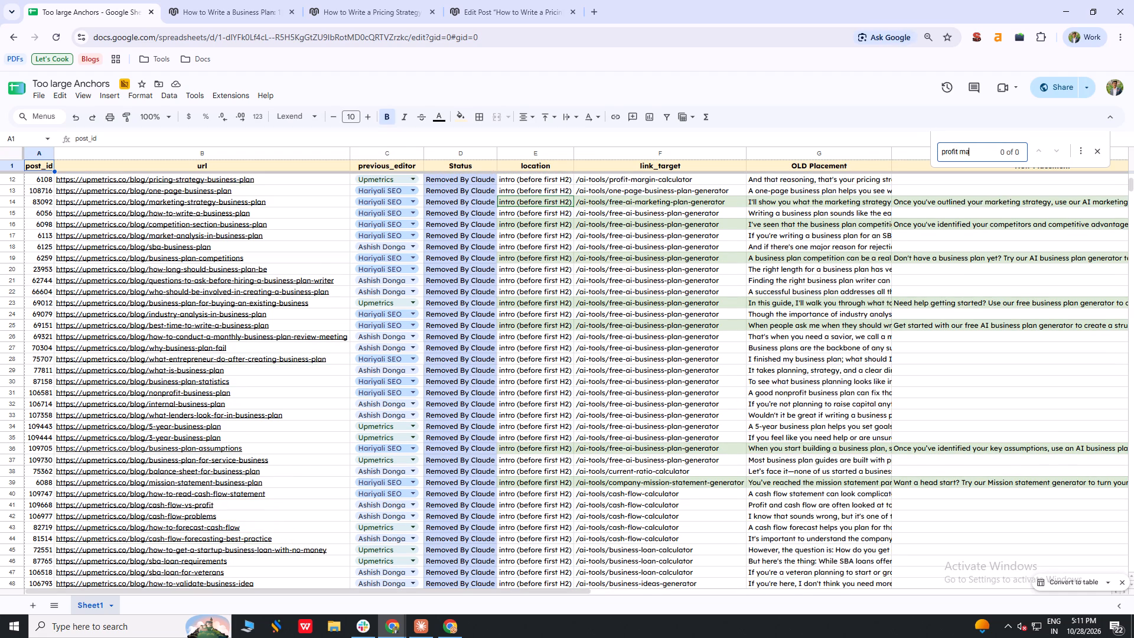
key("BackSpace")
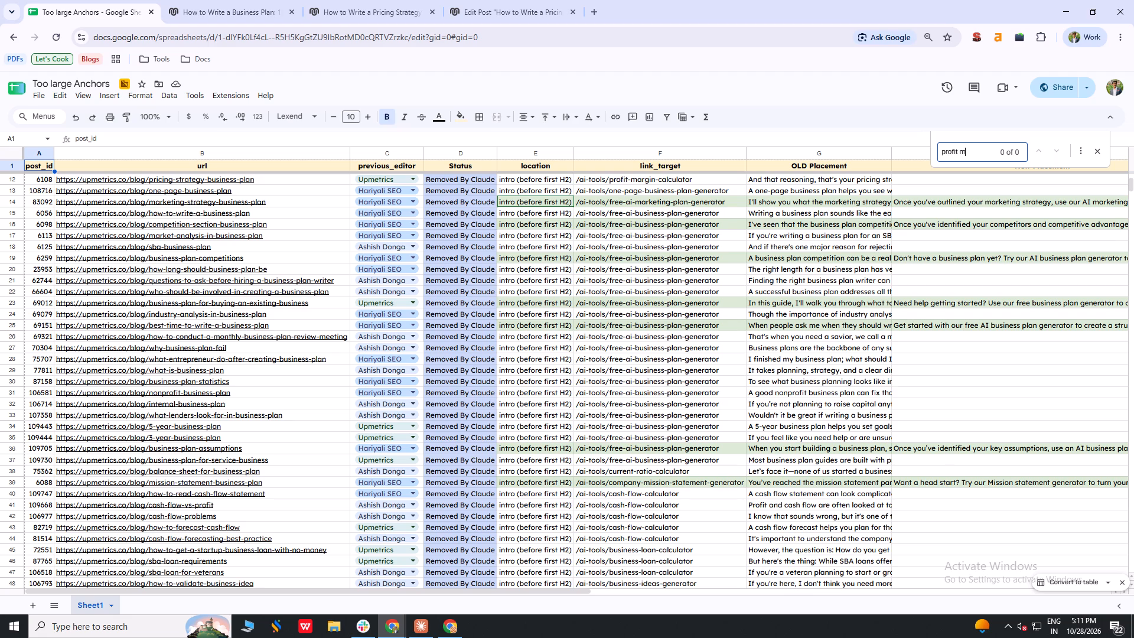
key("BackSpace")
key("BackSpace")
type("-margin")
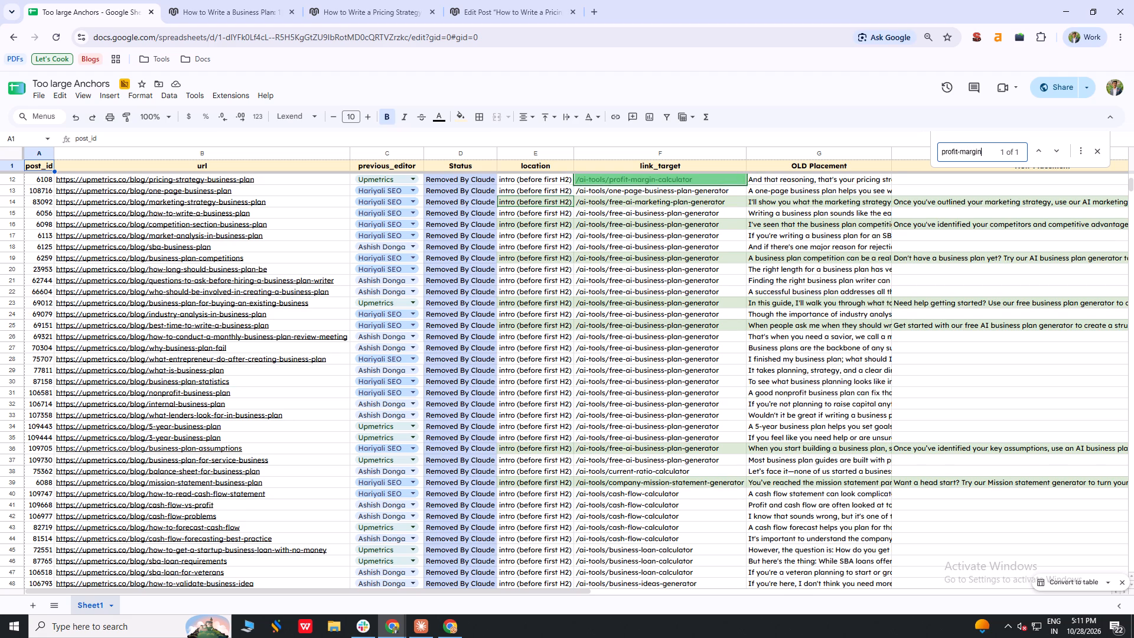
left_click(695, 180)
key("ctrl+c")
key("ctrl+c")
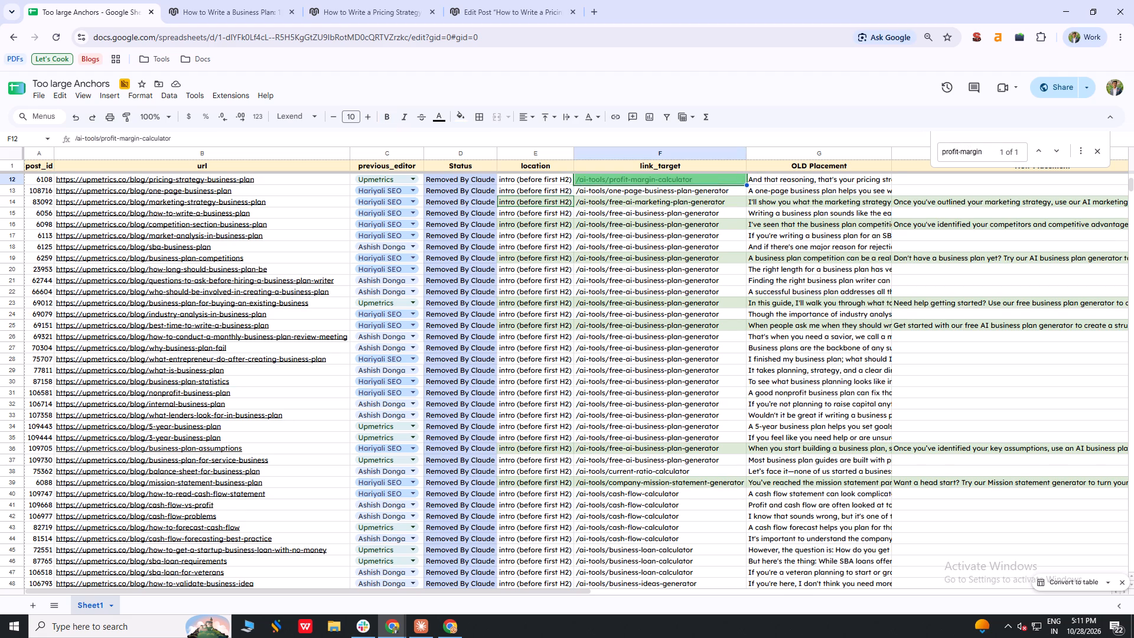
key("ctrl+c")
key("ctrl+c")
key("ctrl+c")
key("ctrl+c")
key("ctrl+c")
key("ctrl+c")
key("ctrl+c")
key("ctrl+c")
key("ctrl+c")
key("ctrl+c")
Open upmetrics.co/ai-tools/profit-margin-calculator in a new tab and copy its full page address.
left_click(595, 16)
type("up")
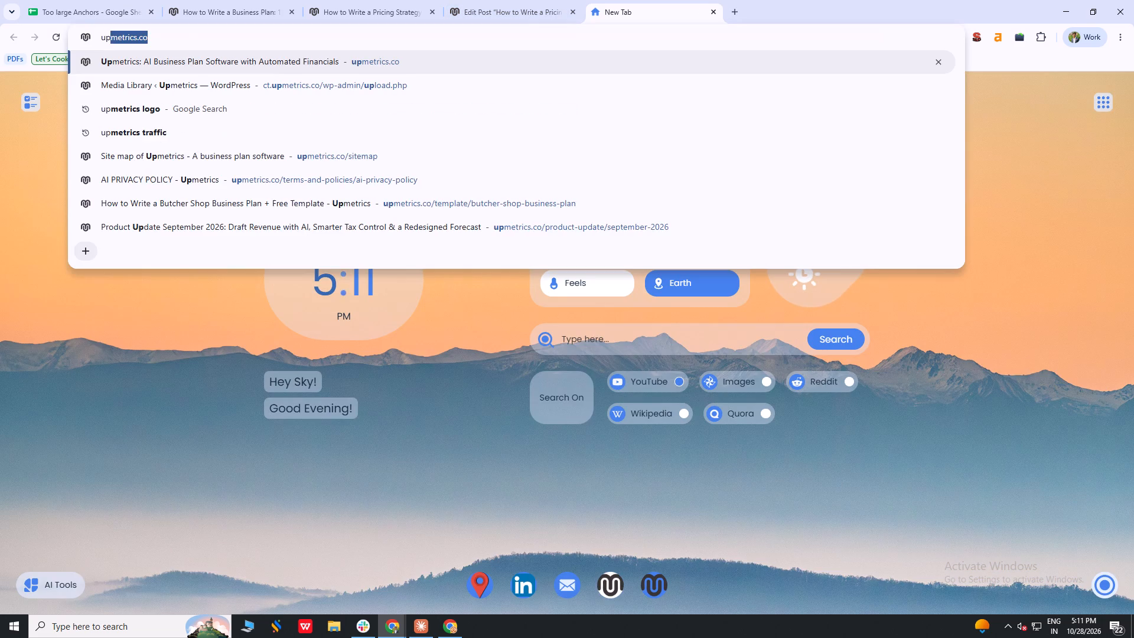
key("Right")
key("ctrl+v")
key("Return")
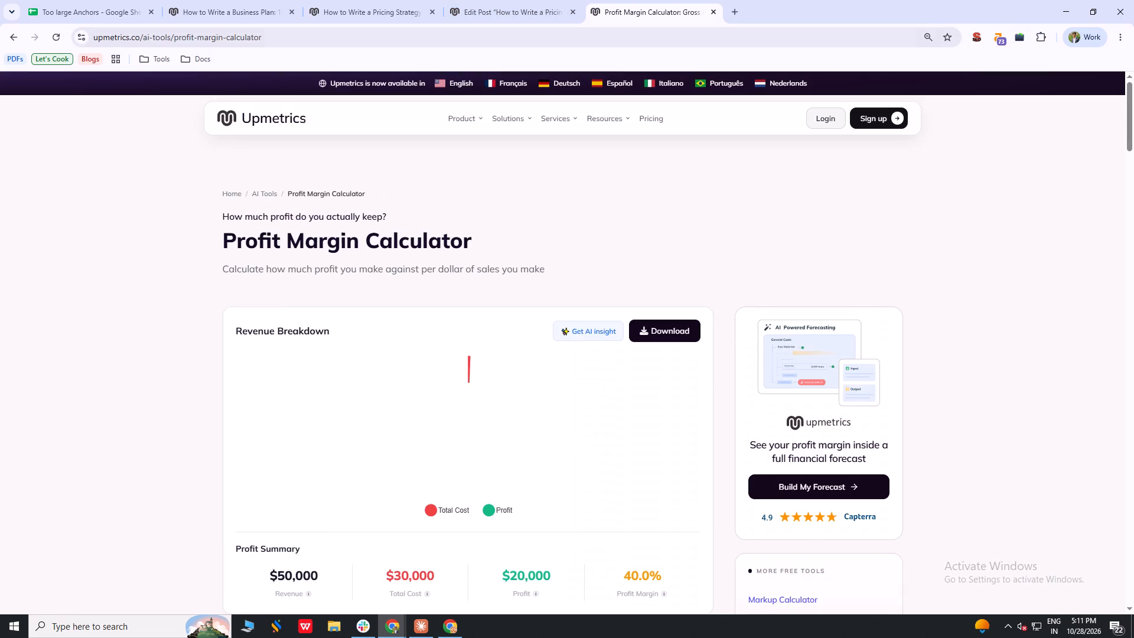
left_click(563, 41)
key("ctrl+c")
key("ctrl+c")
key("ctrl+c")
key("ctrl+c")
key("ctrl+c")
key("ctrl+c")
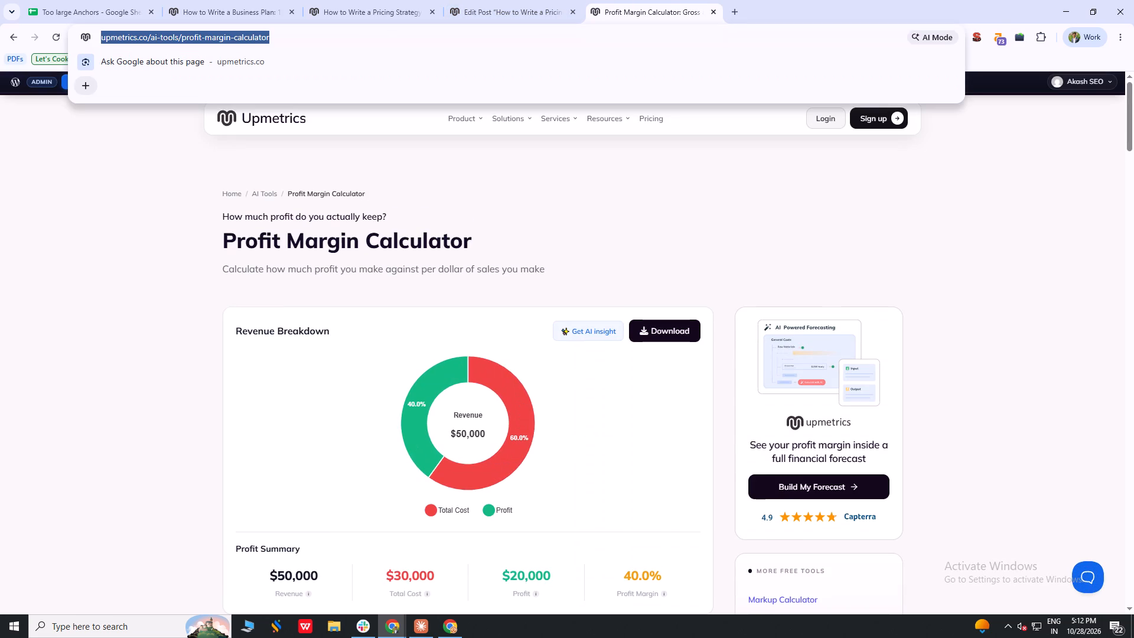
key("ctrl+c")
key("ctrl+c")
key("ctrl+c")
key("ctrl+c")
key("ctrl+c")
key("ctrl+c")
key("ctrl+c")
key("ctrl+c")
key("ctrl+c")
key("ctrl+c")
key("ctrl+c")
key("ctrl+c")
key("ctrl+c")
key("ctrl+c")
key("ctrl+c")
key("ctrl+c")
key("ctrl+c")
key("ctrl+c")
key("ctrl+c")
key("ctrl+c")
key("ctrl+c")
key("ctrl+c")
key("ctrl+c")
key("ctrl+c")
key("ctrl+c")
key("ctrl+c")
key("ctrl+c")
key("ctrl+c")
key("ctrl+c")
key("ctrl+c")
In the post's HTML code, replace the "profit margin calculator" link's address with the copied upmetrics.co/ai-tools/profit-margin-calculator URL.
left_click(487, 188)
left_click(497, 0)
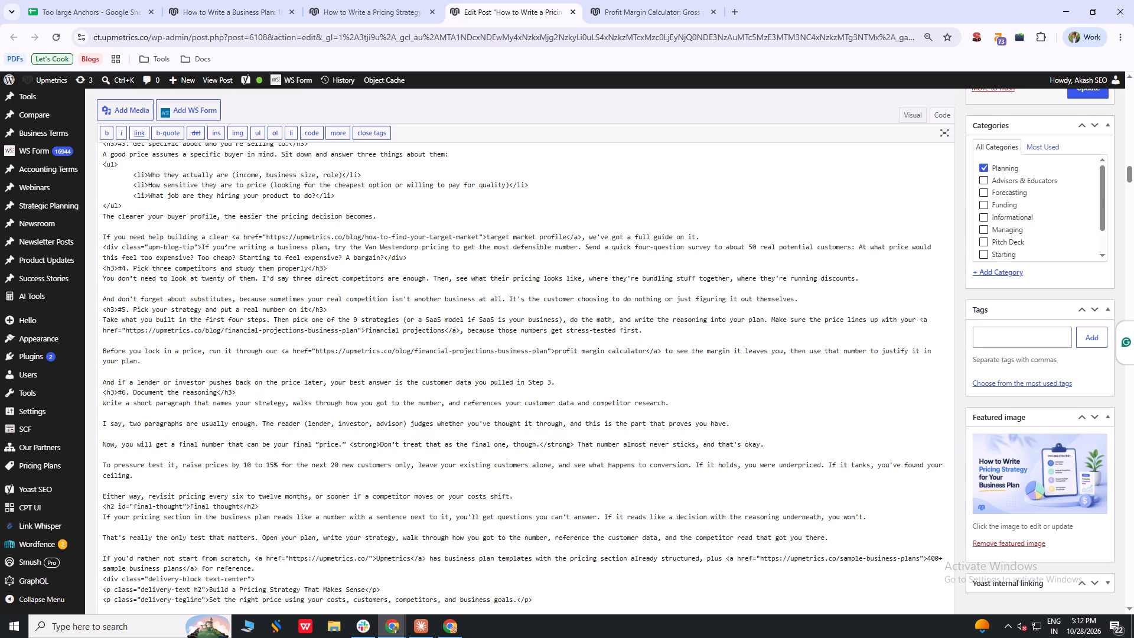
left_click_drag(315, 353, 484, 360)
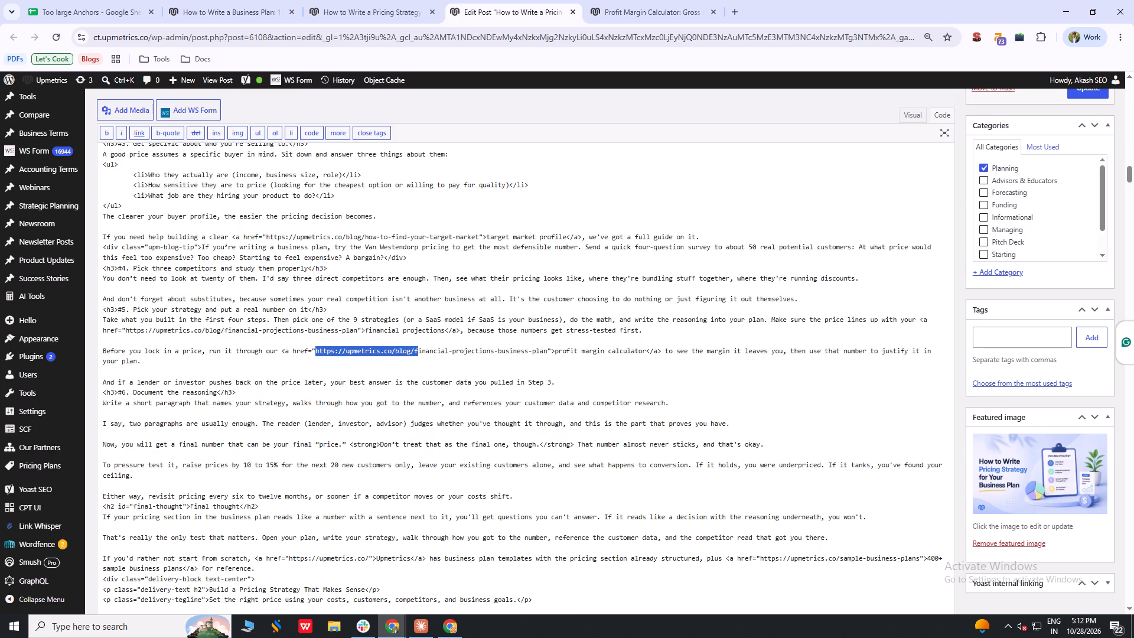
left_click_drag(484, 360, 546, 354)
key("ctrl+v")
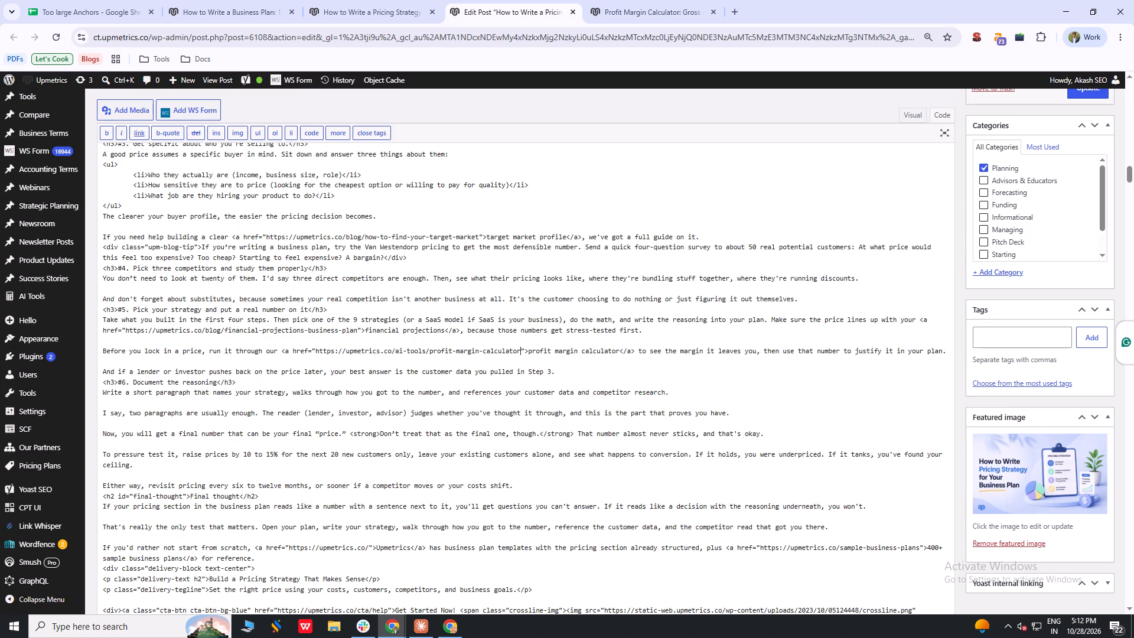
left_click(508, 362)
left_click(546, 365)
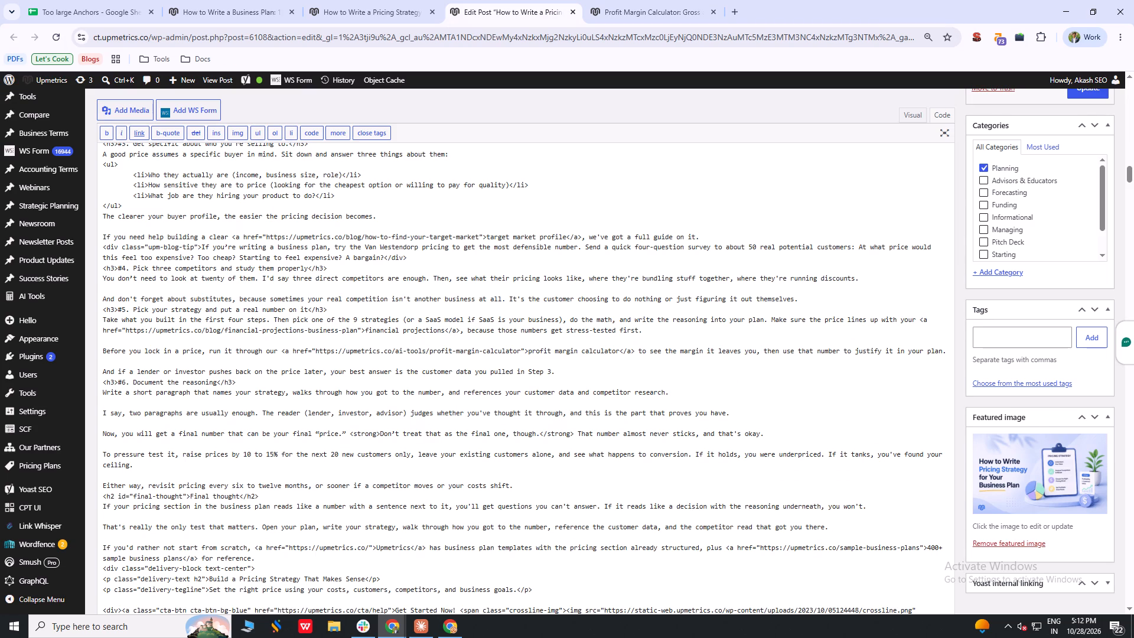
left_click(571, 378)
left_click(573, 366)
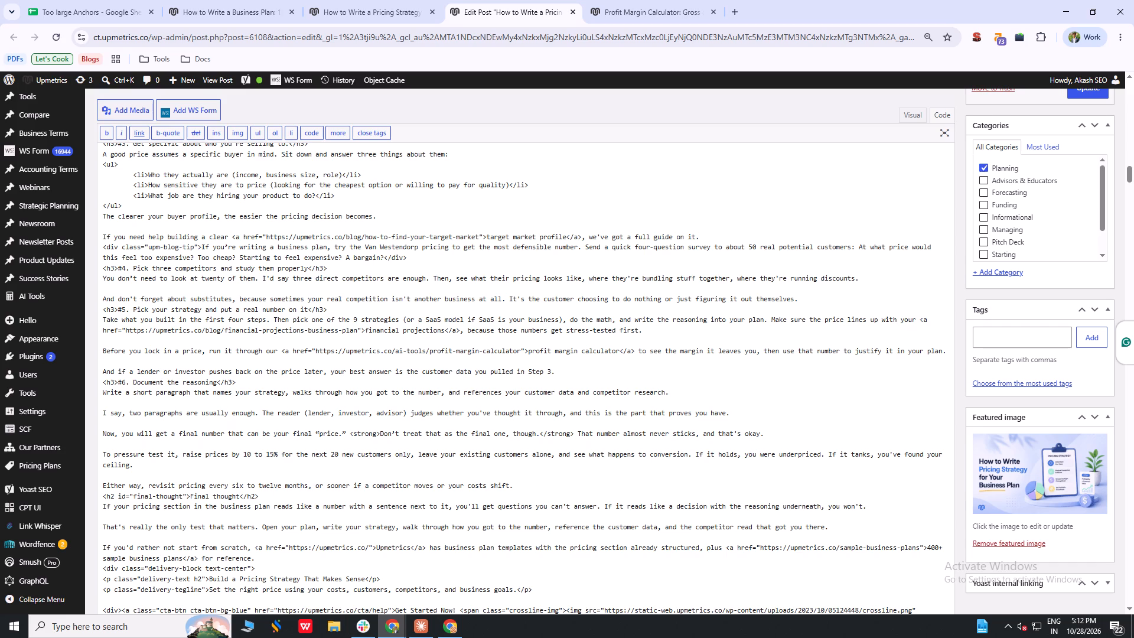
left_click(568, 353)
left_click(647, 353)
left_click(535, 361)
left_click(366, 356)
Return the post editor to its visual view, check the "profit margin calculator" link, and update the post.
left_click(914, 115)
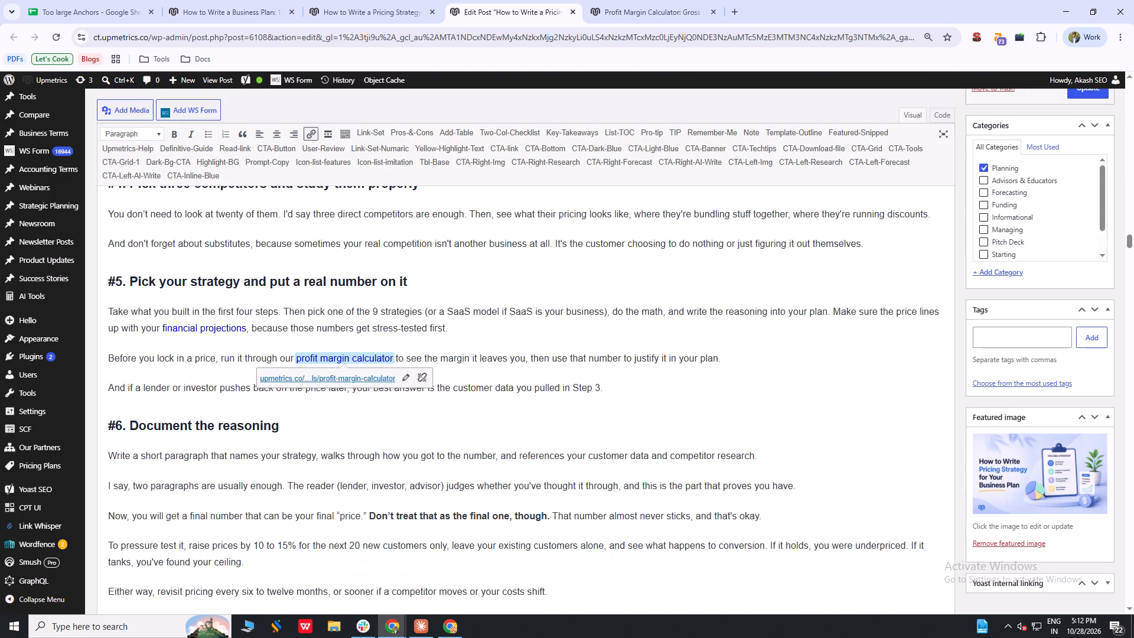
left_click(442, 349)
left_click(513, 375)
left_click(614, 383)
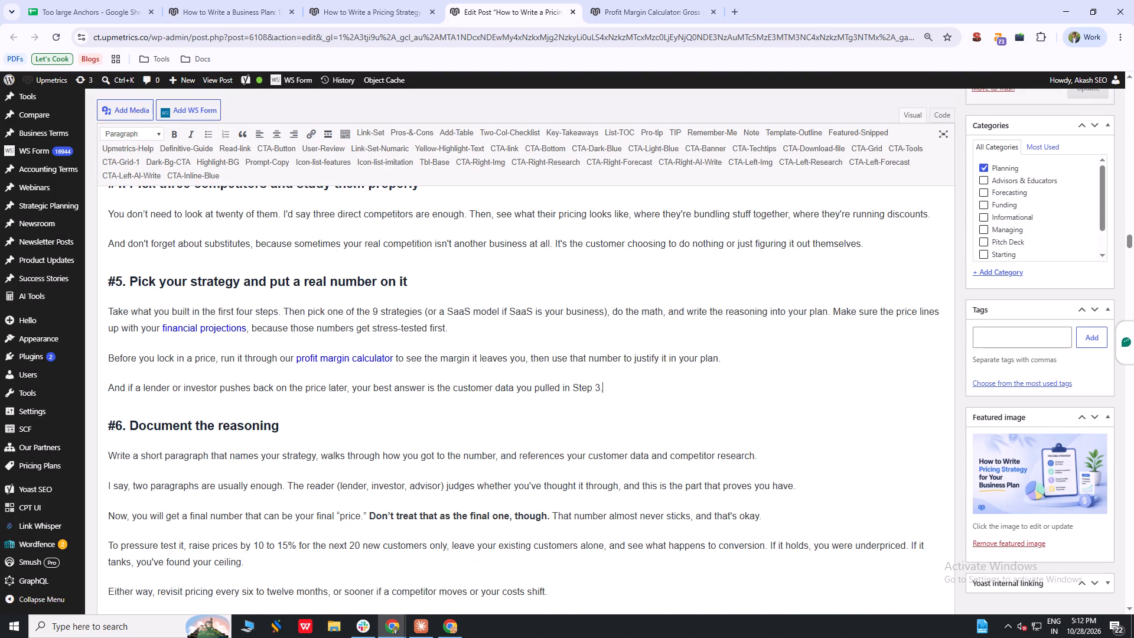
scroll(928, 243, "up", 1)
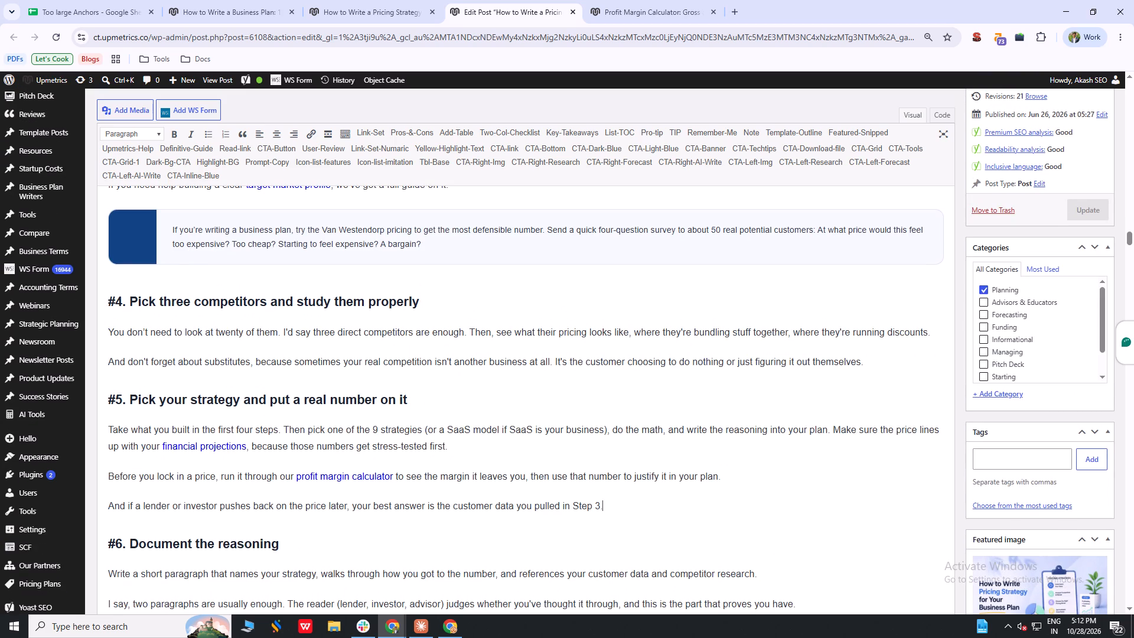
left_click(1087, 212)
left_click(1095, 211)
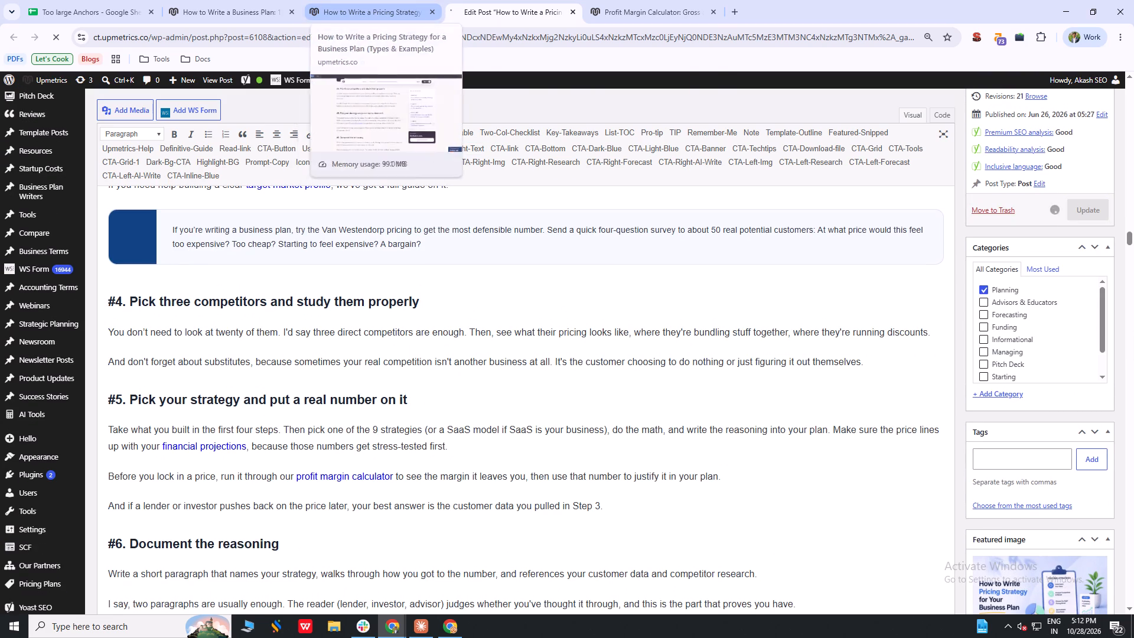
Close the calculator page and reload the live pricing strategy post to check the new sentence in section #5.
middle_click(657, 0)
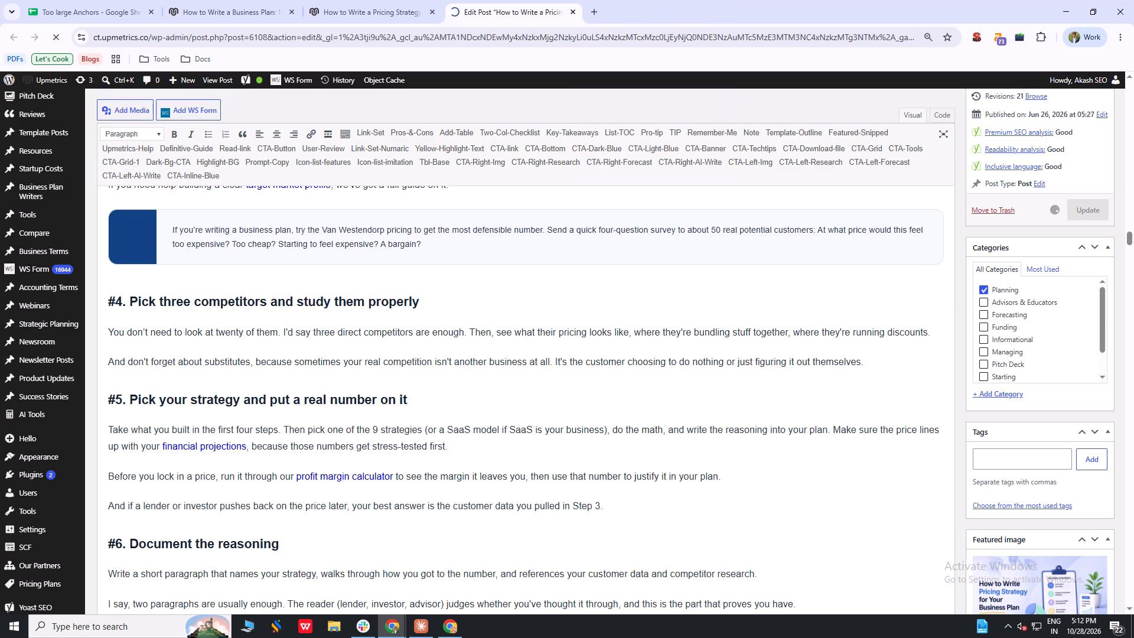
left_click(384, 0)
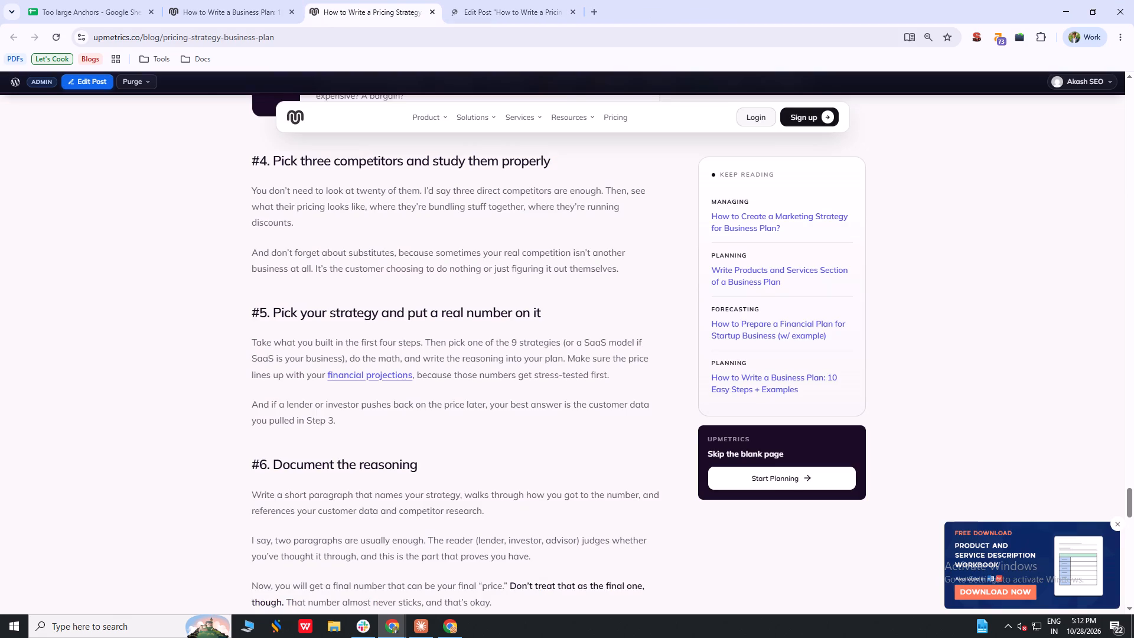
key("F5")
key("F5")
key("F5")
key("F5")
key("F5")
key("F5")
key("F5")
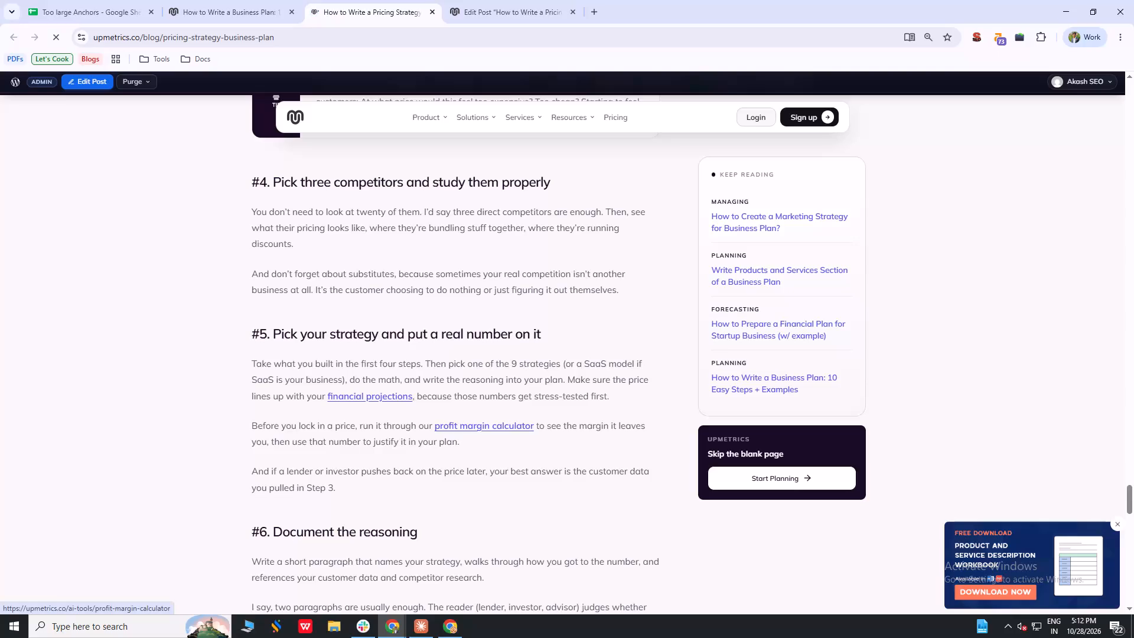
key("F5")
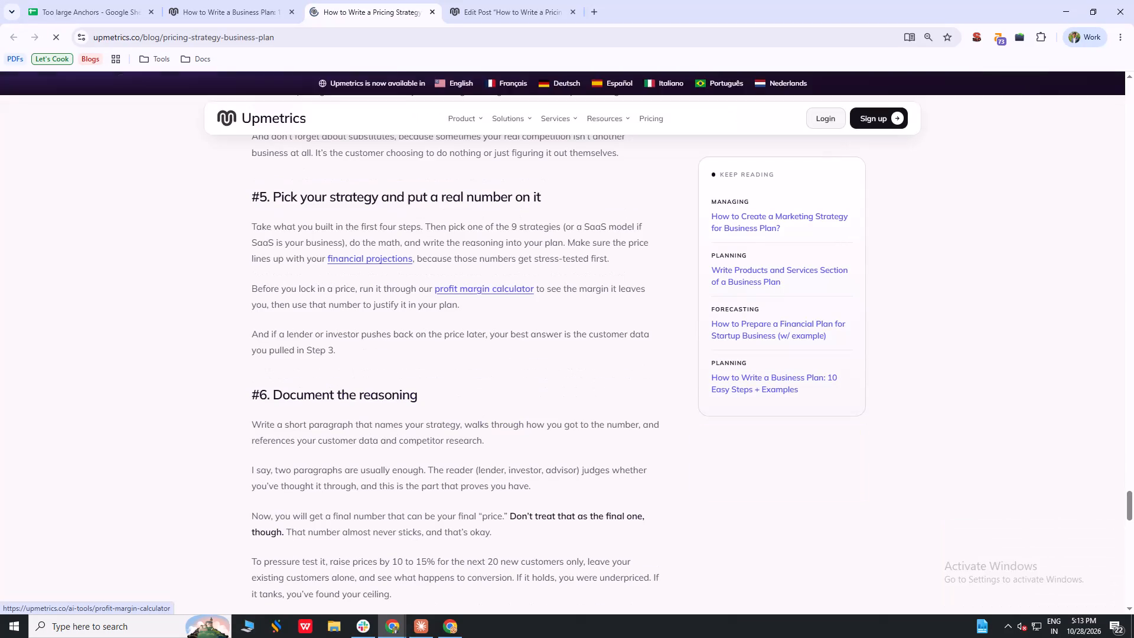
left_click_drag(315, 196, 513, 201)
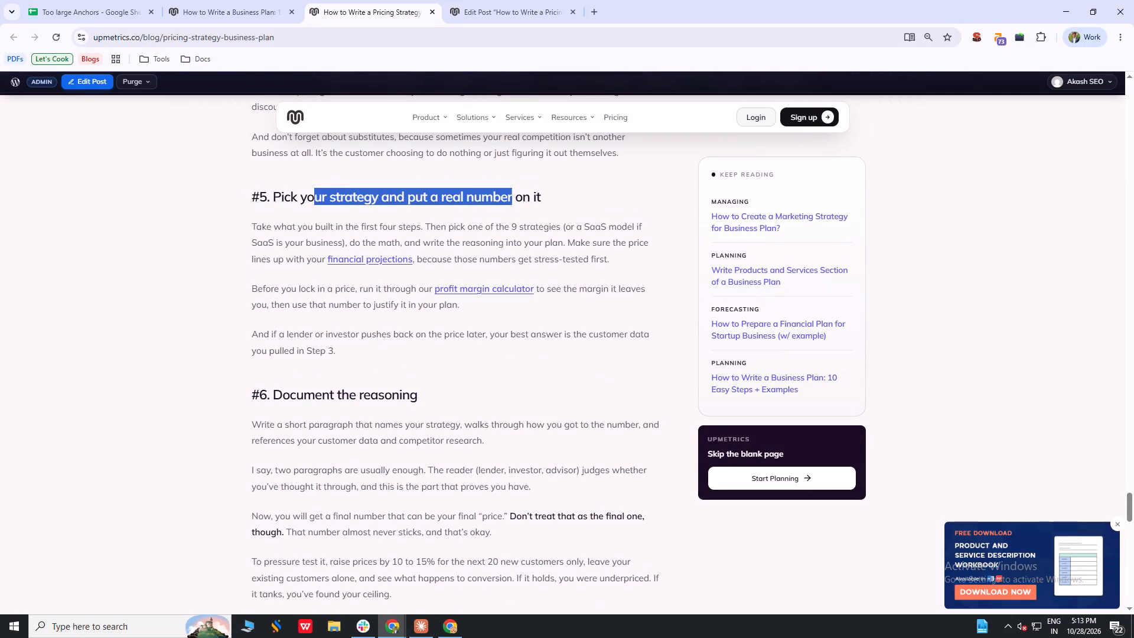
left_click_drag(513, 201, 517, 201)
left_click(518, 201)
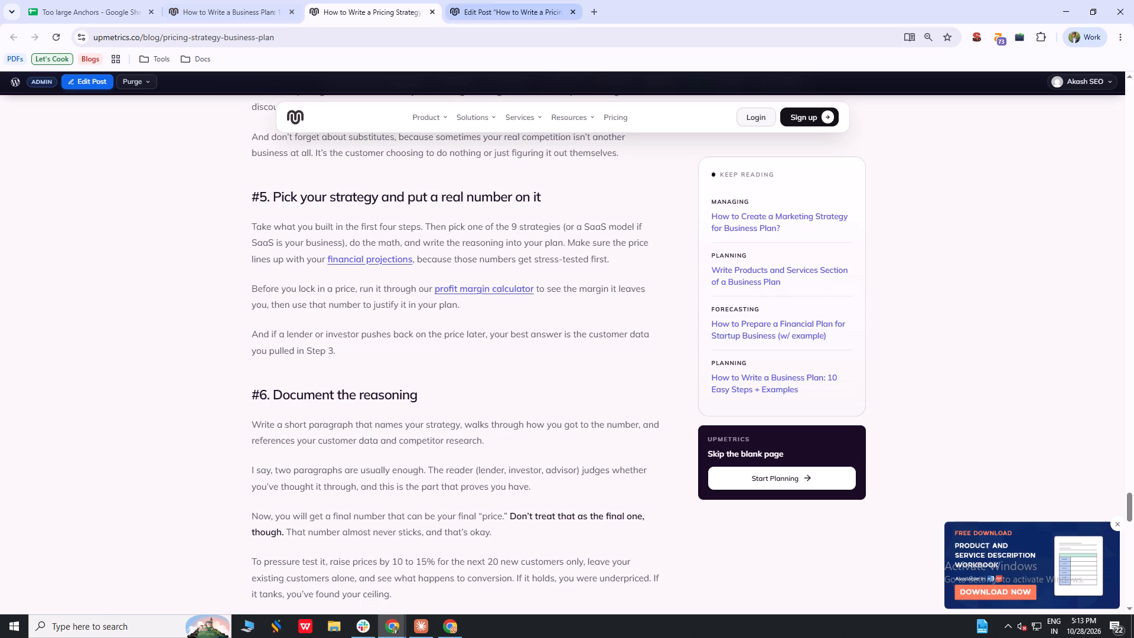
Delete "our" before "profit margin calculator" in the new sentence of section #5, and update the post again.
left_click(493, 0)
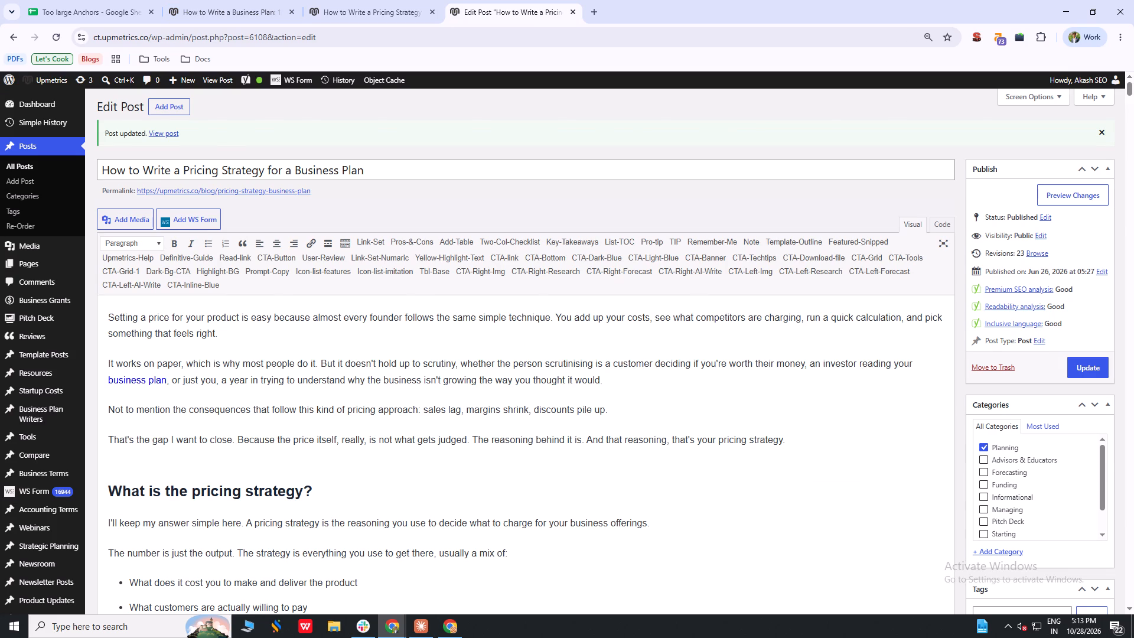
scroll(497, 388, "down", 9)
scroll(496, 389, "up", 2)
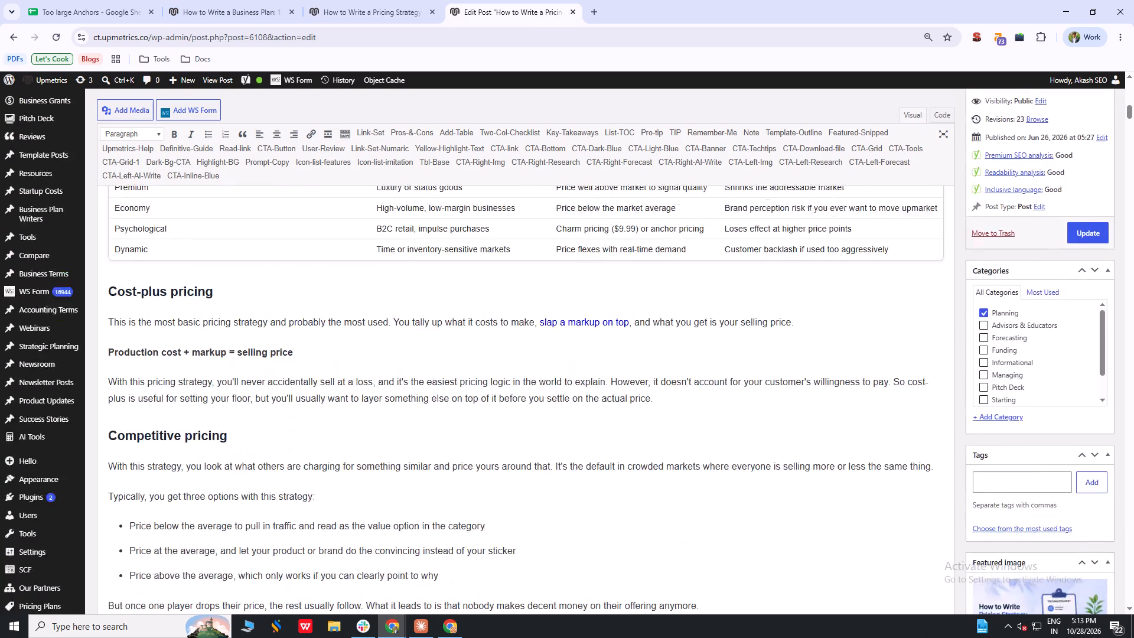
scroll(496, 389, "down", 19)
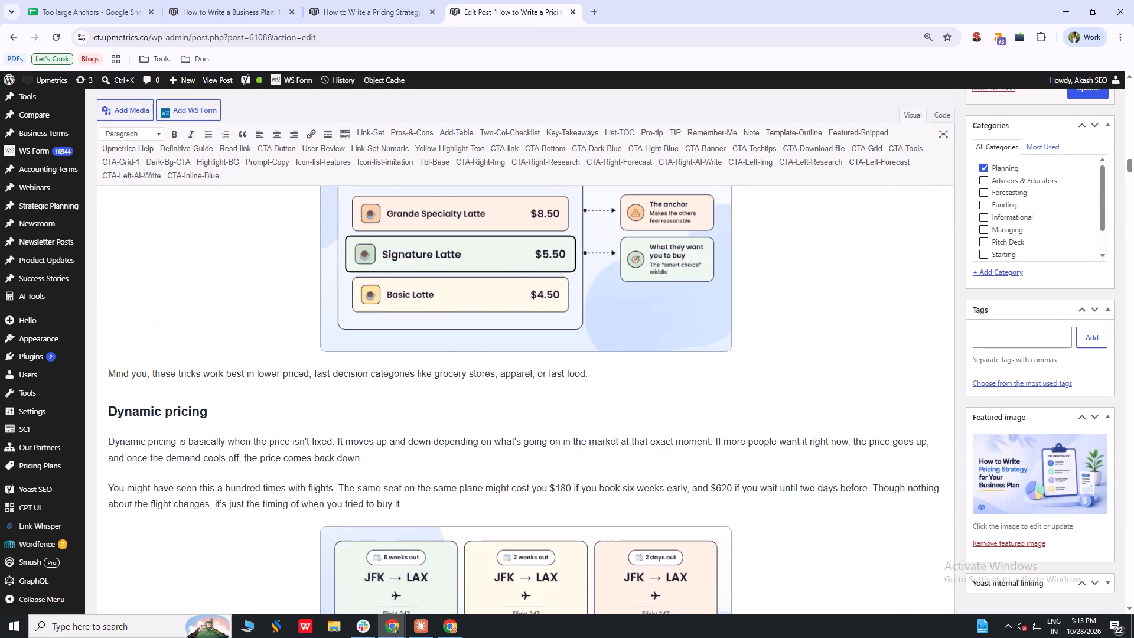
scroll(503, 389, "down", 16)
scroll(504, 389, "down", 9)
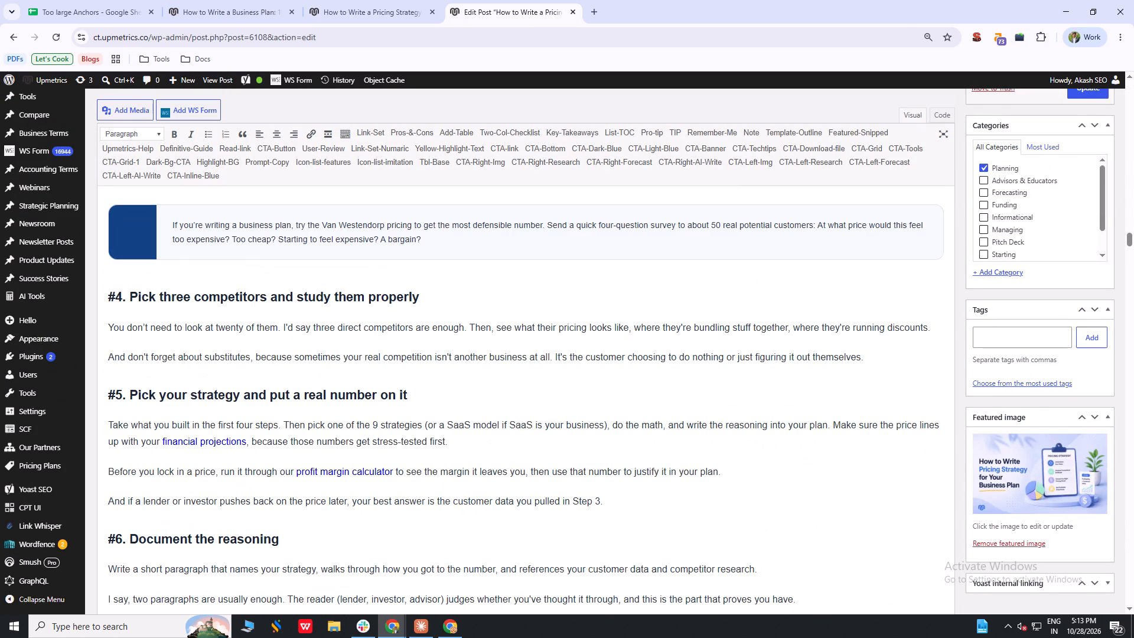
double_click(287, 469)
key("BackSpace")
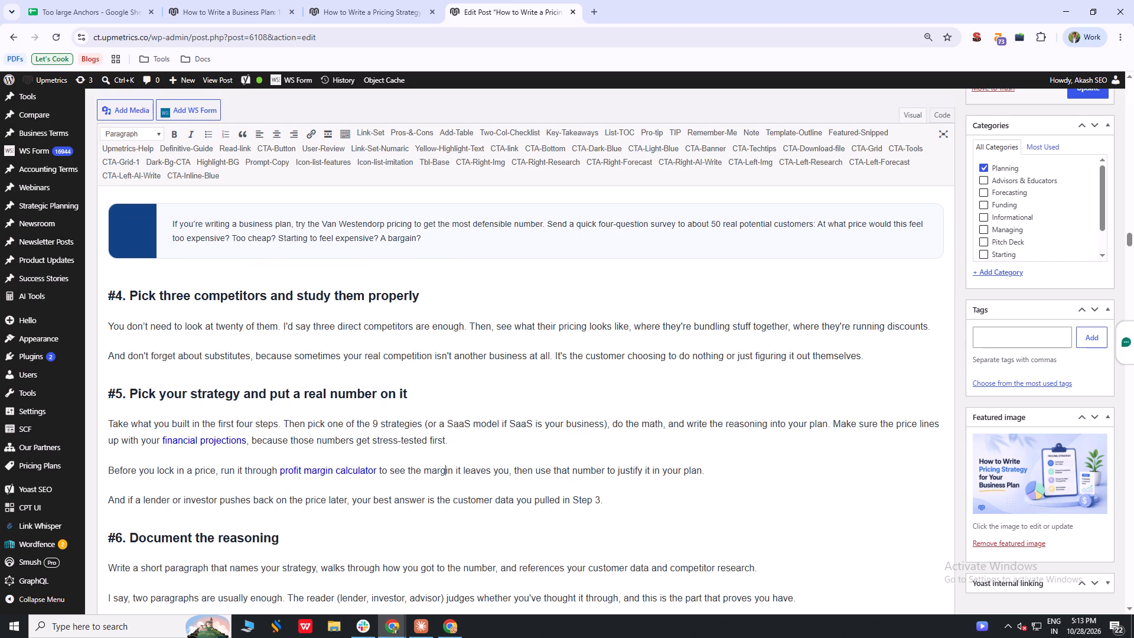
left_click(447, 472)
left_click(1085, 92)
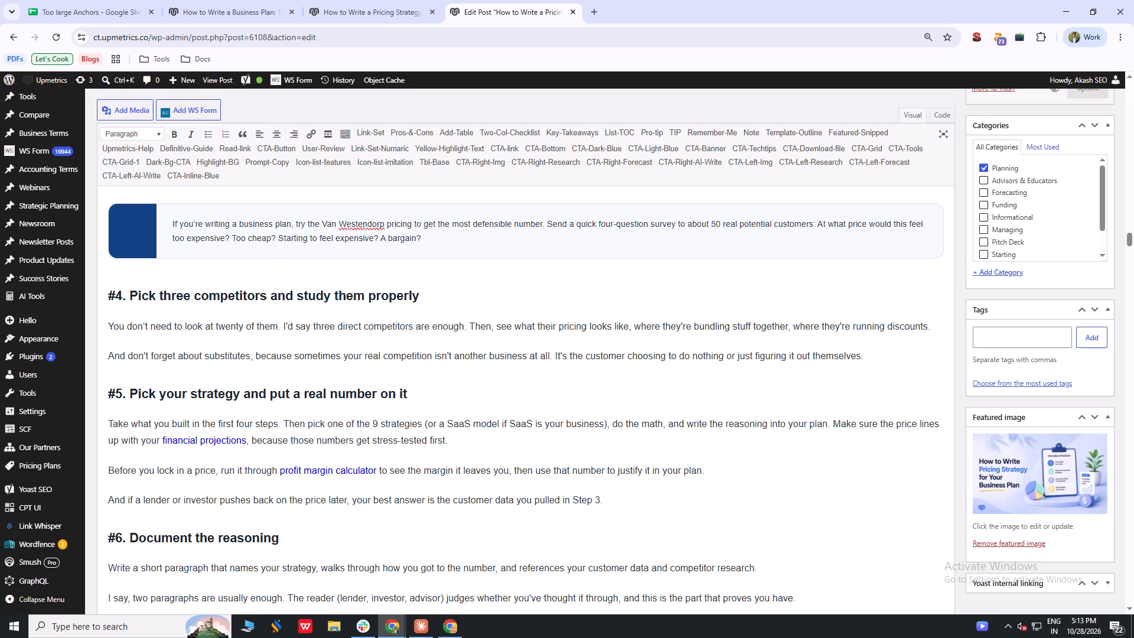
Copy the revised "Before you lock in a price" sentence into the New Placement cell of the sheet's pricing-strategy-business-plan row.
left_click_drag(725, 475, 98, 466)
key("ctrl+c")
key("ctrl+c")
key("ctrl+c")
key("ctrl+c")
left_click(102, 0)
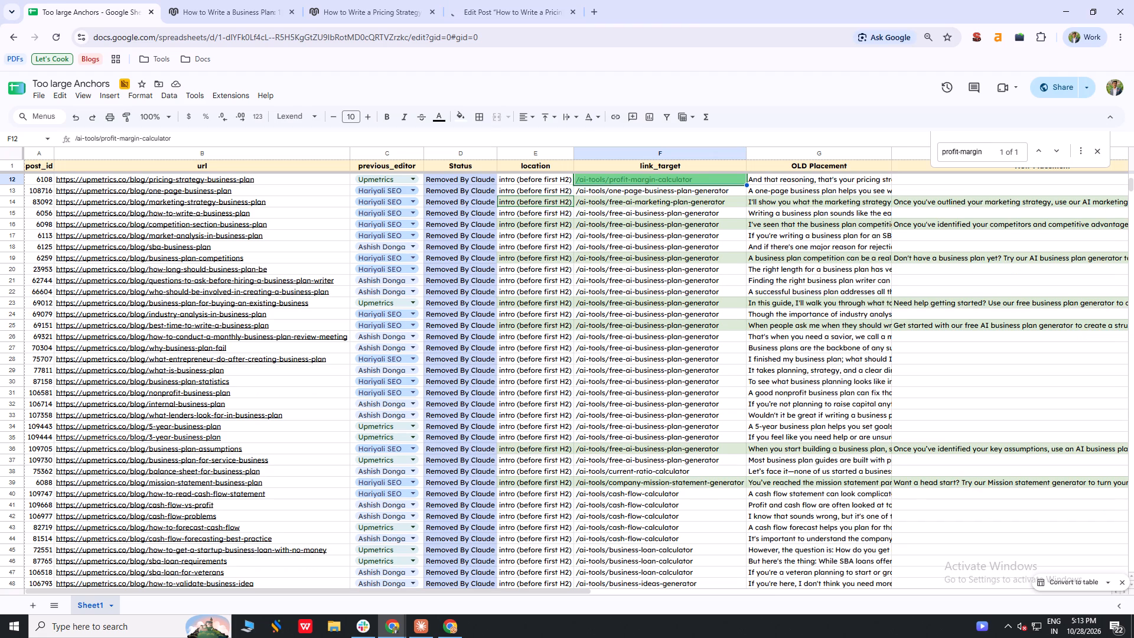
scroll(829, 324, "up", 1)
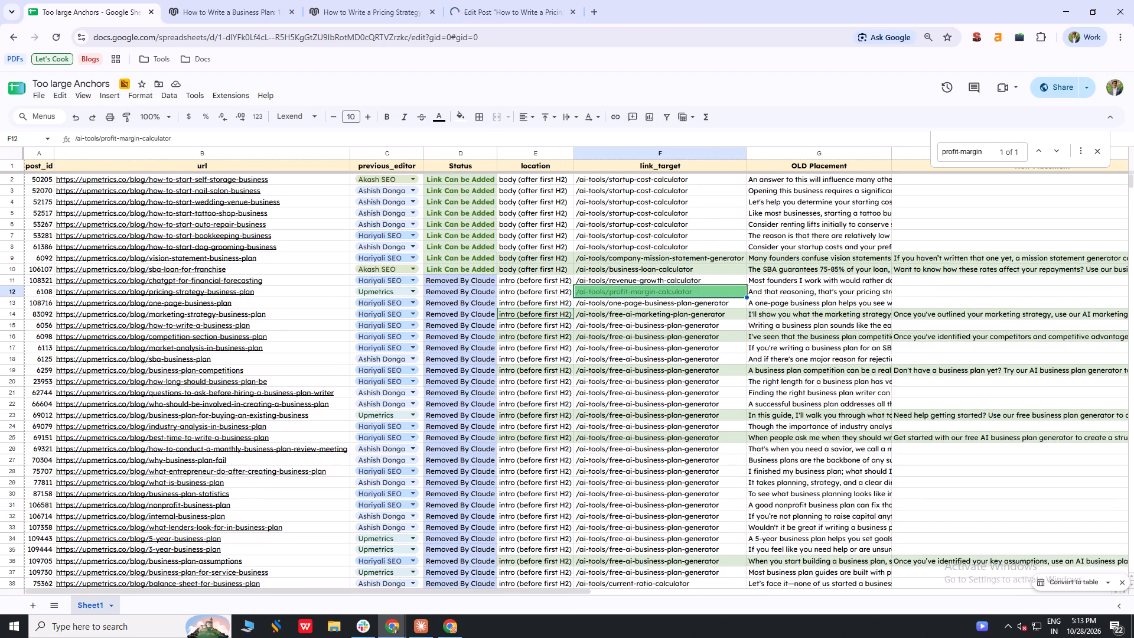
double_click(902, 293)
key("ctrl+v")
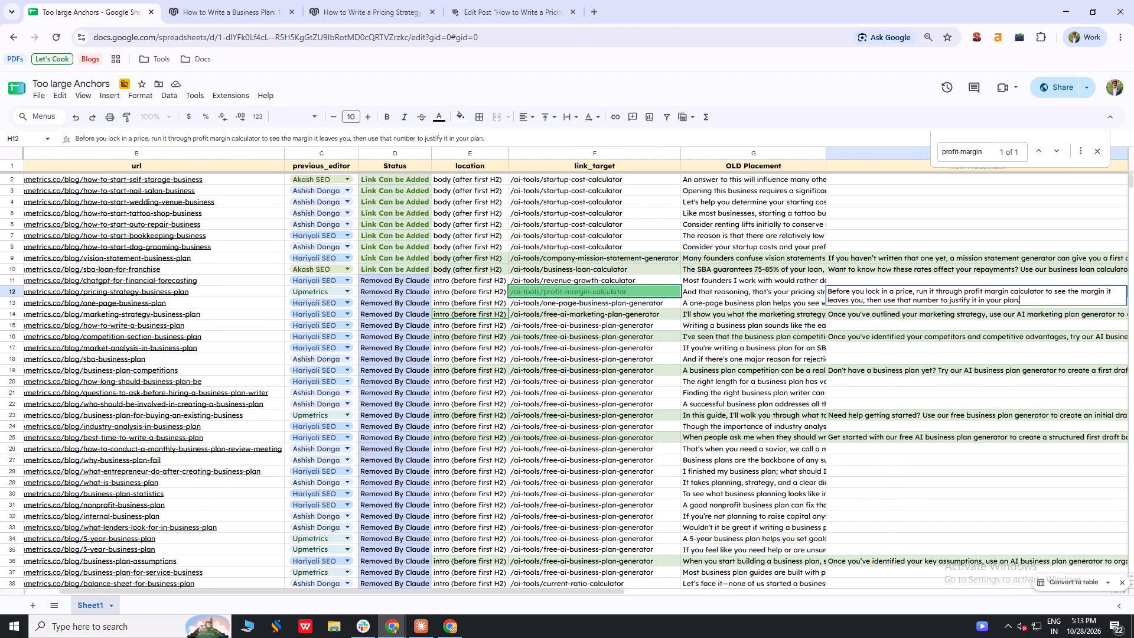
left_click(863, 370)
Fill the pricing-strategy-business-plan row from location through New Placement with the lightest green.
left_click_drag(463, 291, 718, 295)
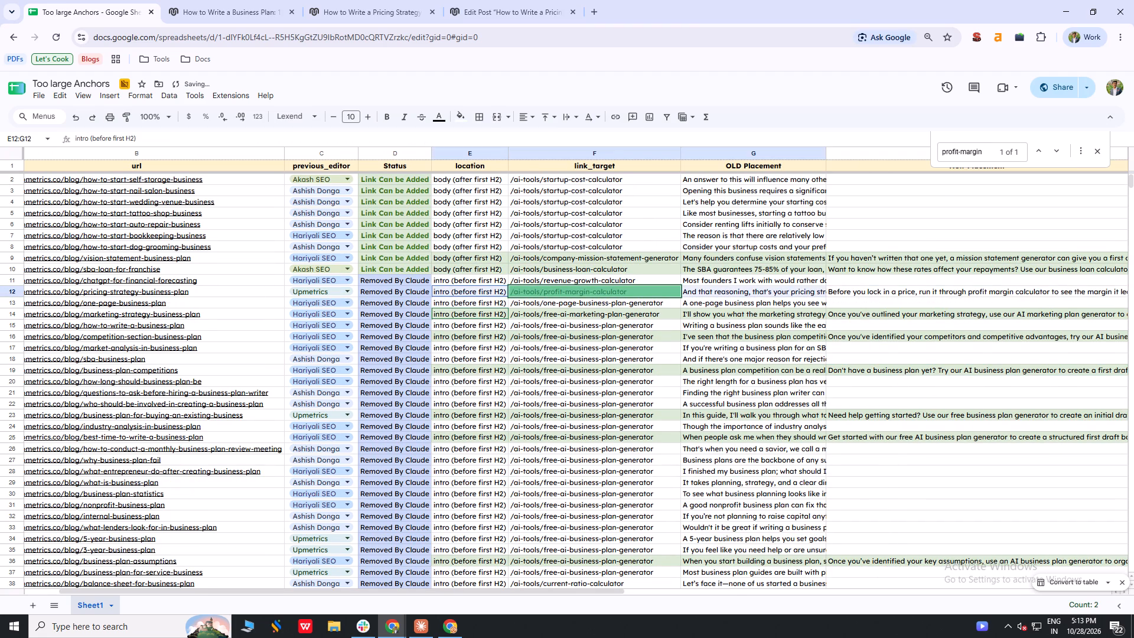
left_click_drag(718, 295, 856, 295)
left_click(452, 115)
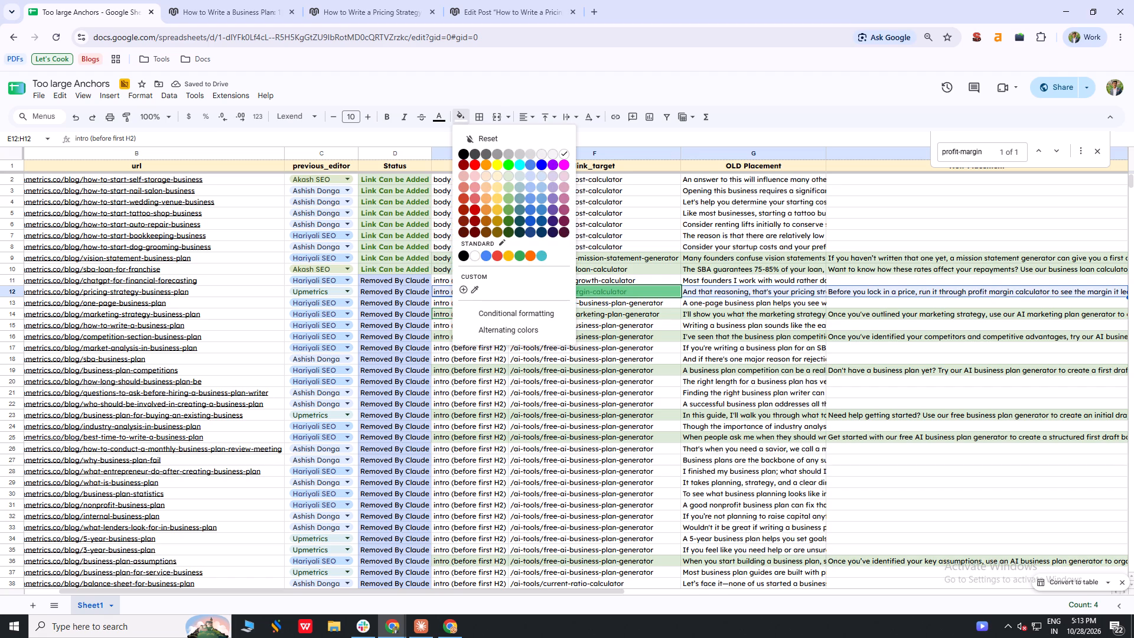
left_click(508, 176)
left_click(914, 389)
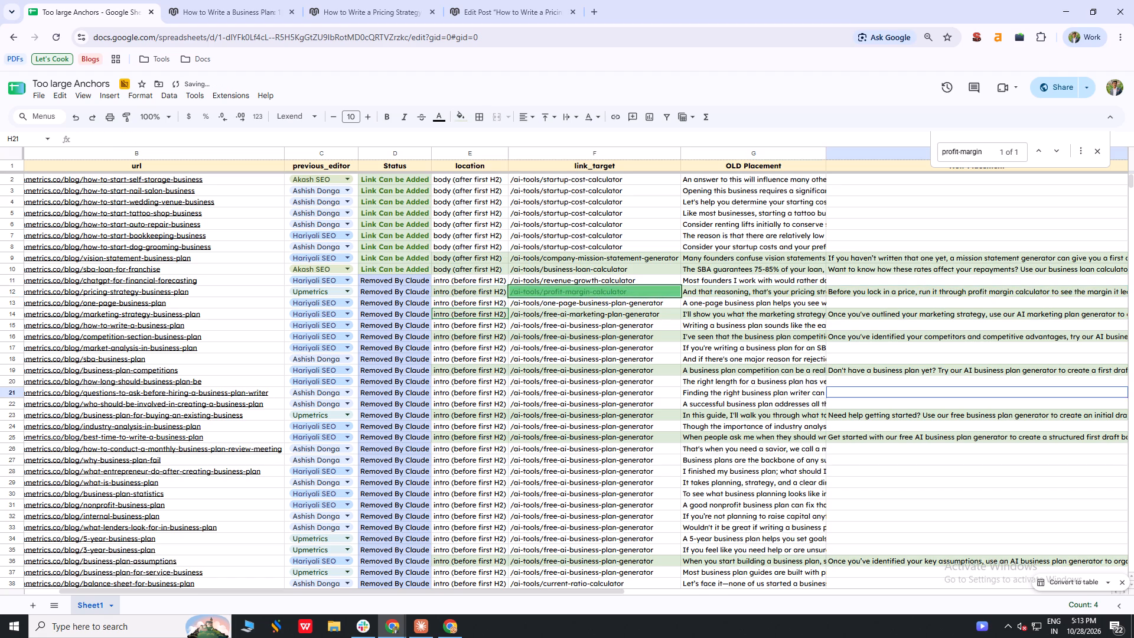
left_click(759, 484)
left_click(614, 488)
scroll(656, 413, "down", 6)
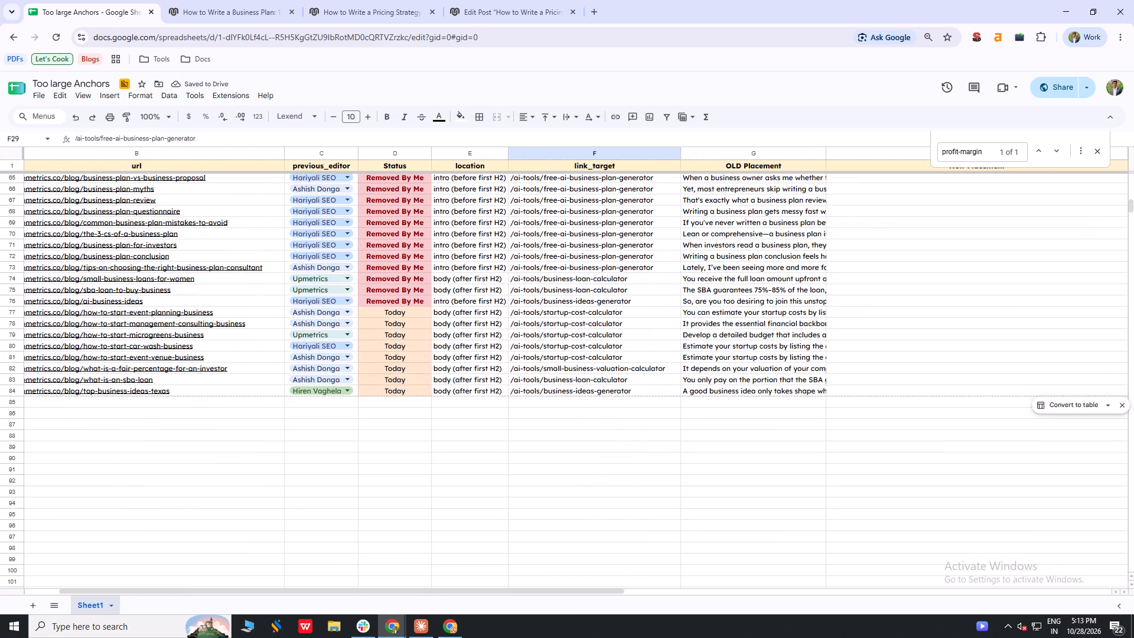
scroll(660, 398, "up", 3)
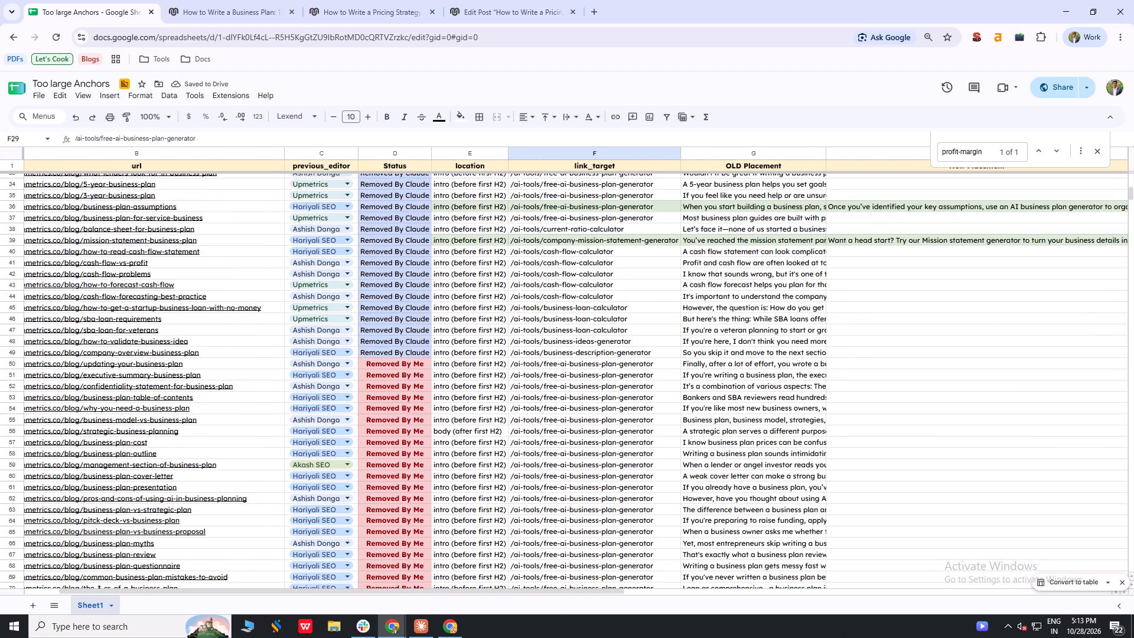
left_click(1096, 155)
key("alt+Tab")
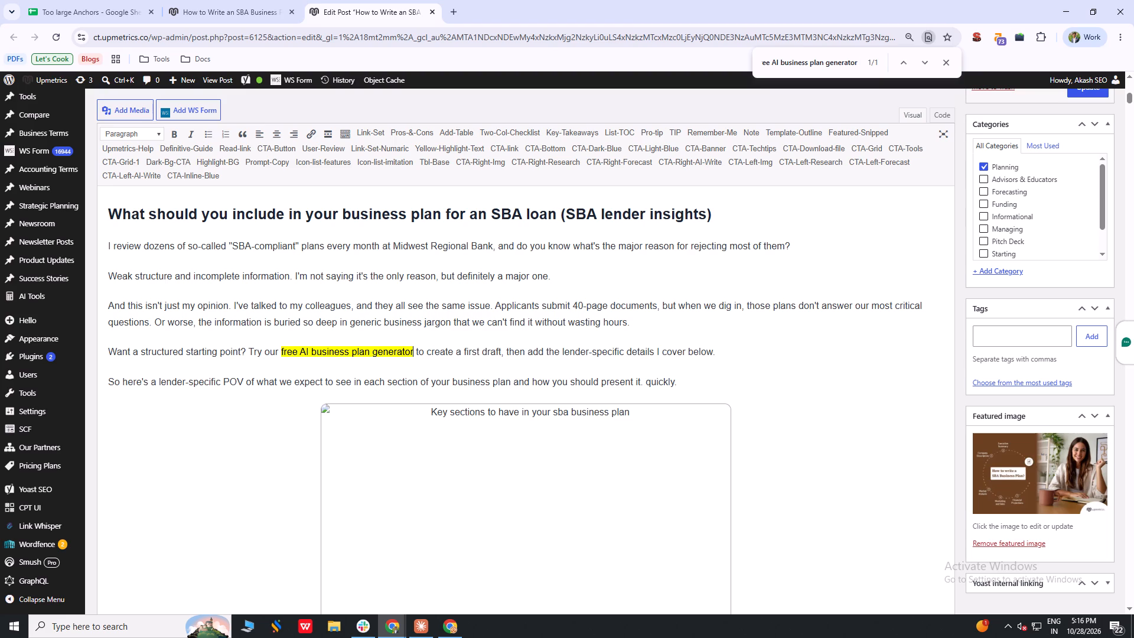
key("ctrl+z")
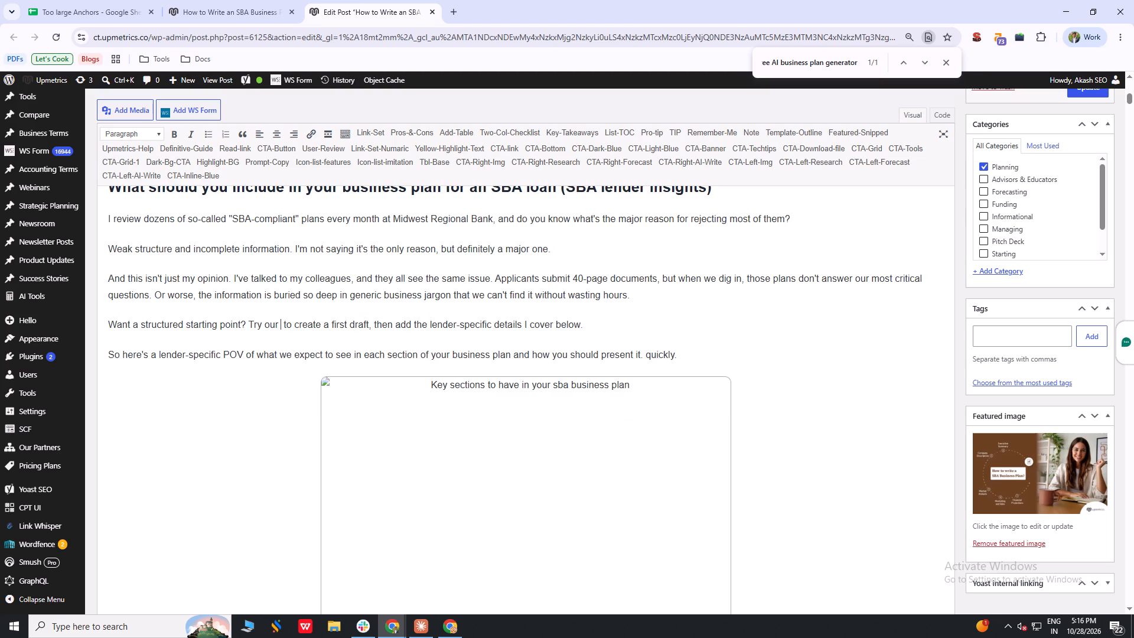
left_click(827, 58)
key("ctrl+a")
key("ctrl+c")
key("ctrl+c")
key("ctrl+c")
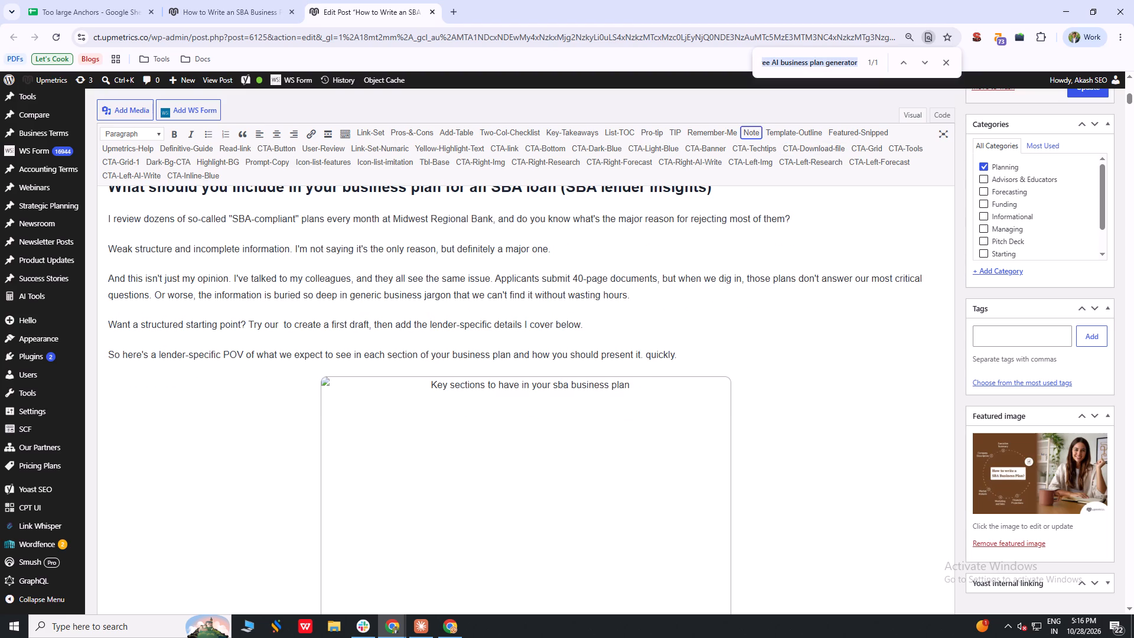
key("ctrl+c")
left_click(285, 325)
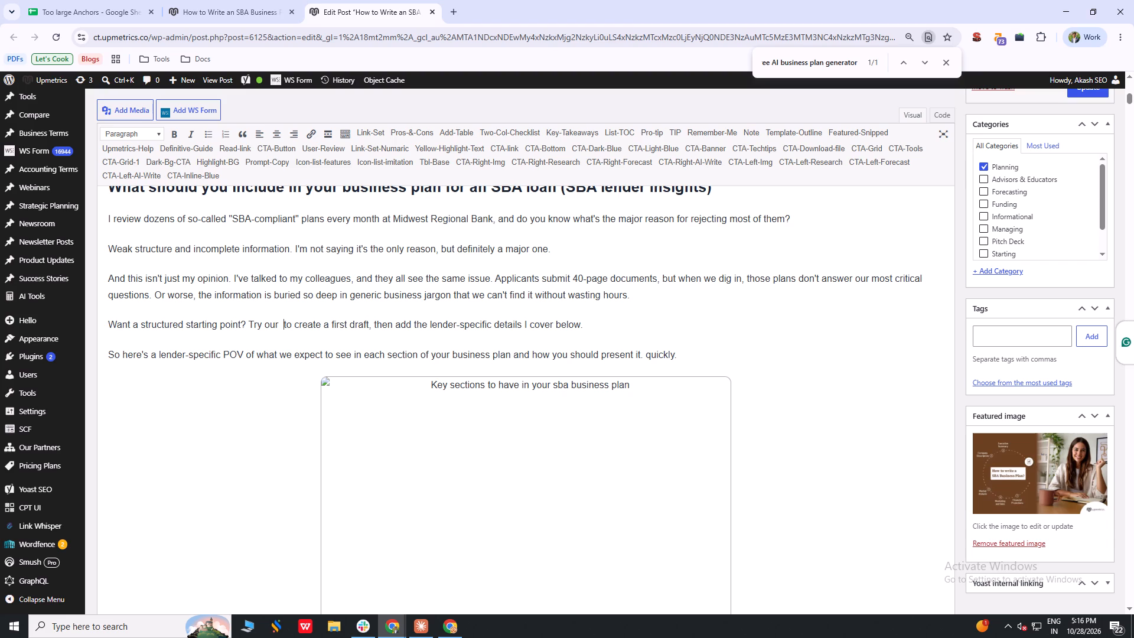
key("BackSpace")
key("ctrl+v")
key("space")
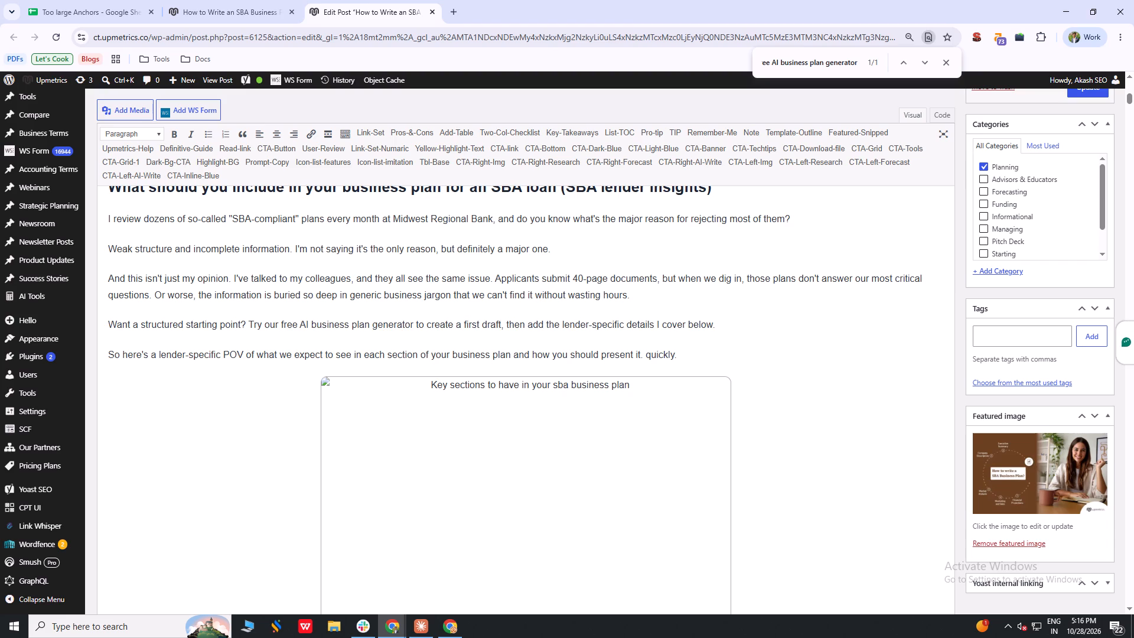
Select the "free AI business plan generator" phrase, and copy the URL of Upmetrics' matching AI tool page from the other Chrome window.
left_click_drag(282, 328, 421, 328)
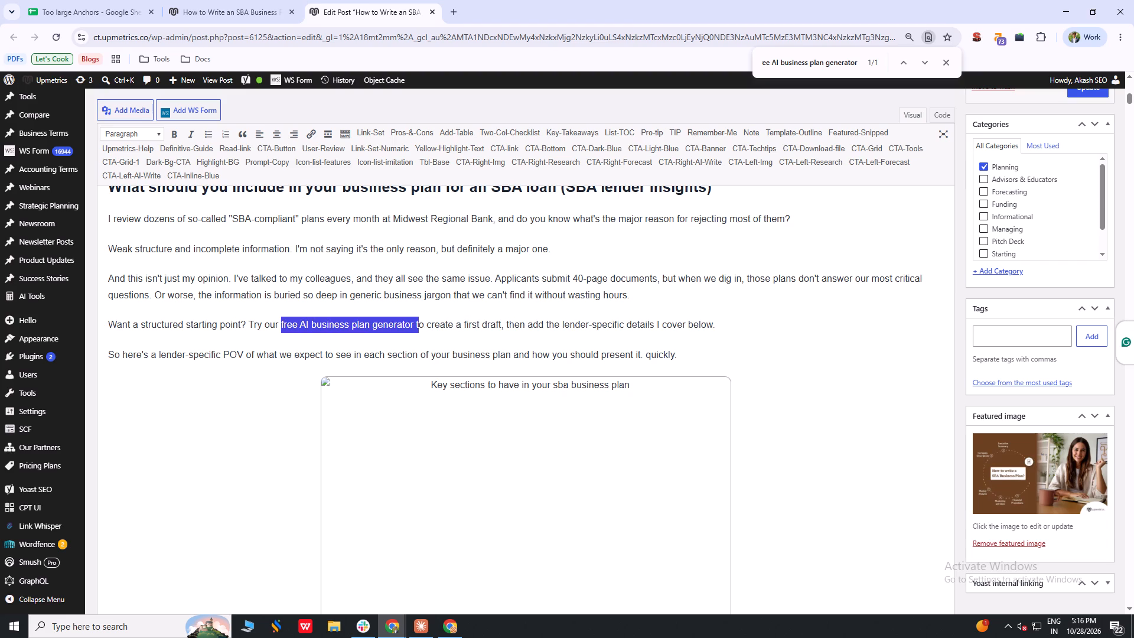
left_click_drag(421, 328, 414, 328)
key("alt+Tab")
key("alt+Tab")
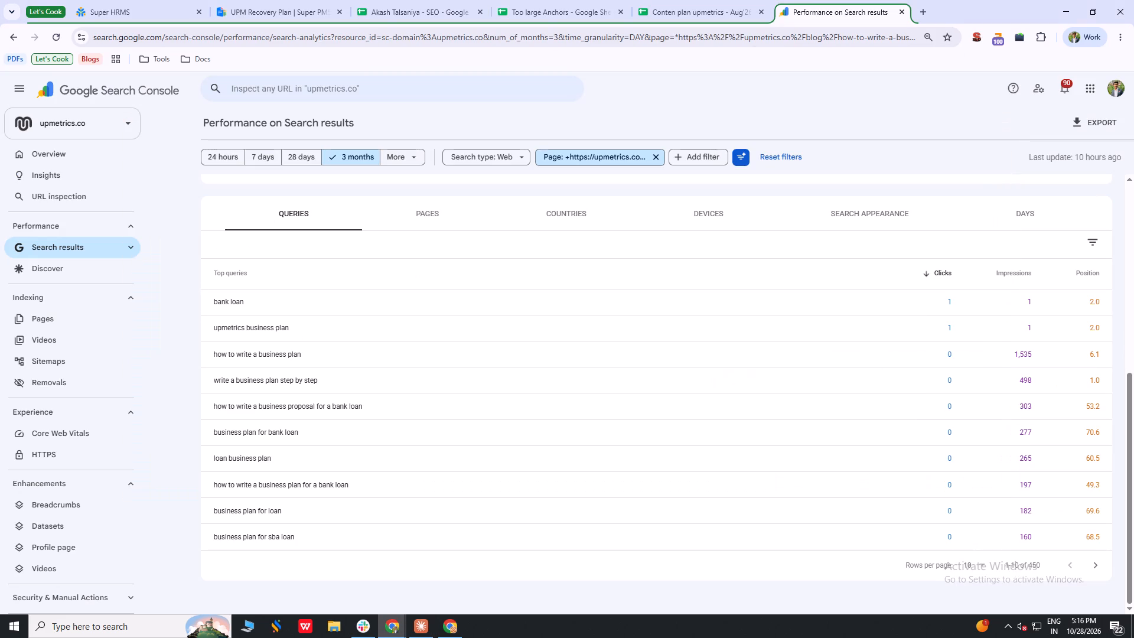
left_click(921, 8)
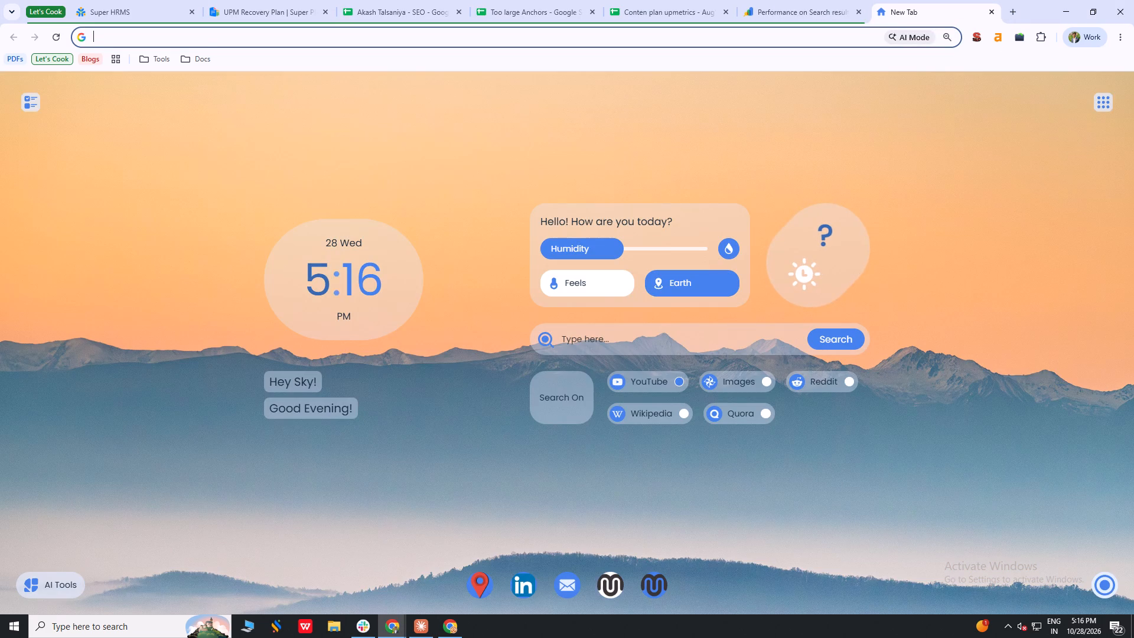
type("up")
key("ctrl+a")
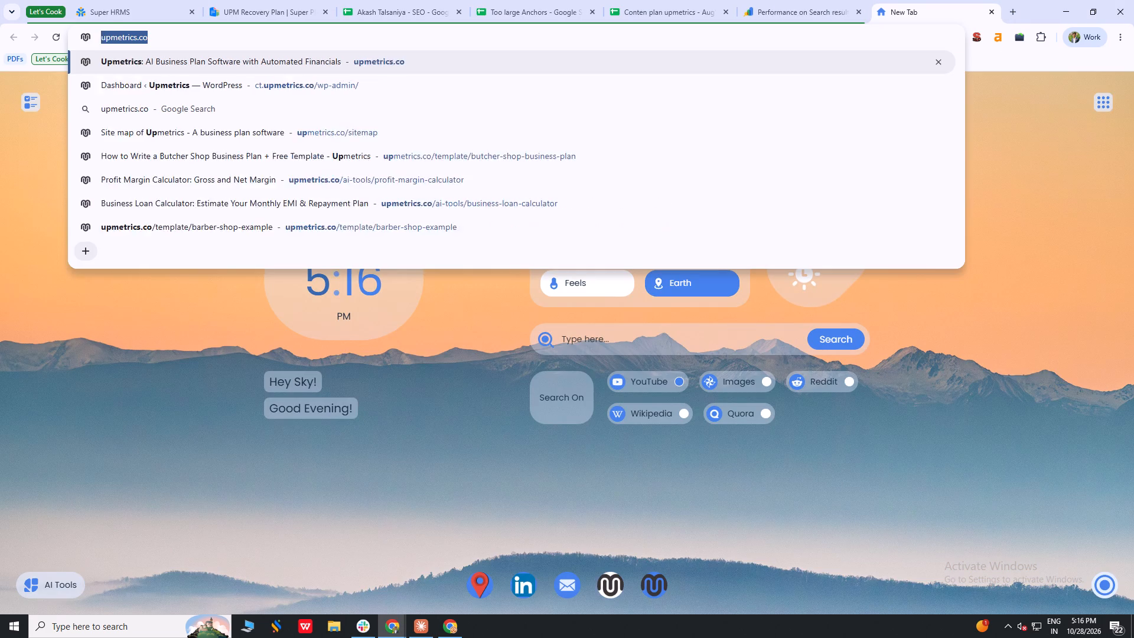
key("BackSpace")
type("ai bu")
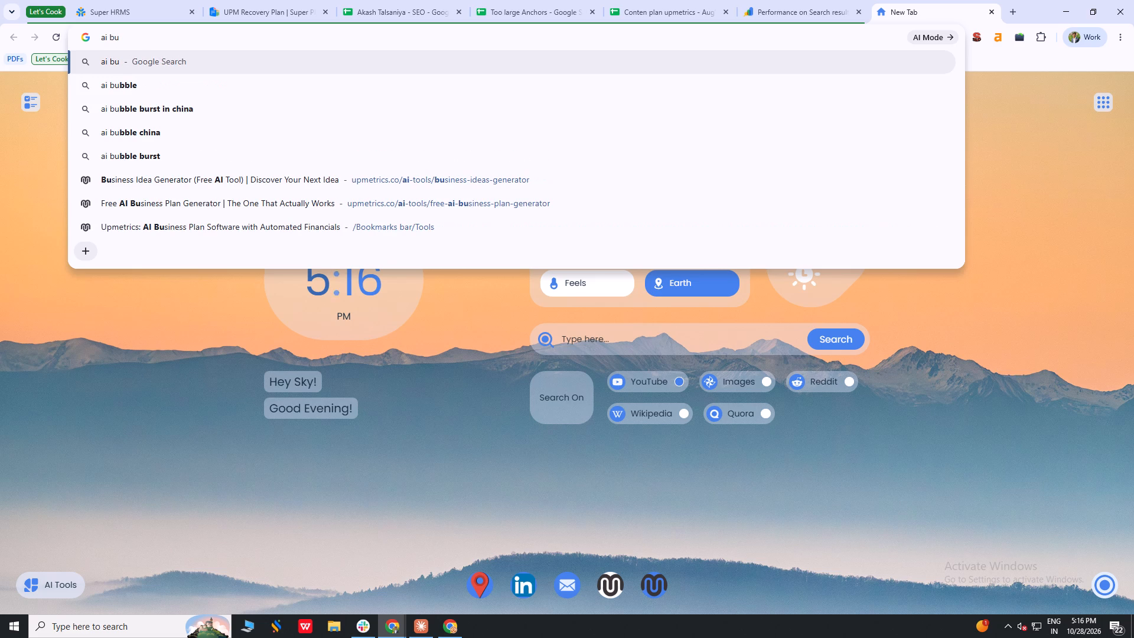
key("Up")
key("Up")
key("Return")
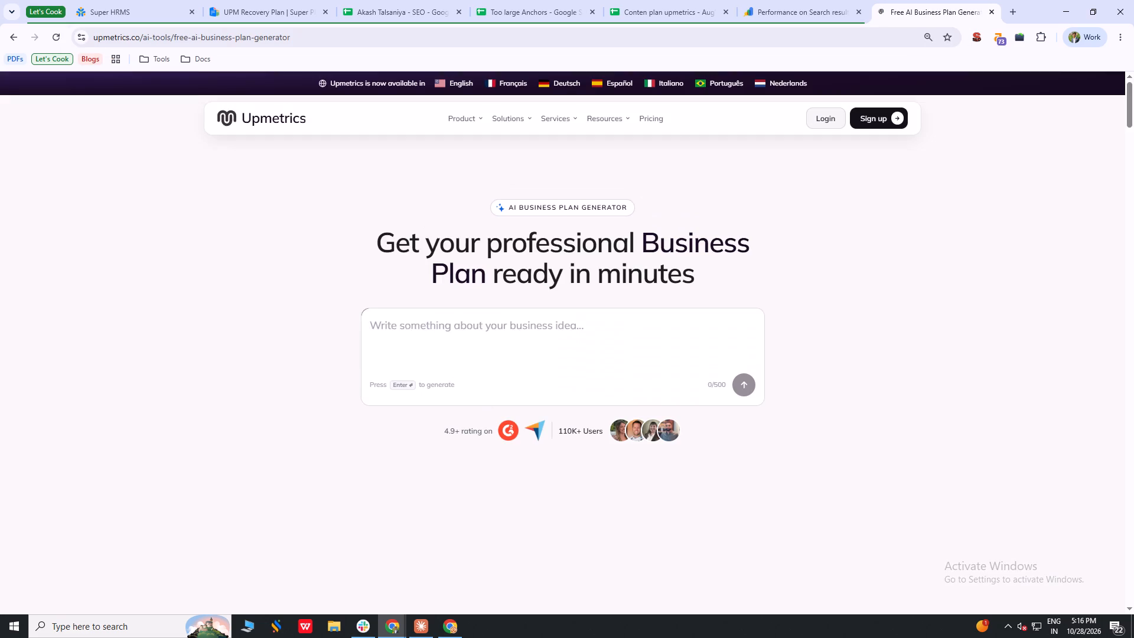
key("alt+d")
key("ctrl+c")
key("ctrl+c")
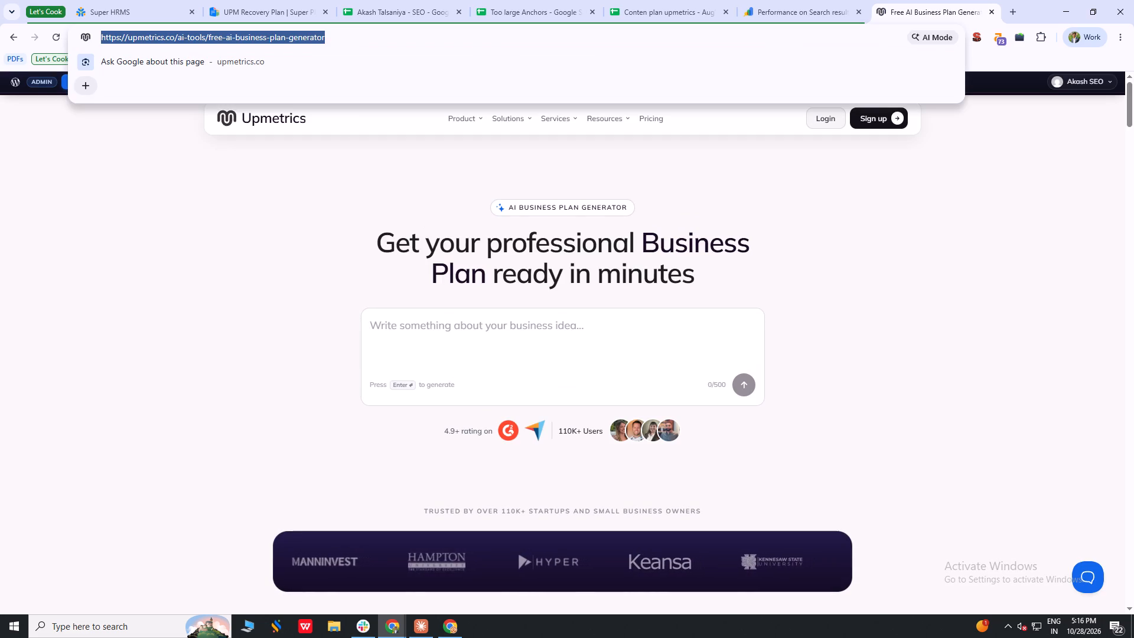
key("ctrl+c")
Return to the SBA business plan post in the WordPress editor window.
key("alt+Tab")
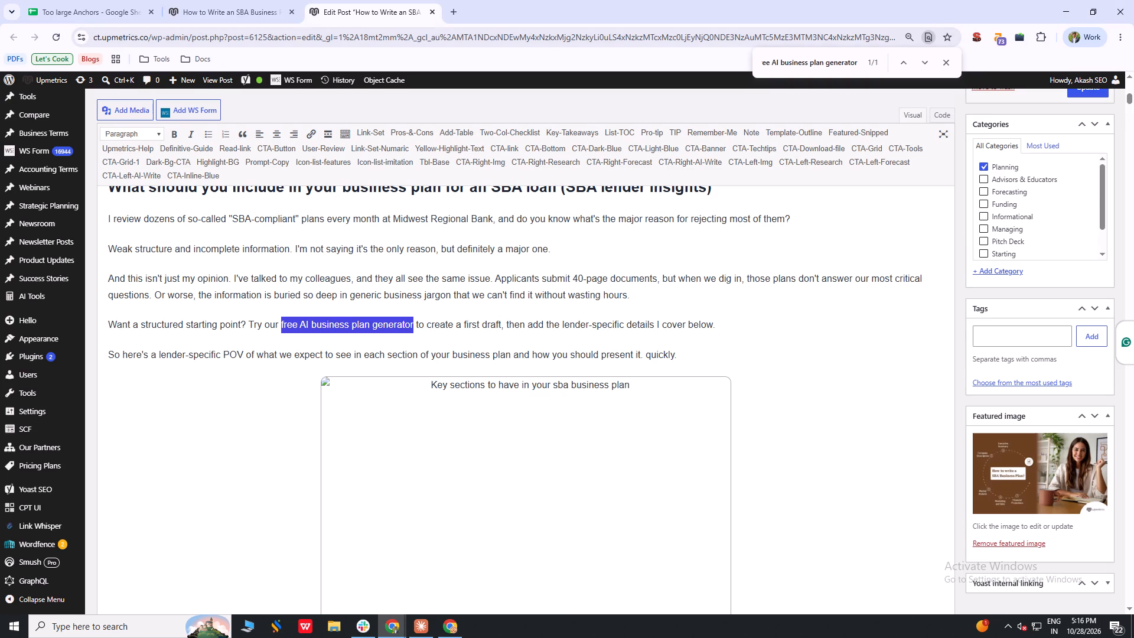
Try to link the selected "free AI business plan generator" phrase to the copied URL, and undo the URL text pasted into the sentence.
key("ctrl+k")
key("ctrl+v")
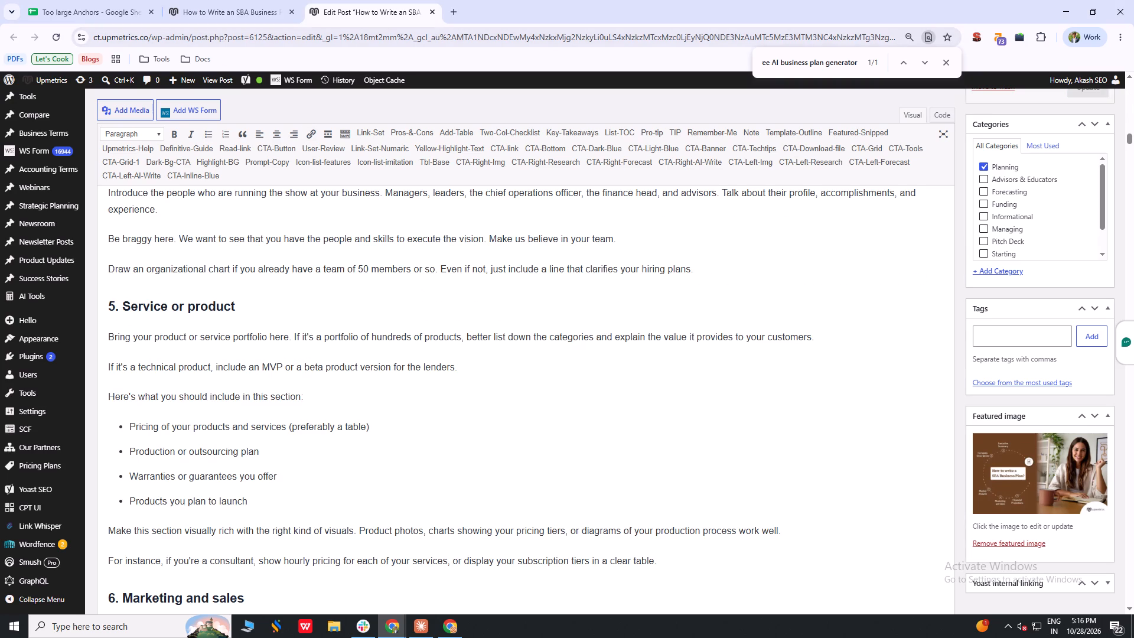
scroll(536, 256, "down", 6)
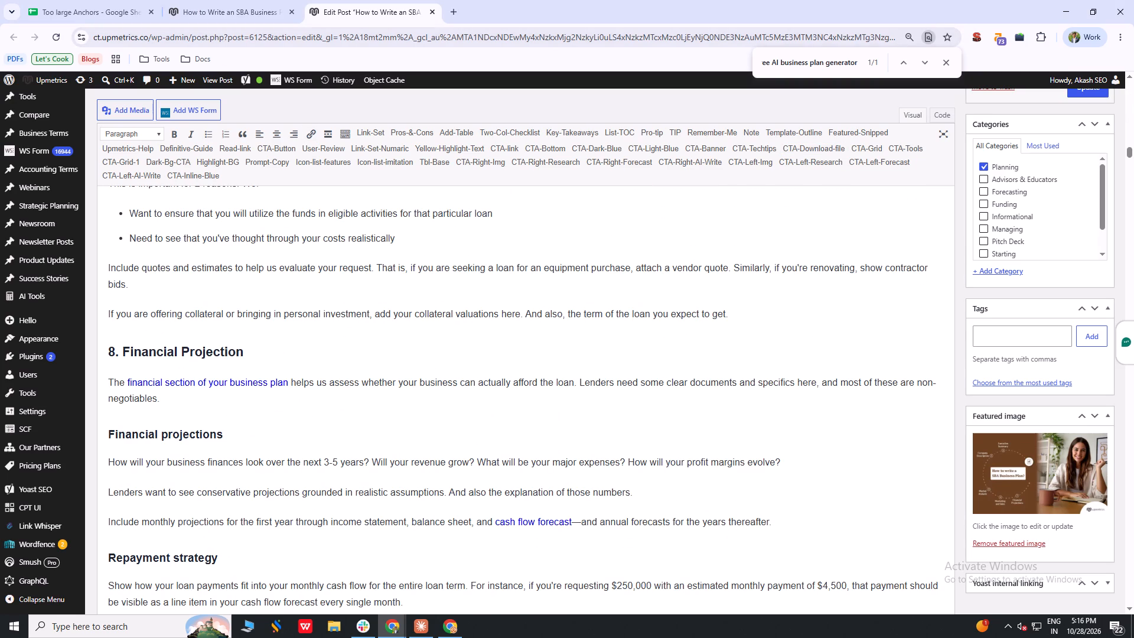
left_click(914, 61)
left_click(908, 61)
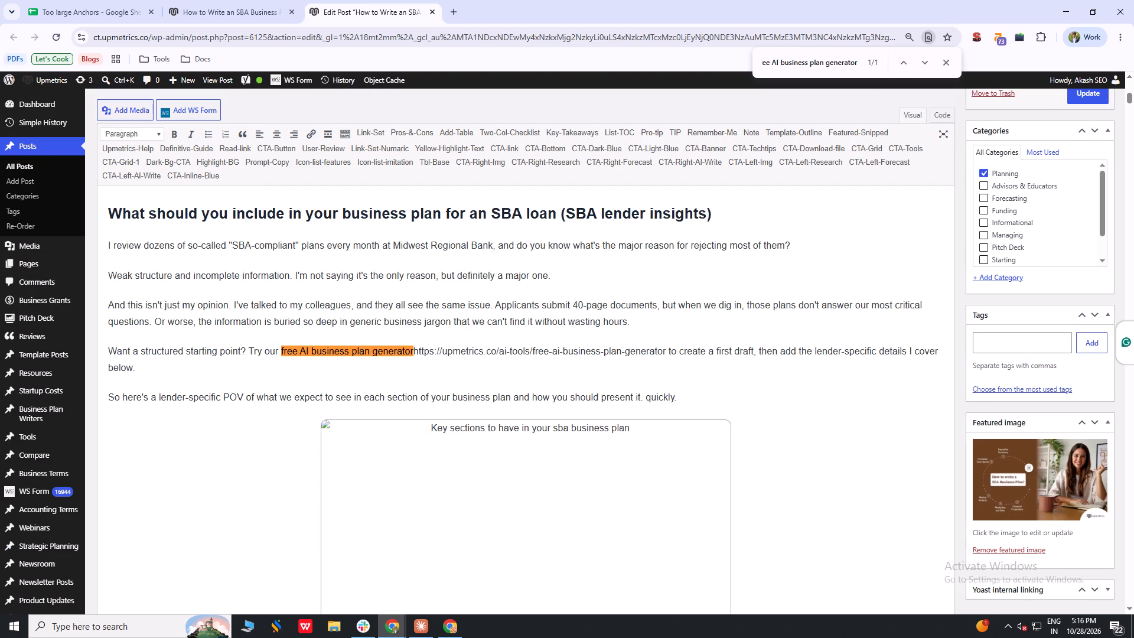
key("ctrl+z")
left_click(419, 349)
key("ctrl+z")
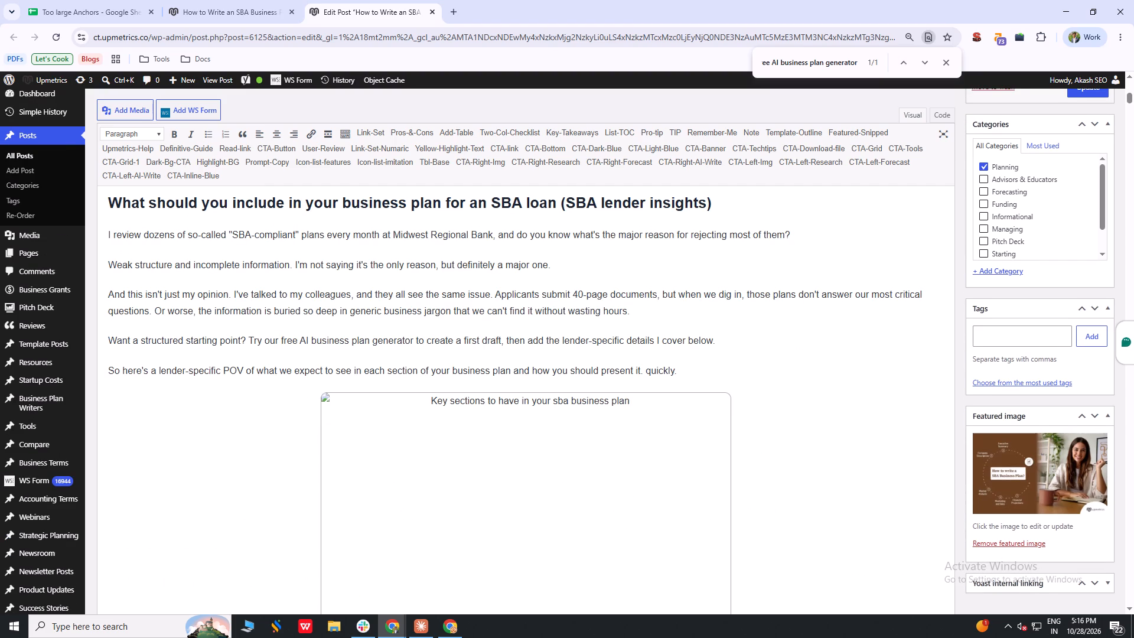
left_click_drag(280, 338, 327, 343)
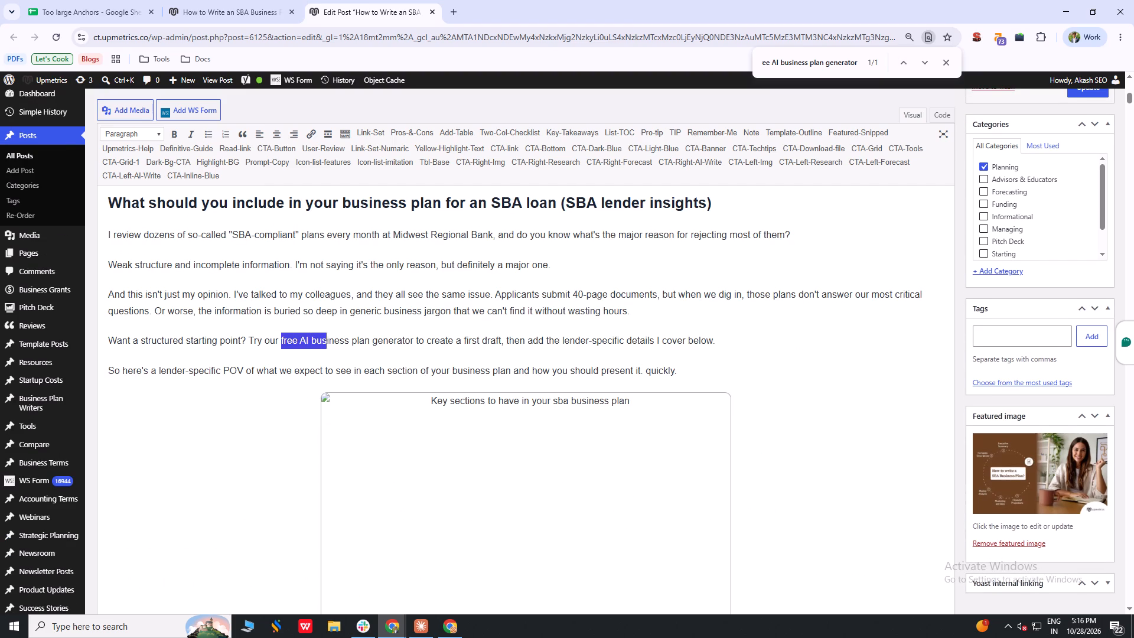
left_click_drag(327, 343, 412, 346)
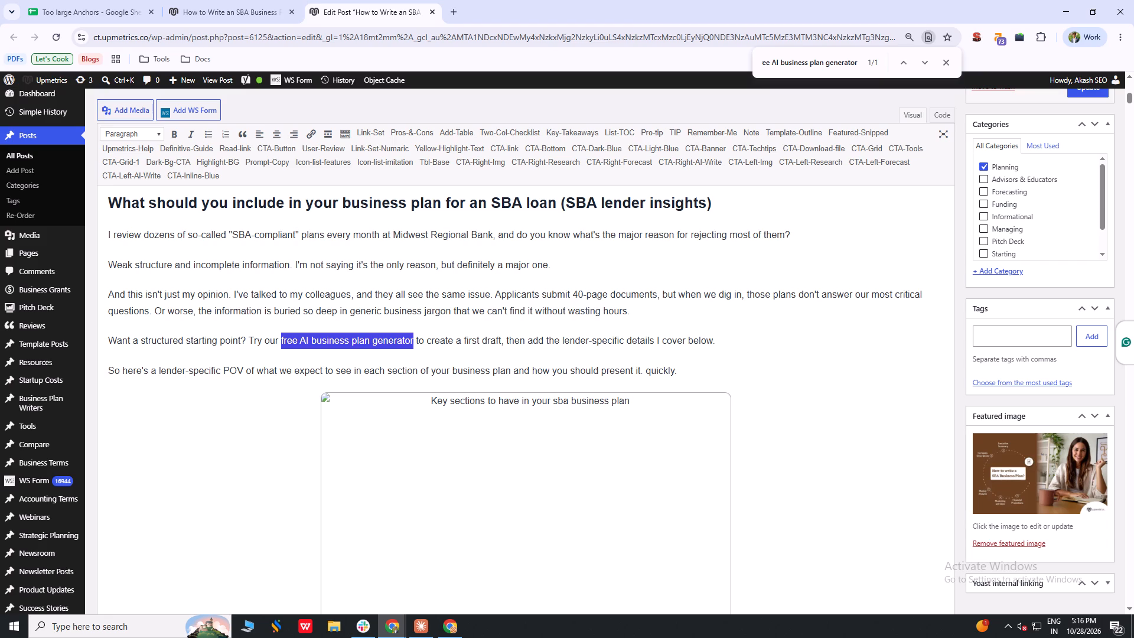
key("ctrl+k")
key("ctrl+v")
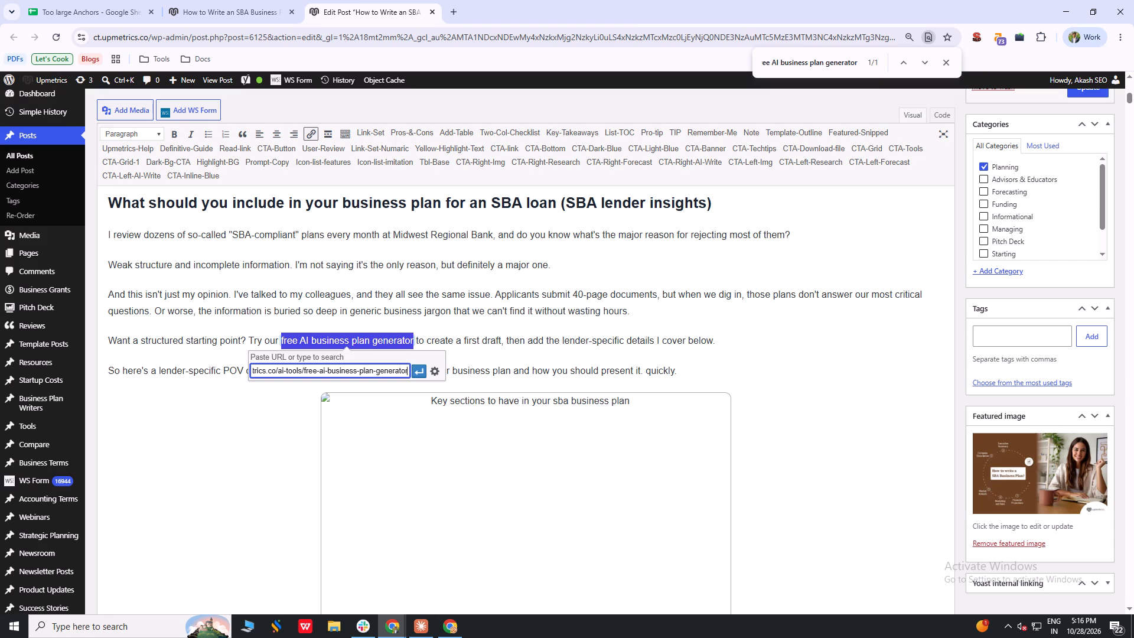
left_click(418, 370)
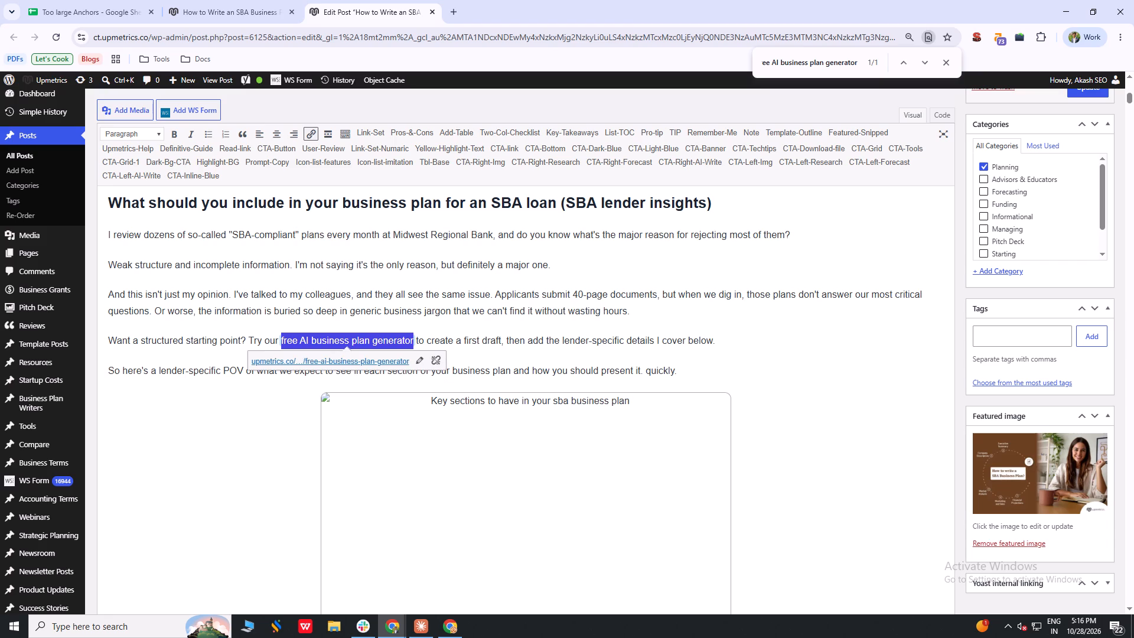
left_click(470, 343)
left_click(346, 339)
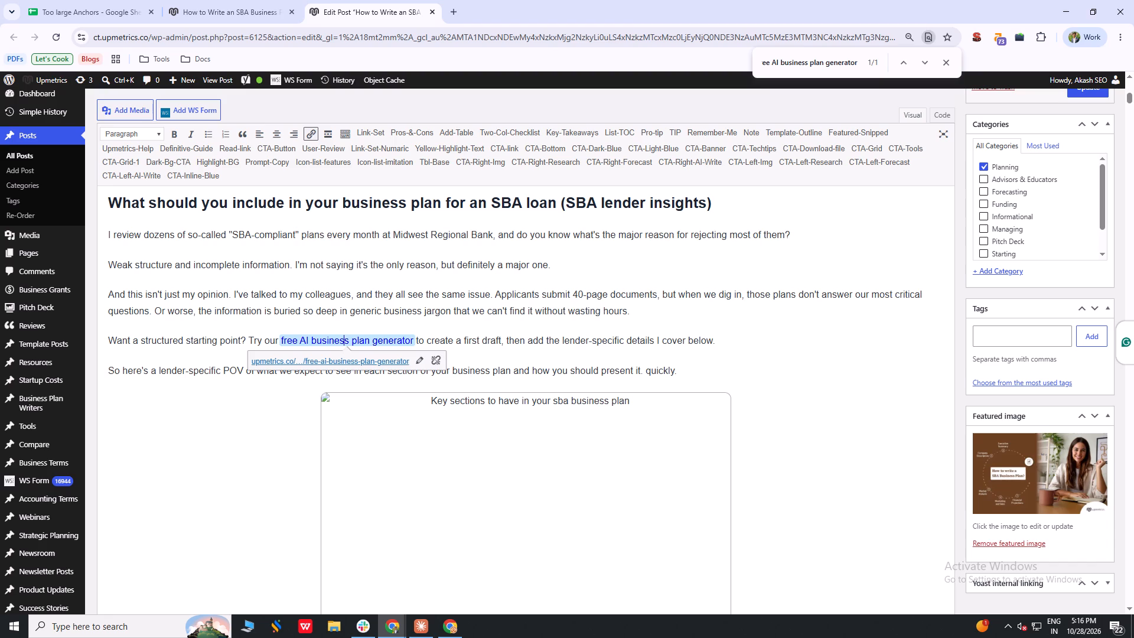
Replace "Want" at the start of the new sentence with "If you need".
left_click(110, 342)
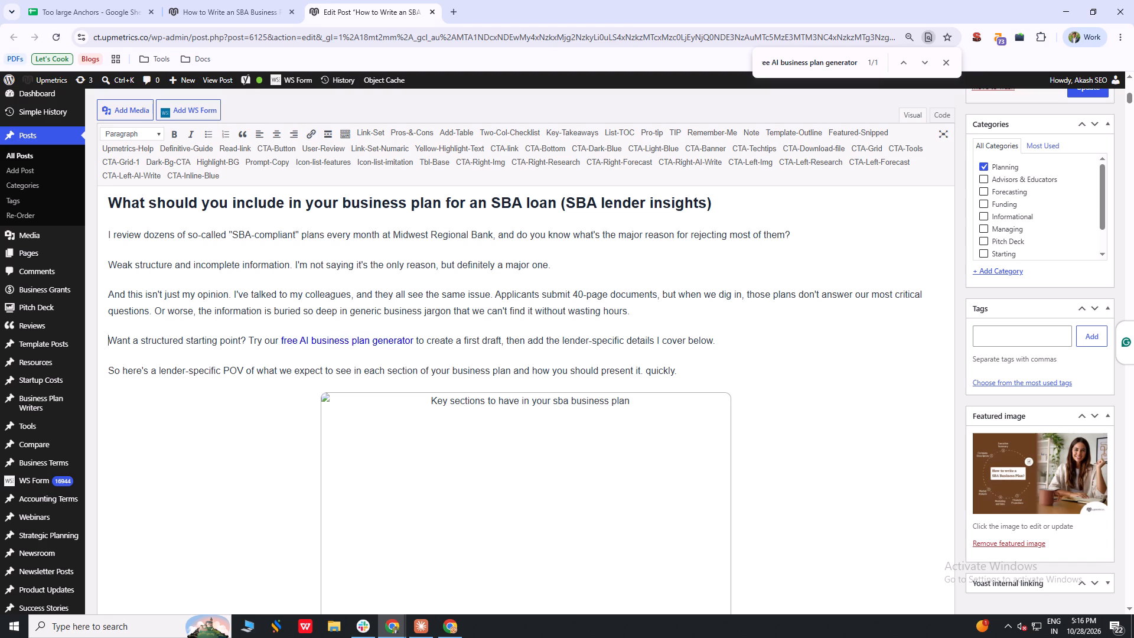
type("If you need")
key("space")
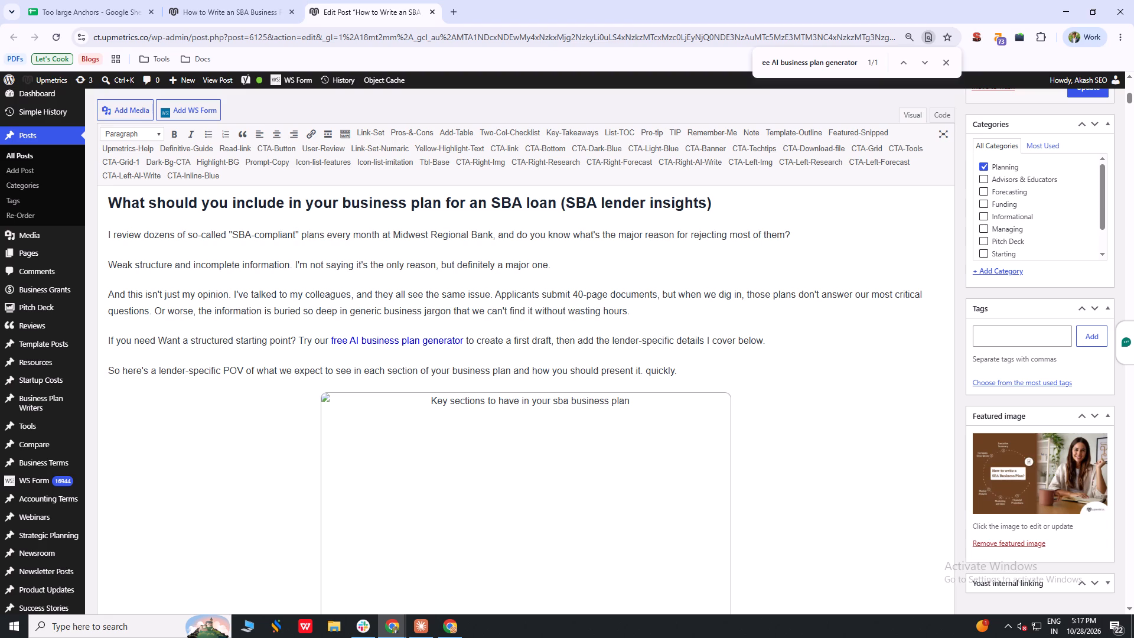
key("ctrl+shift+Right")
key("BackSpace")
Replace the question mark after "structured starting point" with a semicolon followed by a space.
key("ctrl+Right")
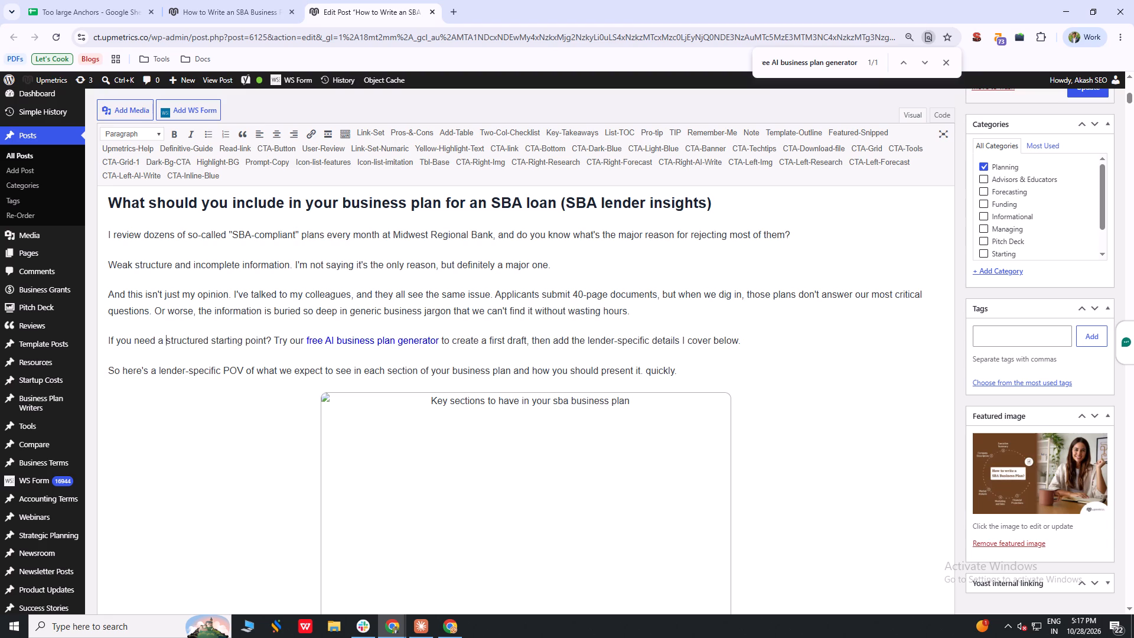
key("ctrl+Right")
key("ctrl+Right")
key("ctrl+Right")
key("ctrl+Right")
key("BackSpace")
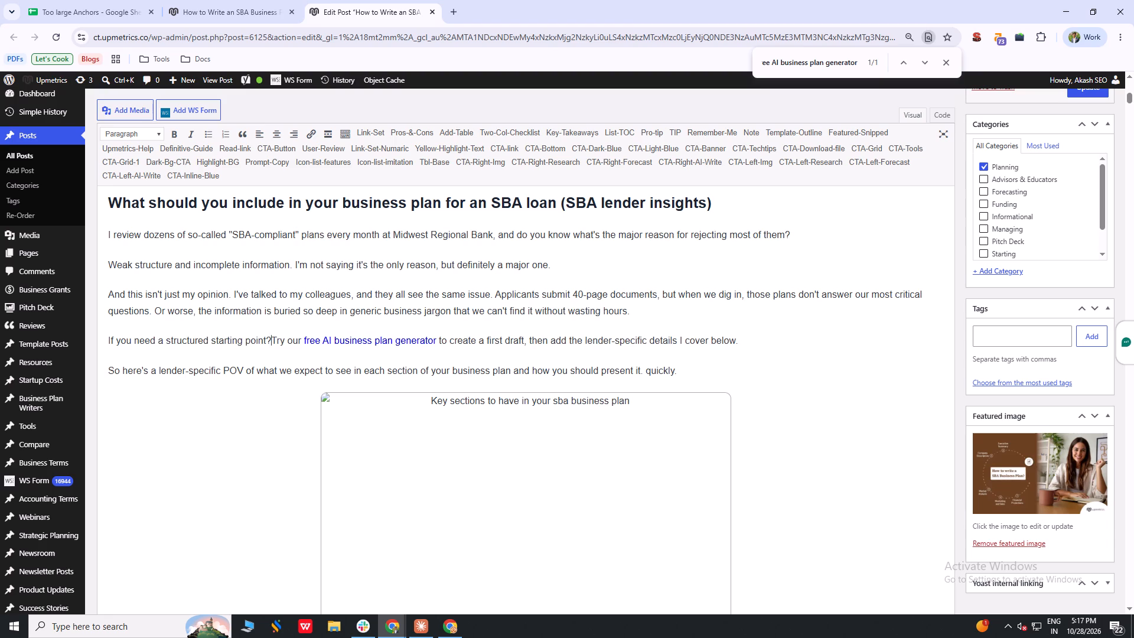
key("BackSpace")
key("space")
key("BackSpace")
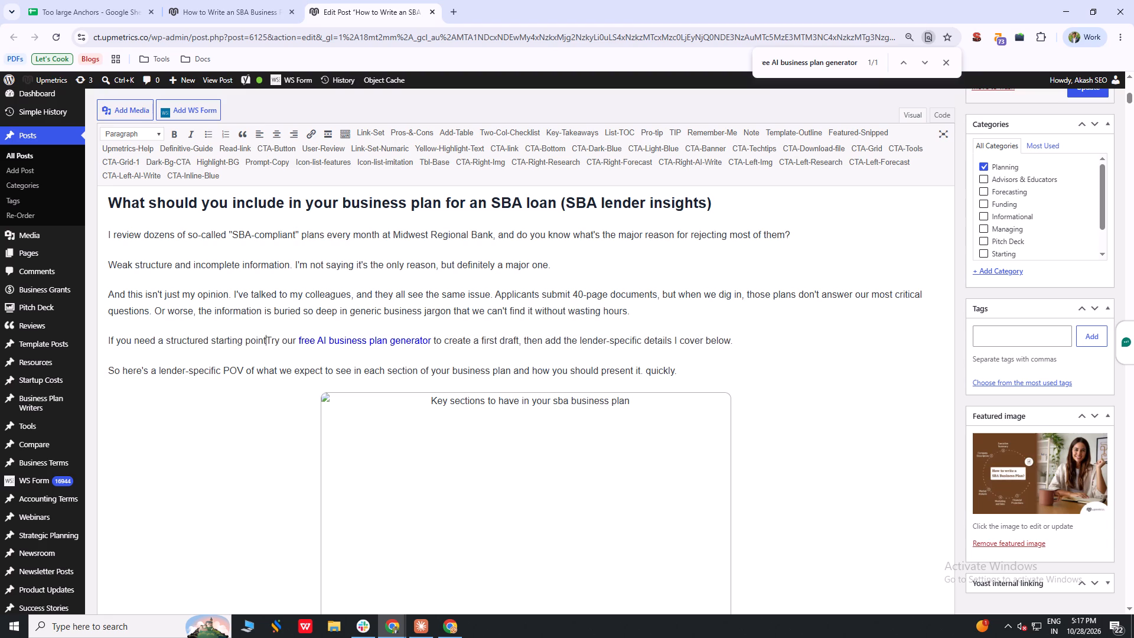
type(",")
key("space")
key("BackSpace")
key("BackSpace")
type(";")
key("space")
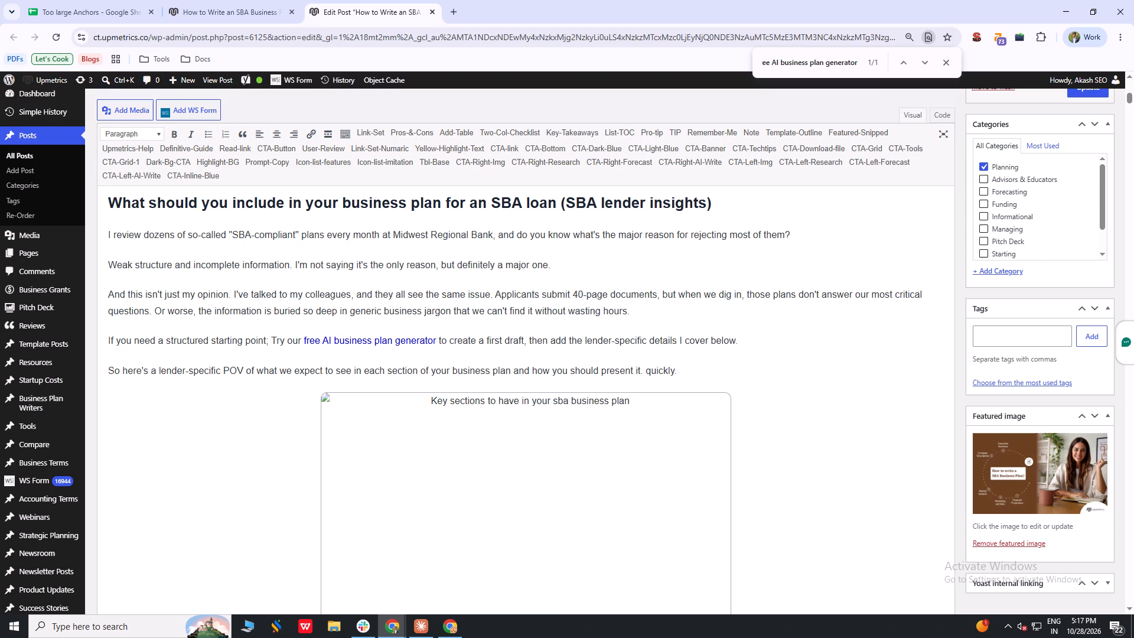
Delete the word "our" before the linked "free AI business plan generator" phrase.
key("ctrl+Right")
key("ctrl+Right")
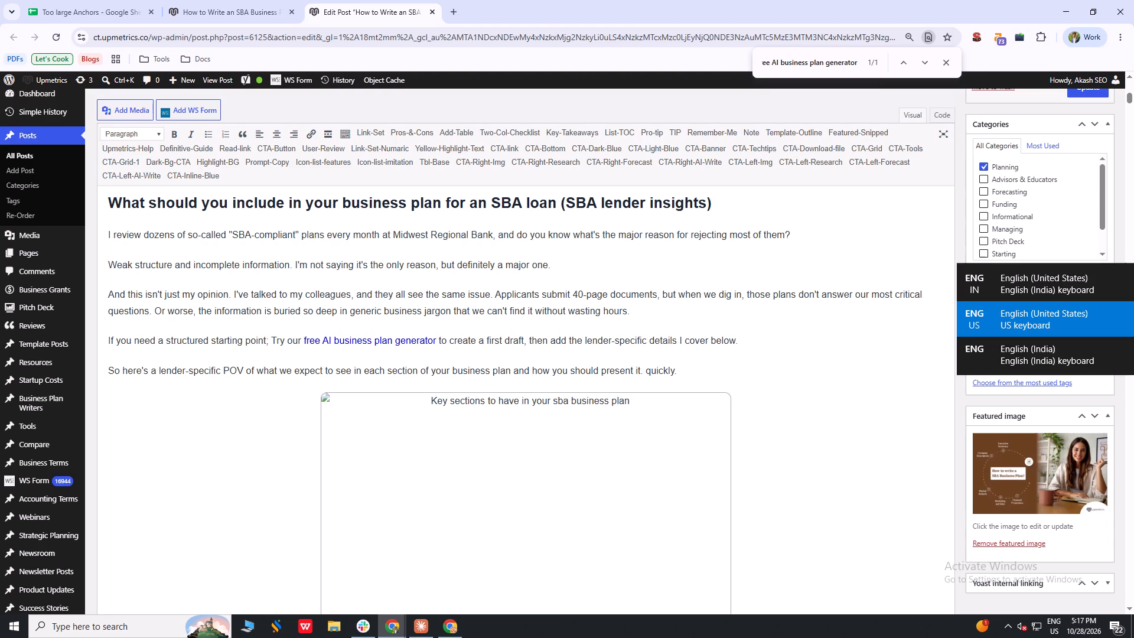
key("ctrl+shift+Left")
key("BackSpace")
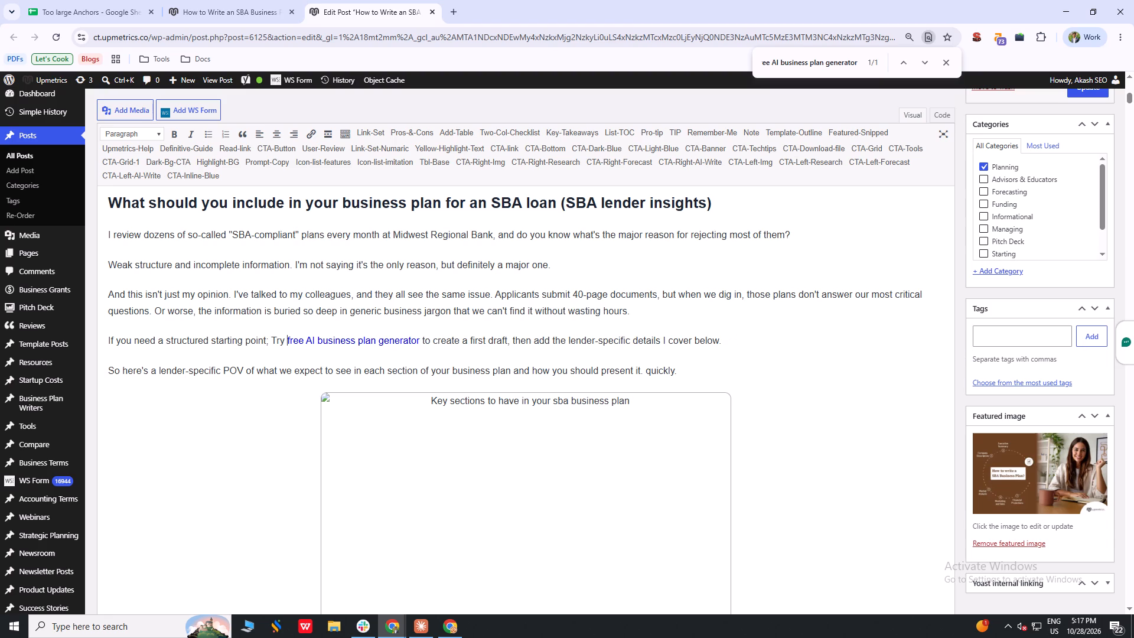
Update the SBA business plan post to save the new linked sentence.
left_click(750, 345)
left_click(1090, 94)
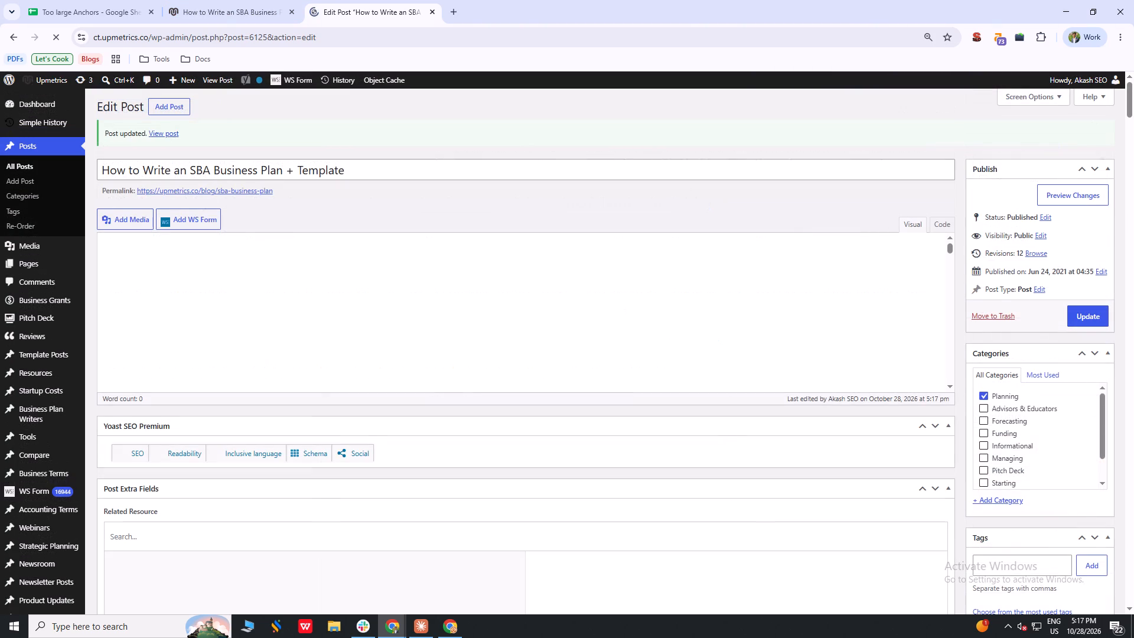
Reload the live SBA business plan post, test the "free AI business plan generator" link in the new sentence, and return to the post.
left_click(236, 0)
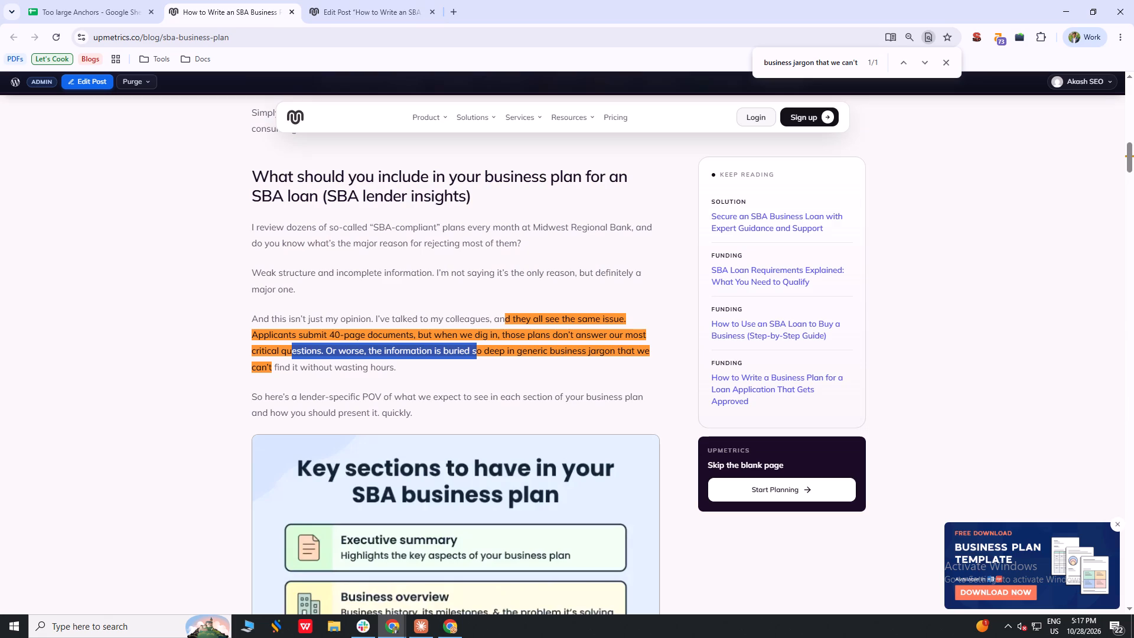
key("F5")
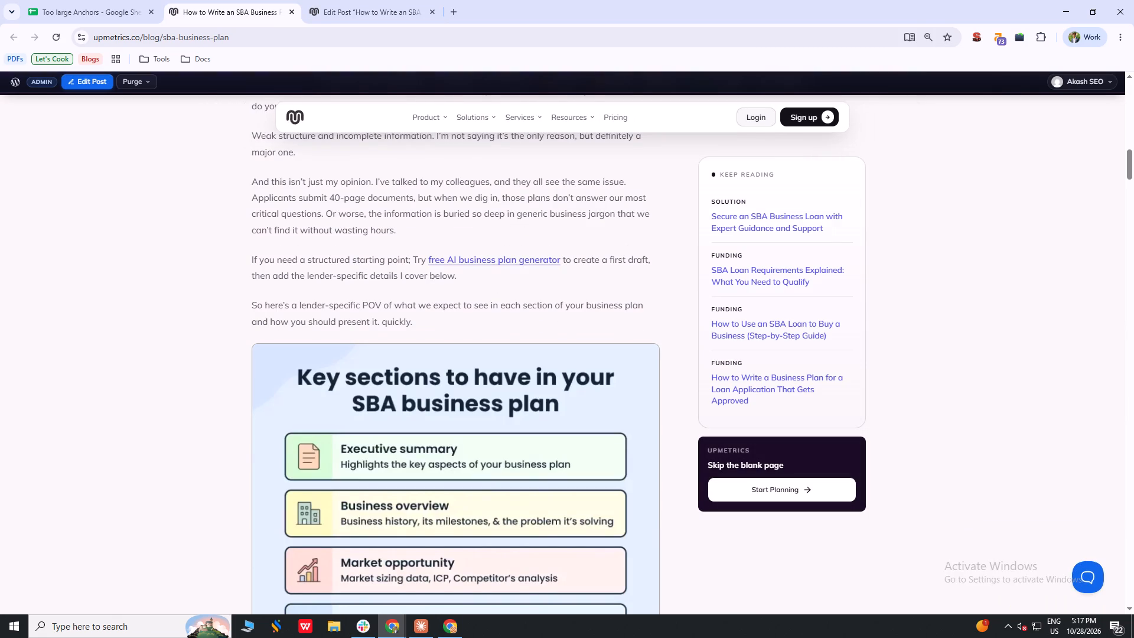
scroll(311, 233, "up", 1)
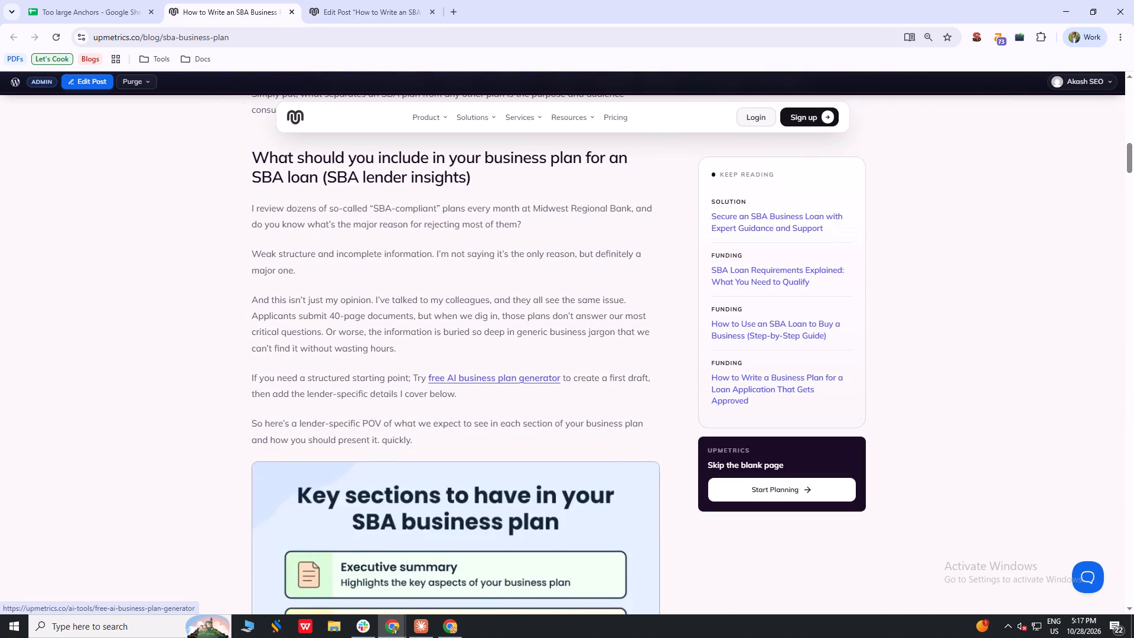
left_click(468, 380)
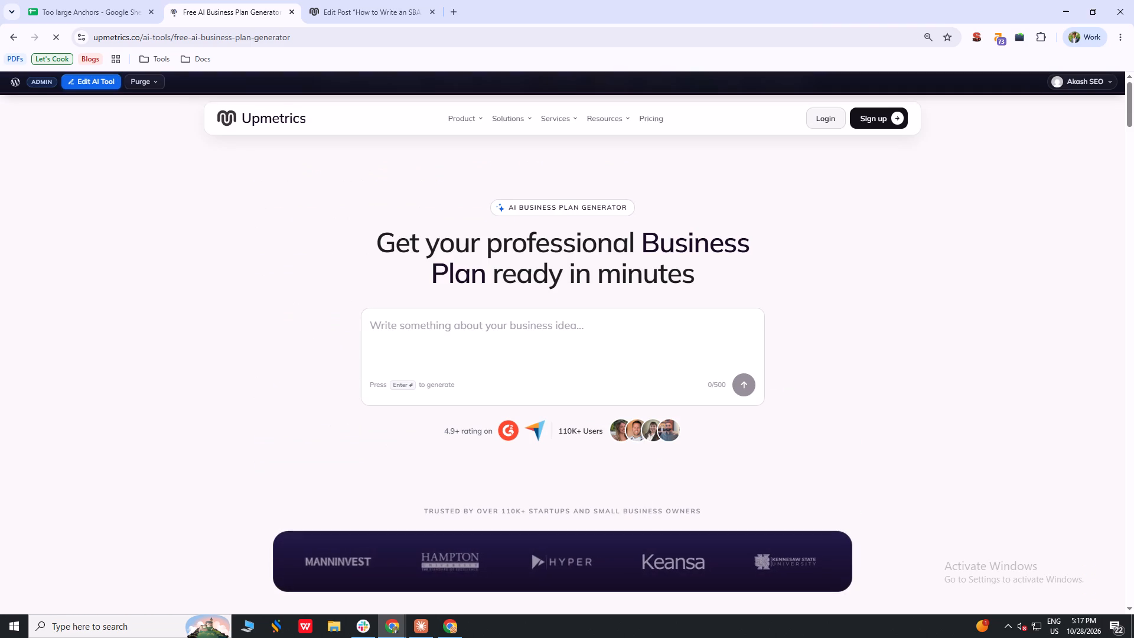
left_click(20, 43)
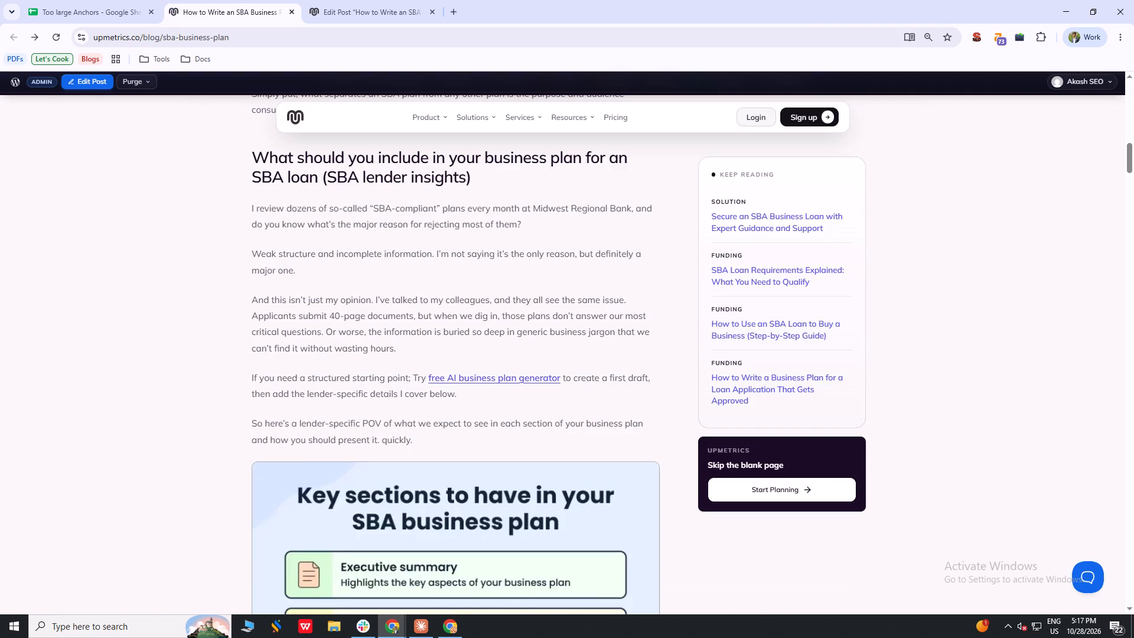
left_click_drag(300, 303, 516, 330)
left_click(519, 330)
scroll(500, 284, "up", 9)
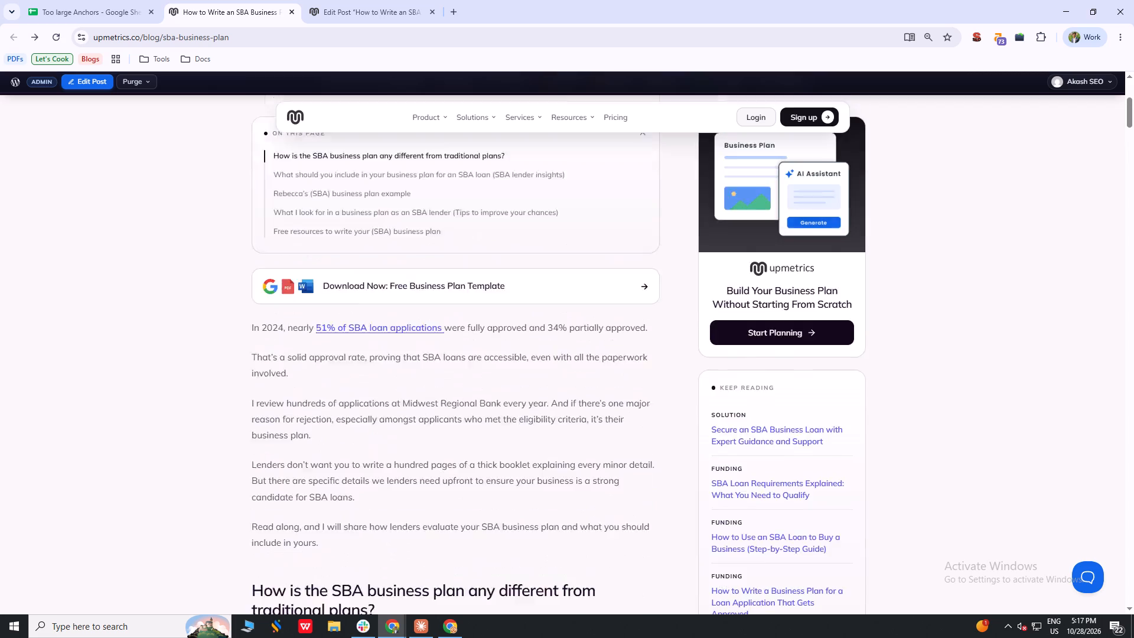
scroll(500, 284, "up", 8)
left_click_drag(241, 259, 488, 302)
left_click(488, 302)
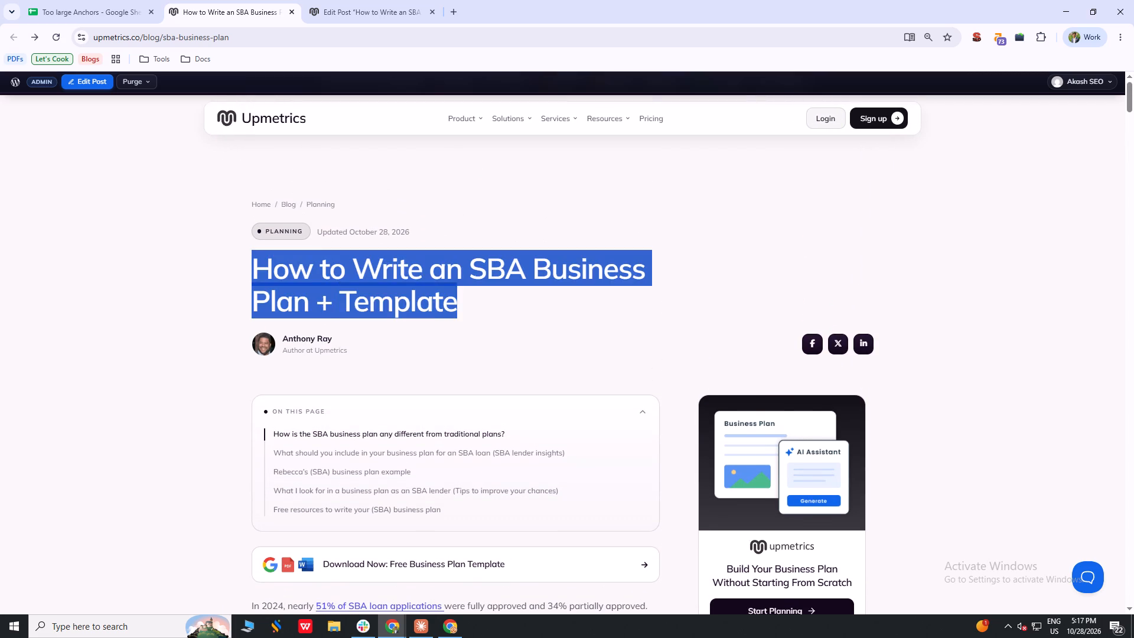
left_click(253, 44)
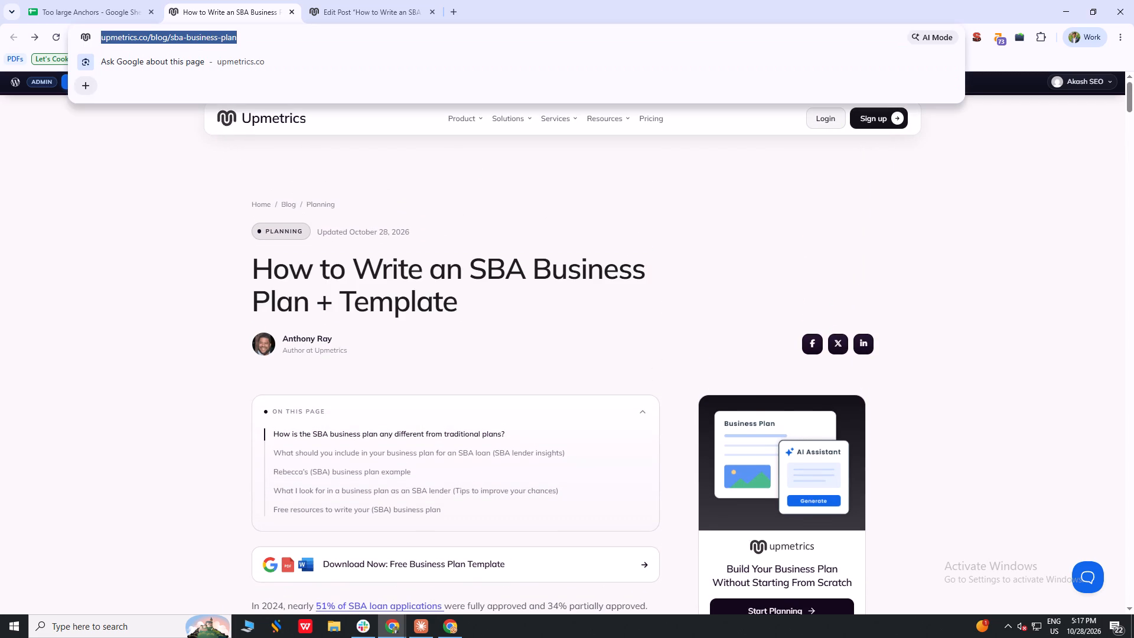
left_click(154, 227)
Copy the full sentence beginning "If you need a structured starting point" from the live SBA business plan post.
scroll(418, 246, "down", 10)
left_click_drag(477, 321, 289, 318)
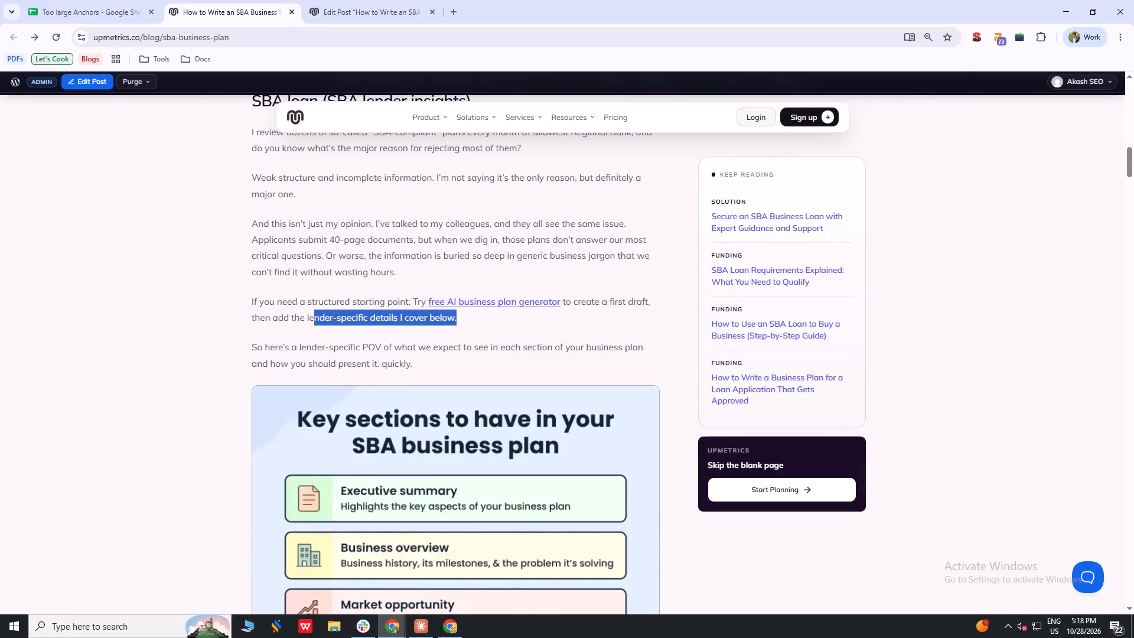
left_click_drag(289, 318, 233, 306)
key("ctrl+c")
key("ctrl+c")
key("ctrl+c")
key("ctrl+c")
key("ctrl+c")
key("ctrl+c")
key("ctrl+c")
key("ctrl+c")
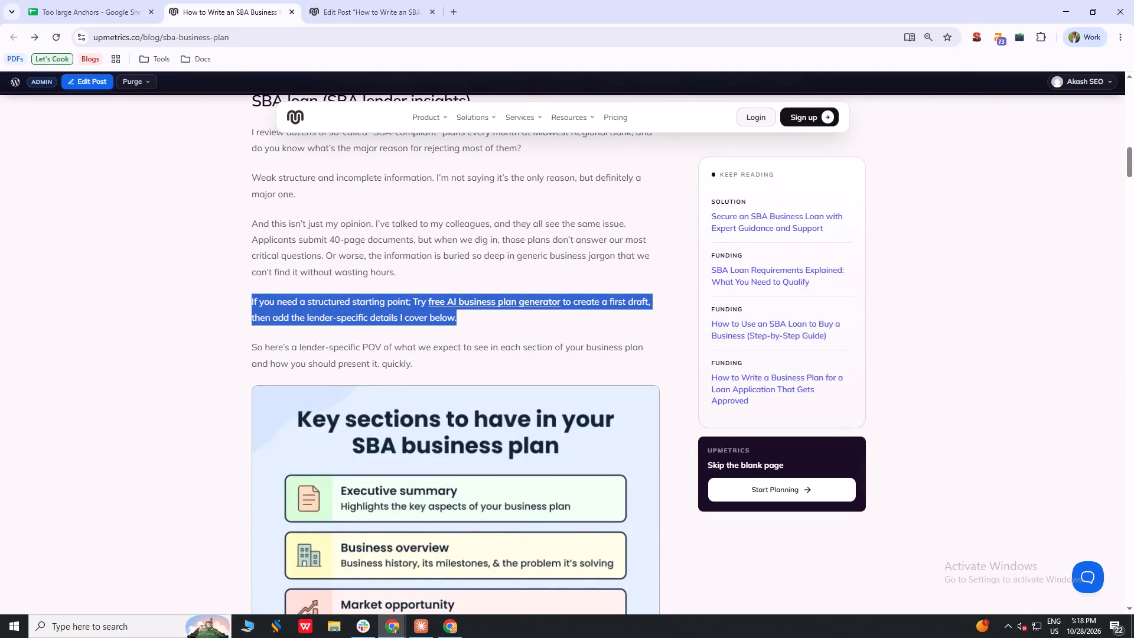
key("ctrl+c")
key("ctrl+c")
key("ctrl+c")
key("ctrl+c")
key("ctrl+c")
key("ctrl+c")
key("ctrl+c")
key("ctrl+c")
key("ctrl+c")
key("ctrl+c")
key("ctrl+c")
key("ctrl+c")
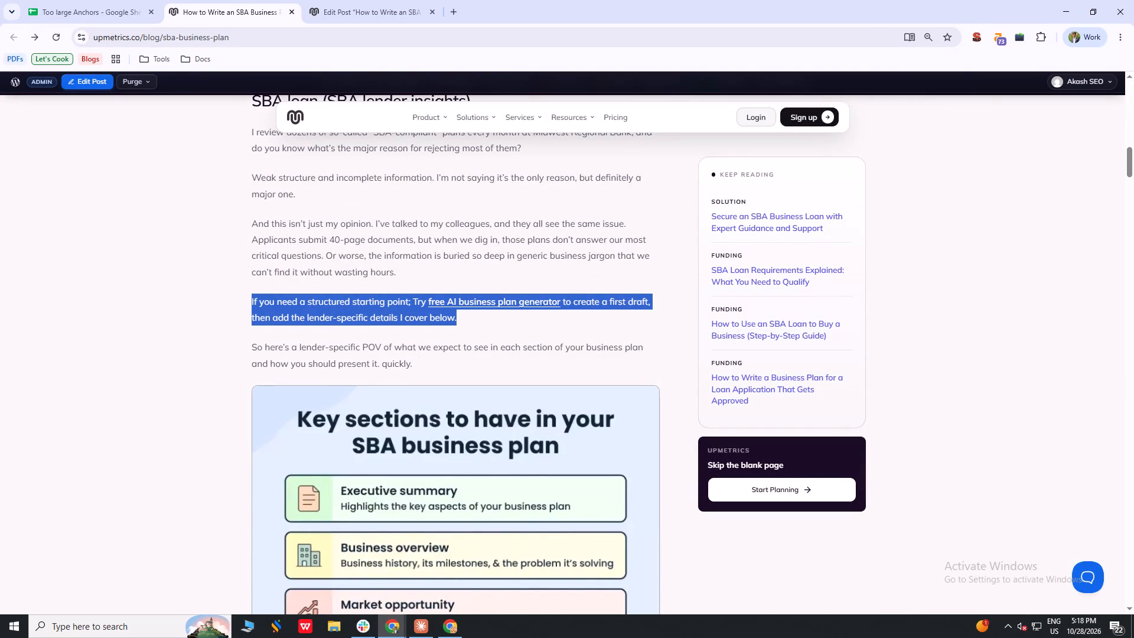
left_click(260, 230)
Paste the copied "If you need a structured starting point" sentence into the sba-business-plan row's New Placement cell in the Too large Anchors sheet.
left_click(107, 0)
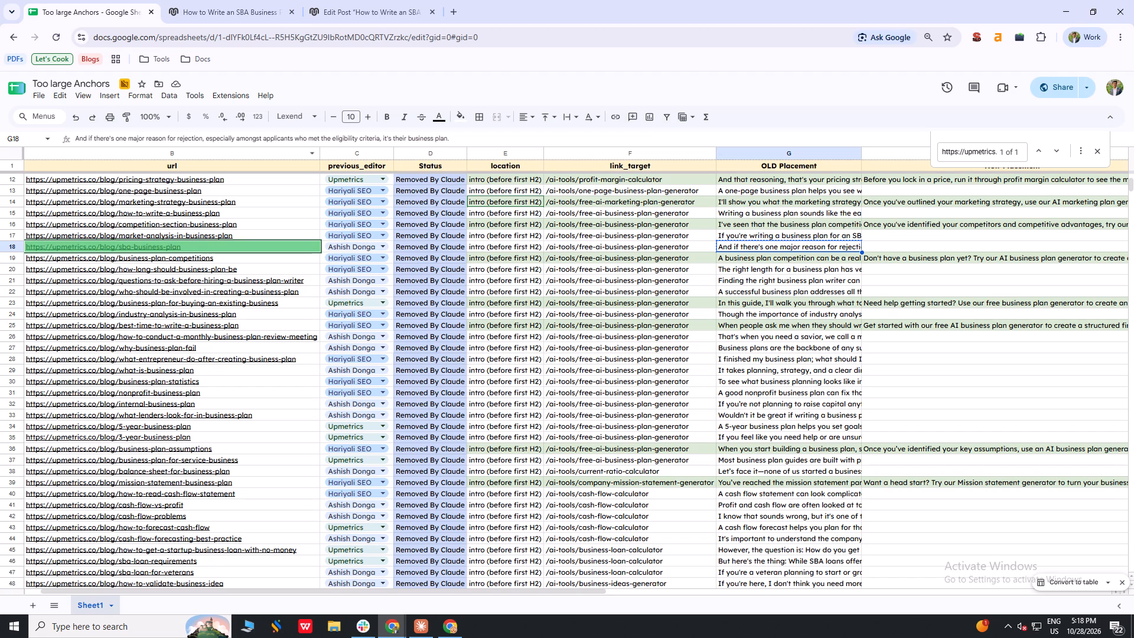
left_click(875, 248)
left_click(875, 248)
key("ctrl+v")
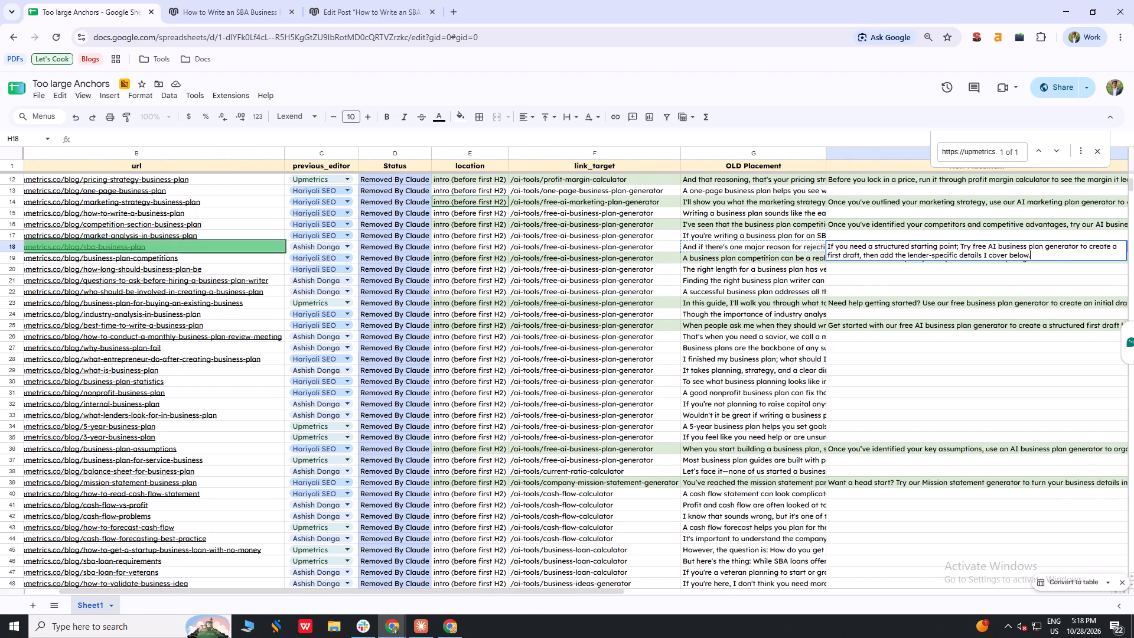
left_click(871, 285)
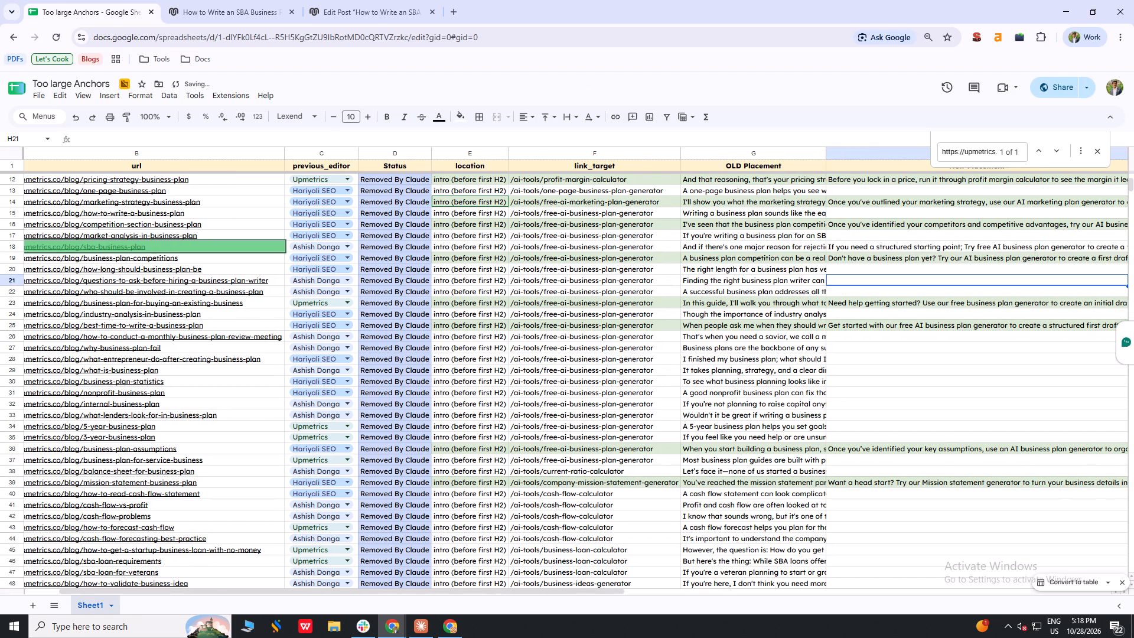
Fill the sba-business-plan row's cells from location through New Placement with light green.
left_click_drag(858, 250, 474, 245)
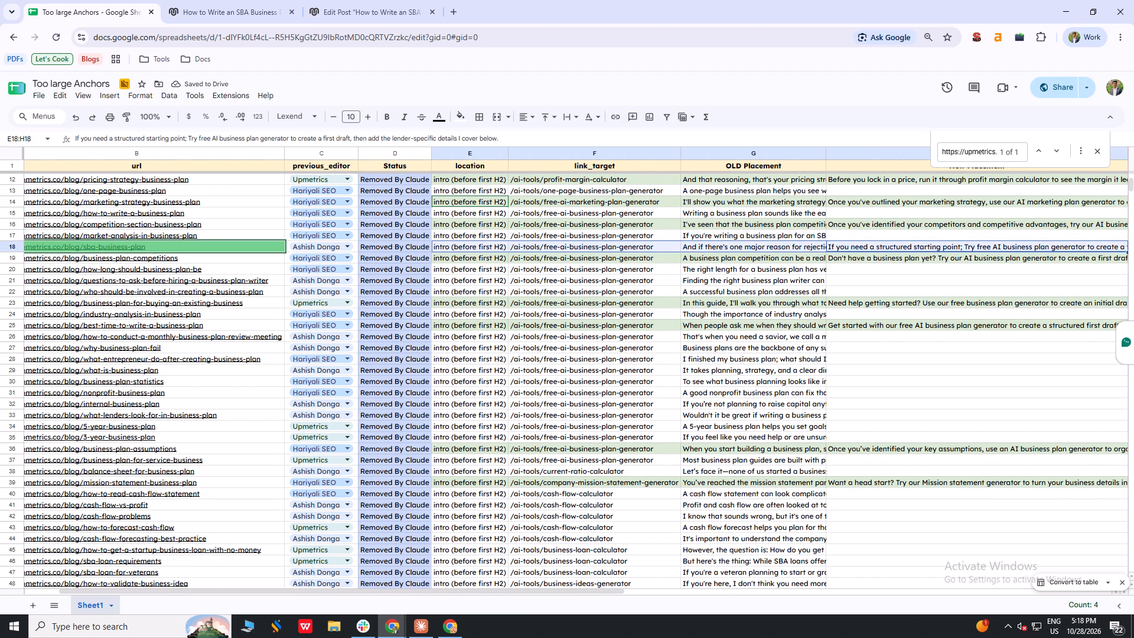
left_click(460, 116)
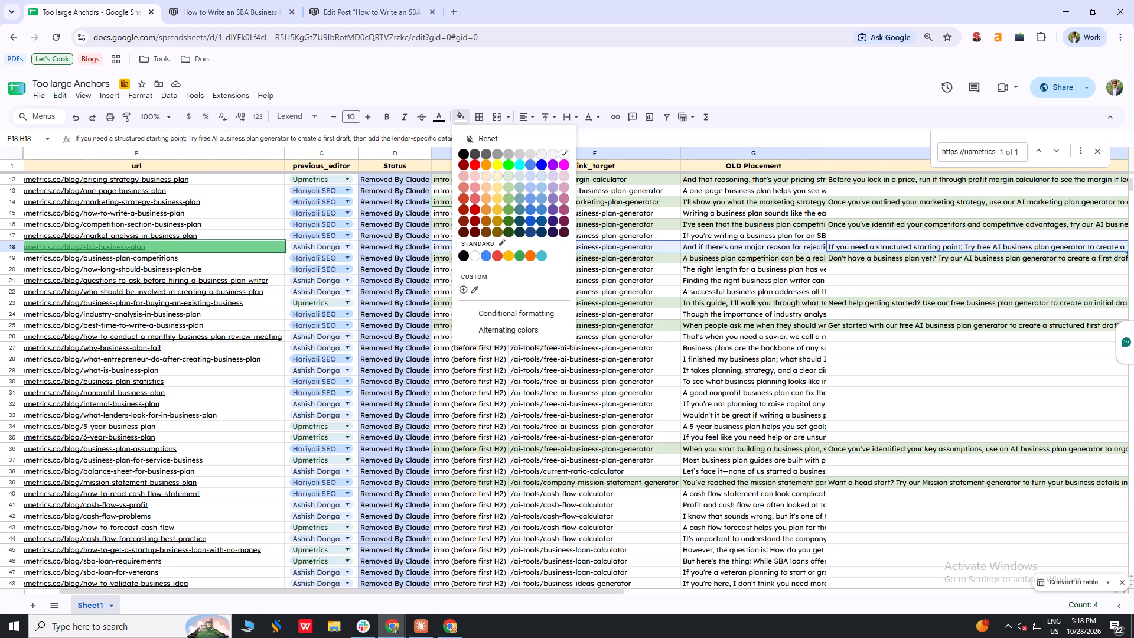
left_click(510, 177)
left_click(865, 381)
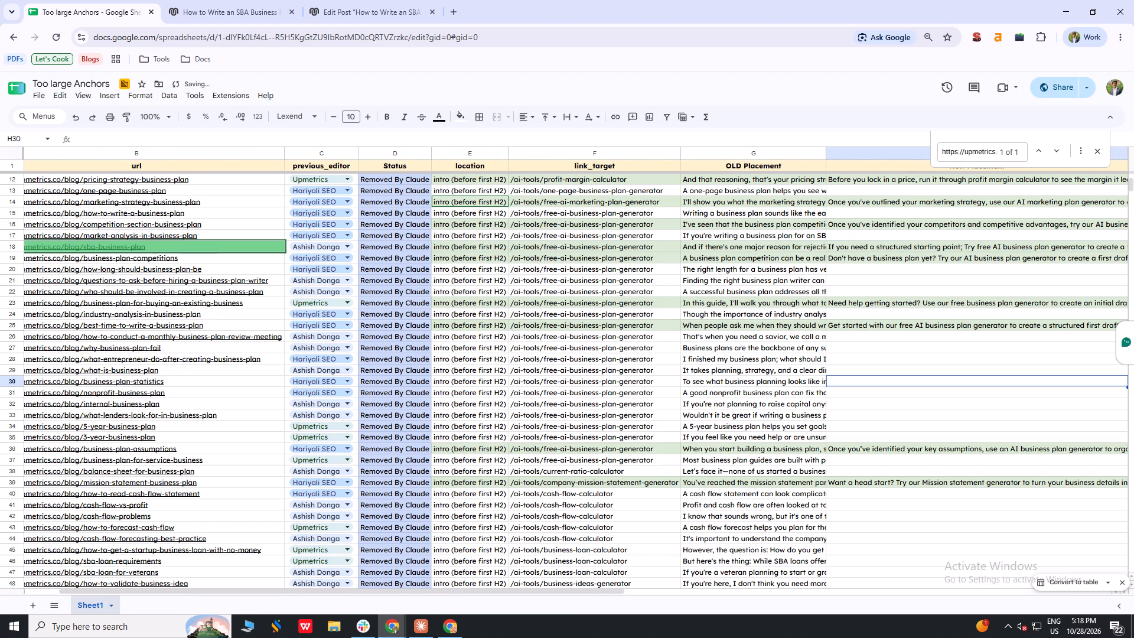
scroll(634, 317, "up", 1)
Switch to the other browser window and close the Free AI Business Plan Generator page.
key("alt+Tab")
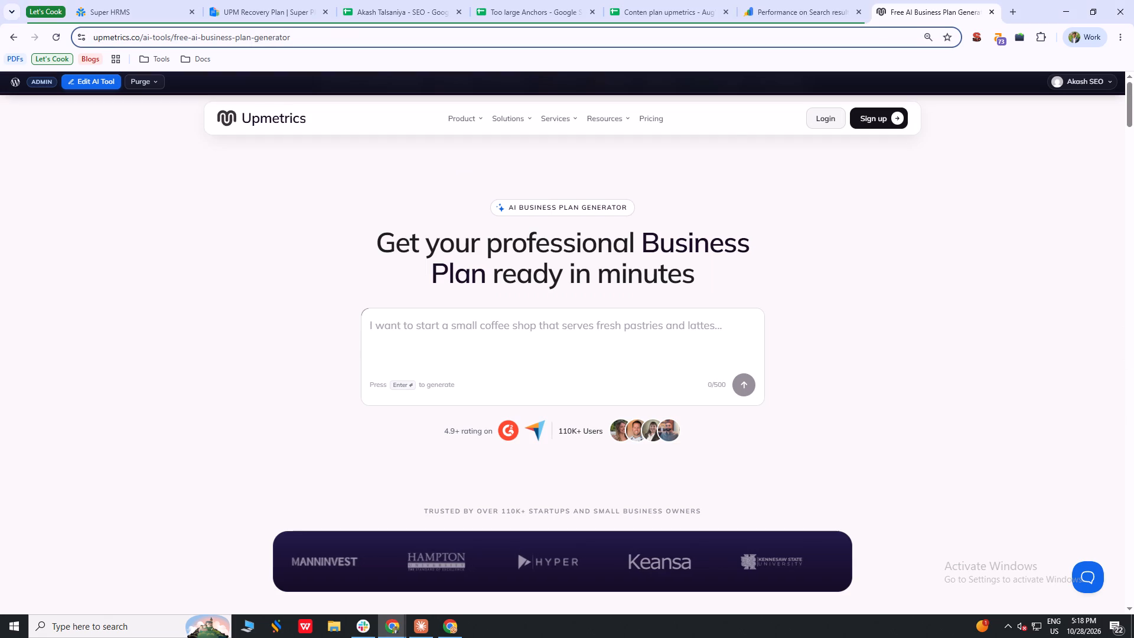
middle_click(924, 4)
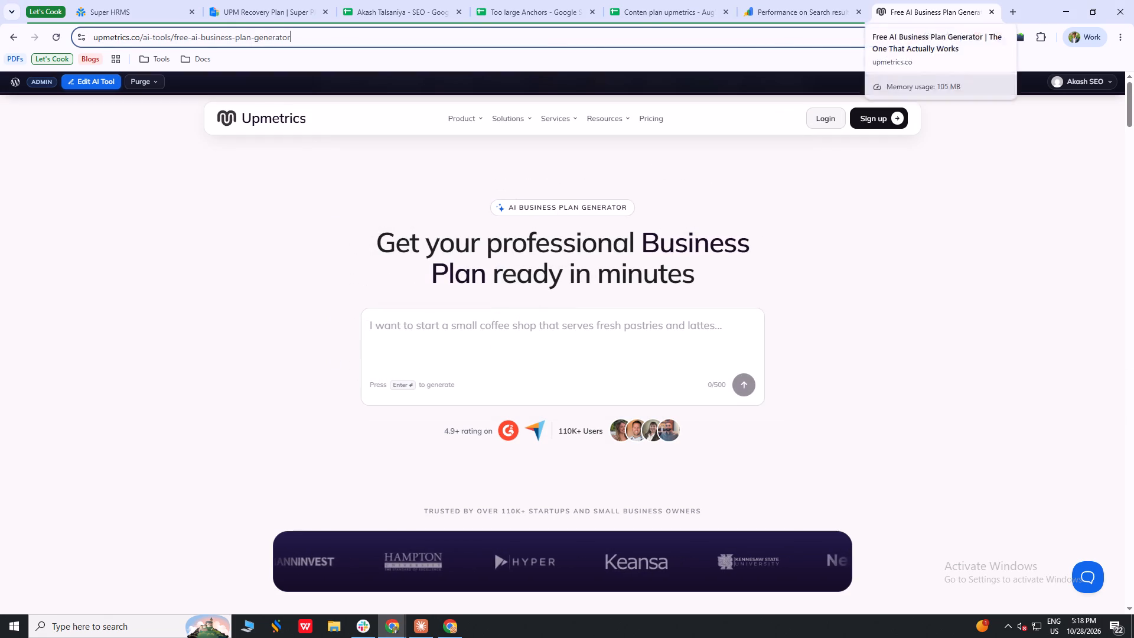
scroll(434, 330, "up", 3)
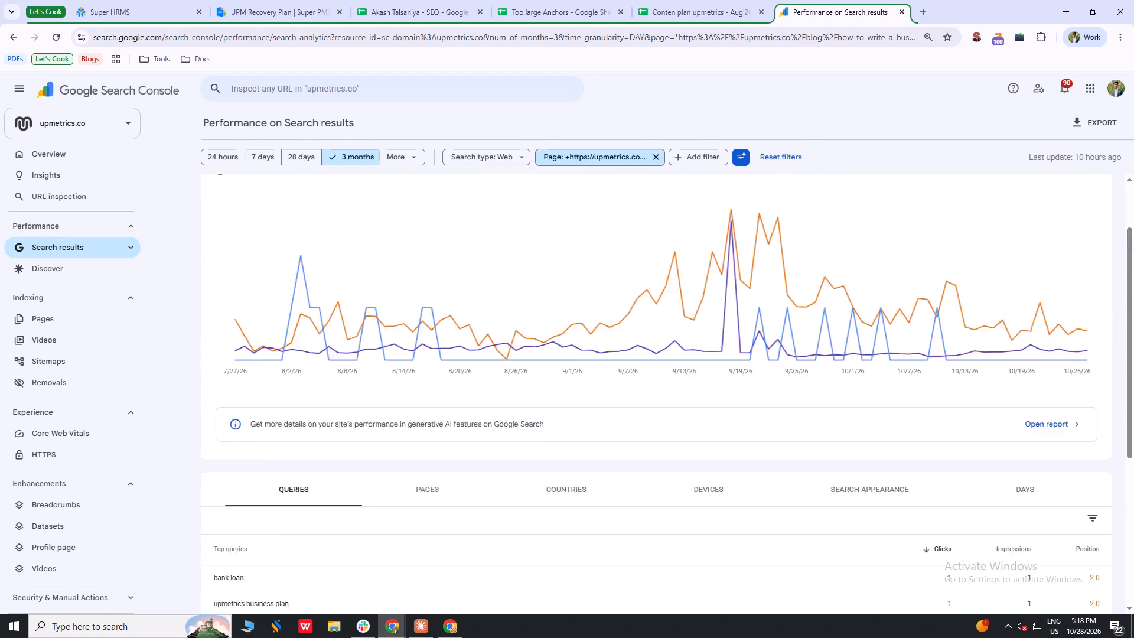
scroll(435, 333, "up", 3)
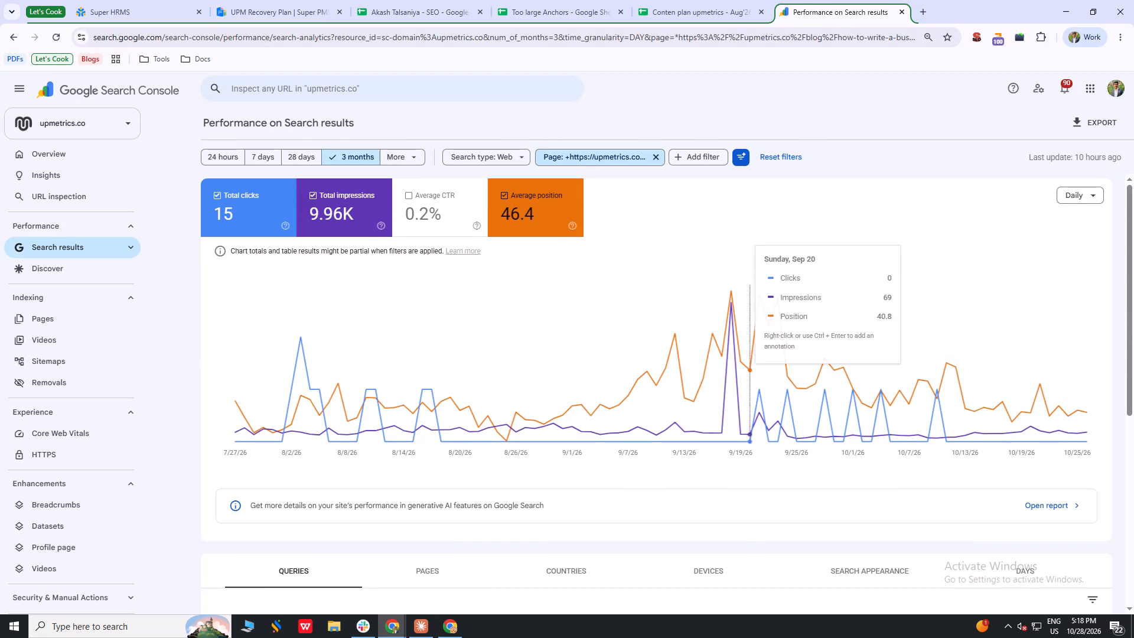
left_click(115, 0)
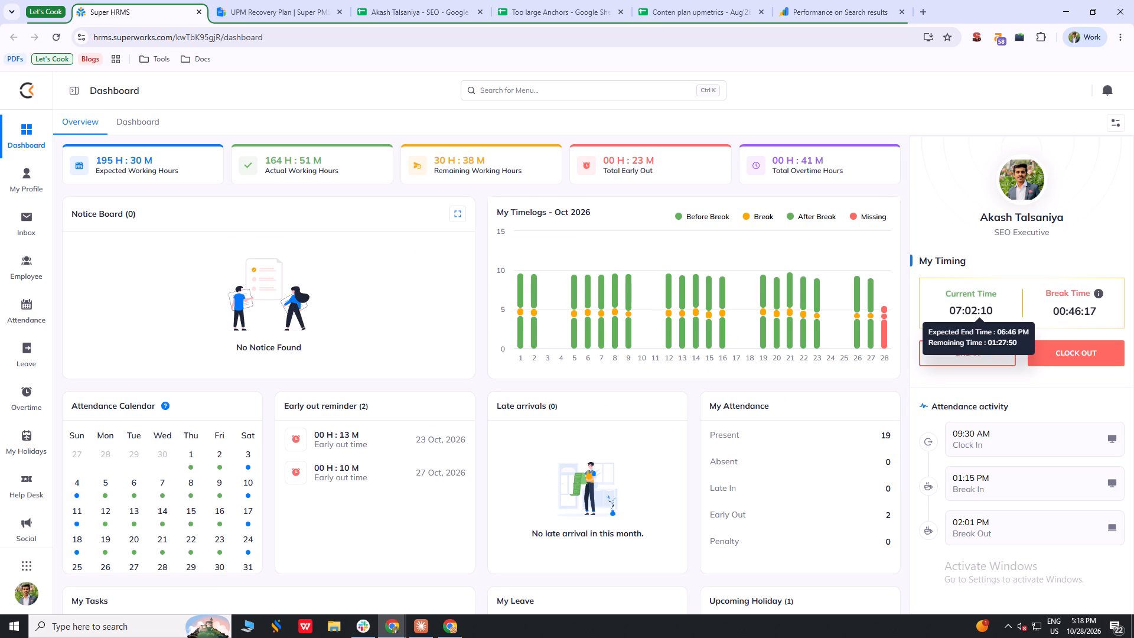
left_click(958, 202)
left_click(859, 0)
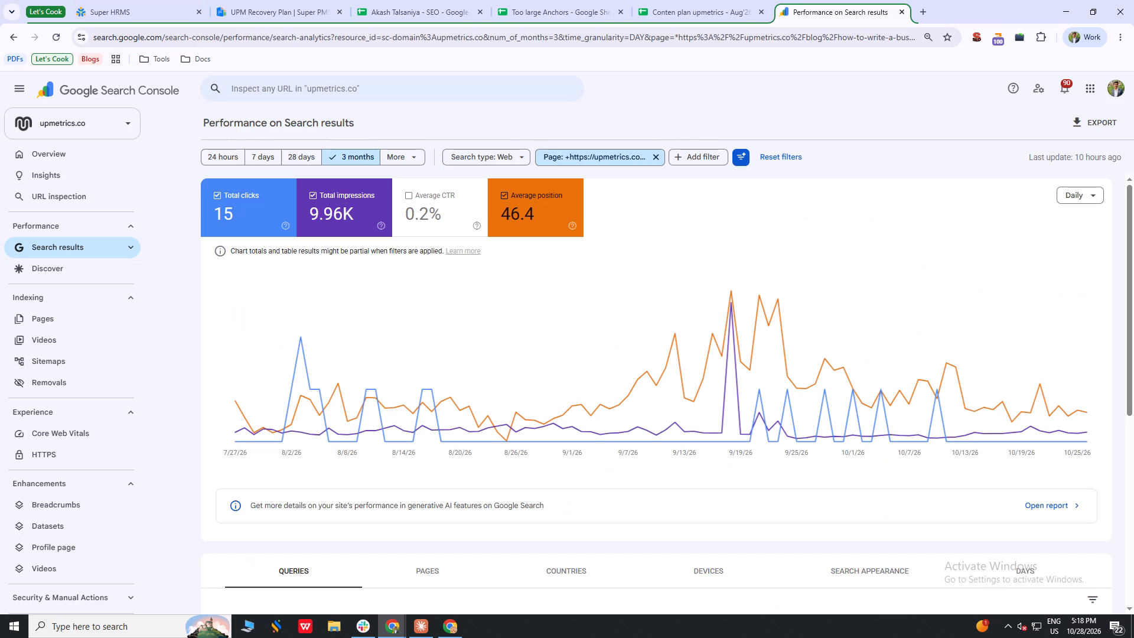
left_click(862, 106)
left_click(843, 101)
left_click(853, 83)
Return to the Too large Anchors sheet and close its URL search.
key("alt+Tab")
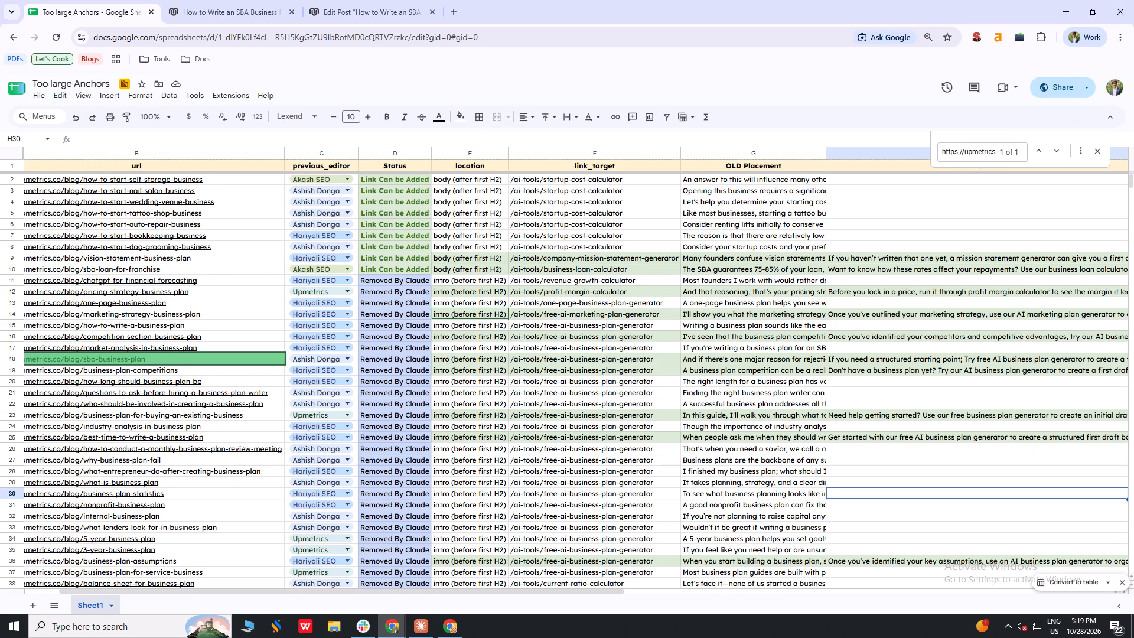
left_click(1097, 153)
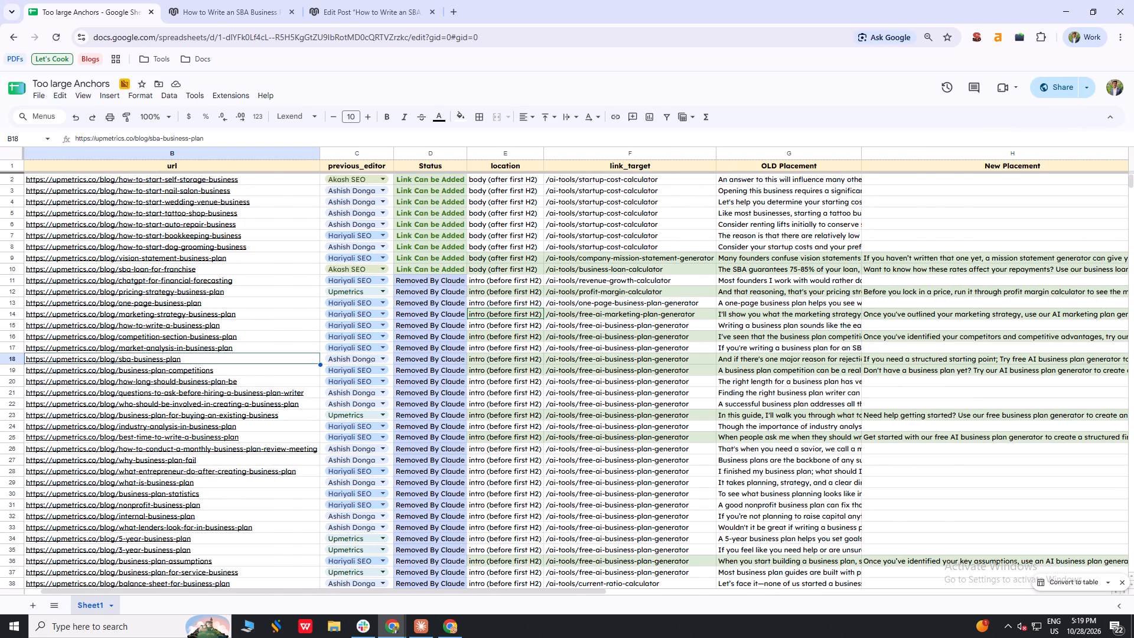
Examine the location and link_target entries of the remaining rows, especially why-business-plan-fail through internal-business-plan.
left_click(247, 376)
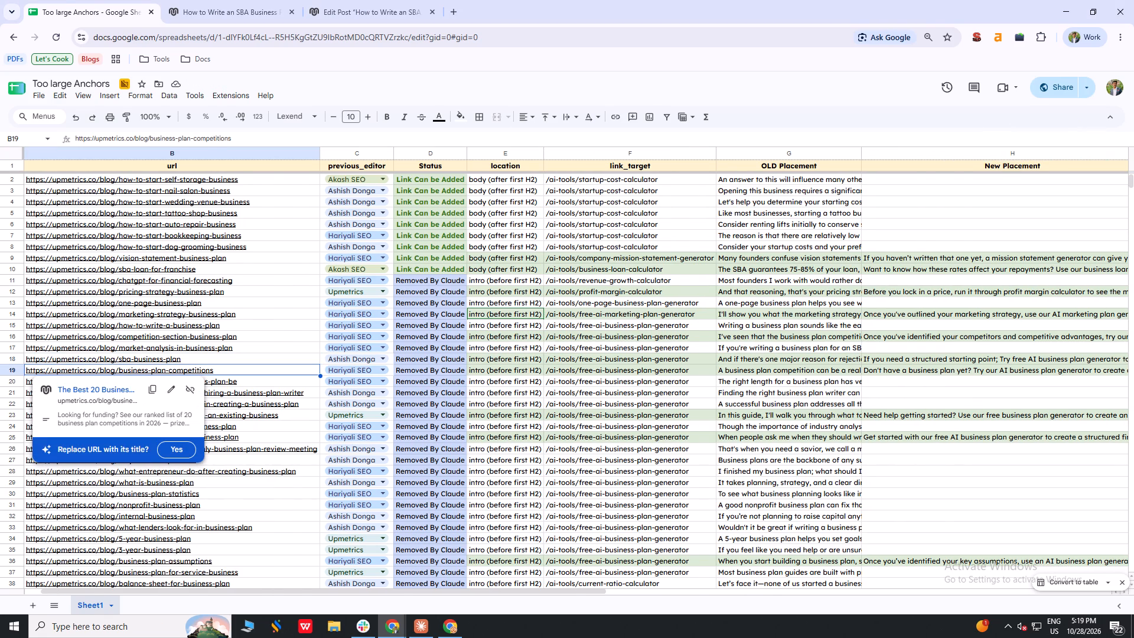
left_click(506, 392)
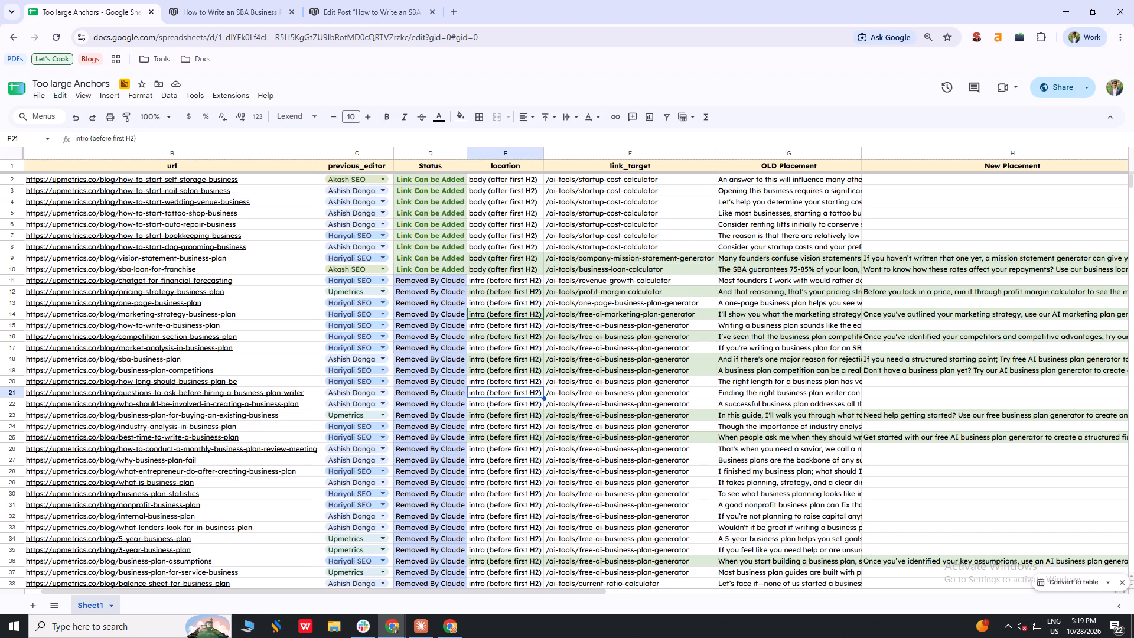
left_click(598, 392)
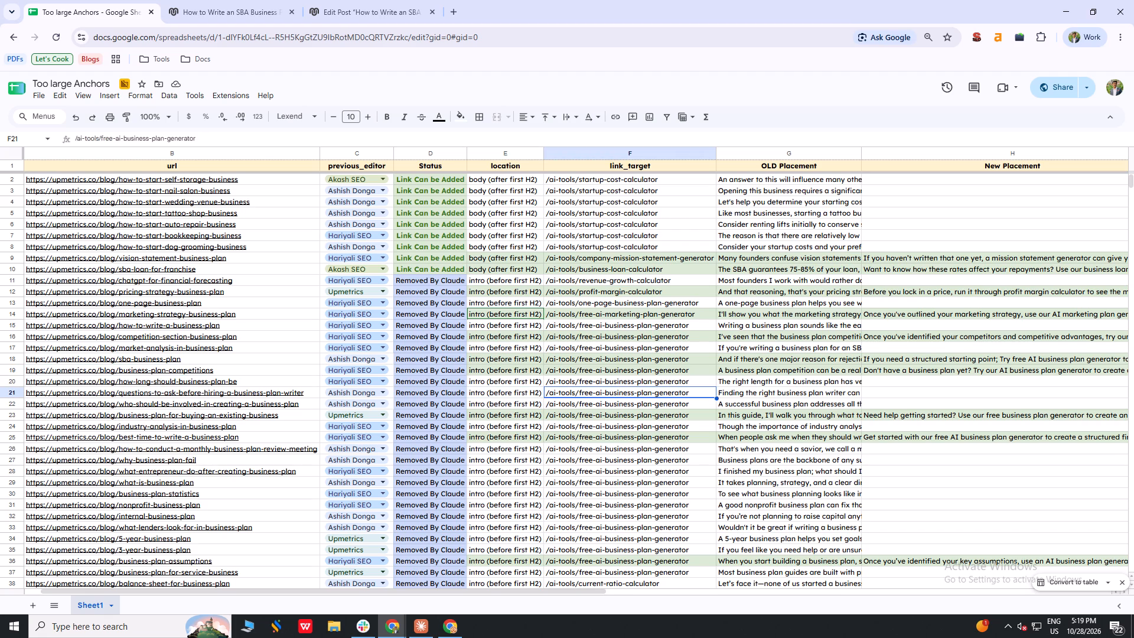
left_click_drag(596, 461, 595, 517)
scroll(742, 399, "down", 1)
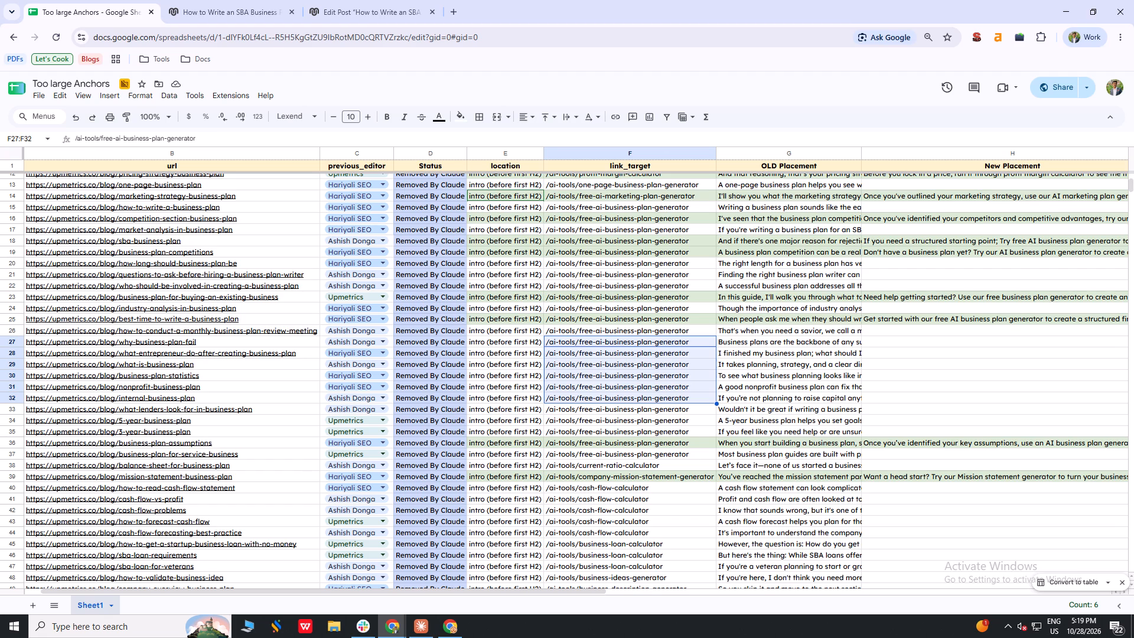
left_click_drag(533, 343, 532, 401)
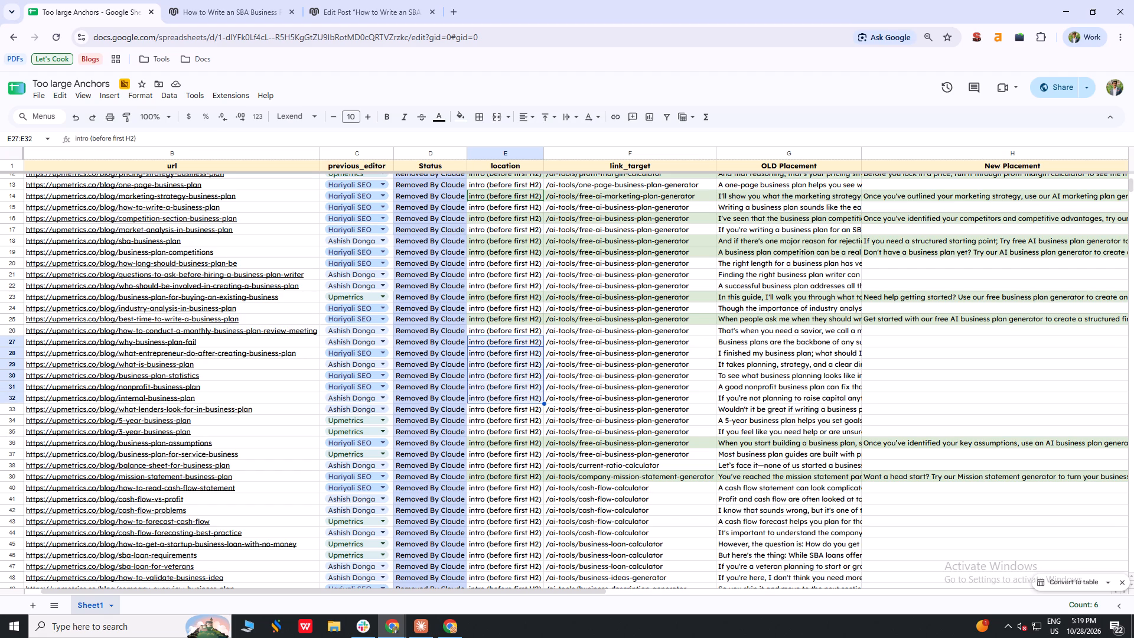
left_click_drag(688, 398, 529, 344)
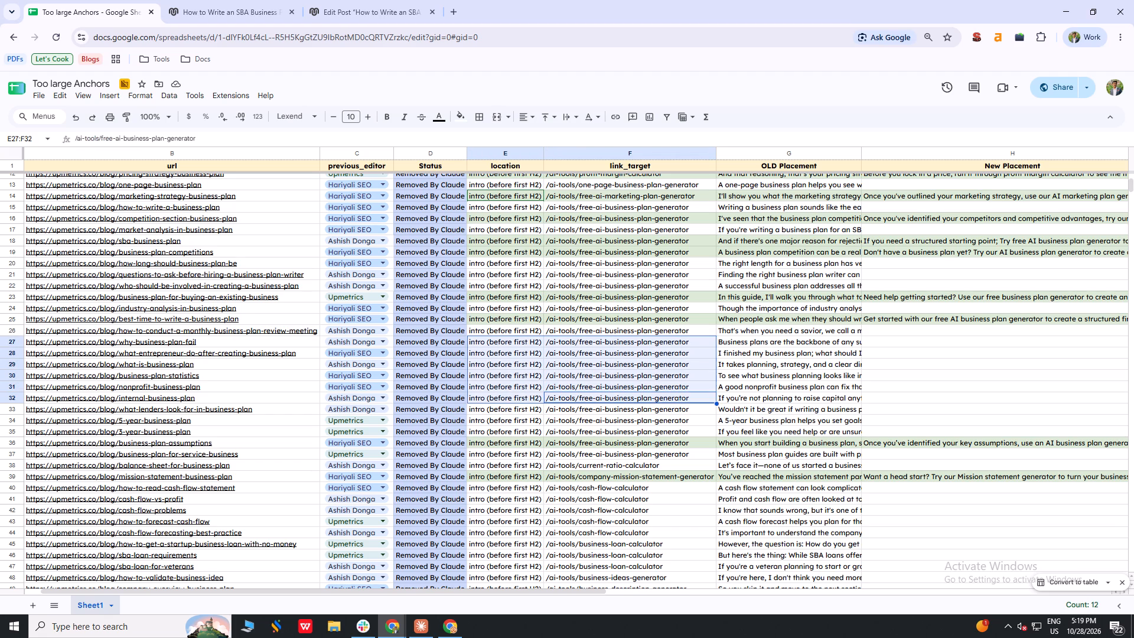
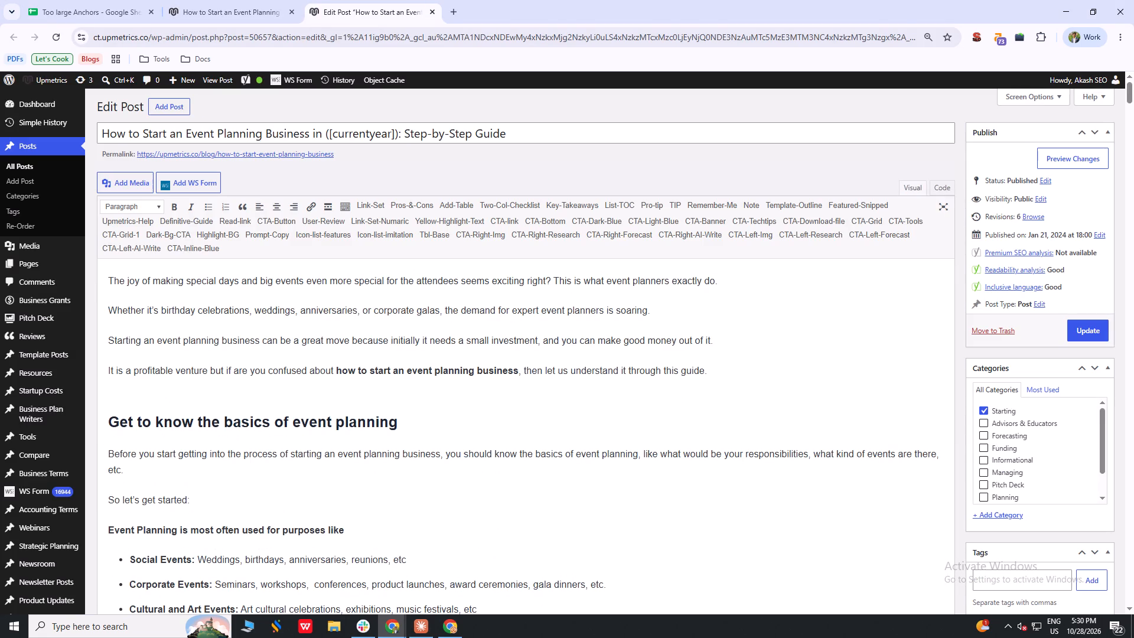
Paste the copied sentence, beginning "Use our startup cost calculator", at the end of section 4's operational costs paragraph in the editor.
key("ctrl+f")
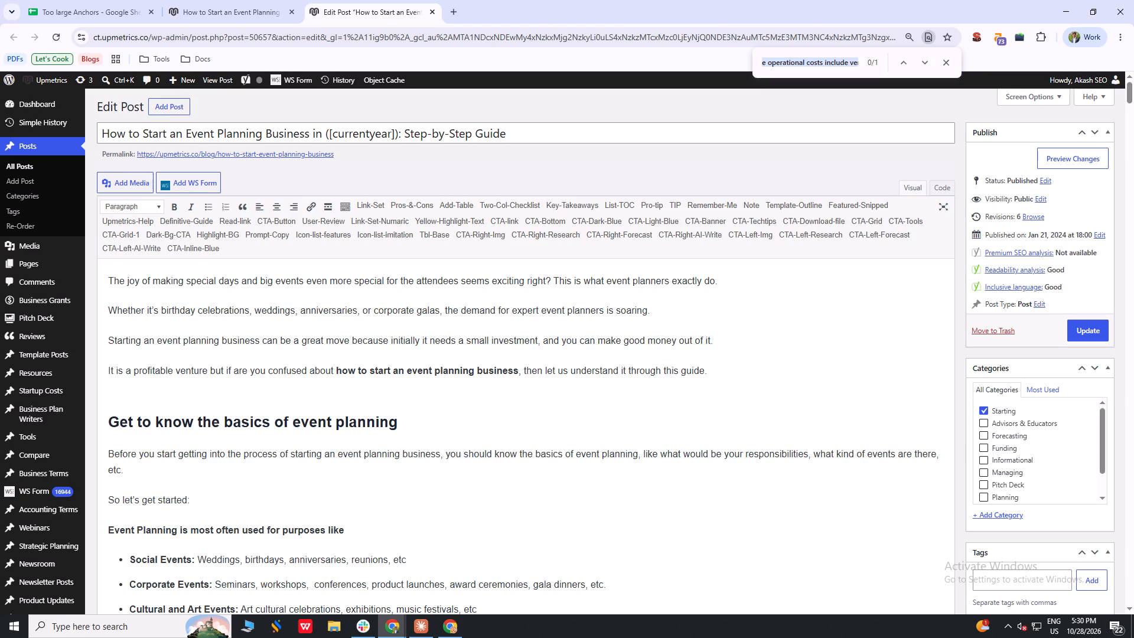
left_click(923, 54)
left_click(607, 350)
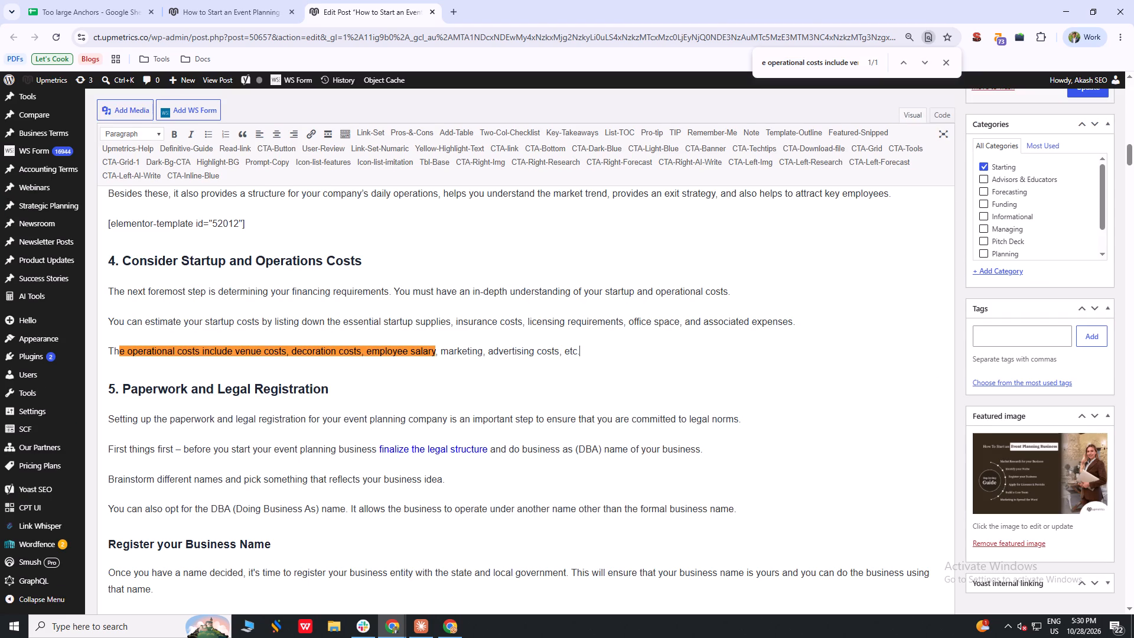
key("space")
key("ctrl+shift+v")
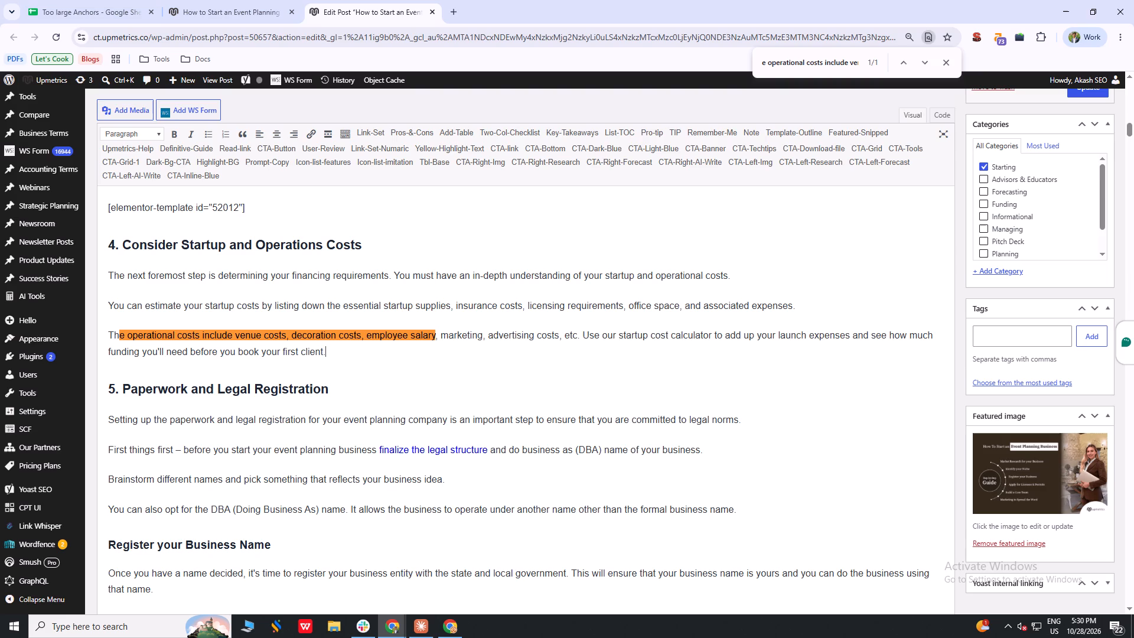
Open the Upmetrics Startup Cost Calculator page in a new tab, copy its URL, and return to the post editor.
left_click(454, 13)
type("start")
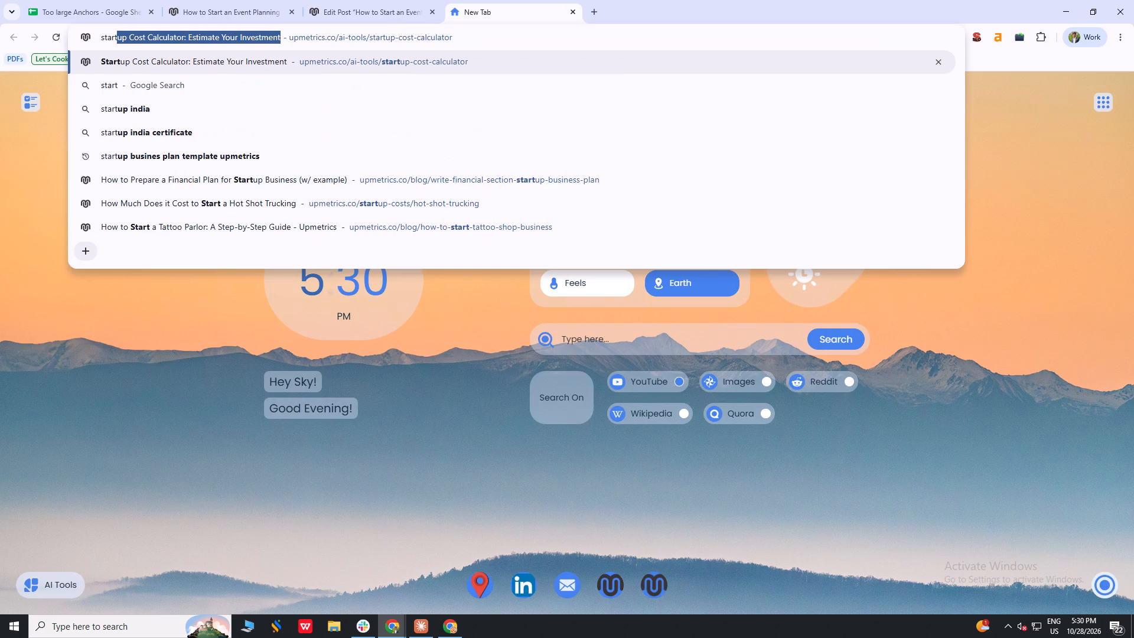
key("Return")
left_click(456, 41)
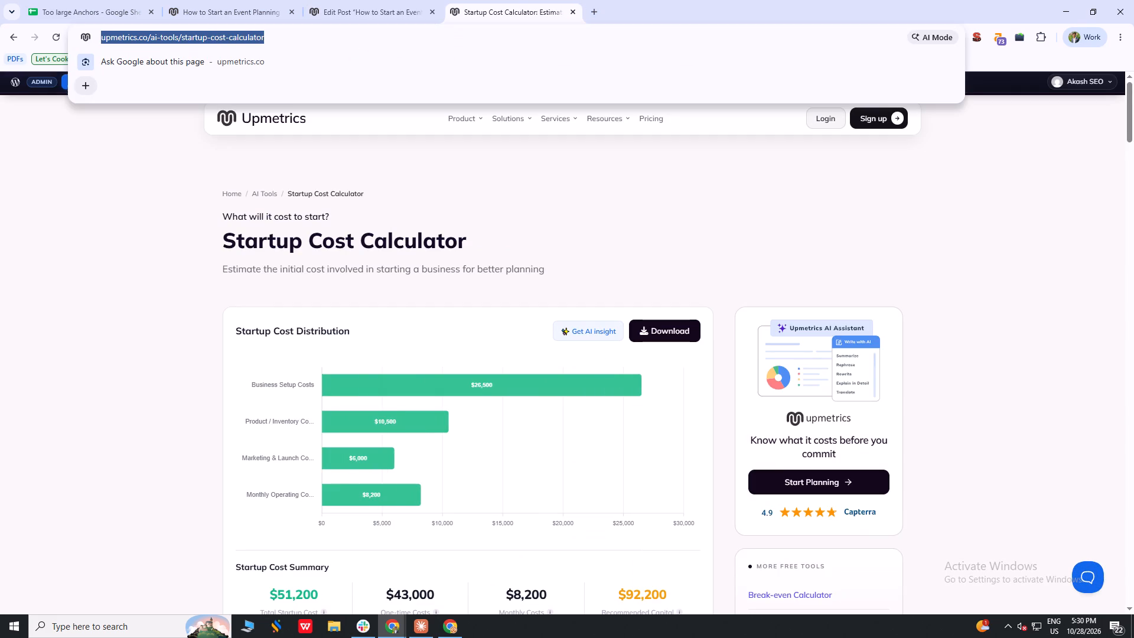
key("ctrl+c")
key("ctrl+c")
key("ctrl+c")
key("ctrl+c")
key("ctrl+c")
left_click(344, 0)
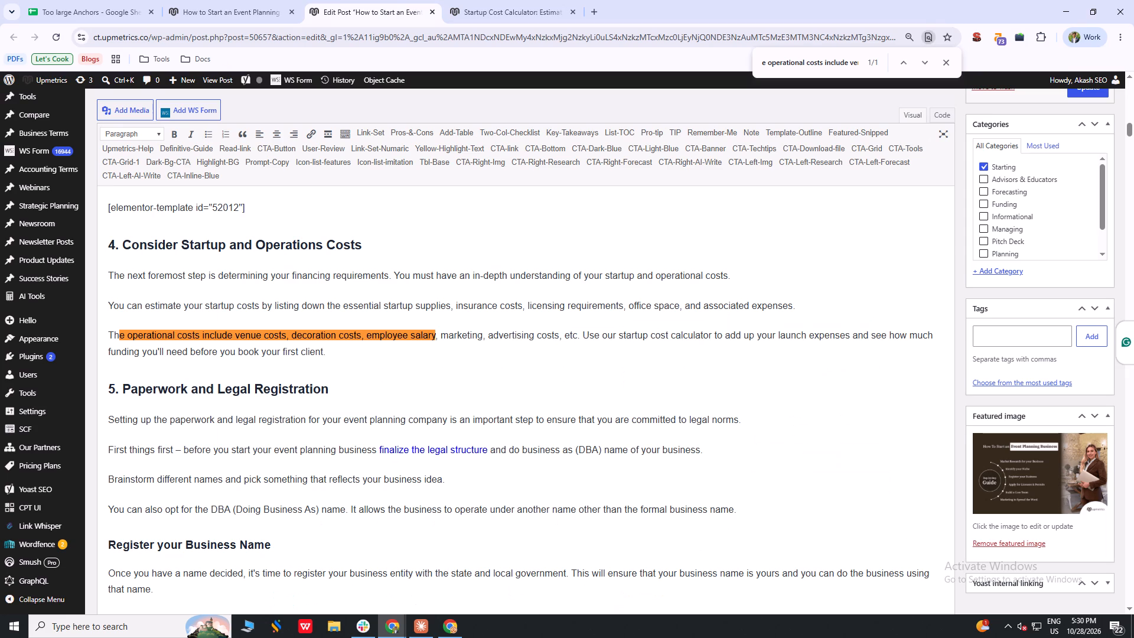
Remove the word "our" from the added sentence so it reads "Use startup cost calculator".
left_click(607, 337)
double_click(611, 337)
key("BackSpace")
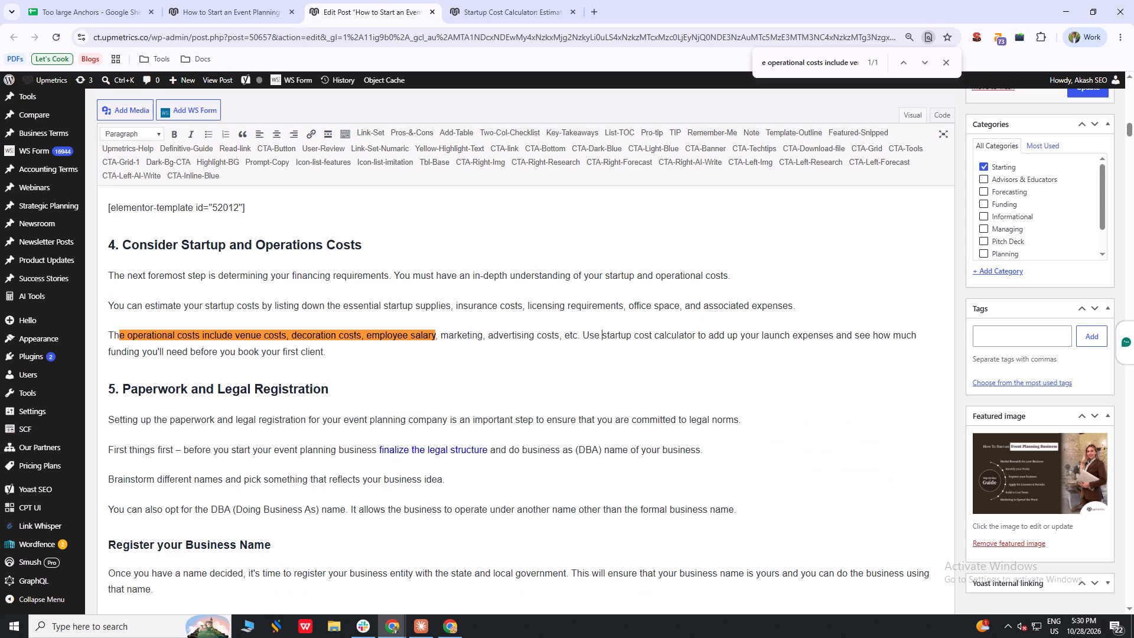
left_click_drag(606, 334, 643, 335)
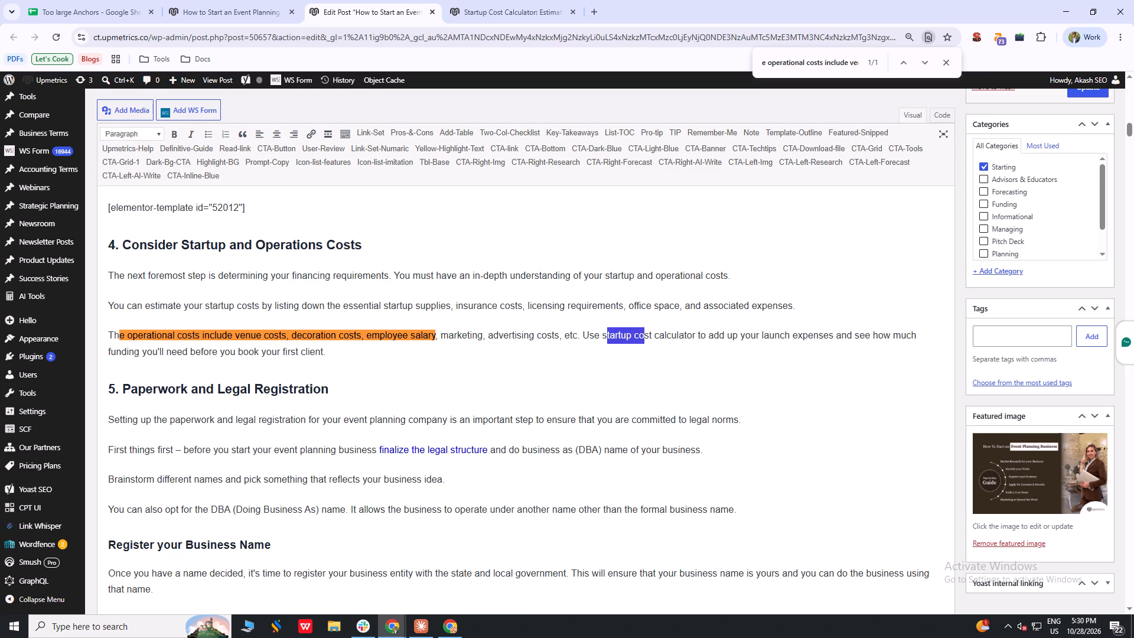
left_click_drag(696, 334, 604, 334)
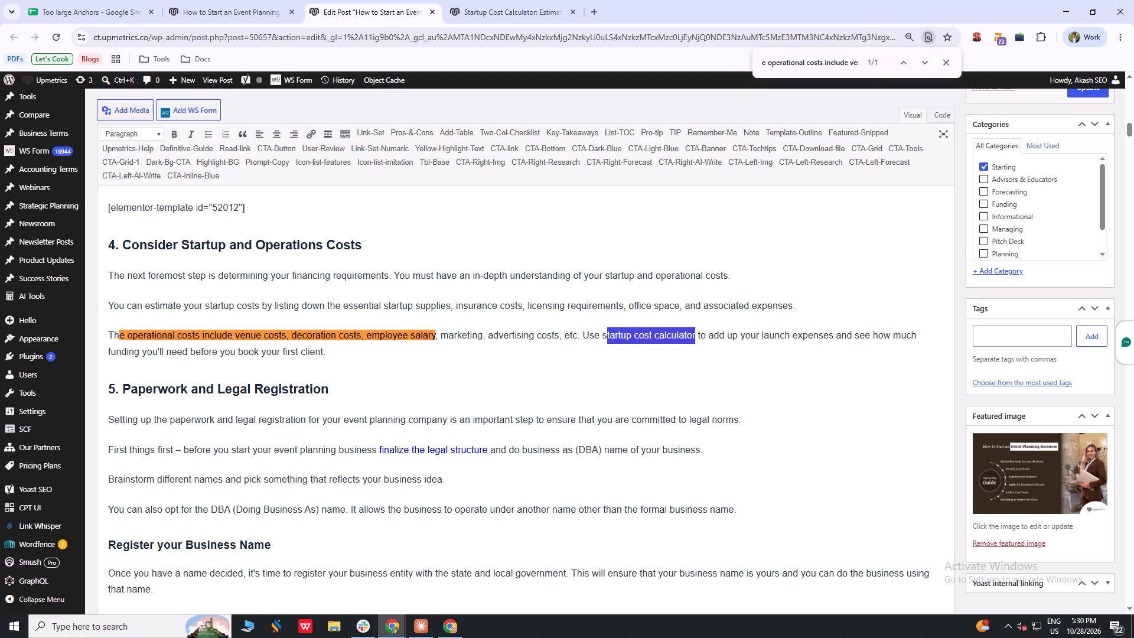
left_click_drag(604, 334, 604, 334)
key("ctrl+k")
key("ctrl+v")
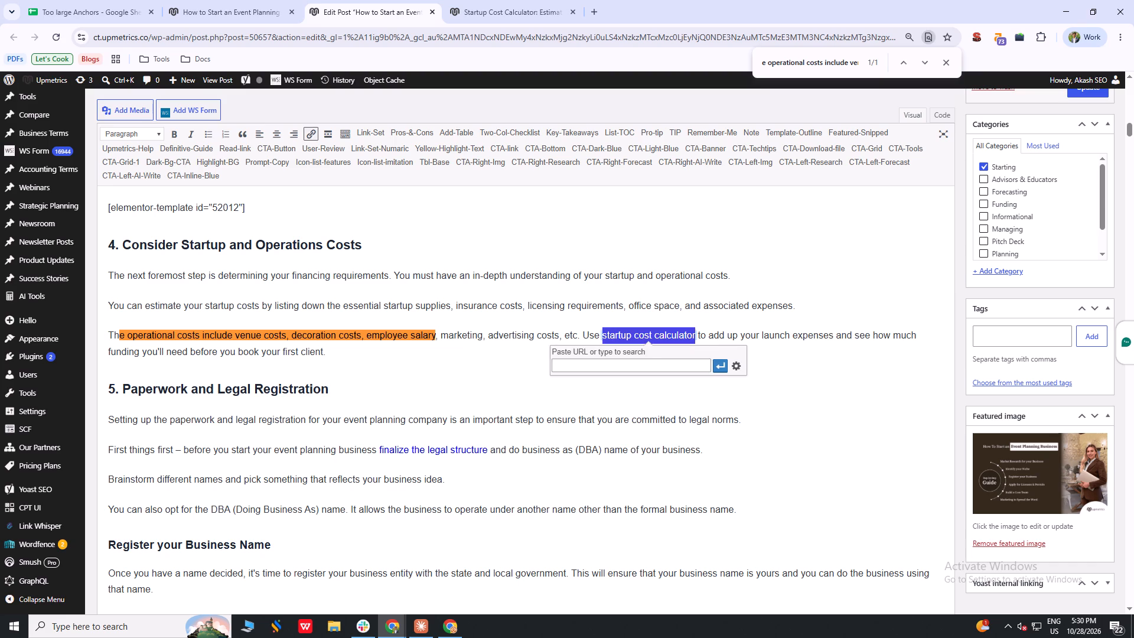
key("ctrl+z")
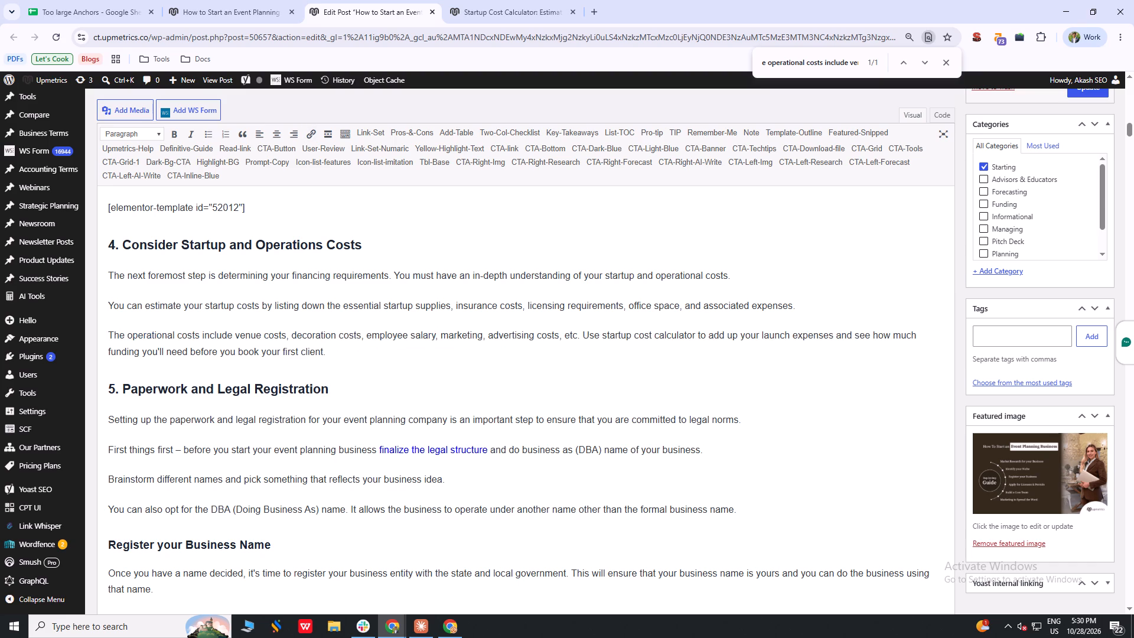
Link the words "startup cost calculator" in the added sentence to the copied upmetrics.co/ai-tools/startup-cost-calculator URL.
left_click_drag(603, 337, 680, 337)
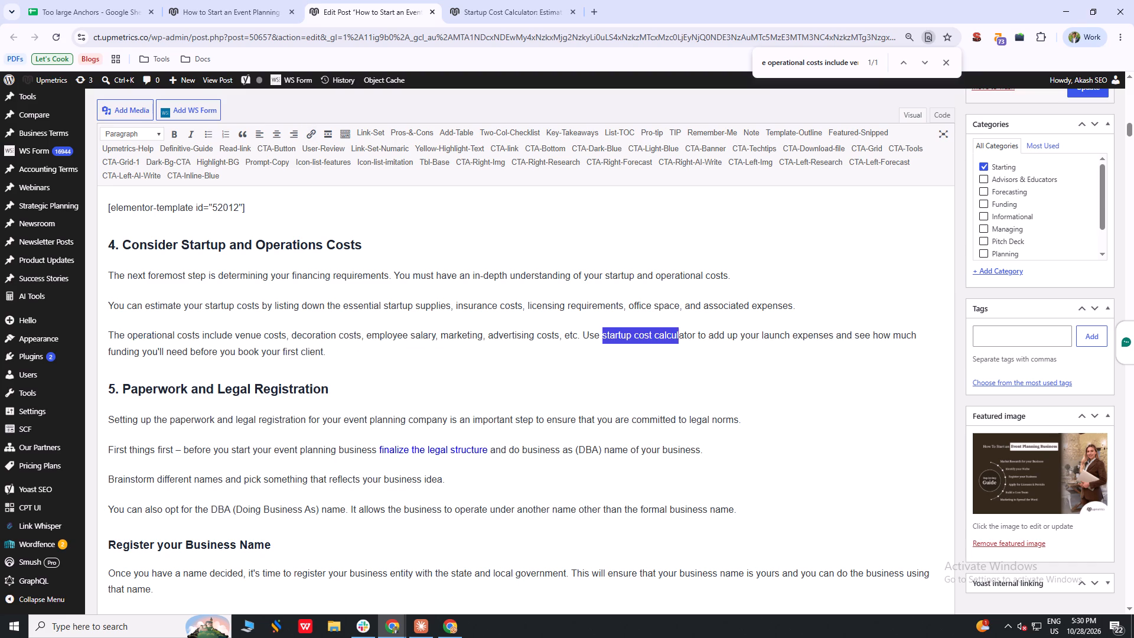
left_click_drag(680, 337, 694, 337)
key("ctrl+k")
key("ctrl+v")
key("Return")
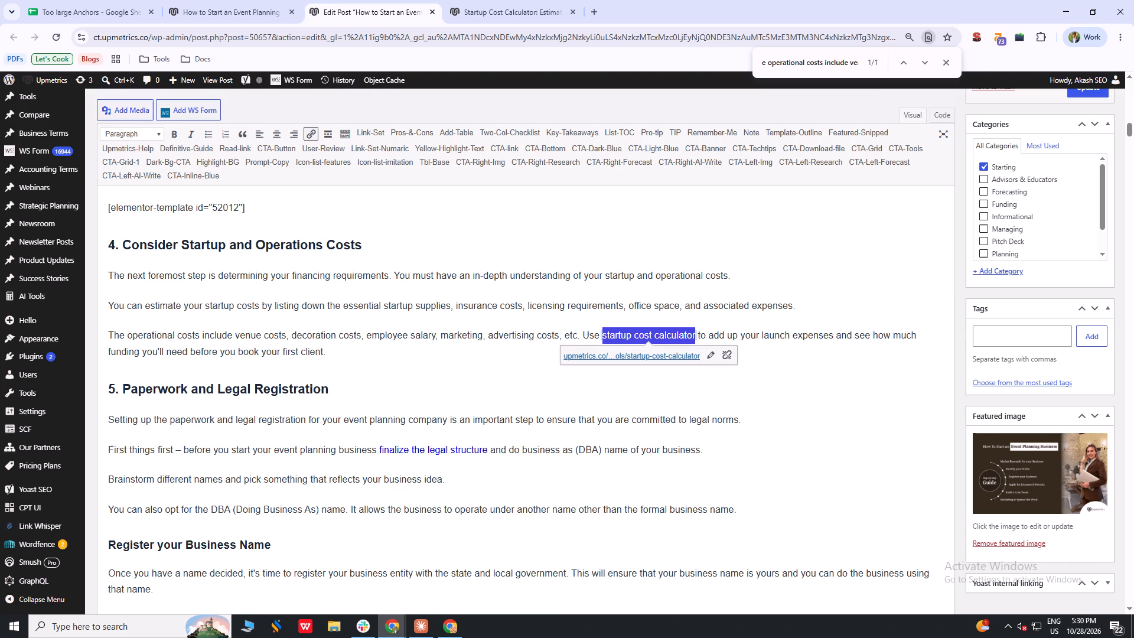
left_click(773, 334)
left_click(791, 333)
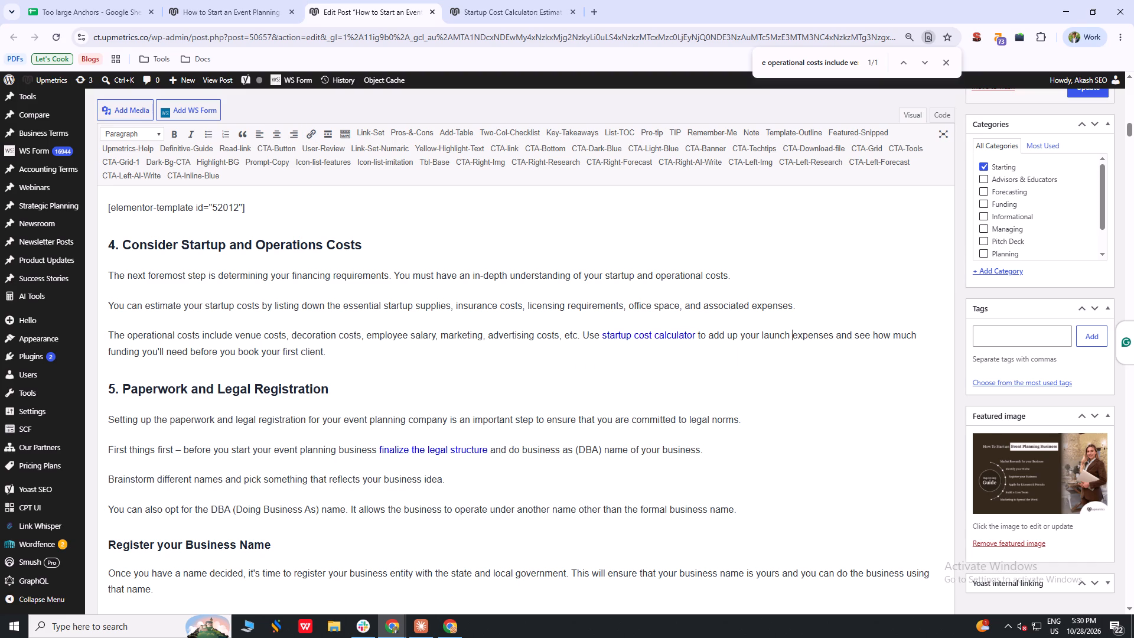
Update the event planning post to publish the new link sentence.
left_click(1081, 94)
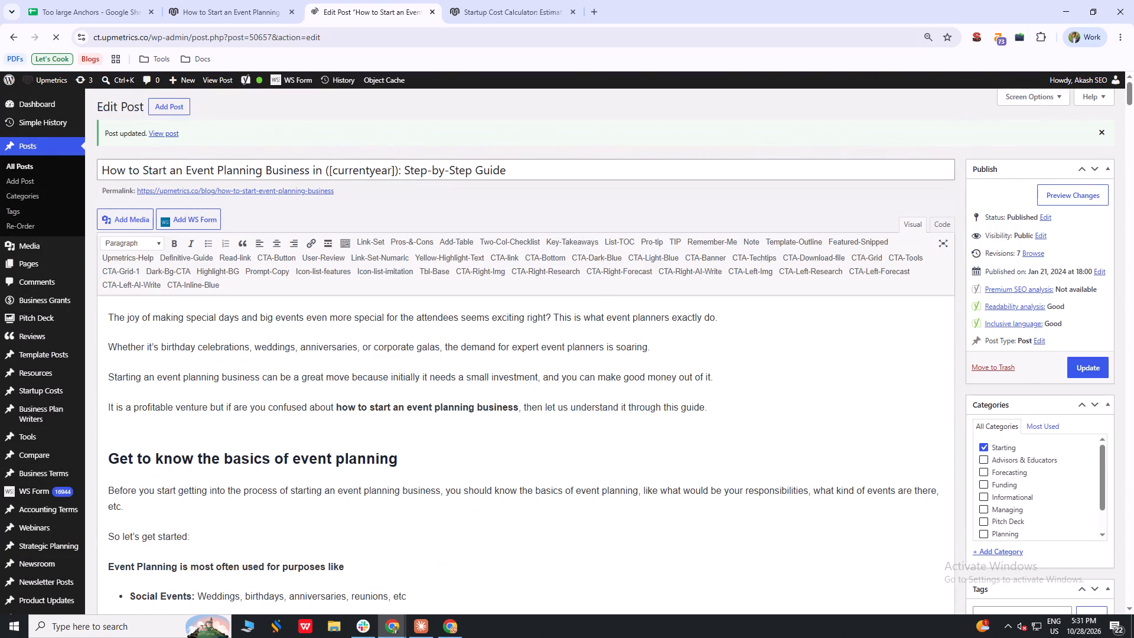
Reload the live event planning post to check the operational costs paragraph.
left_click(244, 1)
key("F5")
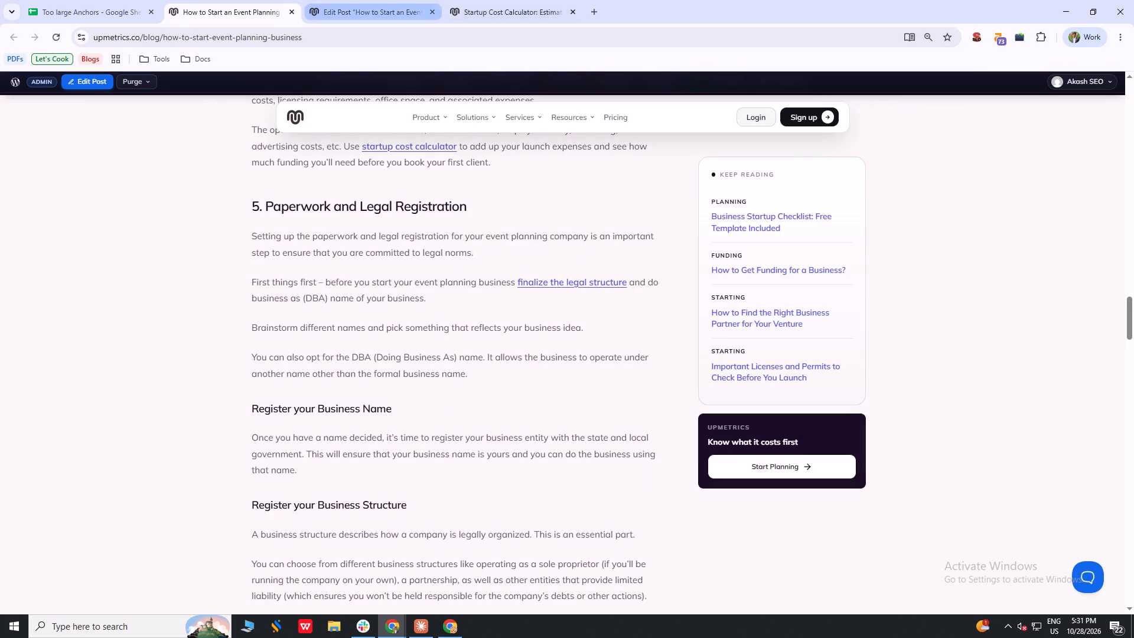
Find the operational costs paragraph again in the post editor to review the saved link sentence.
left_click(376, 0)
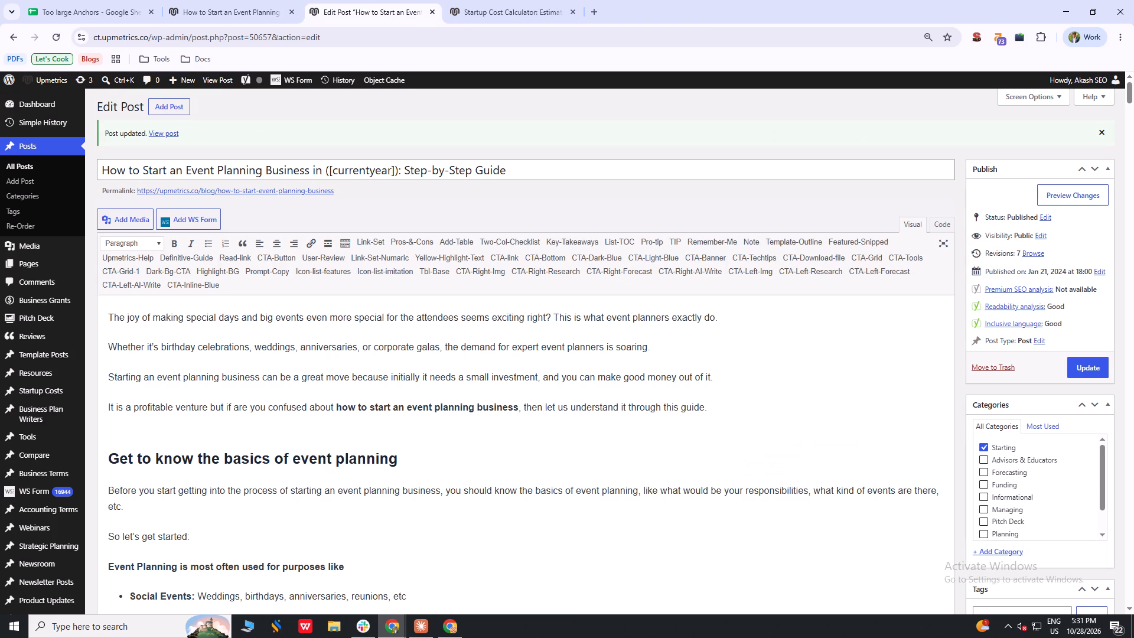
left_click(370, 408)
left_click(617, 410)
key("ctrl+f")
left_click(908, 60)
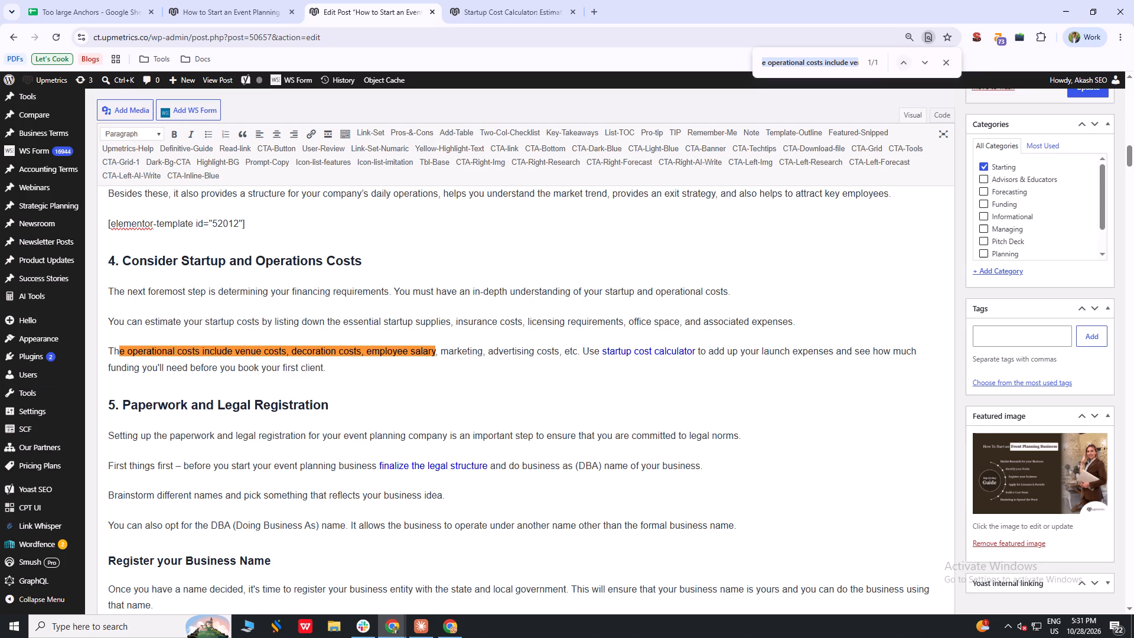
left_click(288, 340)
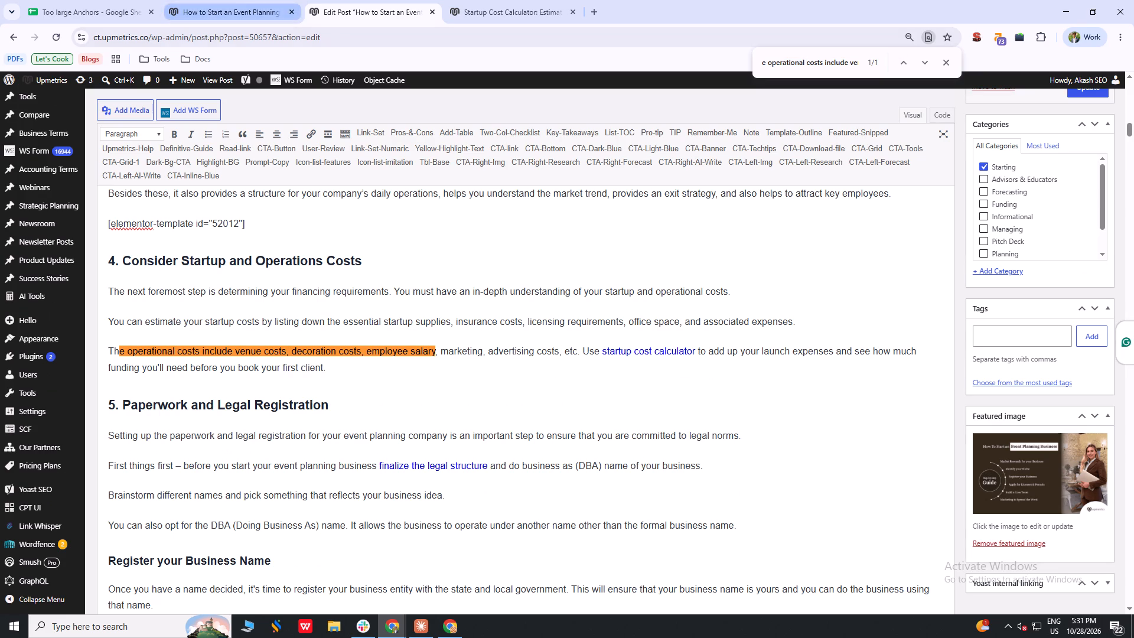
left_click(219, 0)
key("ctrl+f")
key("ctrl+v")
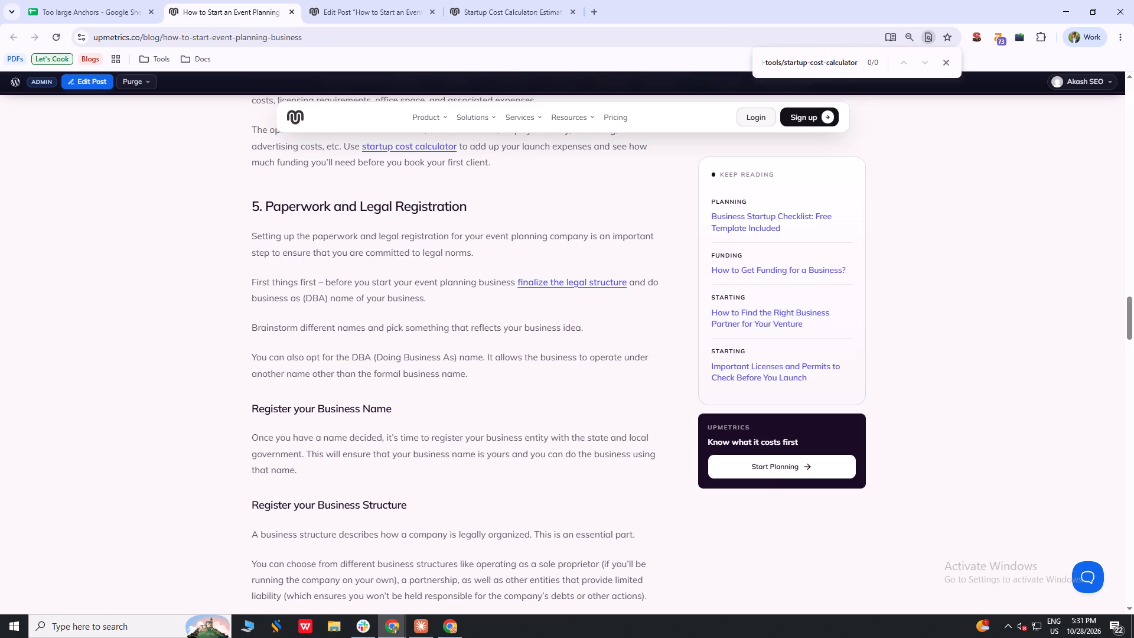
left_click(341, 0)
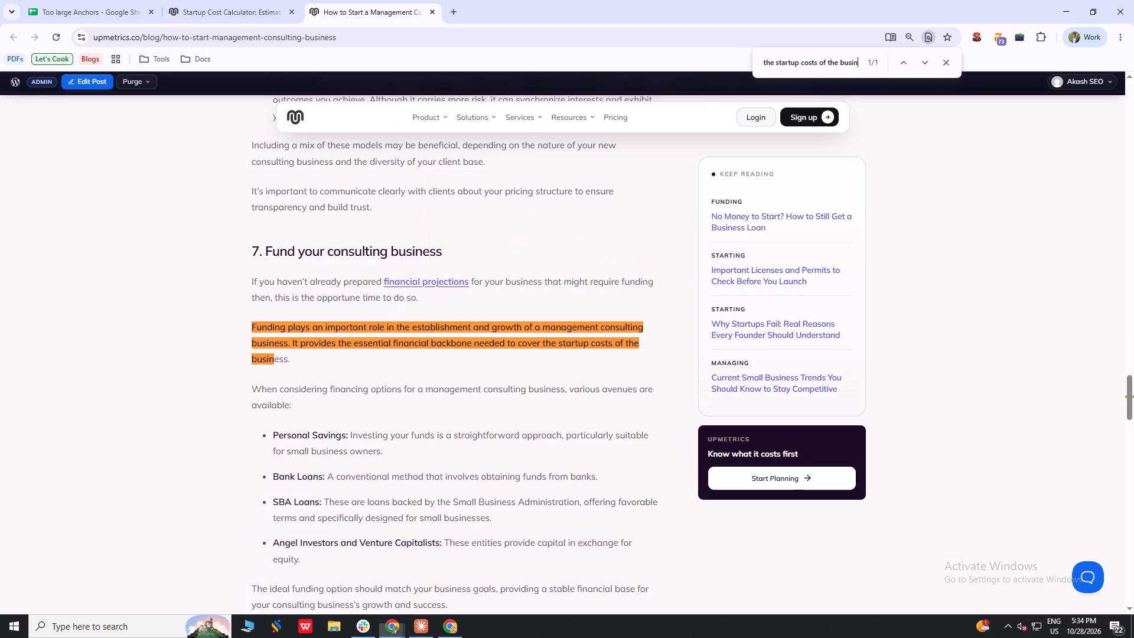
Open the management consulting post for editing and paste the copied calculator sentence after section 7's "Funding plays an important role" paragraph.
left_click(84, 79, "ctrl")
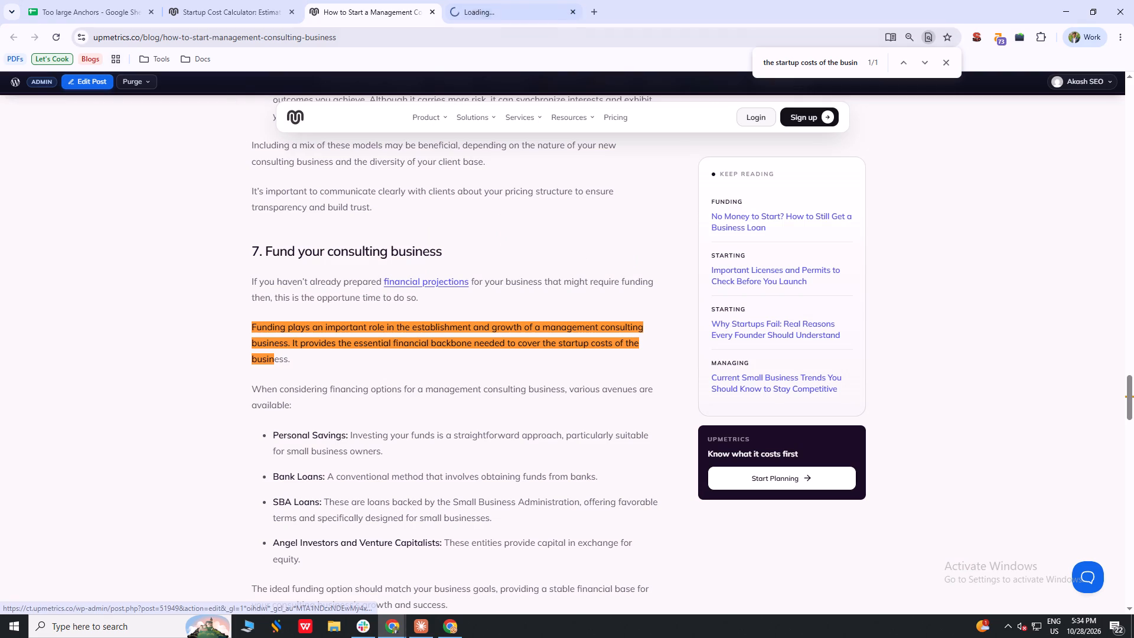
left_click(500, 0)
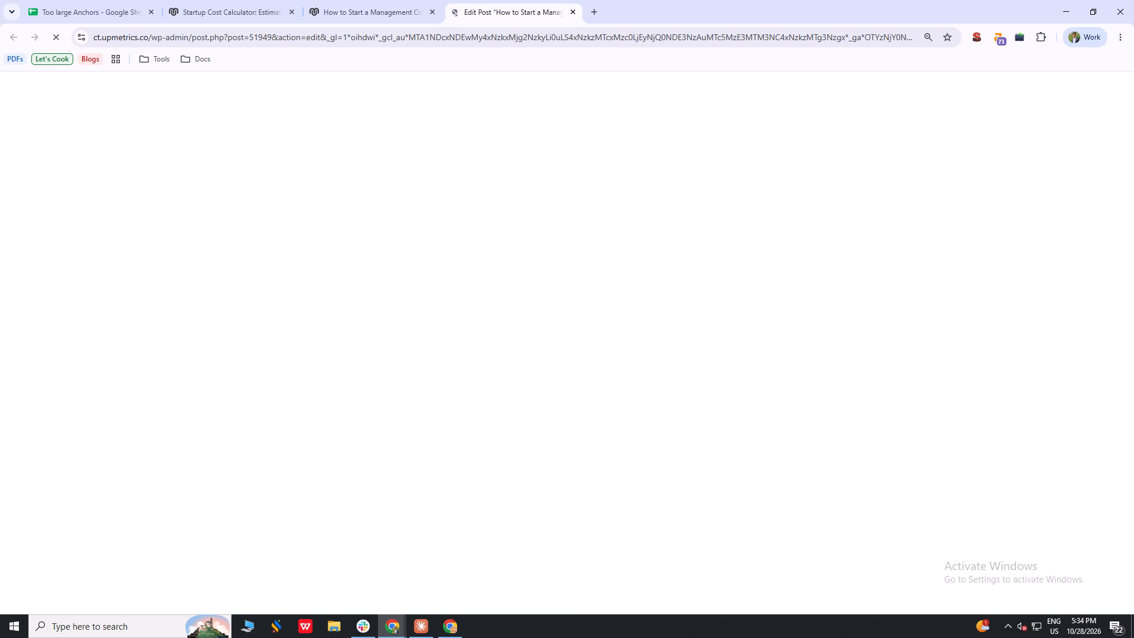
key("ctrl+f")
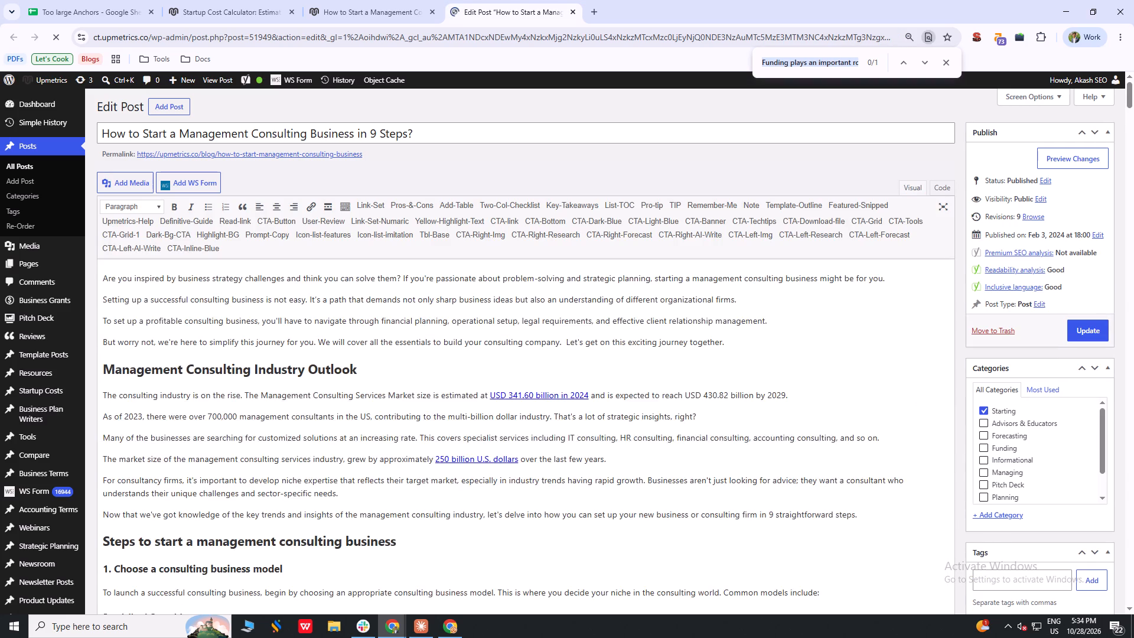
key("Return")
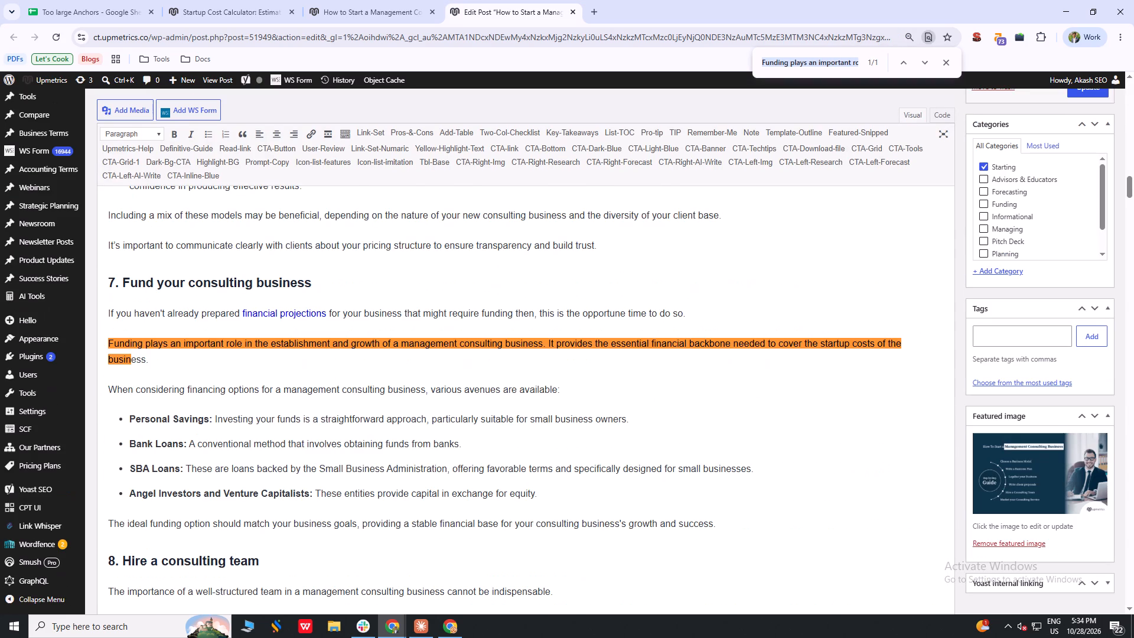
left_click(185, 362)
key("space")
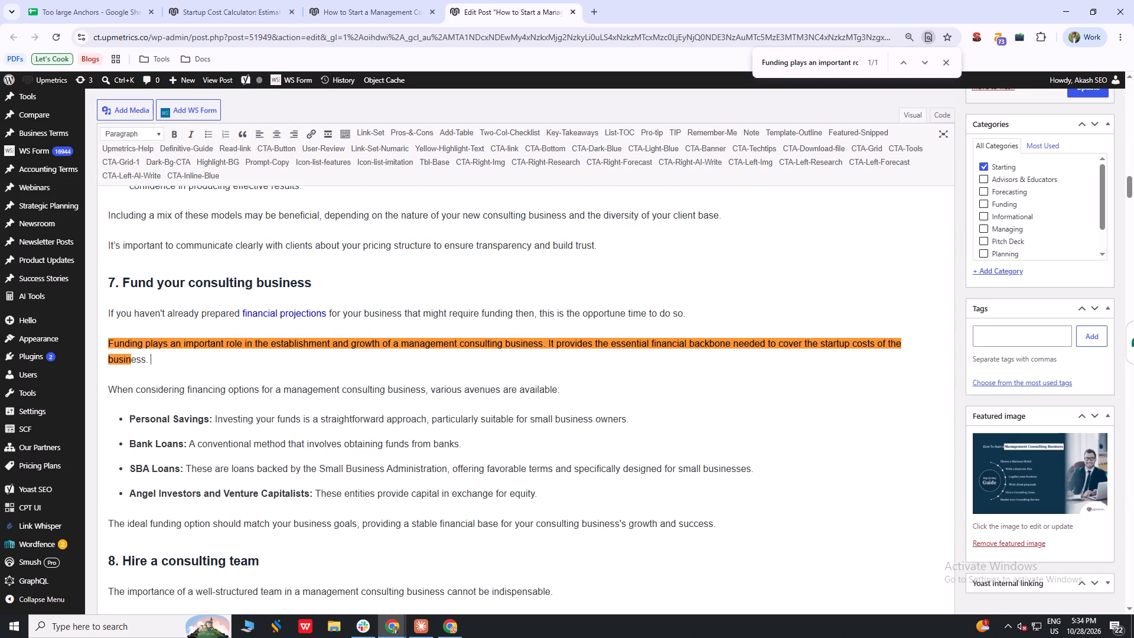
key("ctrl+shift+v")
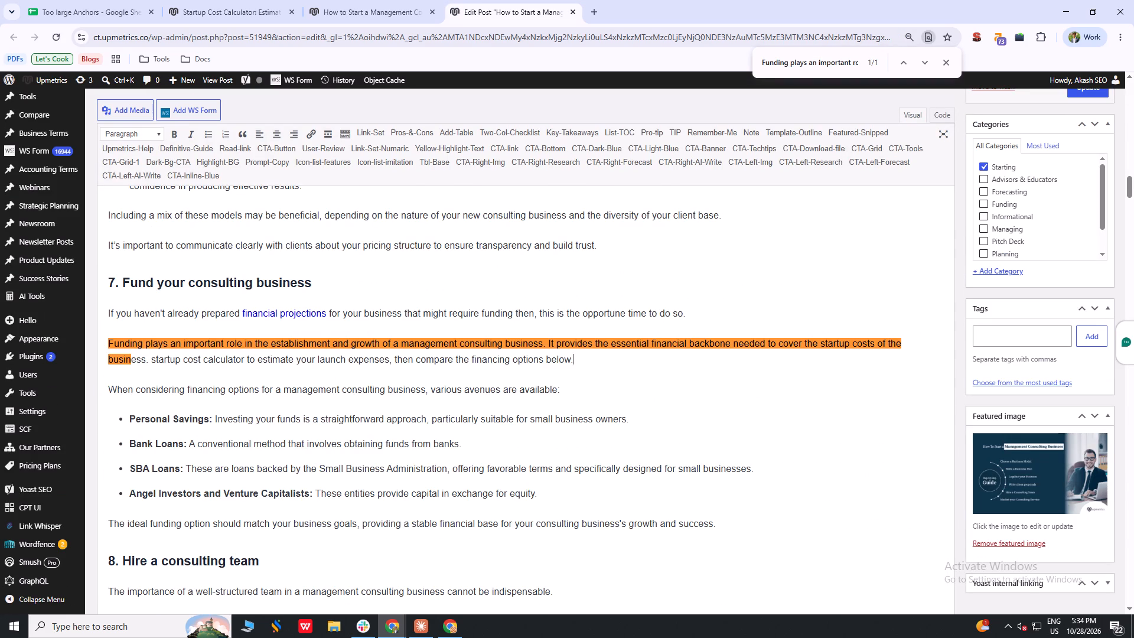
Reword the pasted sentence's opening as "A startup cost calculator will help you to estimate your launch expenses" and proofread it.
left_click(154, 360)
key("Left")
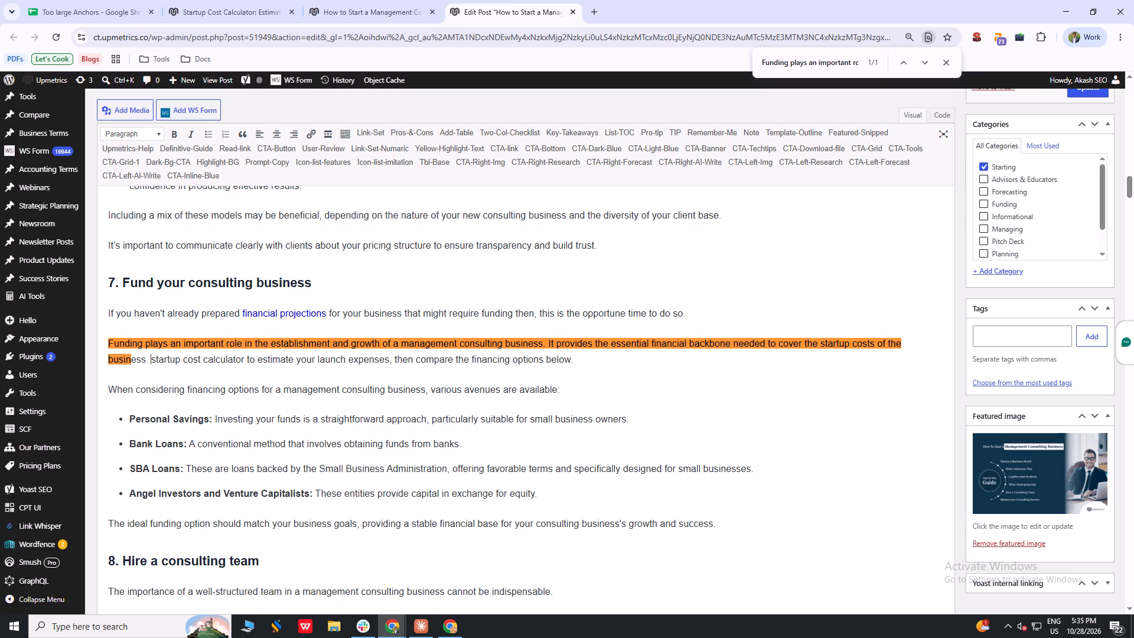
type("a")
key("space")
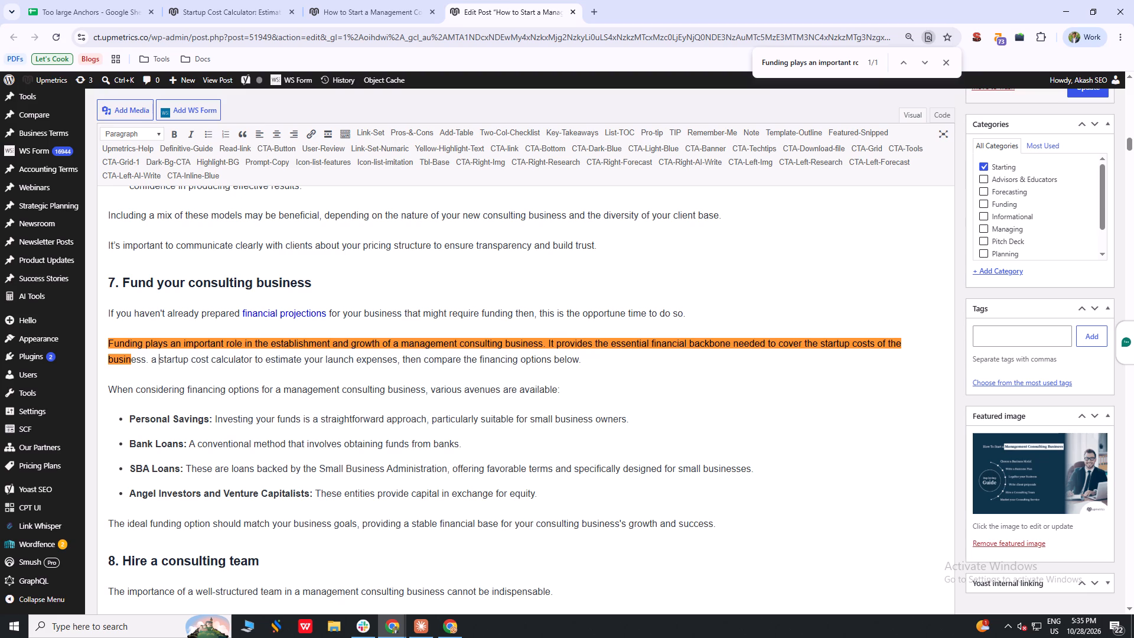
key("Left")
key("BackSpace")
key("shift+a")
left_click(270, 364)
left_click(254, 357)
type("he")
key("BackSpace")
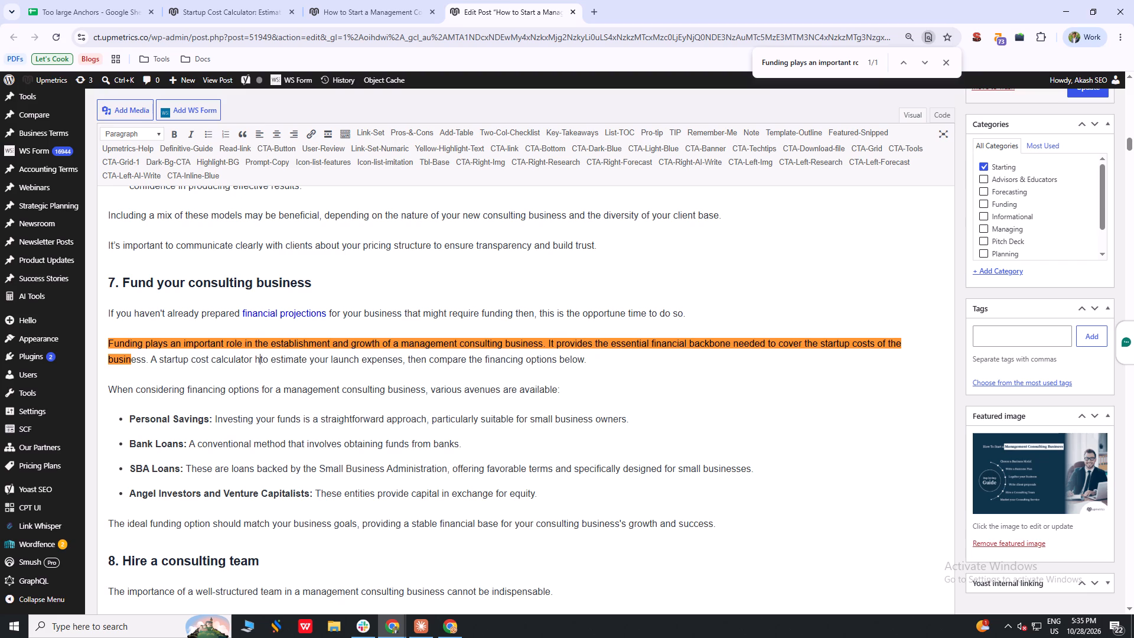
key("BackSpace")
type("will e")
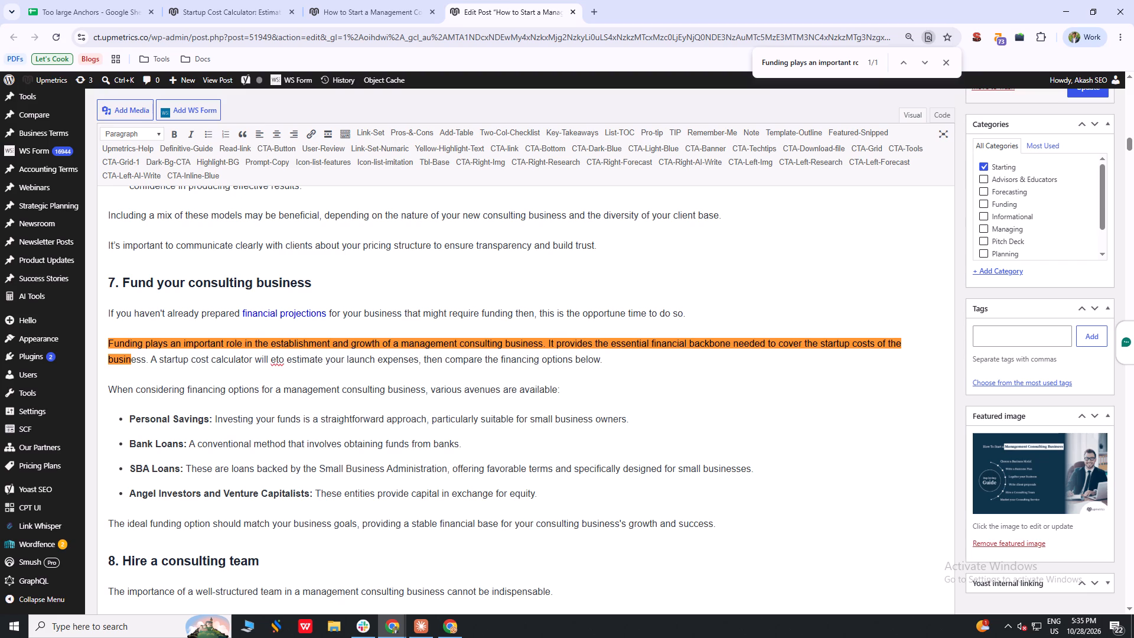
key("BackSpace")
type("help")
key("space")
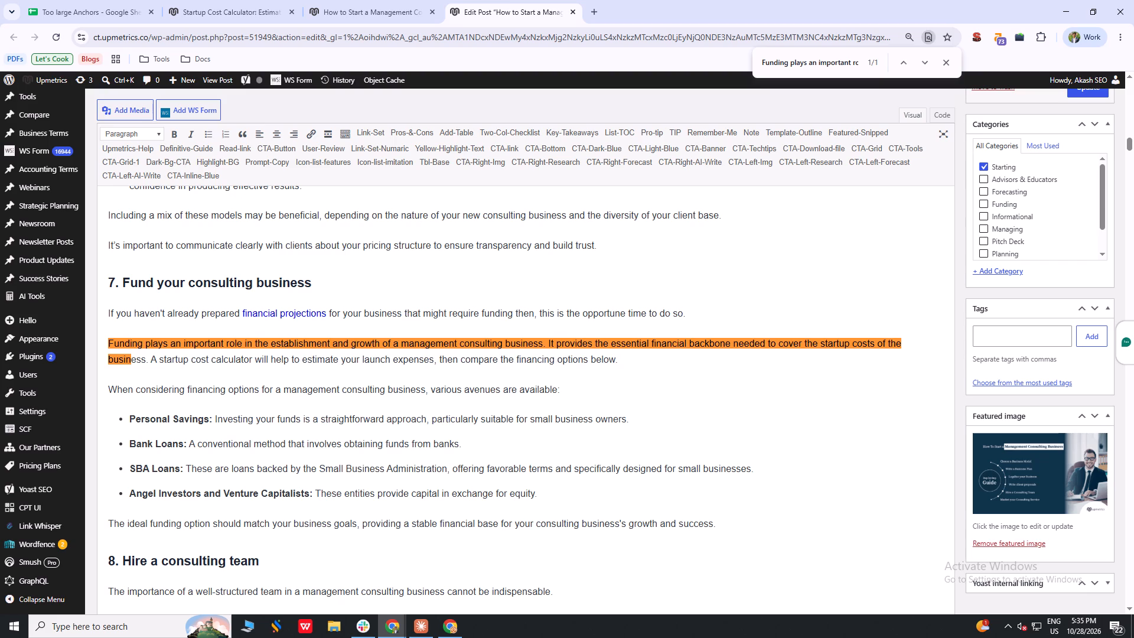
type("you")
key("space")
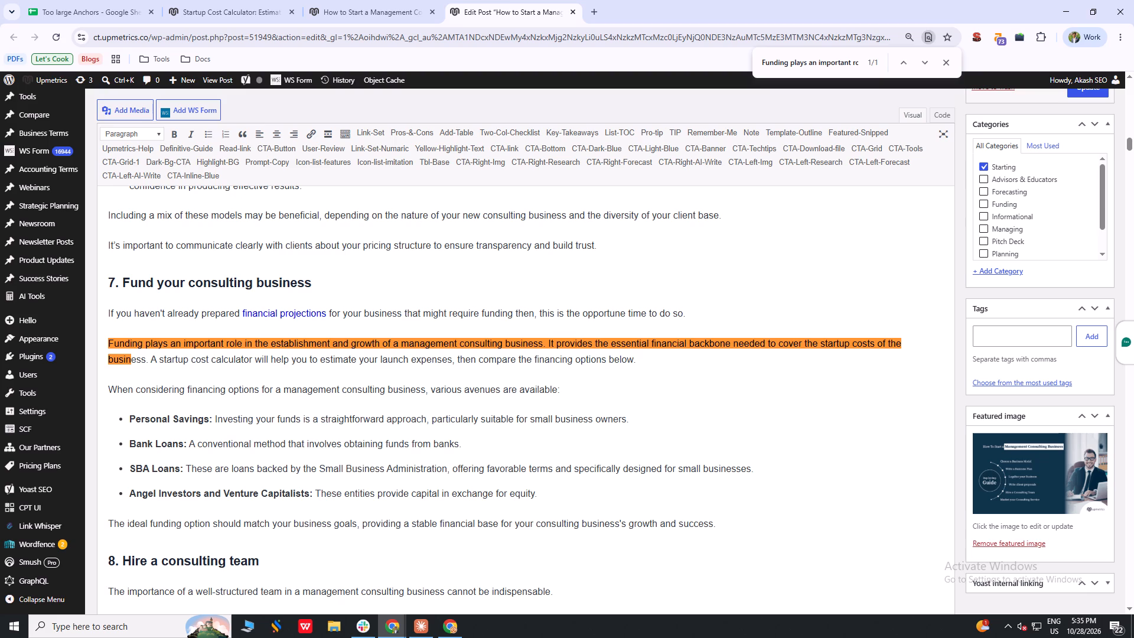
left_click(374, 370)
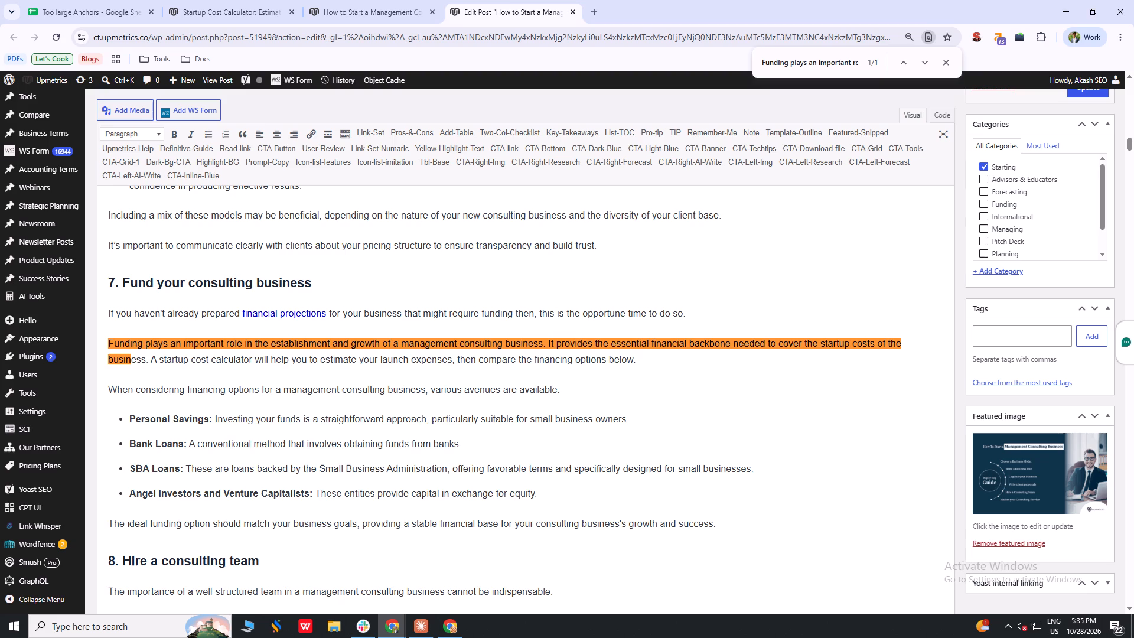
left_click(431, 359)
left_click(490, 362)
left_click(548, 363)
left_click(599, 363)
left_click(627, 363)
left_click(643, 362)
Link the words "startup cost calculator" in the new sentence to the upmetrics.co/ai-tools/startup-cost-calculator page's URL.
left_click(139, 393)
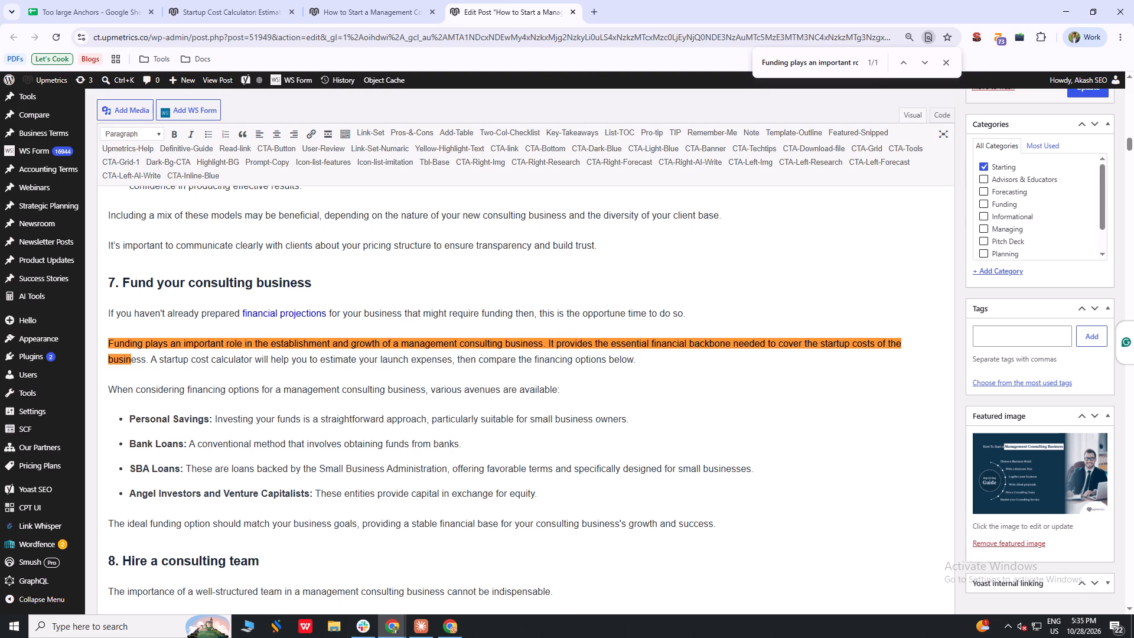
left_click(154, 362)
left_click_drag(160, 360, 253, 361)
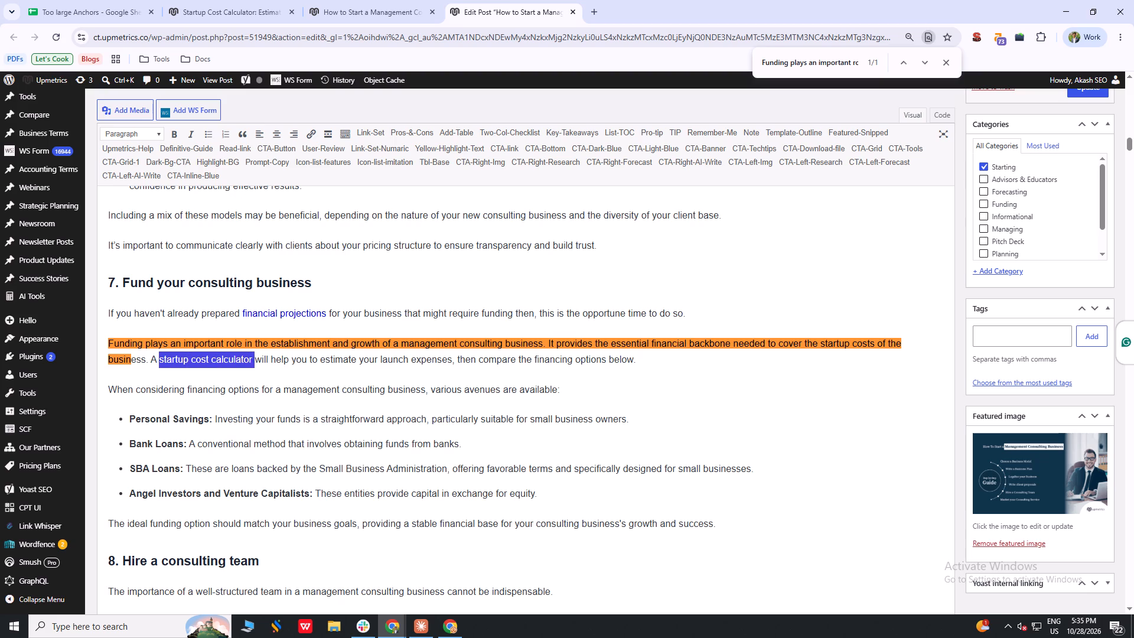
left_click_drag(253, 361, 253, 361)
left_click(209, 0)
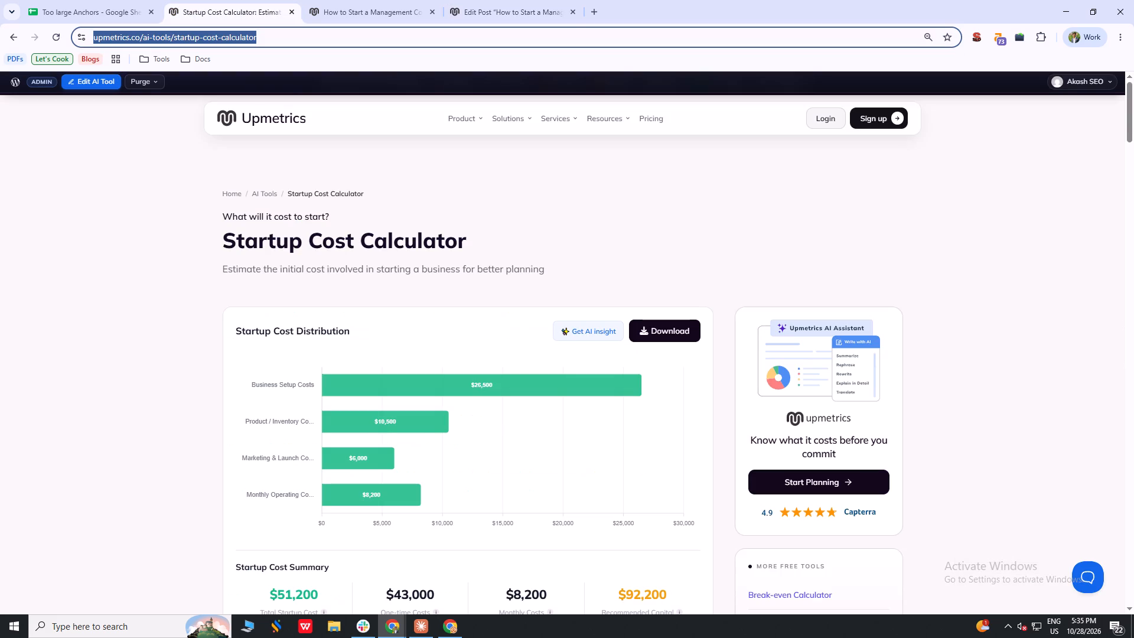
key("ctrl+c")
key("ctrl+c")
key("ctrl+c")
key("ctrl+c")
left_click(497, 0)
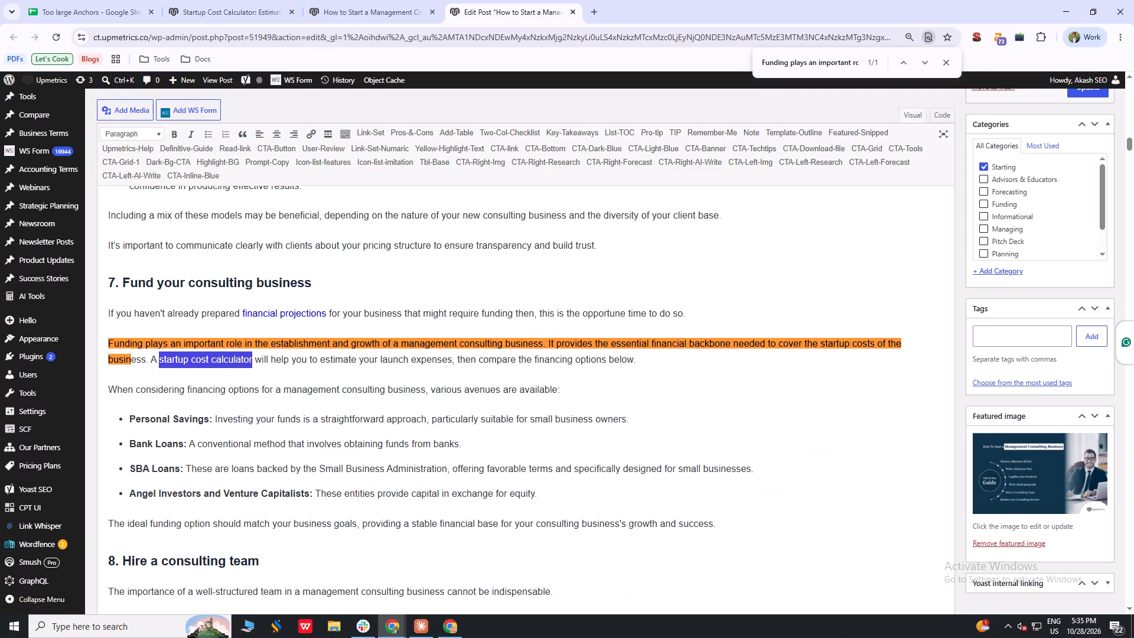
key("ctrl+k")
key("ctrl+v")
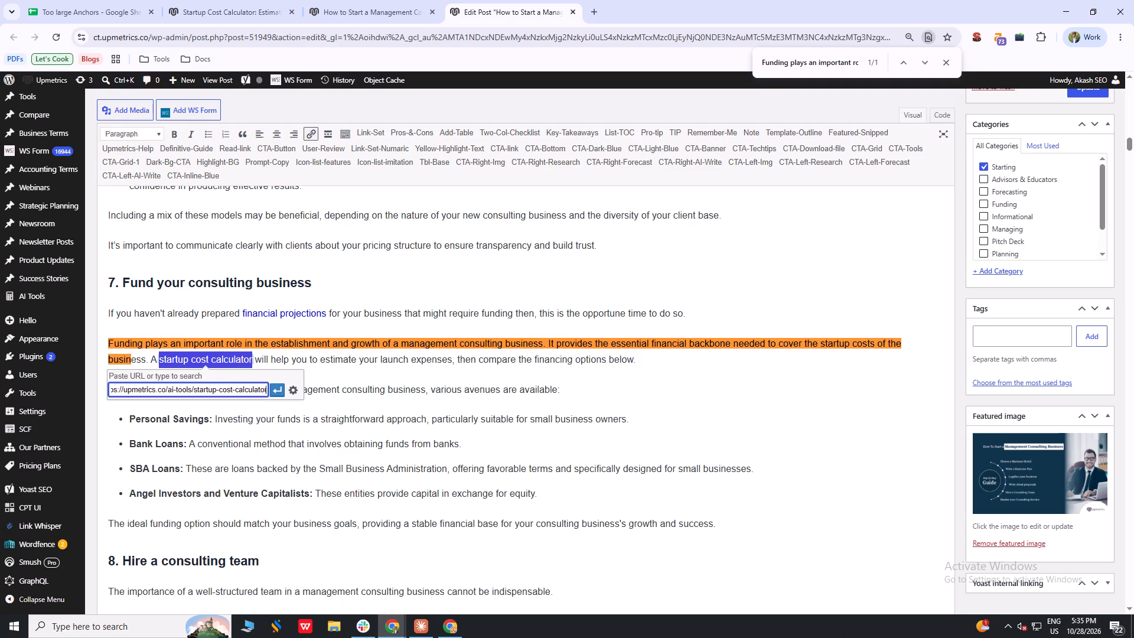
key("Return")
left_click(369, 372)
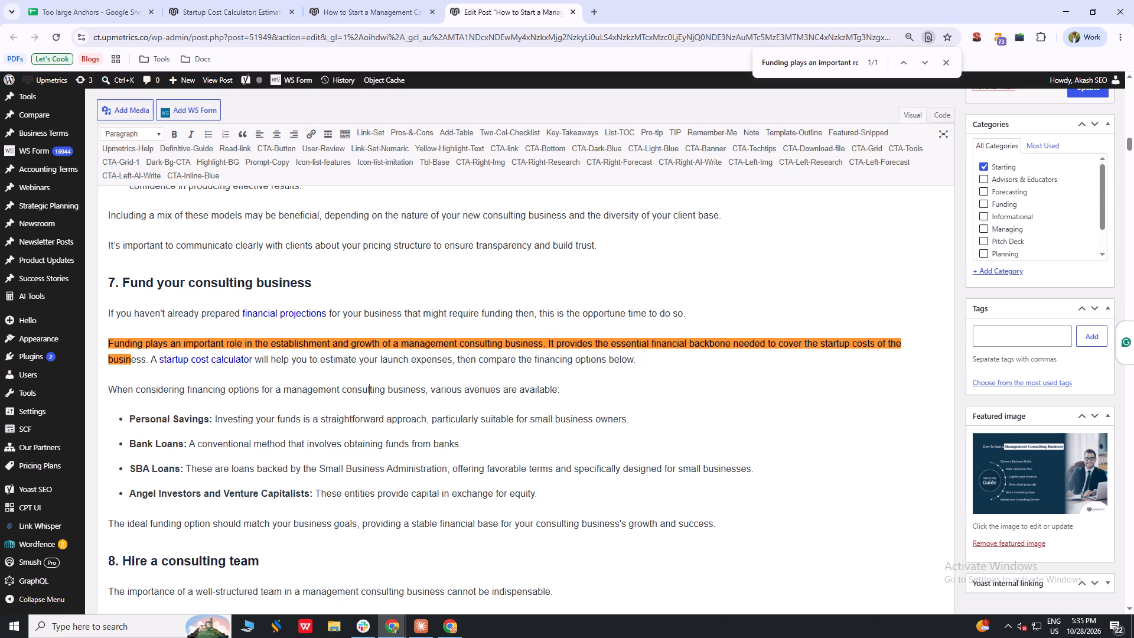
Update the published management consulting post with the edited section 7.
left_click(1091, 94)
Reload the live management consulting post, check the new section 7 sentence, test its startup cost calculator link, and return to the post.
left_click(353, 0)
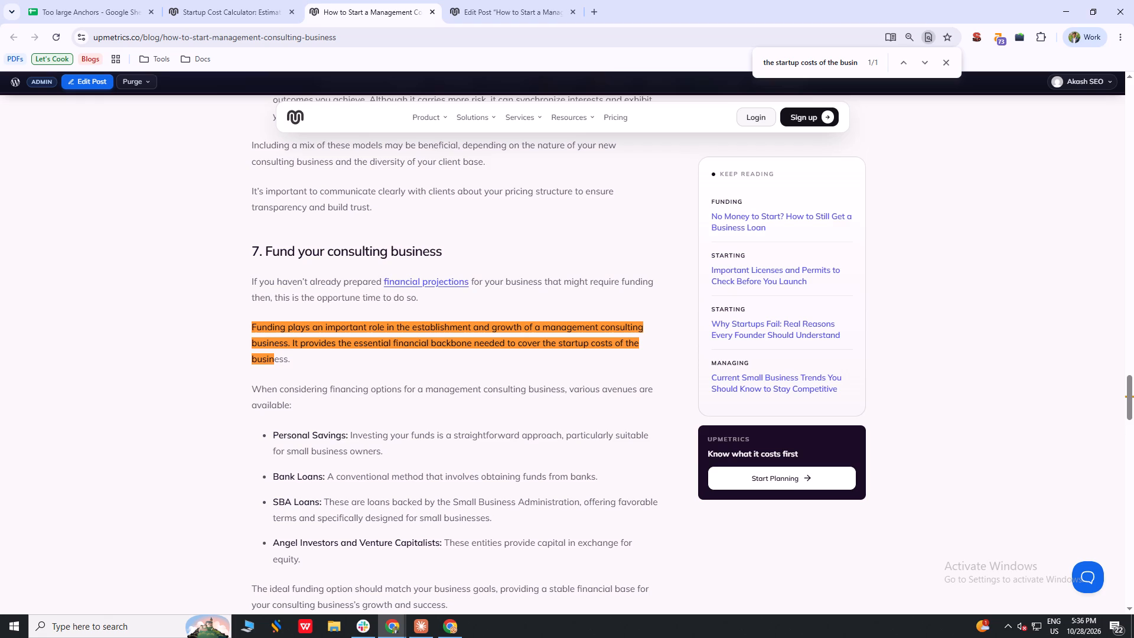
key("F5")
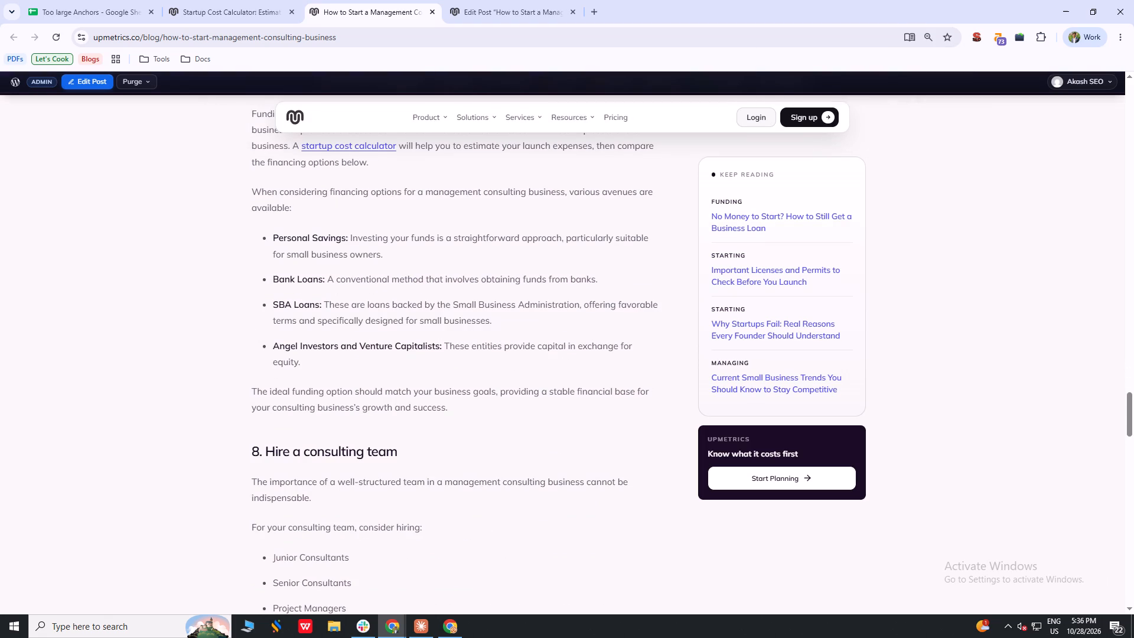
scroll(325, 364, "up", 2)
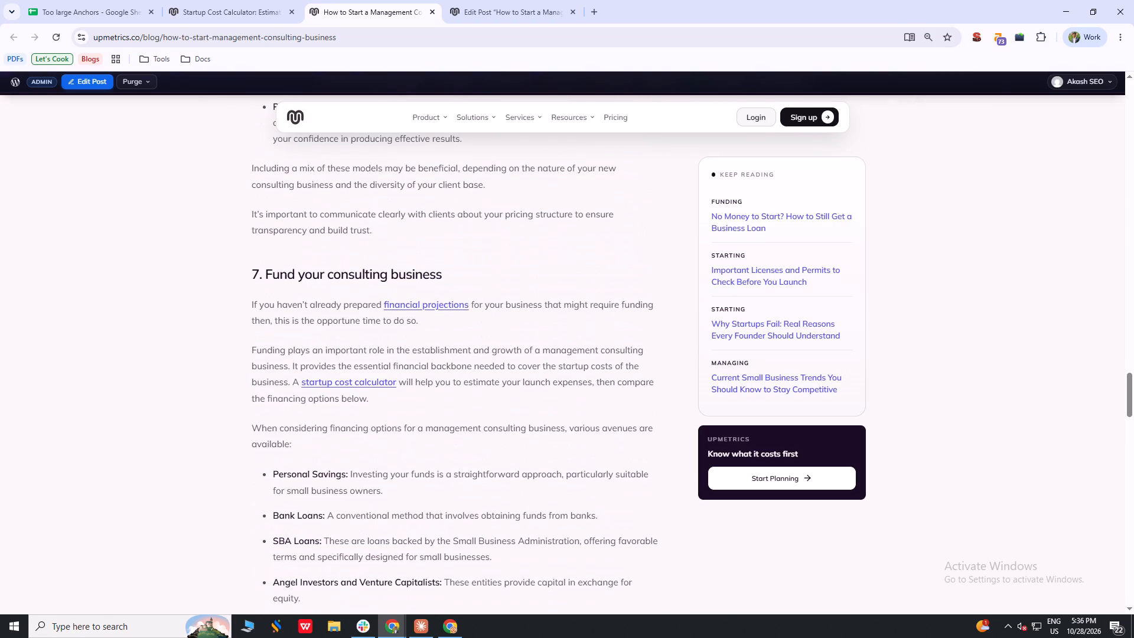
left_click(350, 380)
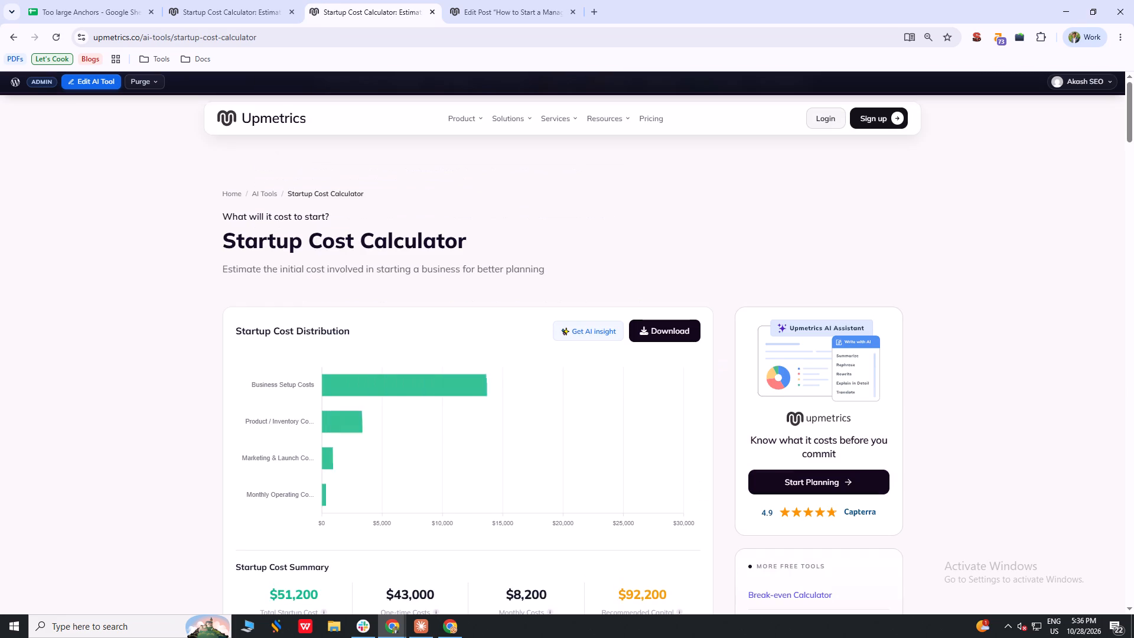
left_click(2, 34)
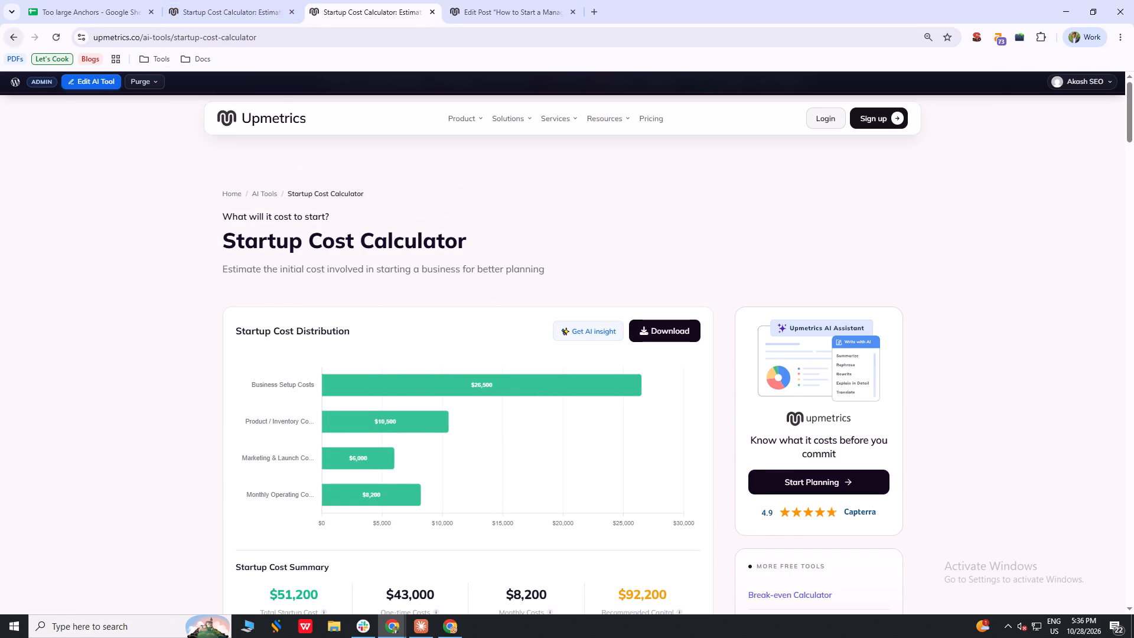
Copy the live management consulting post's URL and search the Too large Anchors sheet for it.
left_click(397, 45)
key("ctrl+c")
left_click(58, 0)
key("ctrl+f")
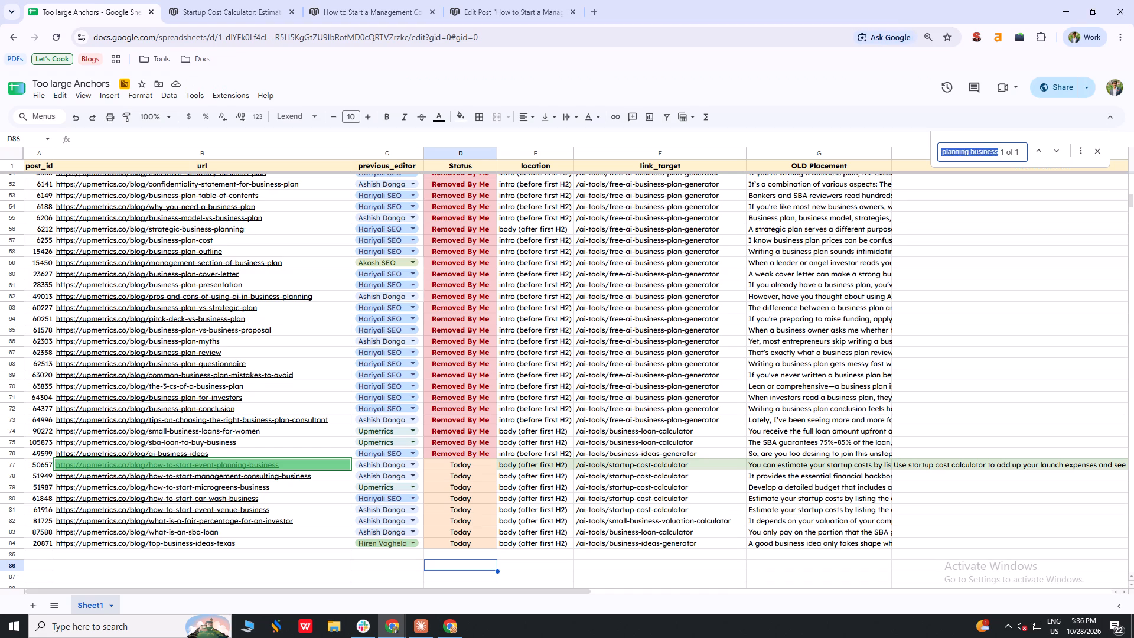
key("ctrl+v")
Copy the new startup cost calculator sentence from the live post into the New Placement cell of the management consulting row.
left_click(349, 0)
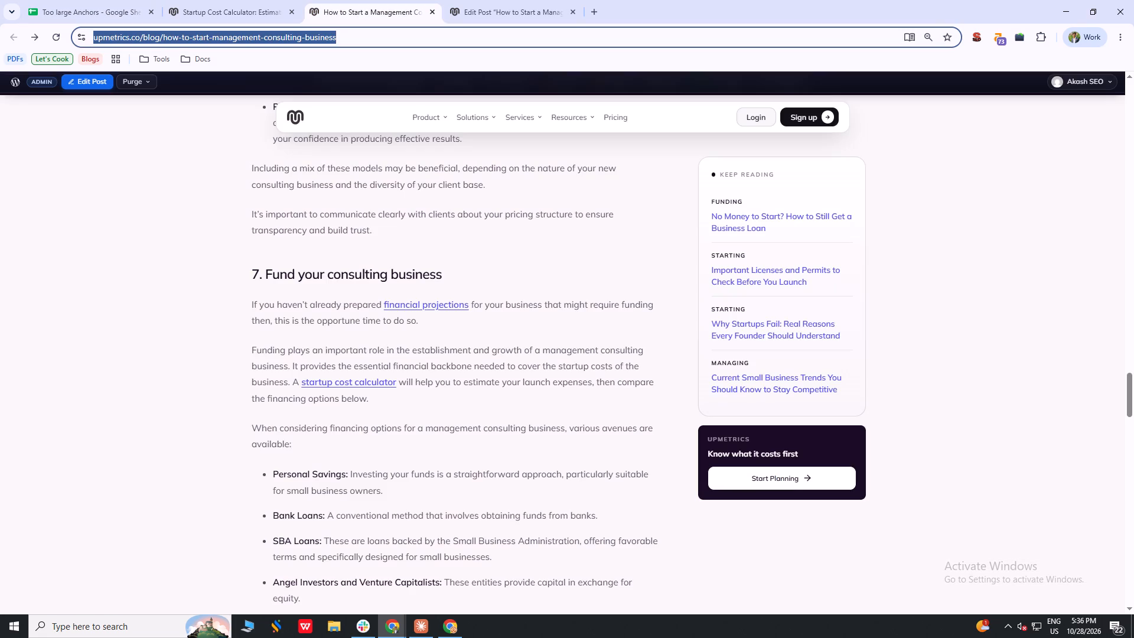
left_click_drag(380, 394, 294, 385)
key("ctrl+c")
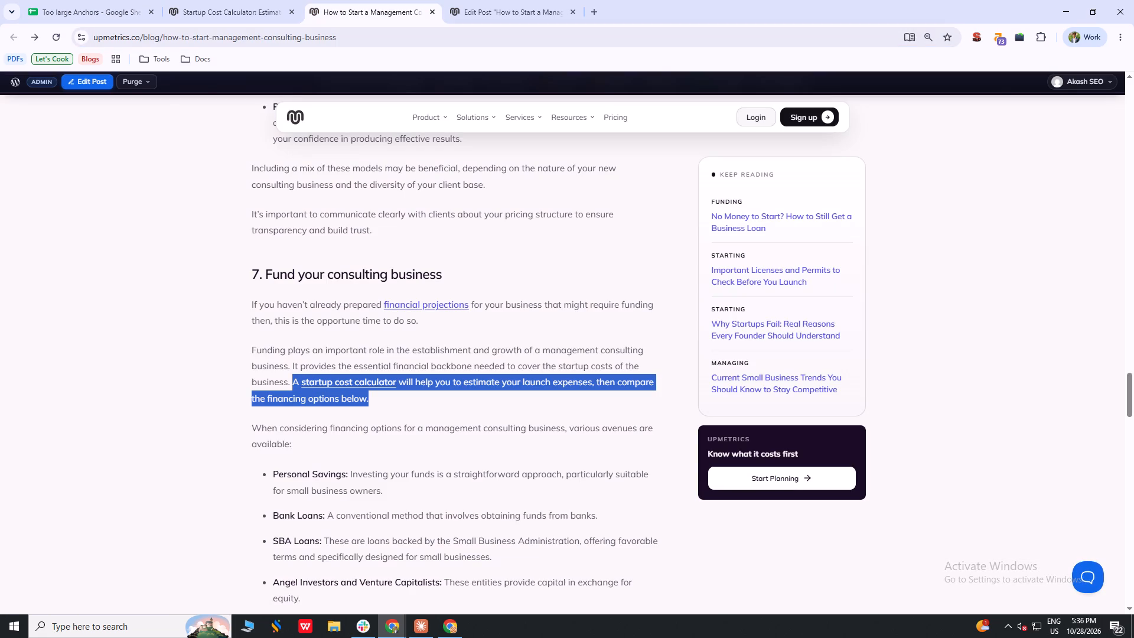
key("ctrl+c")
key("ctrl+c")
key("ctrl+c")
key("ctrl+c")
key("ctrl+c")
left_click(103, 0)
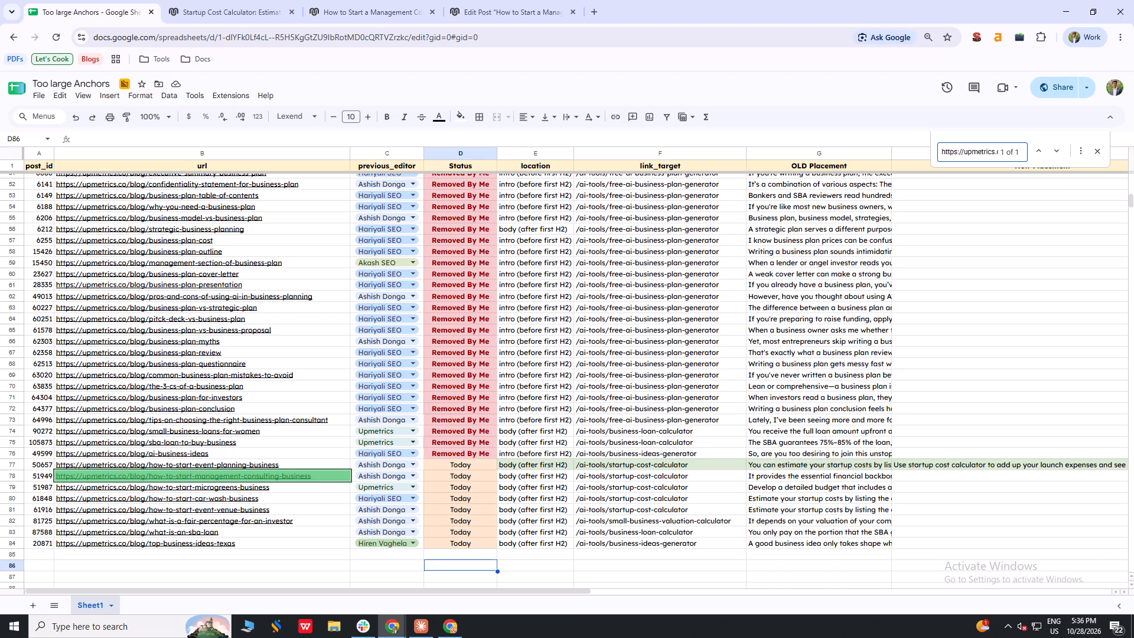
double_click(907, 473)
key("ctrl+v")
left_click(863, 528)
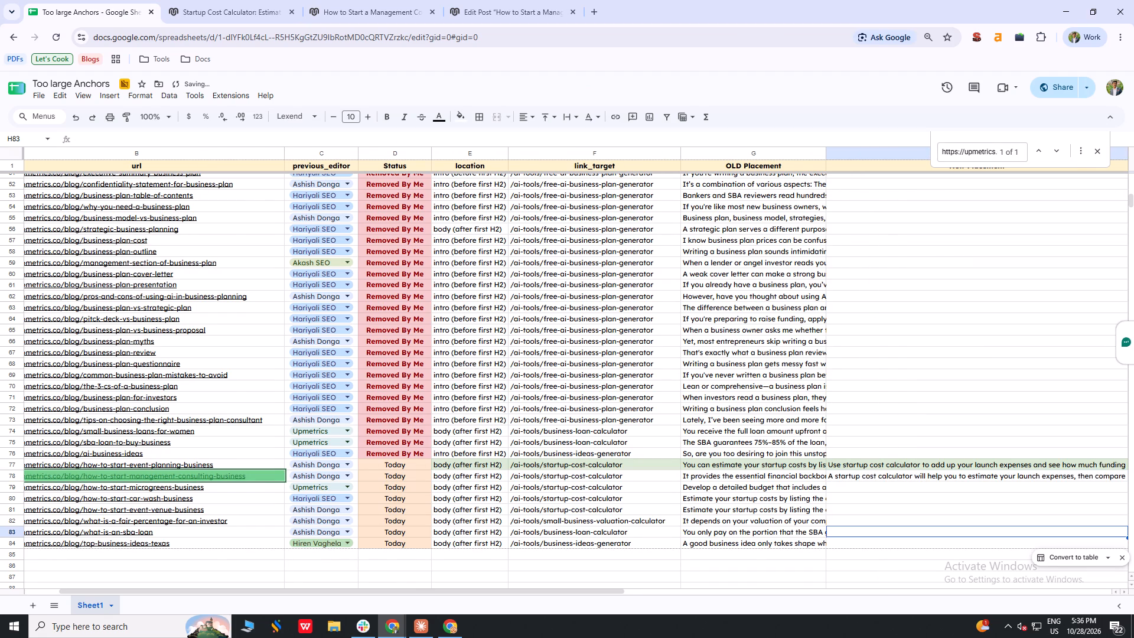
Fill the management consulting row light green from the location cell through the New Placement cell.
left_click_drag(850, 480, 487, 473)
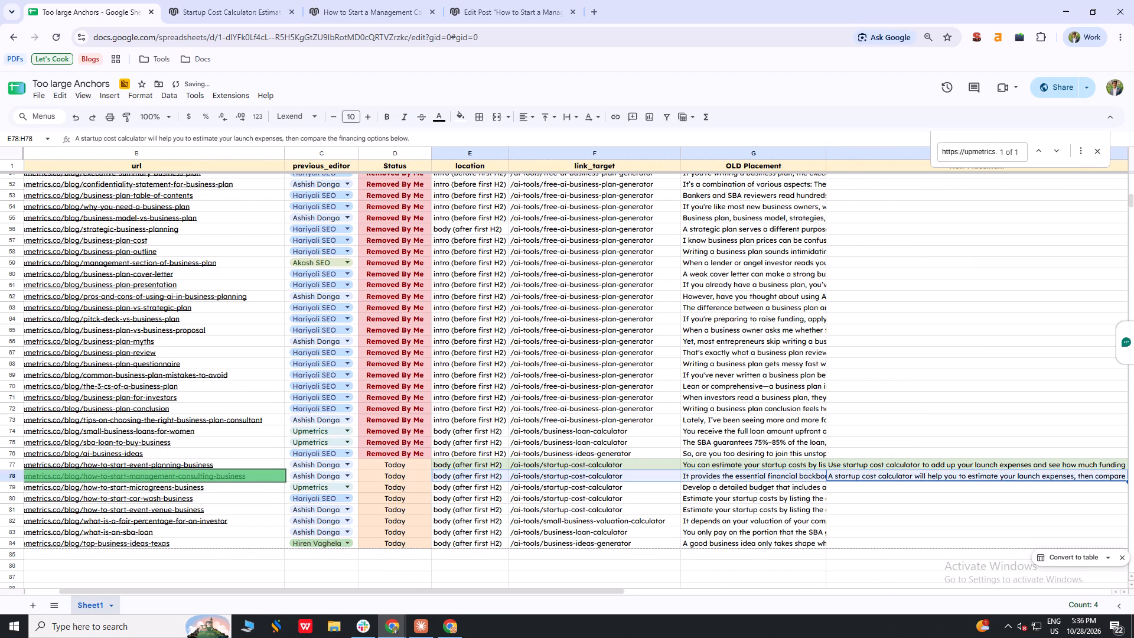
left_click(462, 122)
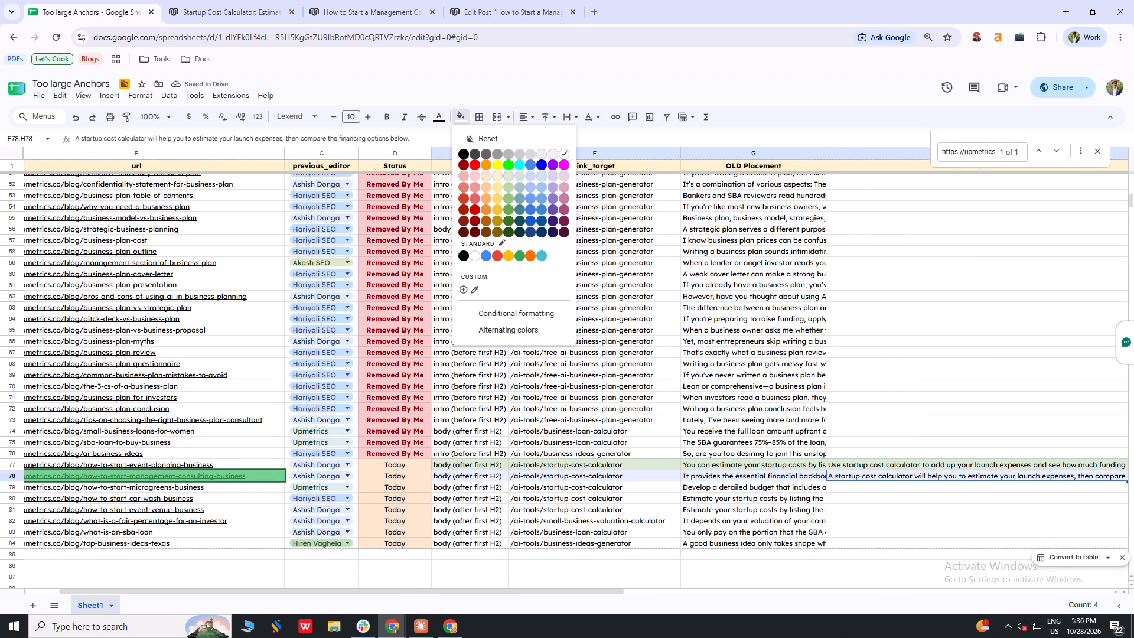
left_click(507, 177)
left_click(887, 507)
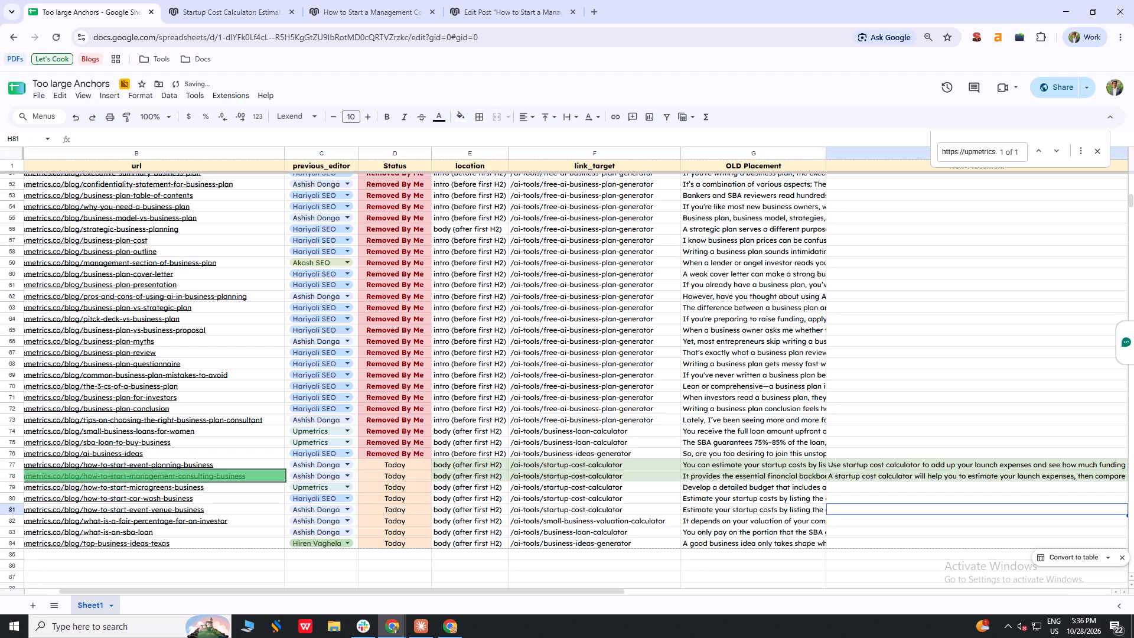
left_click(760, 540)
left_click(760, 582)
scroll(764, 405, "down", 1)
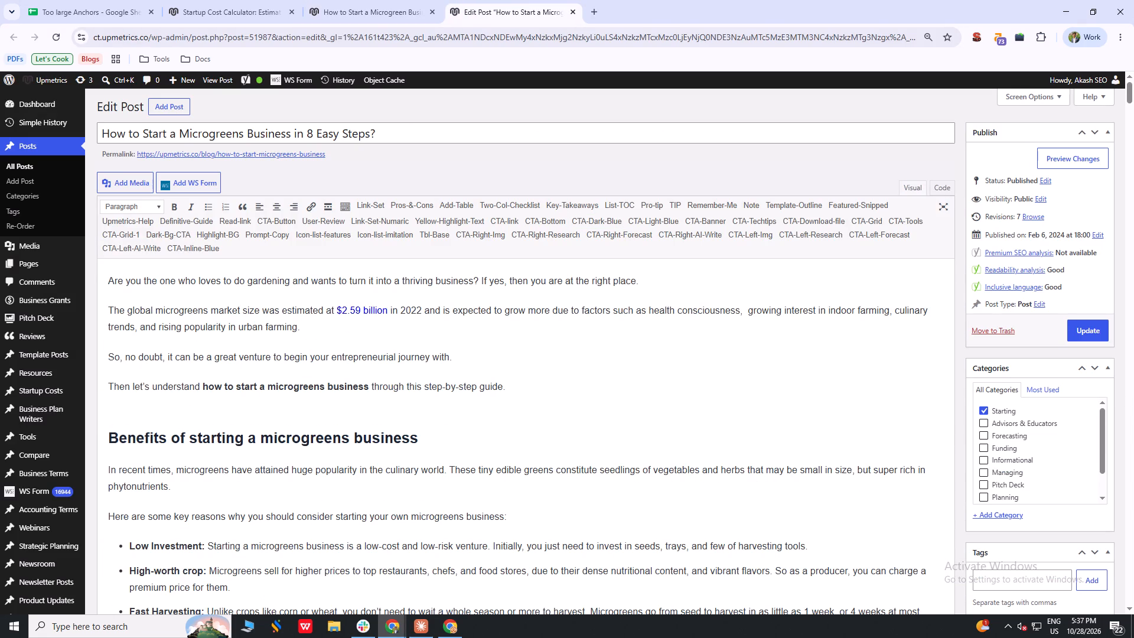
key("ctrl+f")
key("Return")
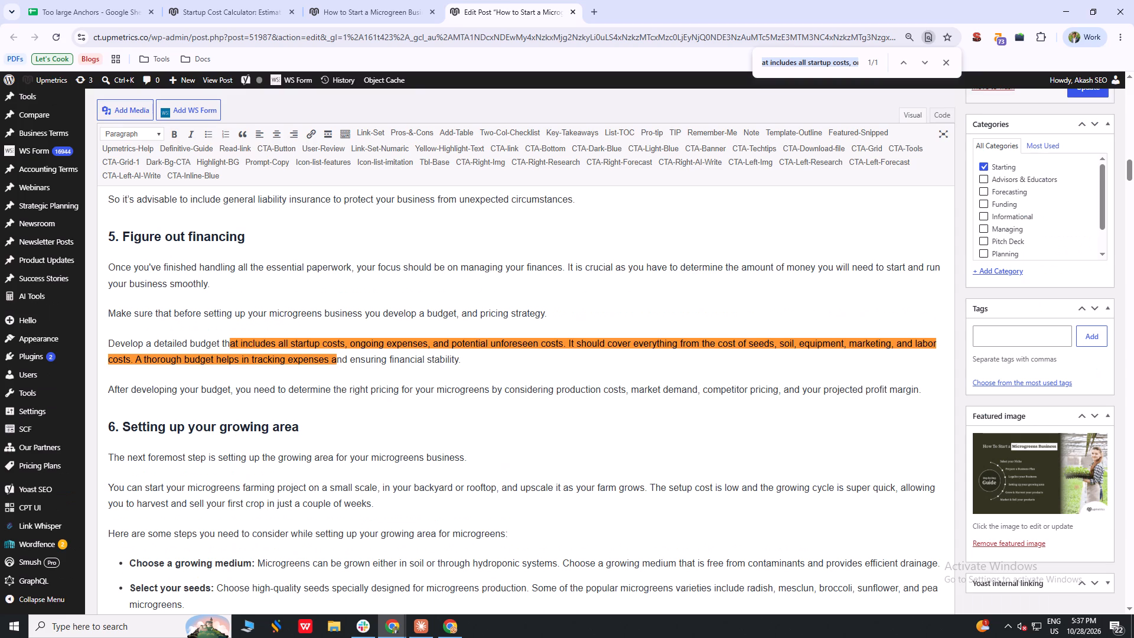
left_click(468, 357)
key("Return")
key("ctrl+v")
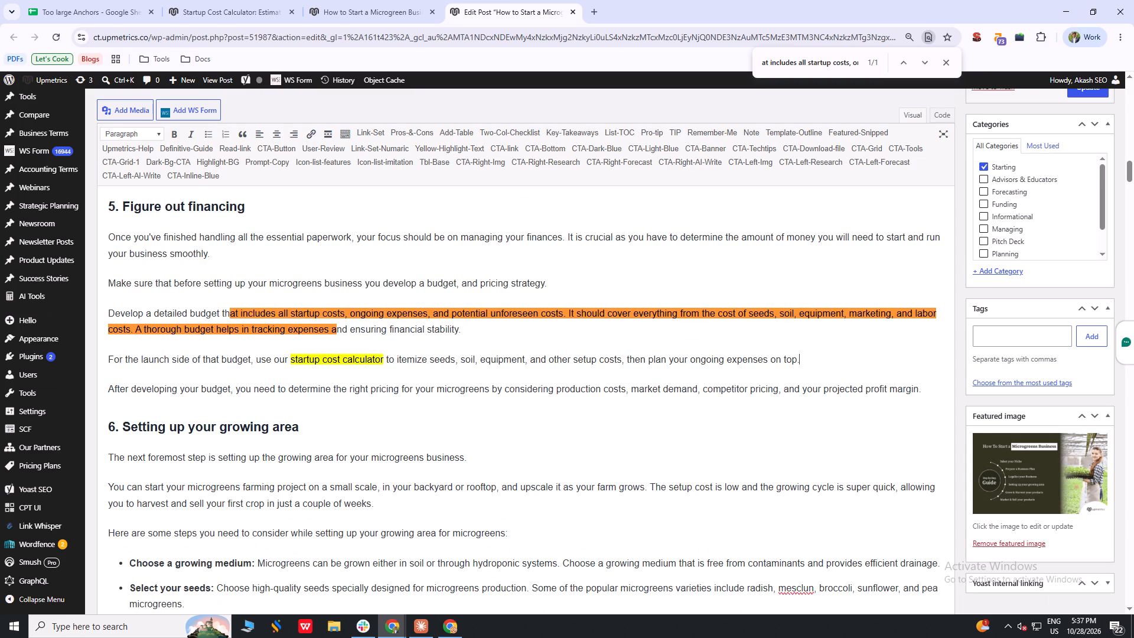
key("ctrl+z")
key("ctrl+shift+v")
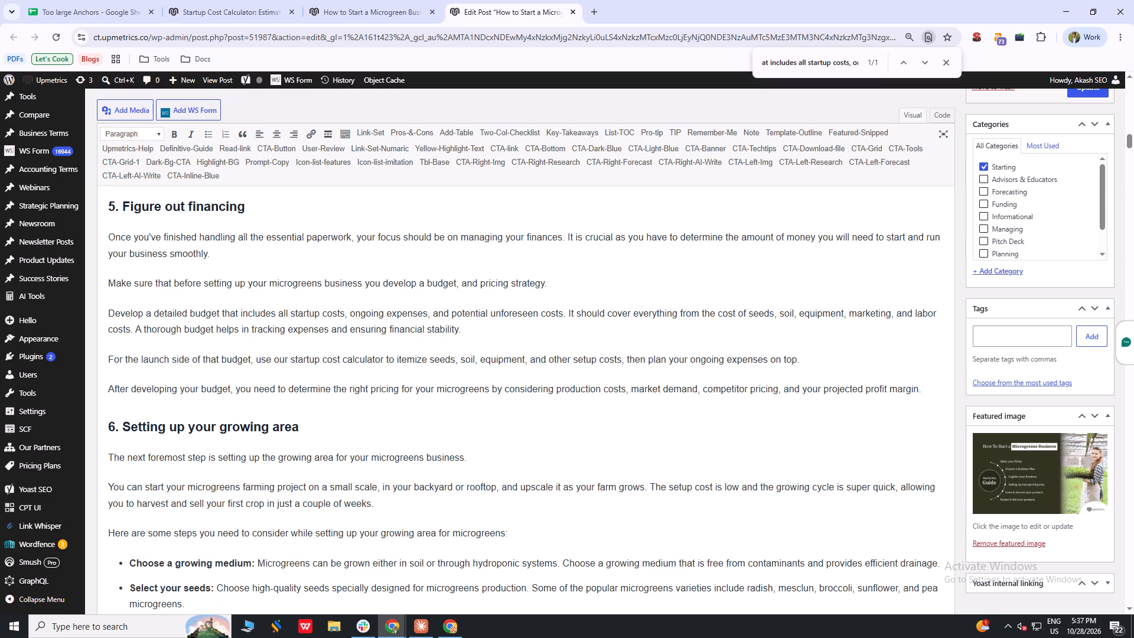
Copy the URL of the open Startup Cost Calculator page and return to the microgreens post editor.
left_click(212, 0)
key("ctrl+c")
key("ctrl+c")
key("ctrl+c")
left_click(477, 3)
Replace "use our" with "try" before "startup cost calculator" in the new section 5 sentence.
double_click(279, 361)
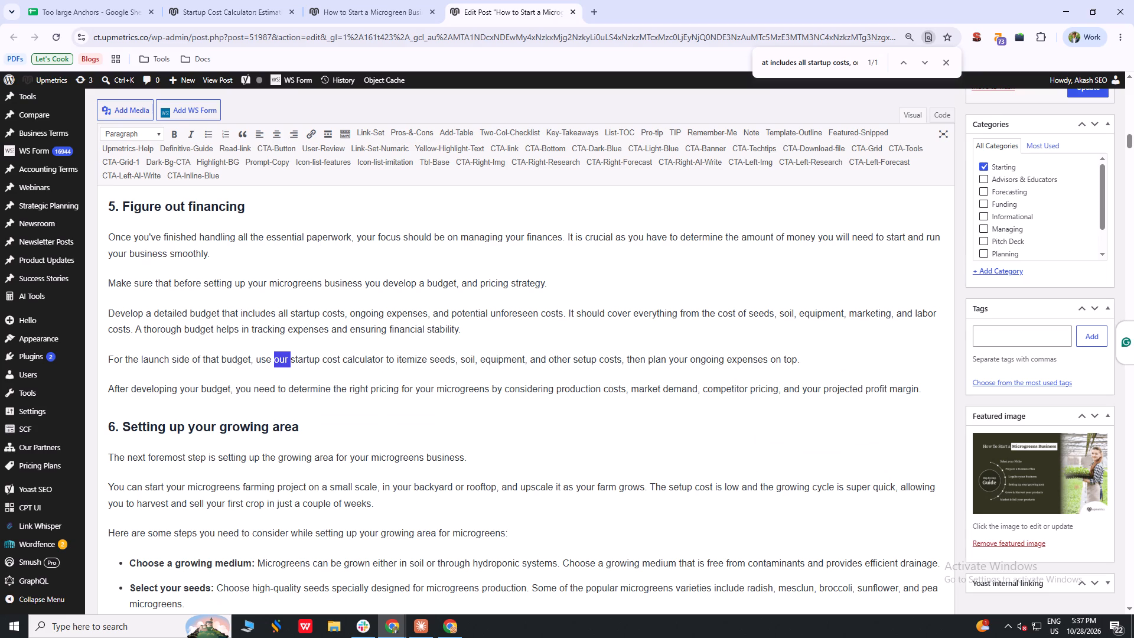
key("BackSpace")
double_click(259, 362)
type("try")
key("space")
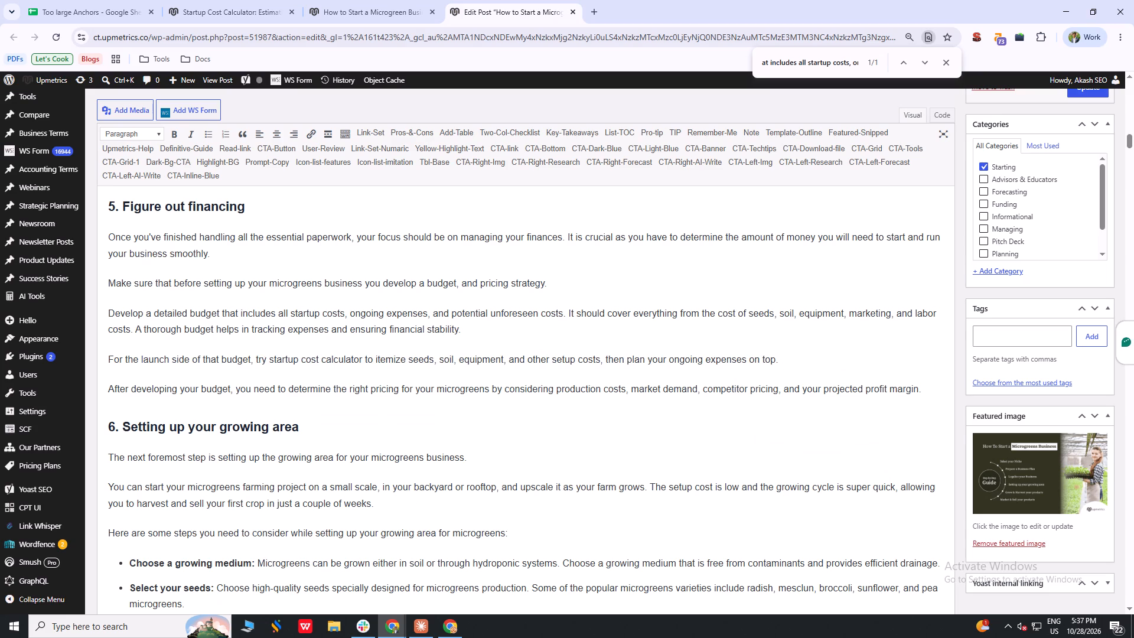
Link the words "startup cost calculator" in the new sentence to the copied calculator URL.
key("ctrl+shift+Right")
key("ctrl+shift+Right")
key("ctrl+shift+Right")
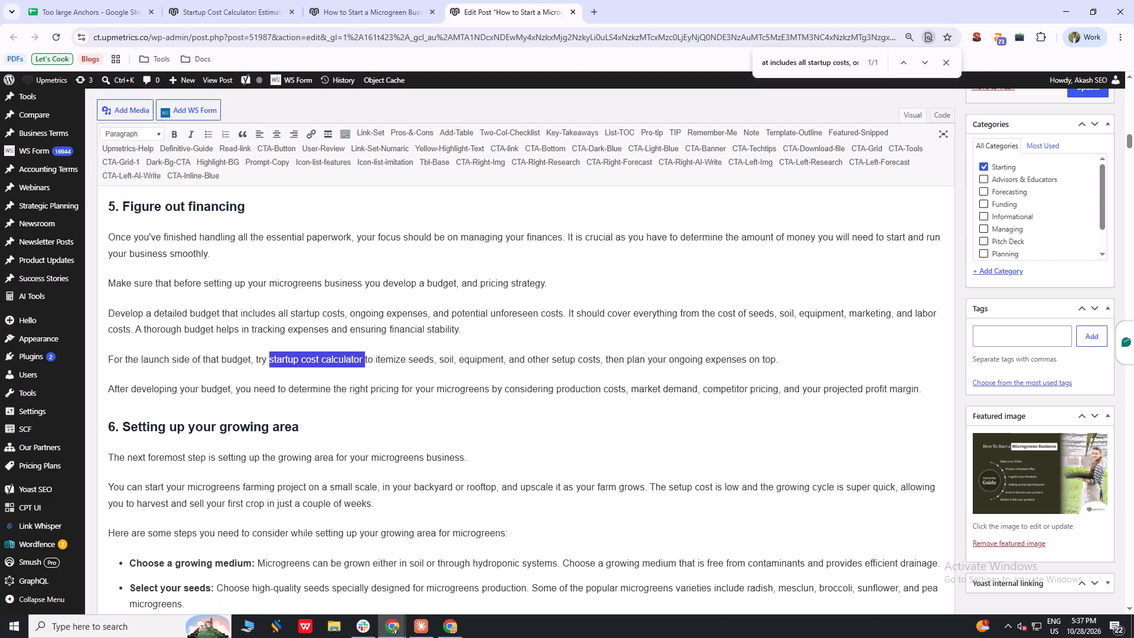
key("shift+Left")
key("ctrl+k")
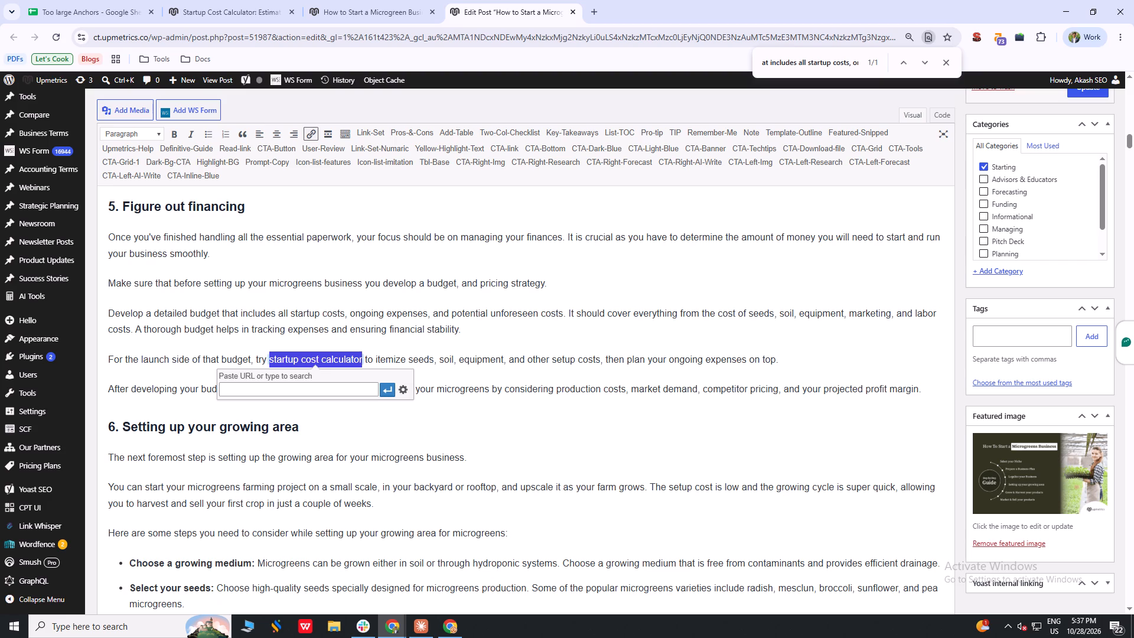
key("ctrl+v")
key("Return")
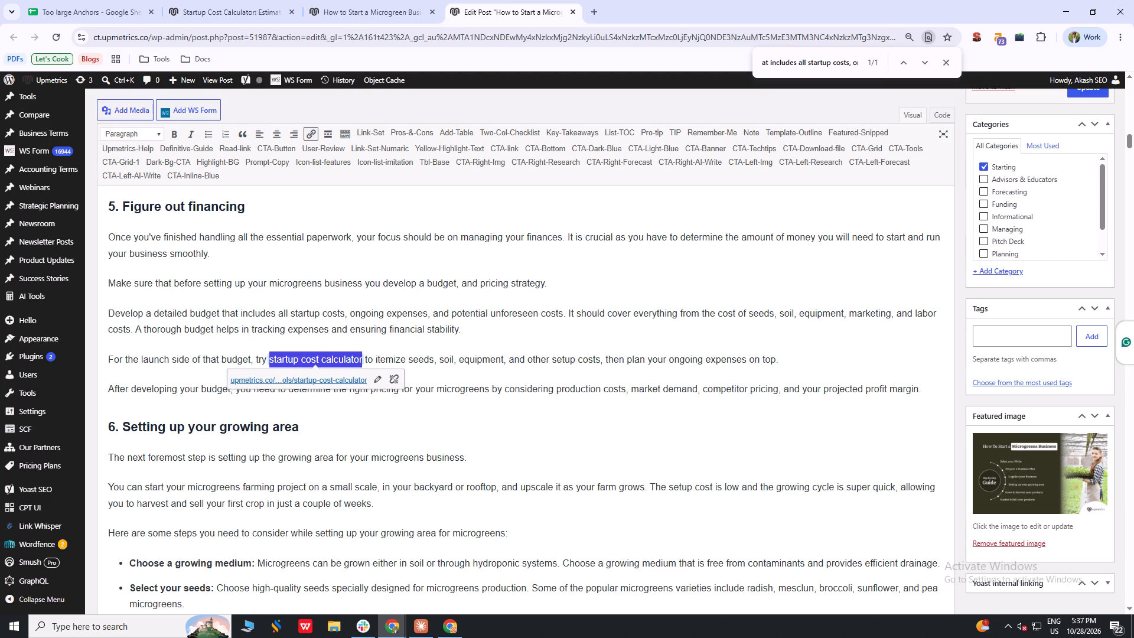
left_click(485, 366)
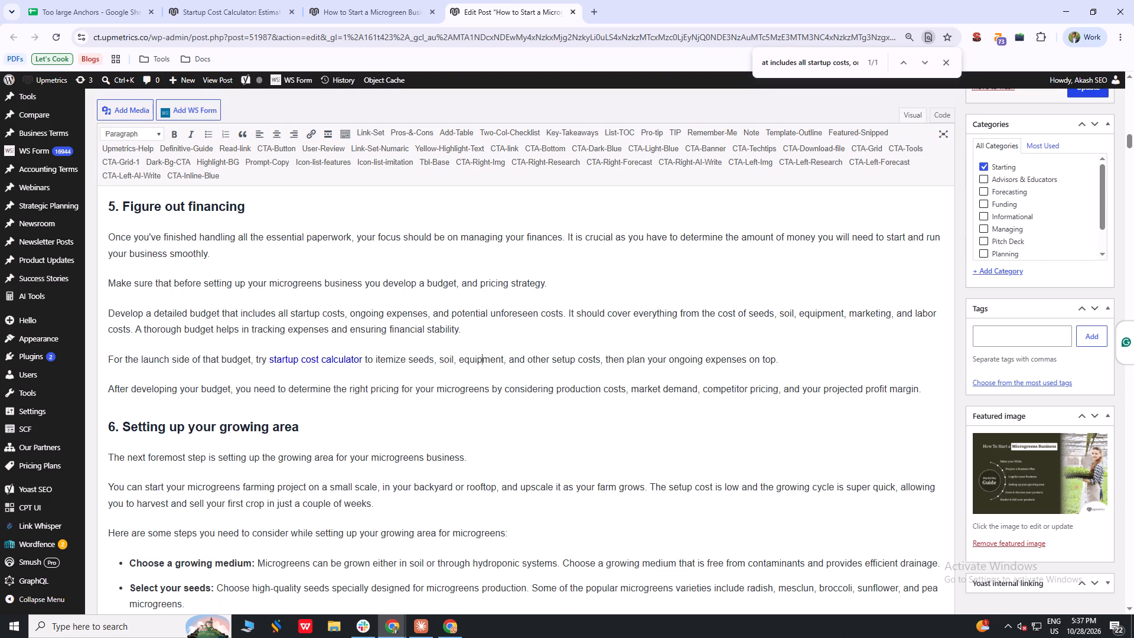
Update the published microgreens post with the new section 5 sentence.
left_click(1075, 94)
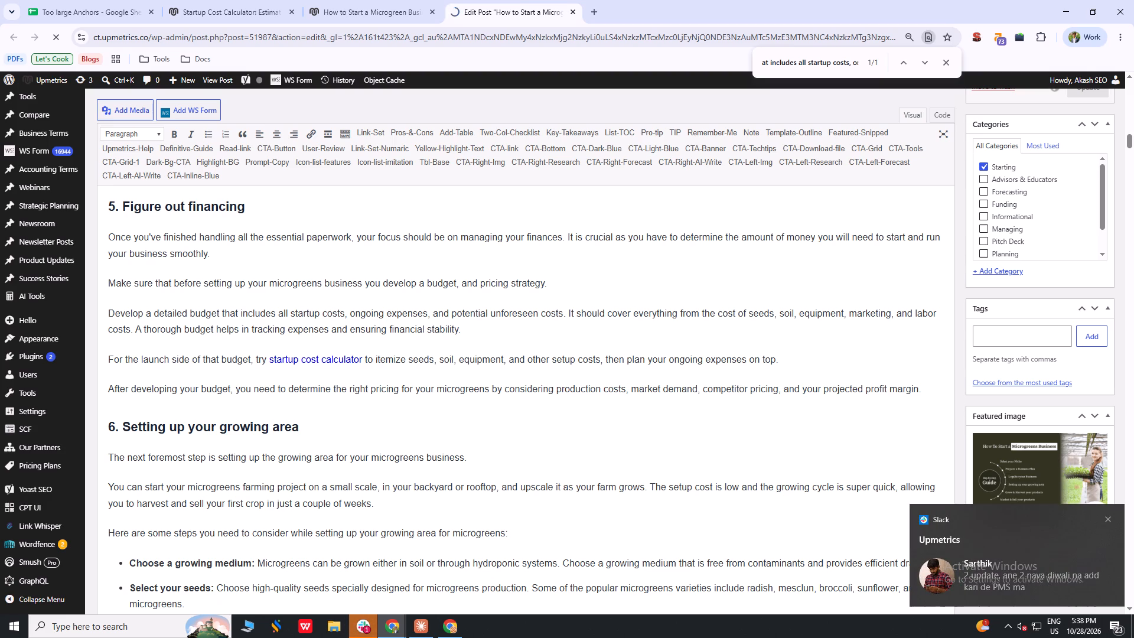
left_click(406, 365)
scroll(1133, 211, "up", 1)
scroll(781, 337, "down", 1)
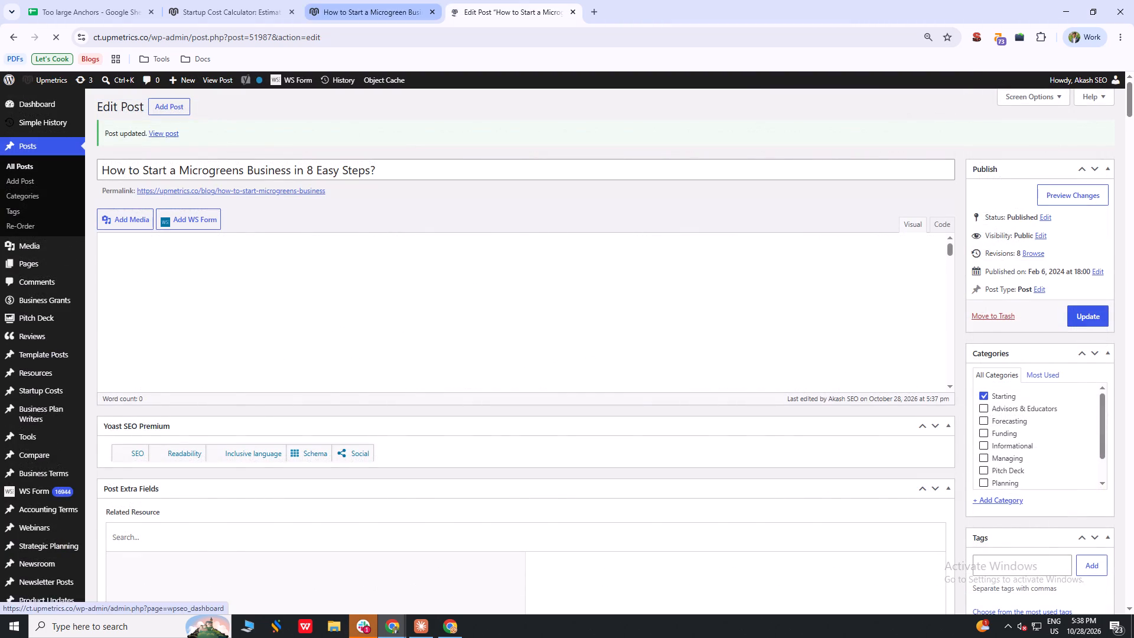
Reload the live microgreens post, check the new section 5 sentence, test its startup cost calculator link, and close the opened calculator page.
left_click(348, 0)
key("F5")
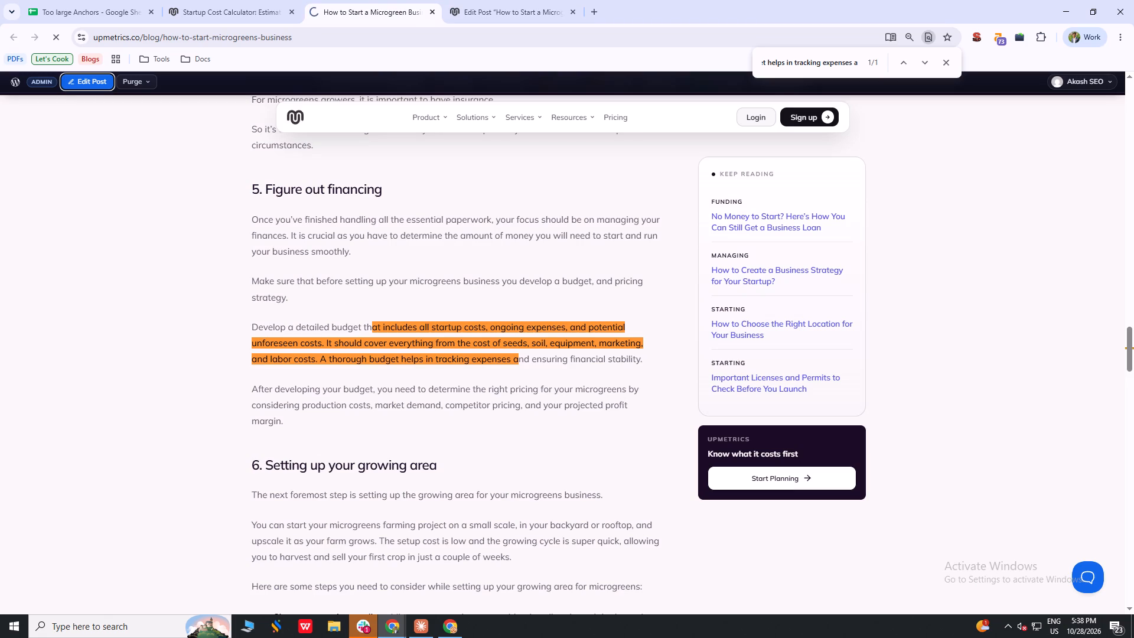
scroll(457, 328, "up", 1)
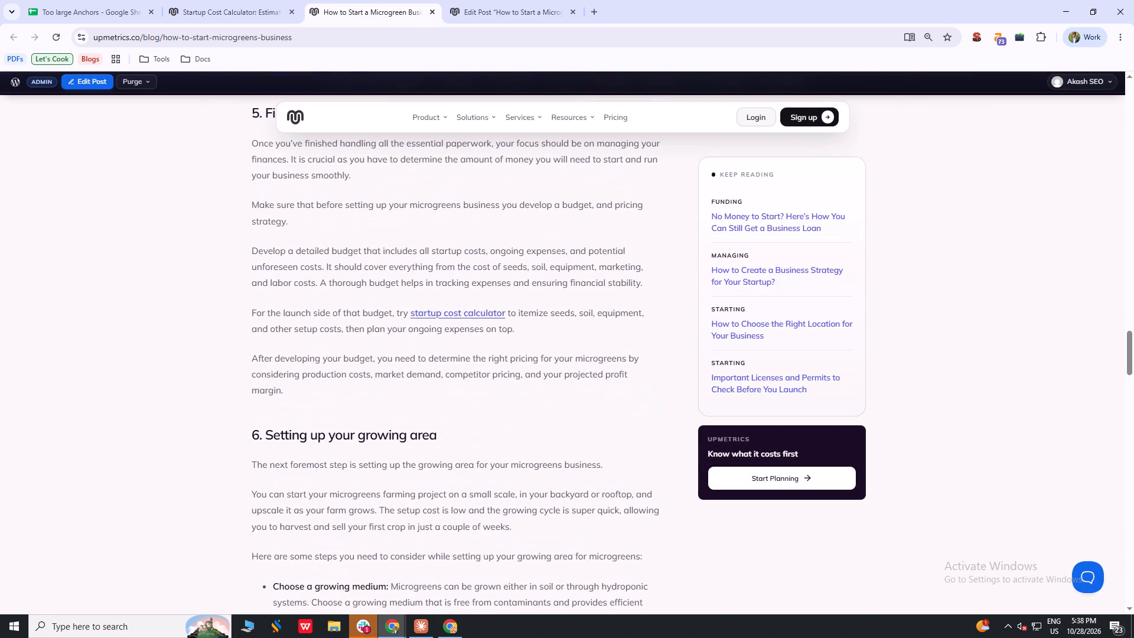
left_click(462, 311, "ctrl")
left_click(484, 0)
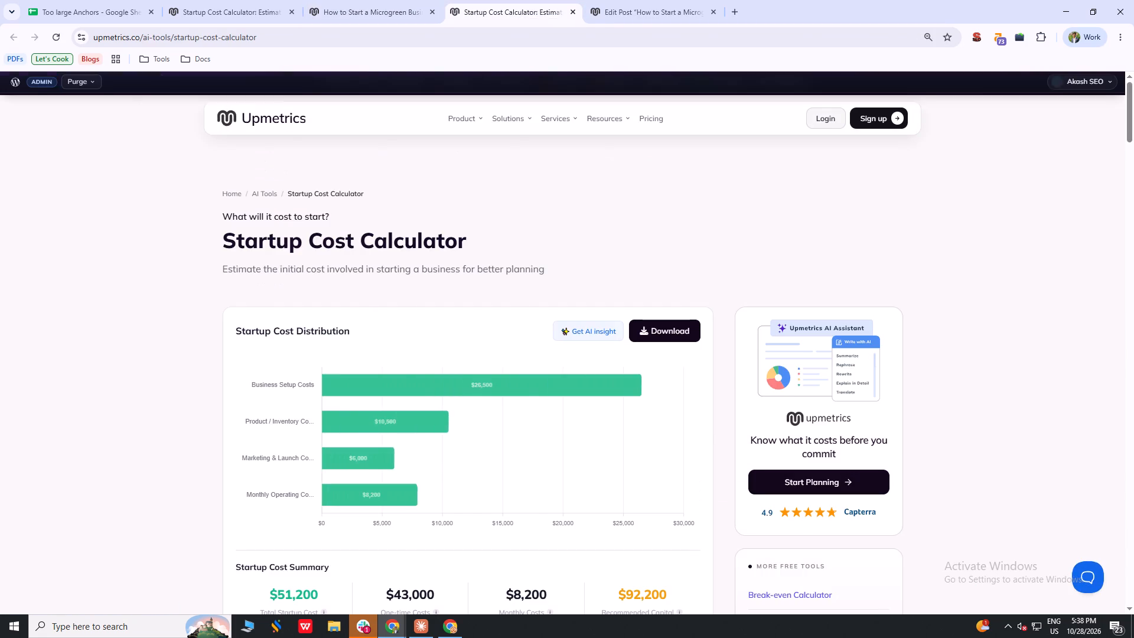
middle_click(484, 0)
Find the how-to-start-microgreens-business row in the Too large Anchors sheet and paste the live post's new startup cost calculator sentence into New Placement.
left_click(327, 41)
key("ctrl+c")
left_click(66, 0)
key("ctrl+f")
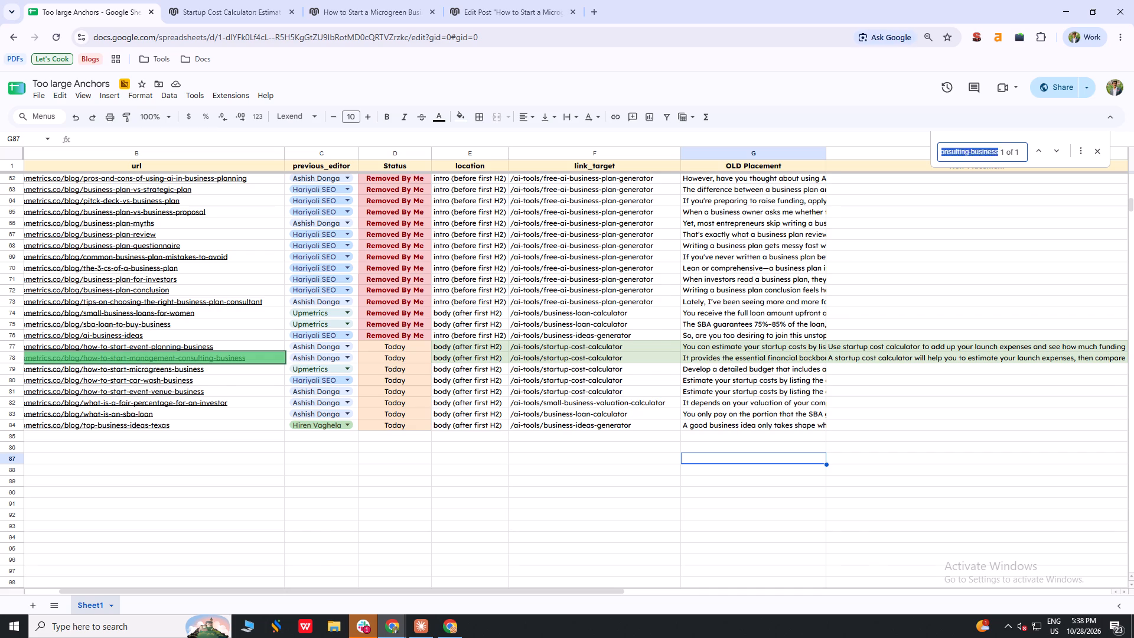
key("ctrl+v")
left_click(367, 0)
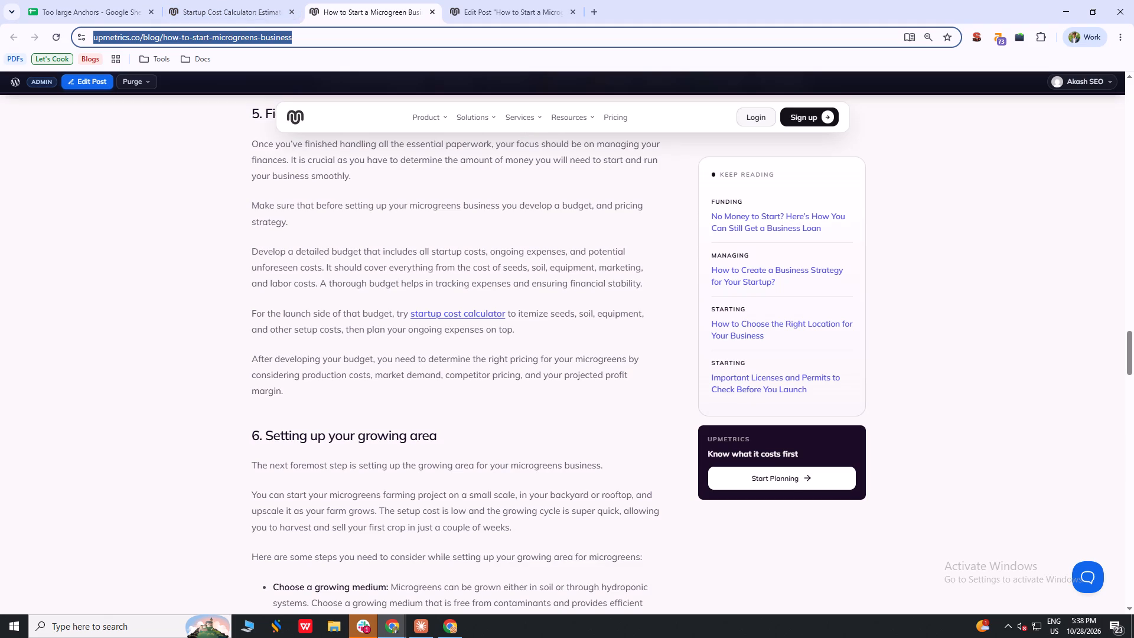
left_click_drag(539, 332, 222, 318)
key("ctrl+c")
key("ctrl+c")
key("ctrl+c")
key("ctrl+c")
key("ctrl+c")
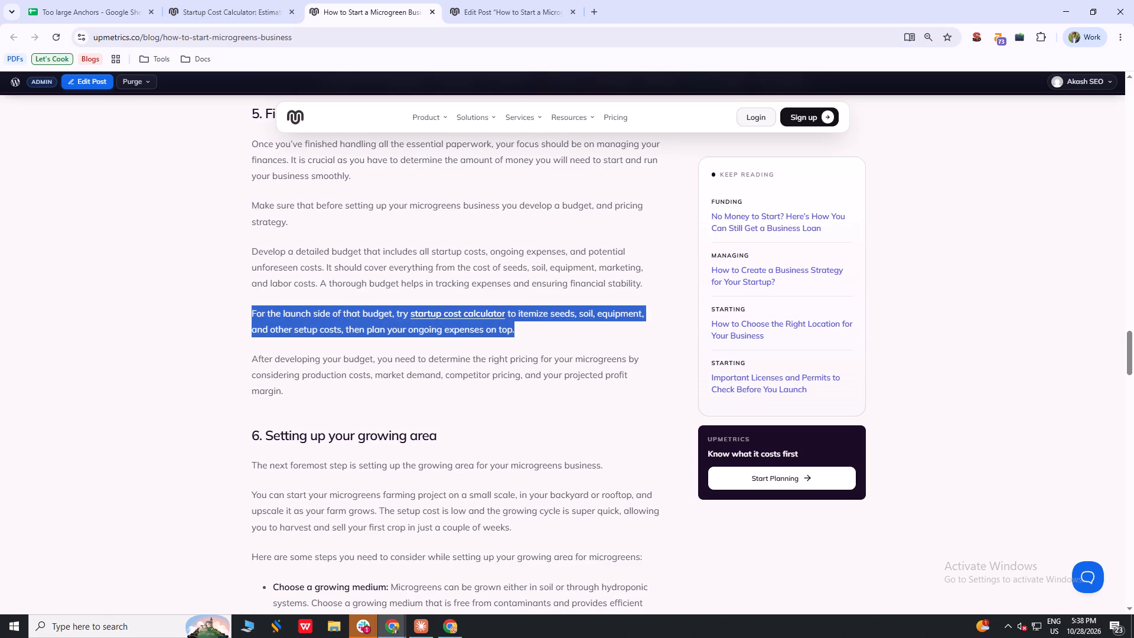
key("ctrl+c")
key("ctrl+c")
key("ctrl+c")
left_click(110, 0)
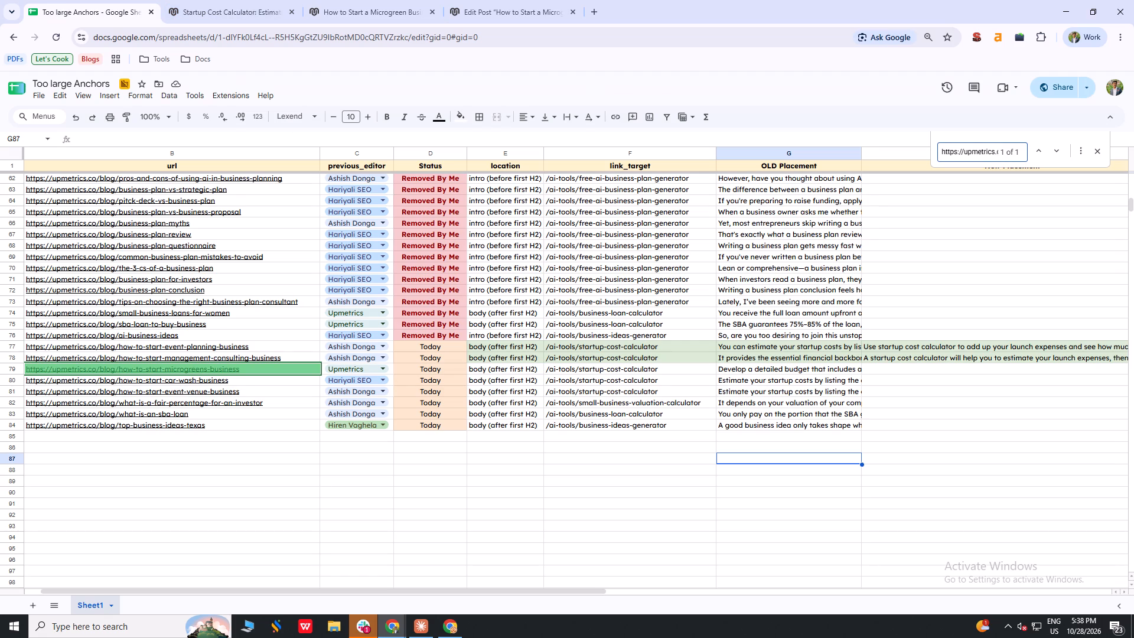
double_click(878, 367)
key("ctrl+v")
left_click(846, 478)
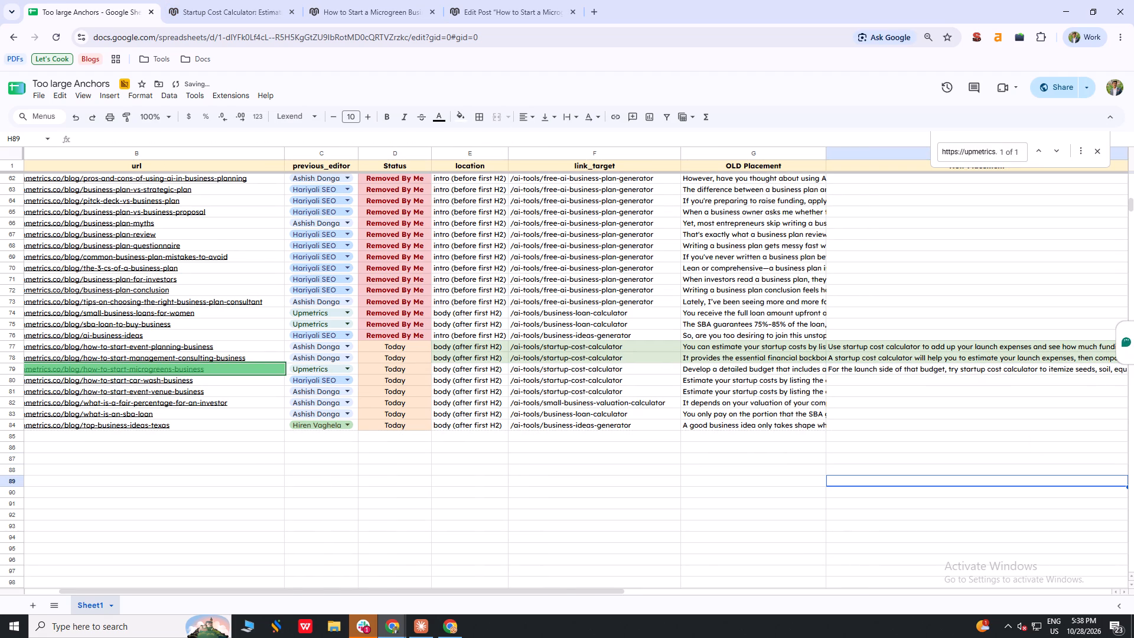
Fill the microgreens row's cells from location through New Placement with light green, matching the logged rows above.
left_click_drag(477, 369, 850, 366)
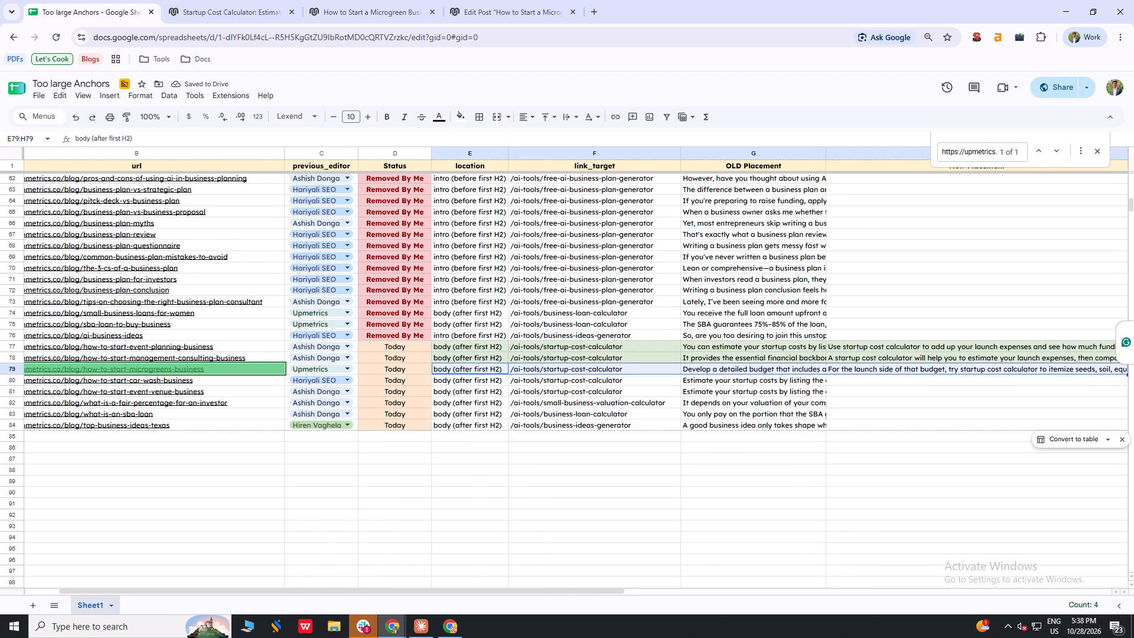
left_click(462, 121)
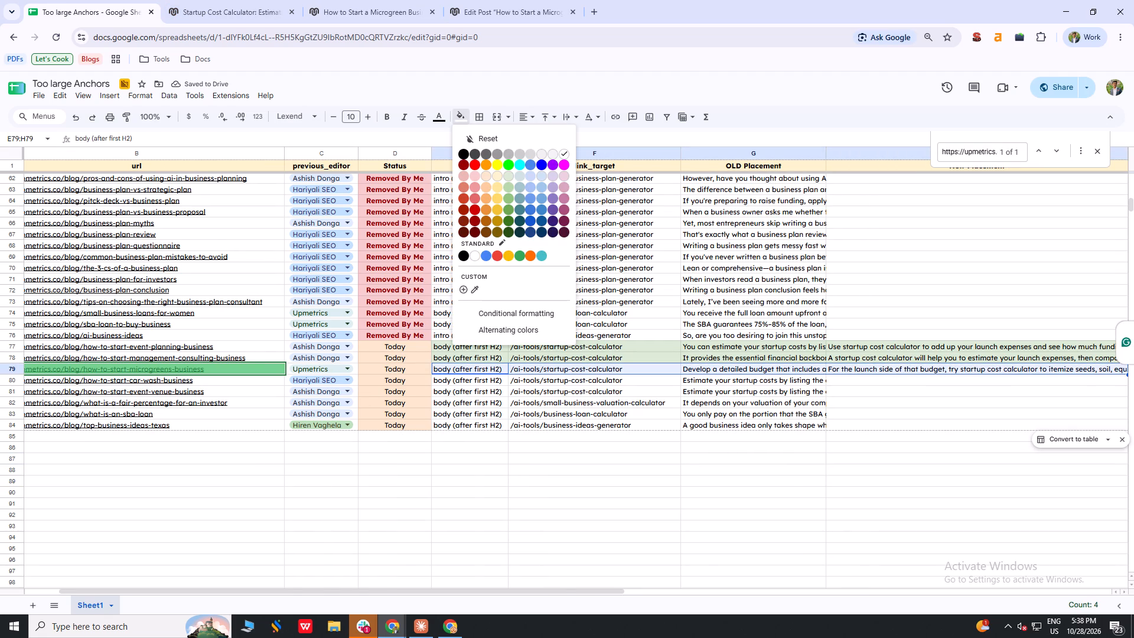
left_click(509, 171)
left_click(762, 480)
left_click(573, 464)
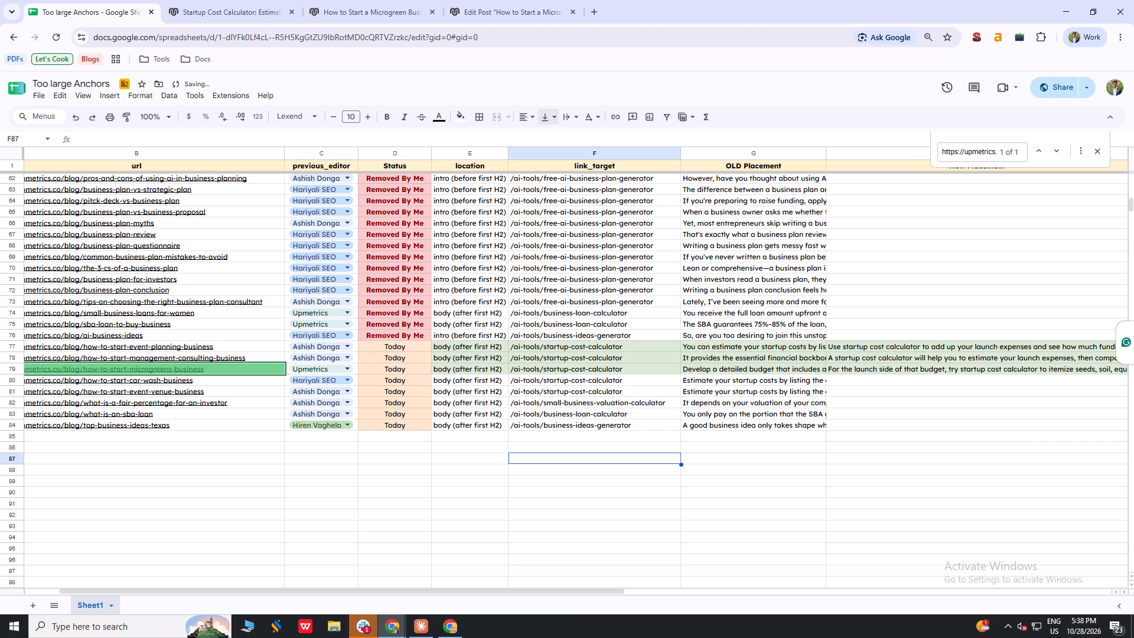
Open the "Conten plan upmetrics - Aug'26 to continune" spreadsheet in a separate browser window using its copied URL.
left_click(595, 9)
middle_click(614, 0)
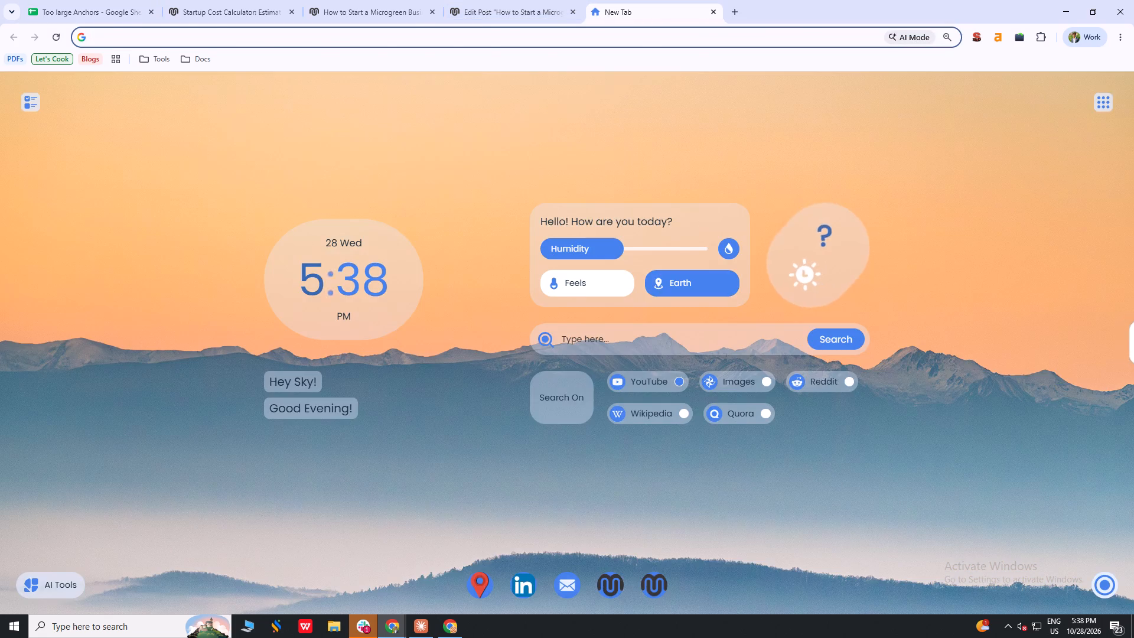
key("alt+Tab")
key("alt+Tab")
key("alt+Tab")
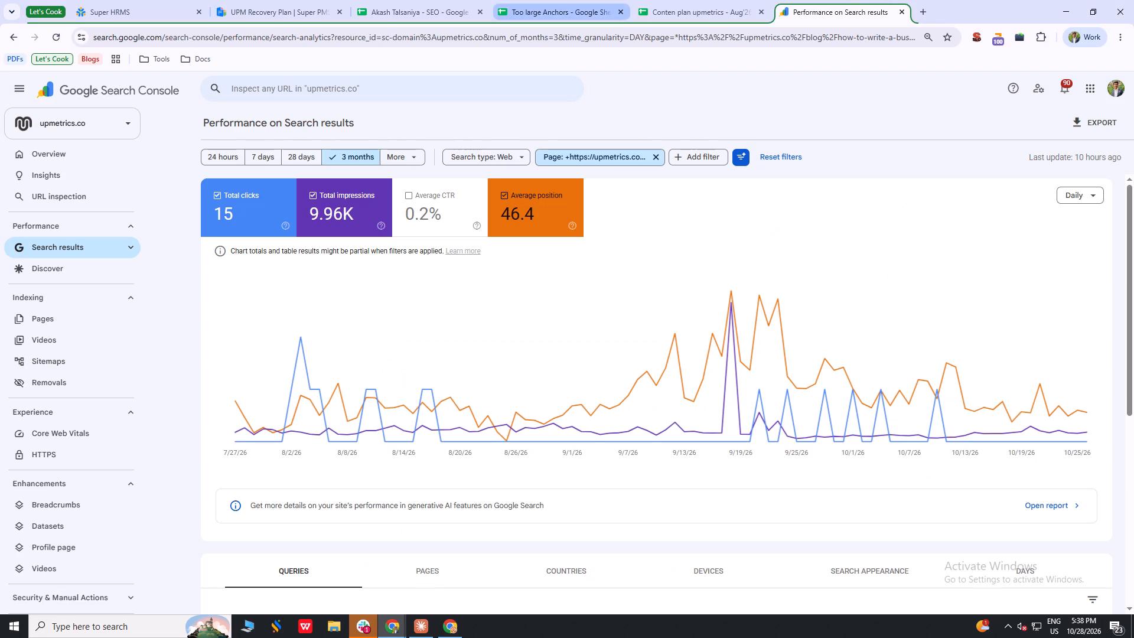
left_click(672, 0)
left_click(552, 32)
key("ctrl+c")
key("ctrl+c")
key("ctrl+c")
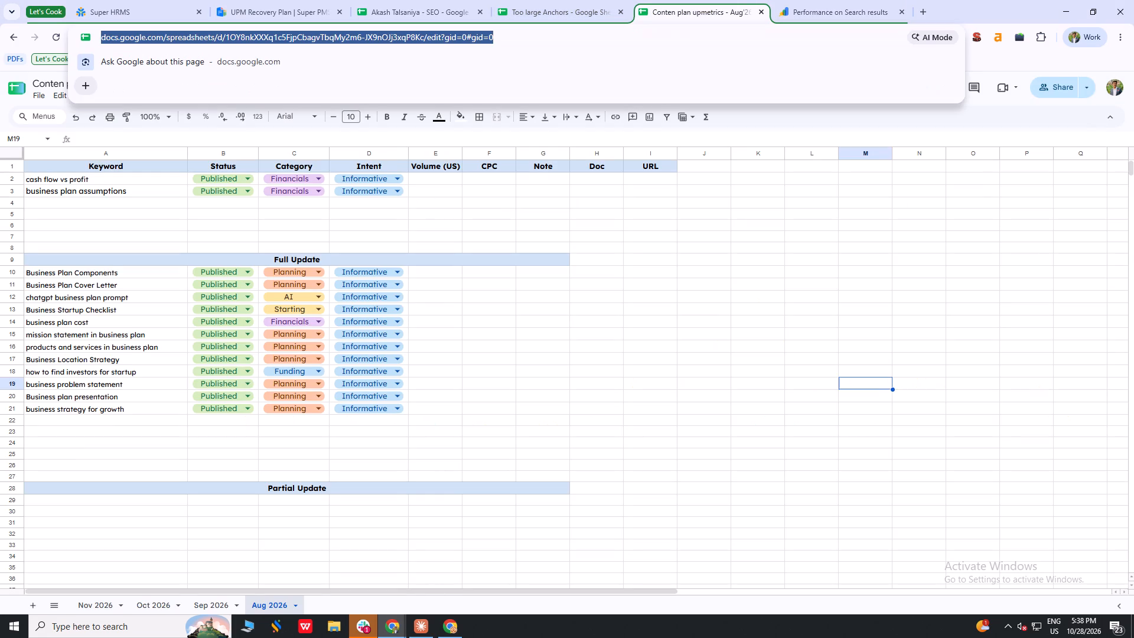
key("ctrl+n")
key("ctrl+v")
key("Return")
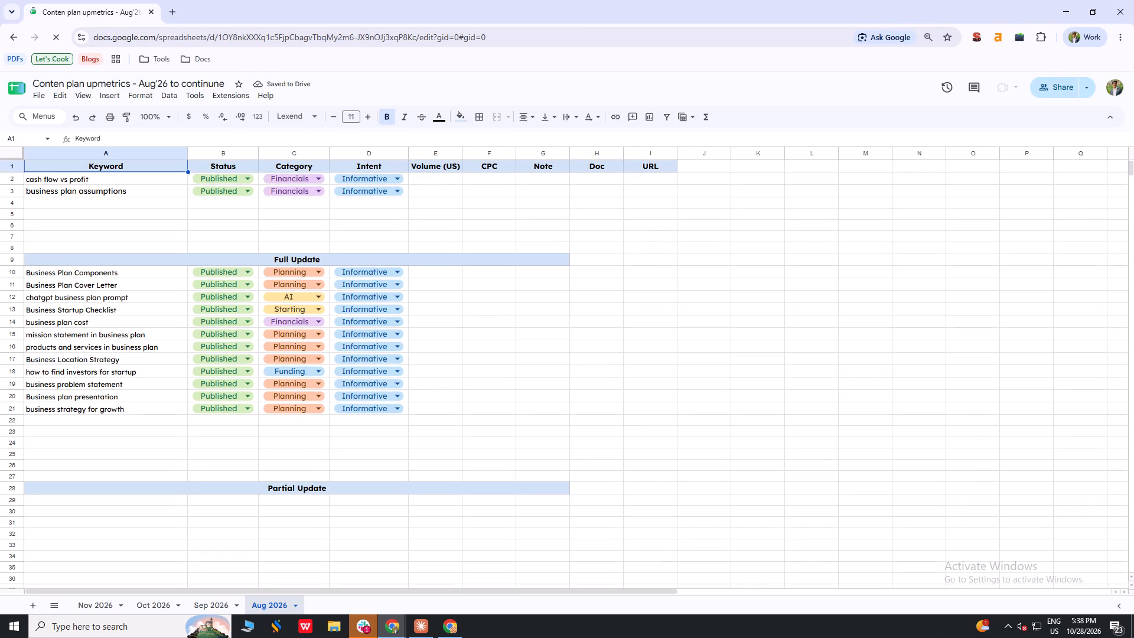
scroll(252, 519, "down", 2)
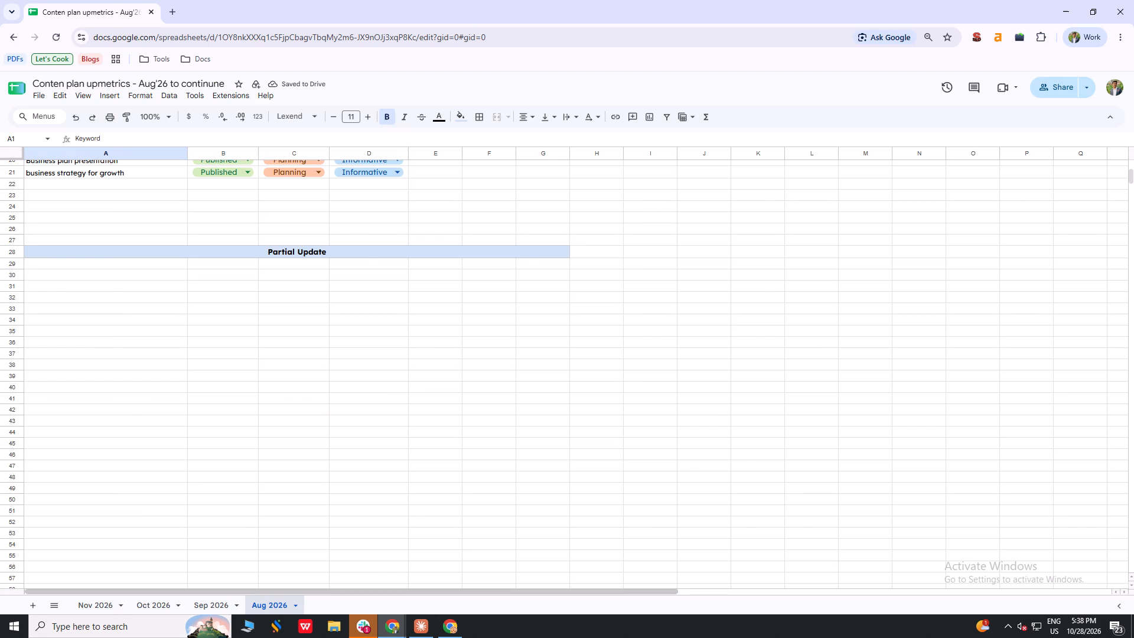
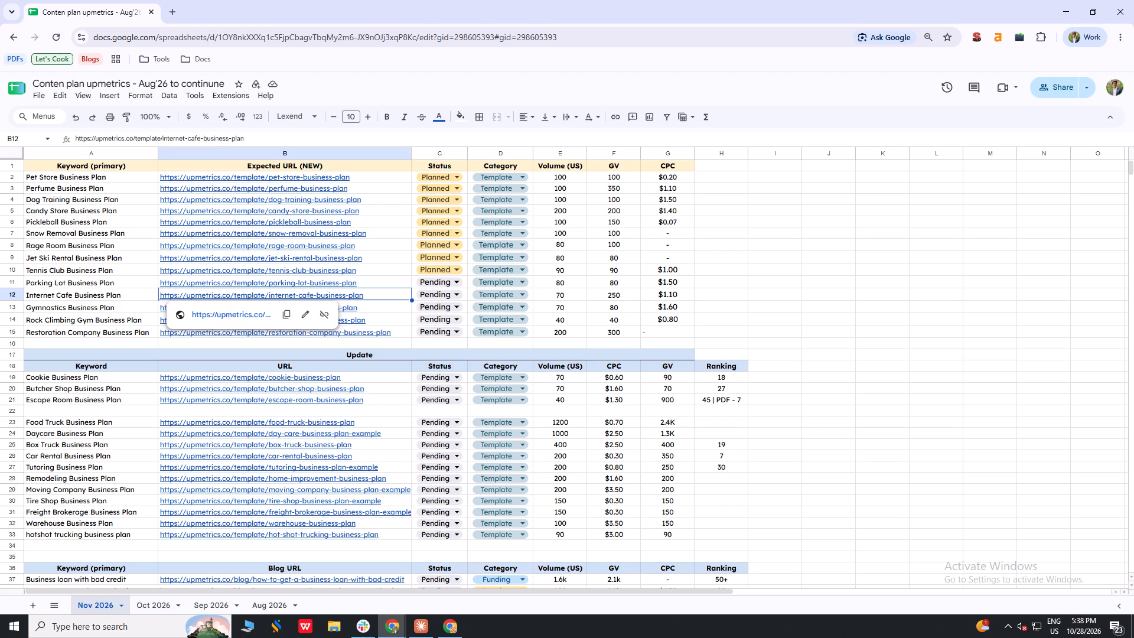
Copy the Pet Photography Business Plan keyword from the Oct 2026 sheet of the content plan.
left_click(158, 600)
scroll(444, 372, "down", 1)
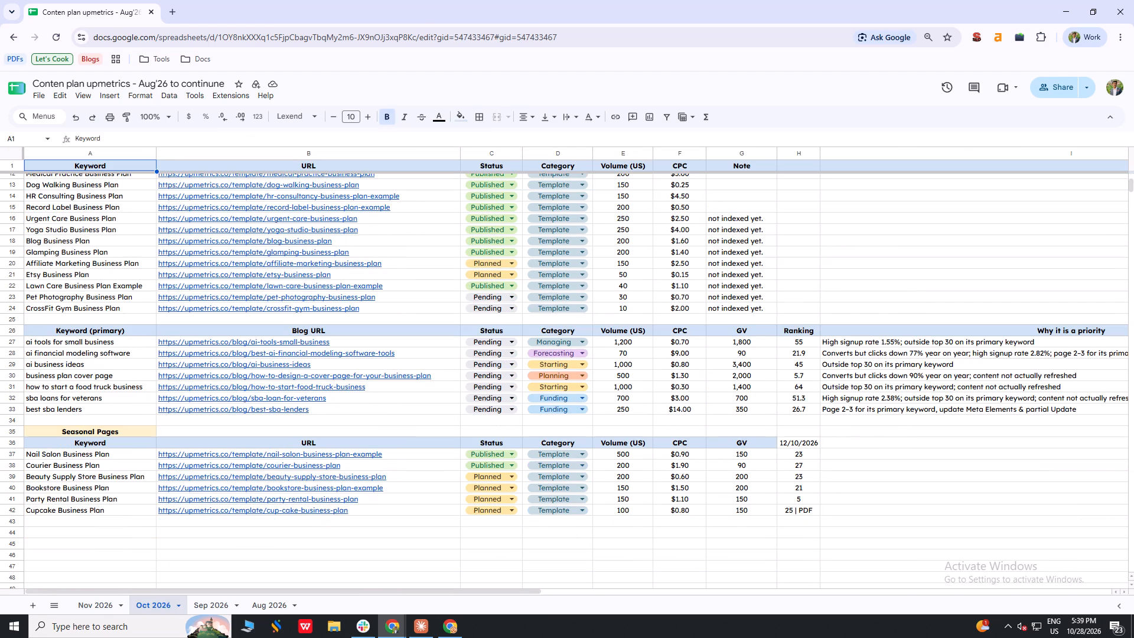
left_click(142, 299)
key("ctrl+c")
key("ctrl+c")
key("ctrl+c")
key("ctrl+c")
key("ctrl+c")
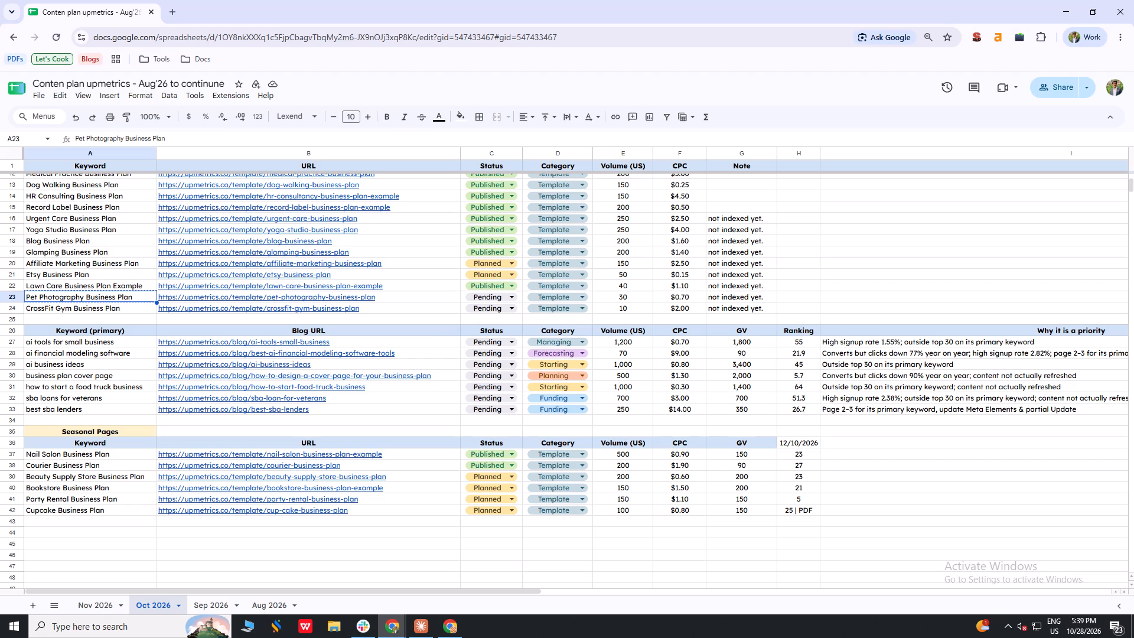
Switch to the UPM Recovery Plan project and add a "Pet Photography Business Plan" task in the Templates section.
key("alt+Tab")
key("alt+Tab")
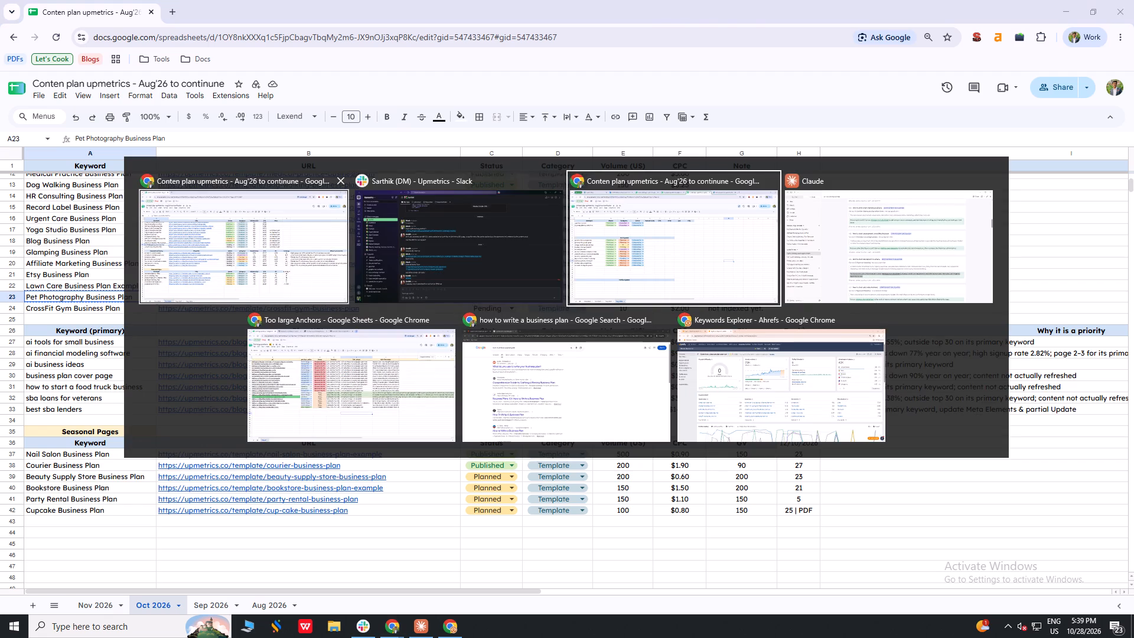
left_click(275, 0)
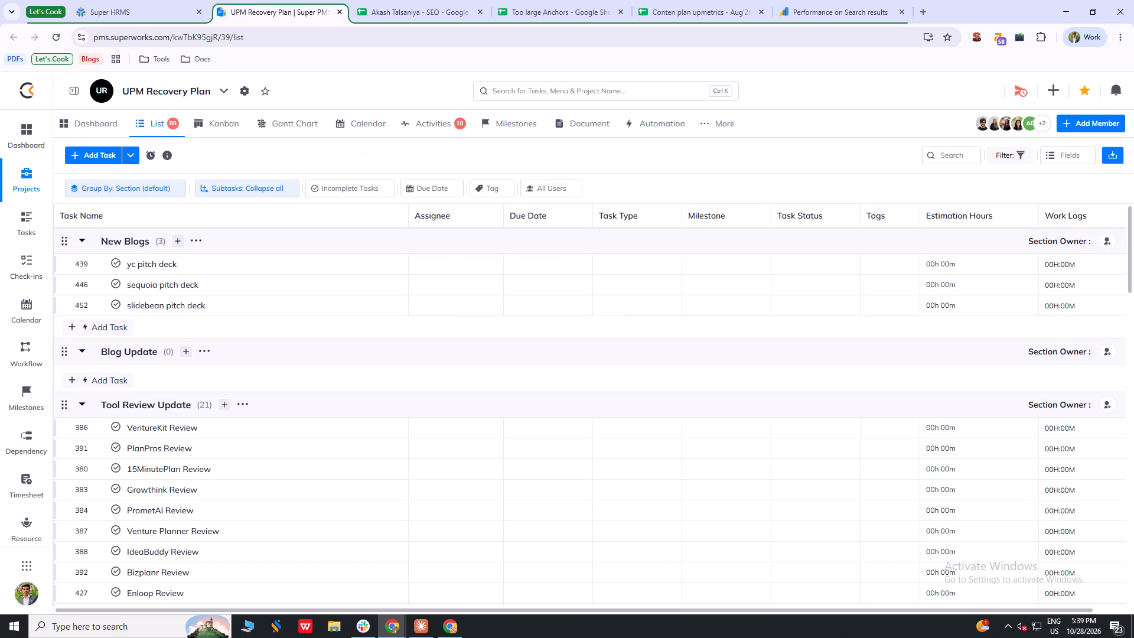
scroll(223, 344, "down", 5)
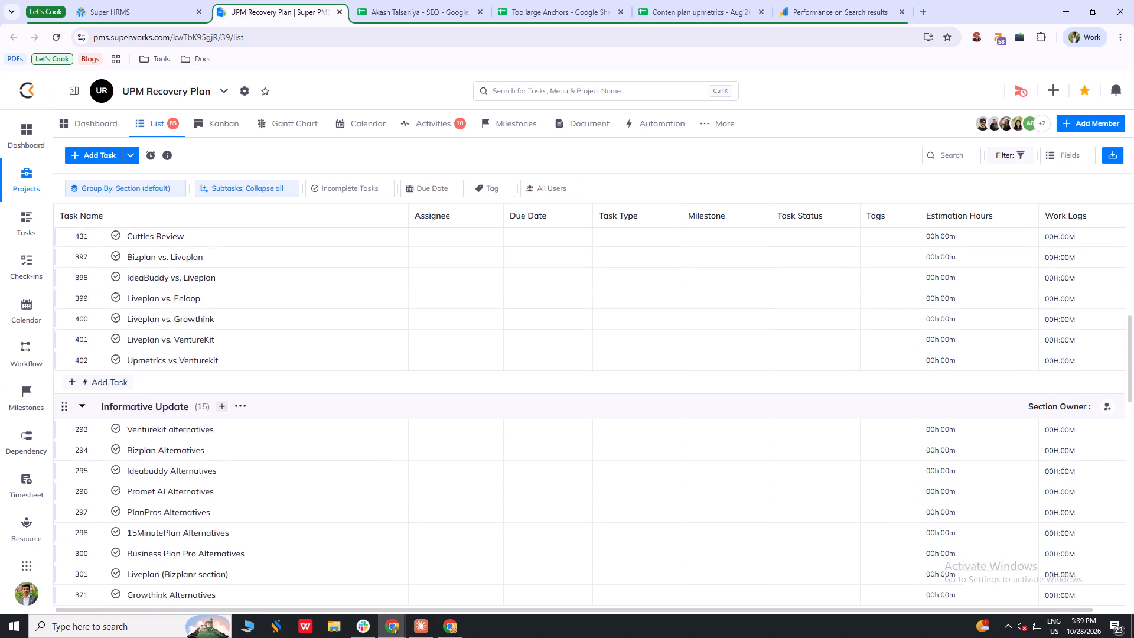
scroll(225, 345, "down", 1, "ctrl")
scroll(221, 340, "down", 3)
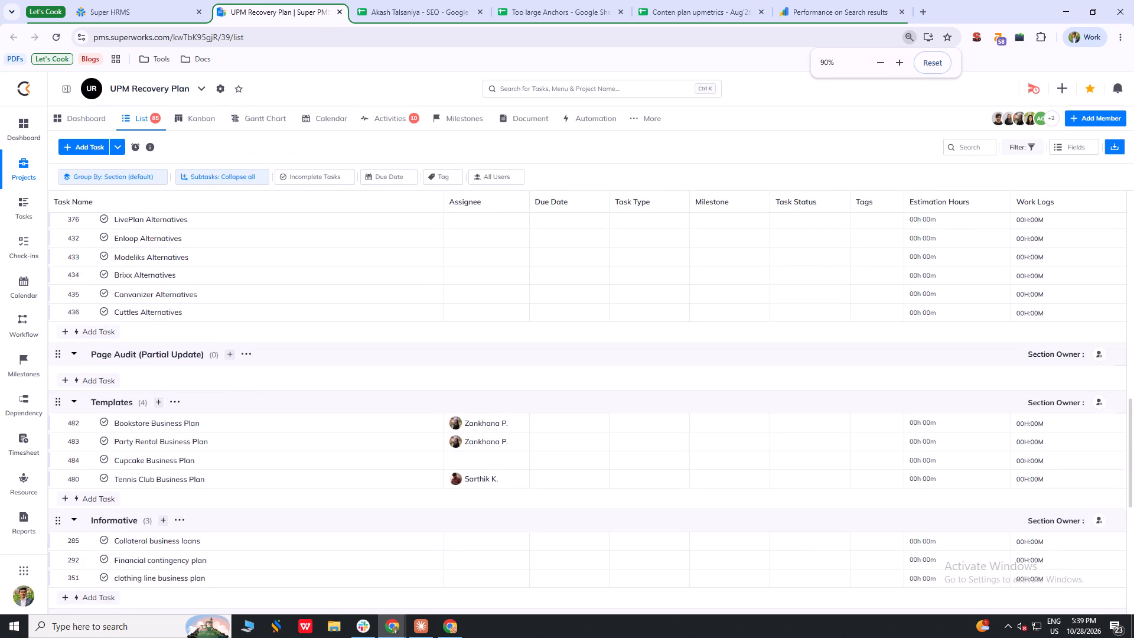
left_click(91, 392)
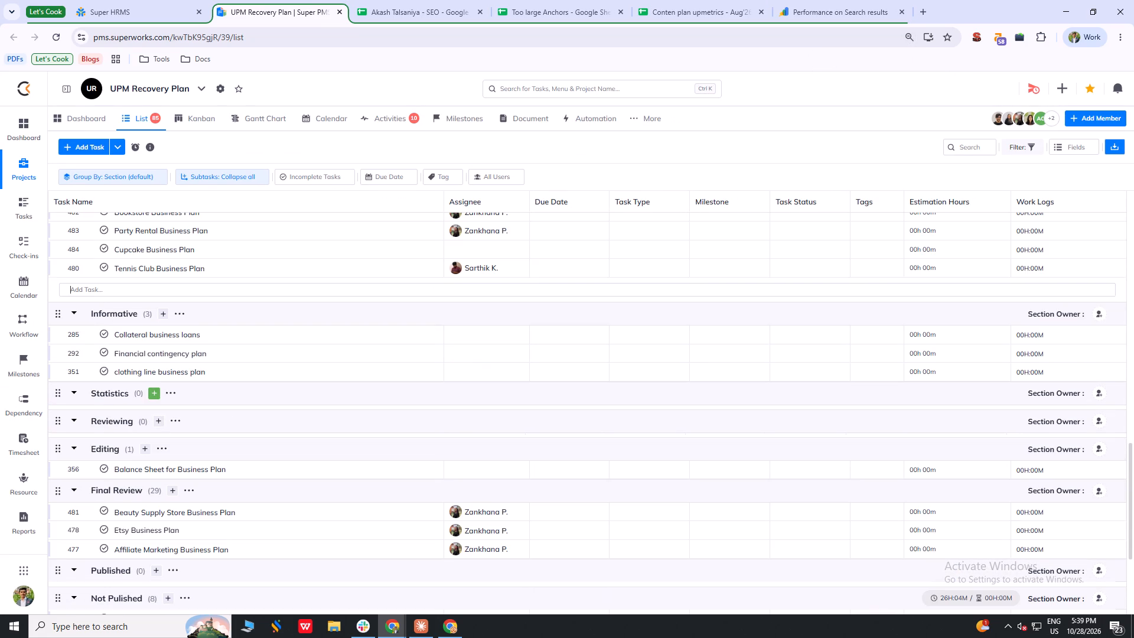
key("ctrl+v")
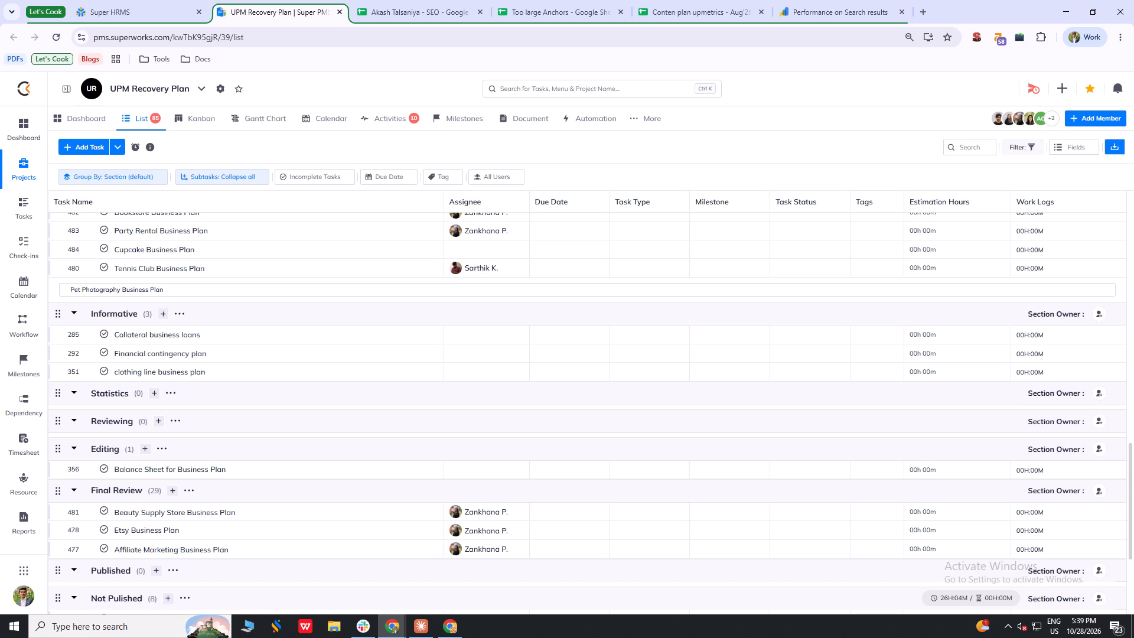
left_click(71, 288)
key("BackSpace")
key("Return")
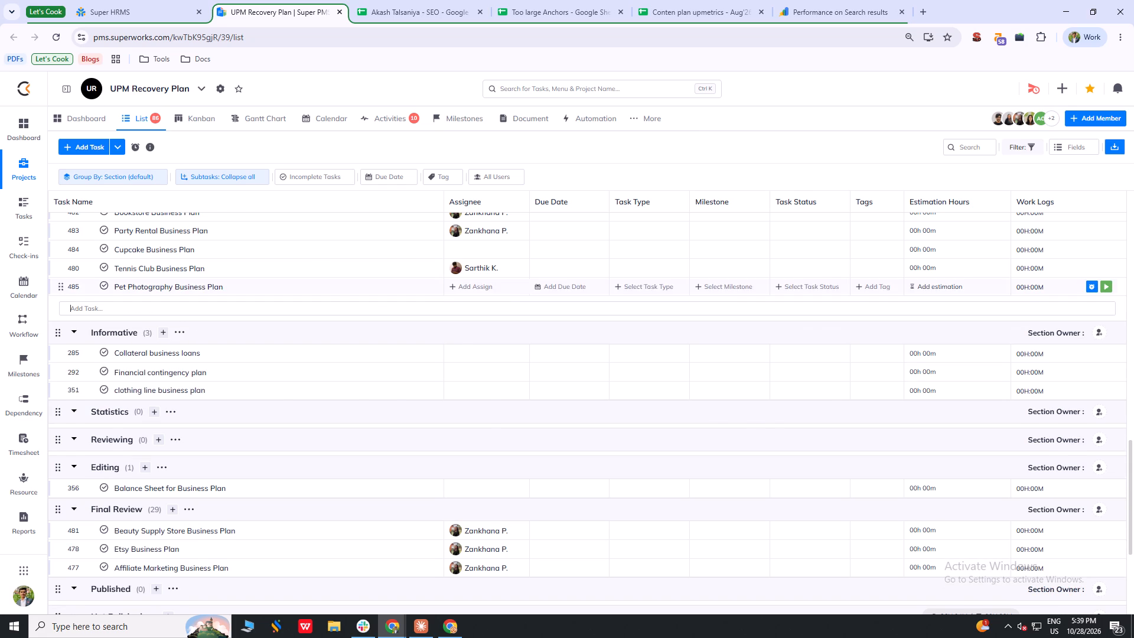
Copy the pet photography template URL from the content plan into the Pet Photography Business Plan task's description.
key("alt+Tab")
left_click(288, 292)
key("ctrl+c")
key("ctrl+c")
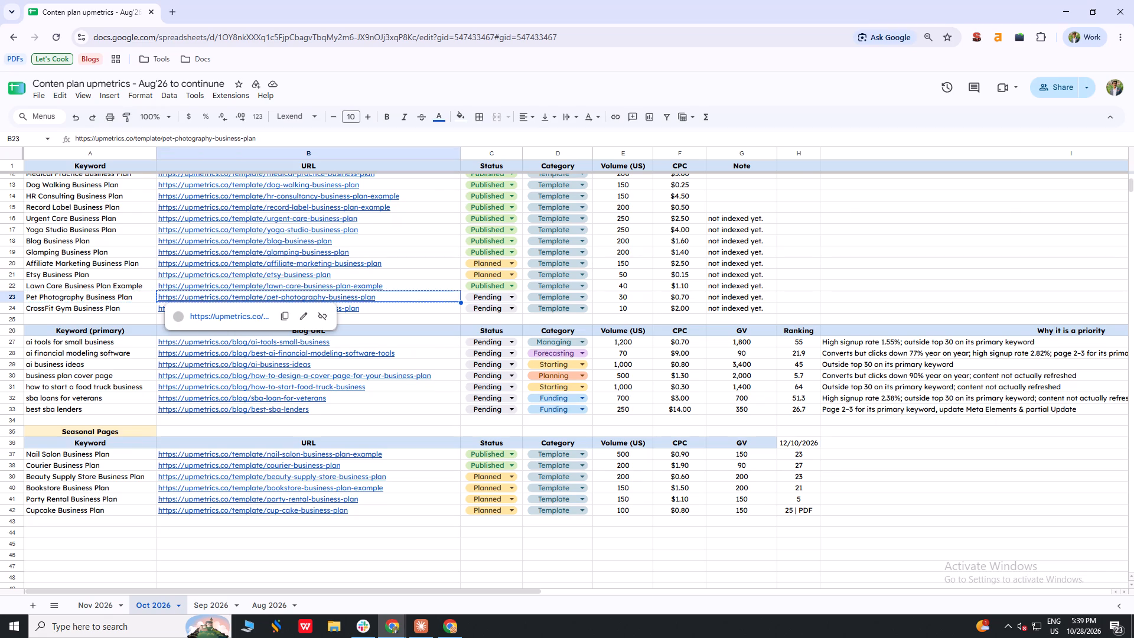
key("alt+Tab")
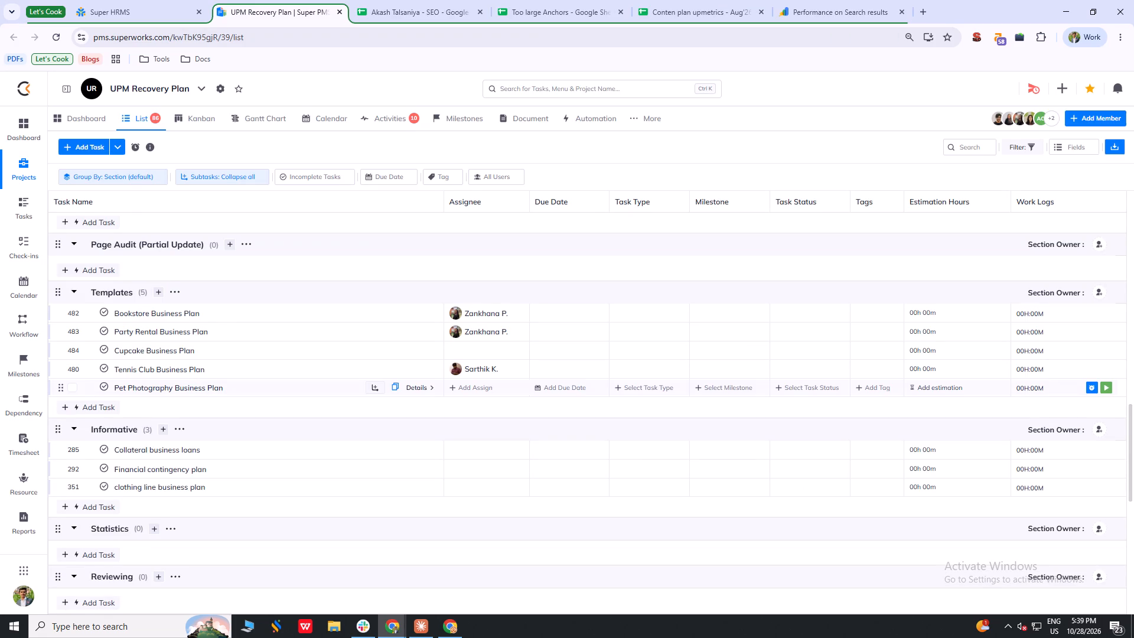
left_click(417, 386)
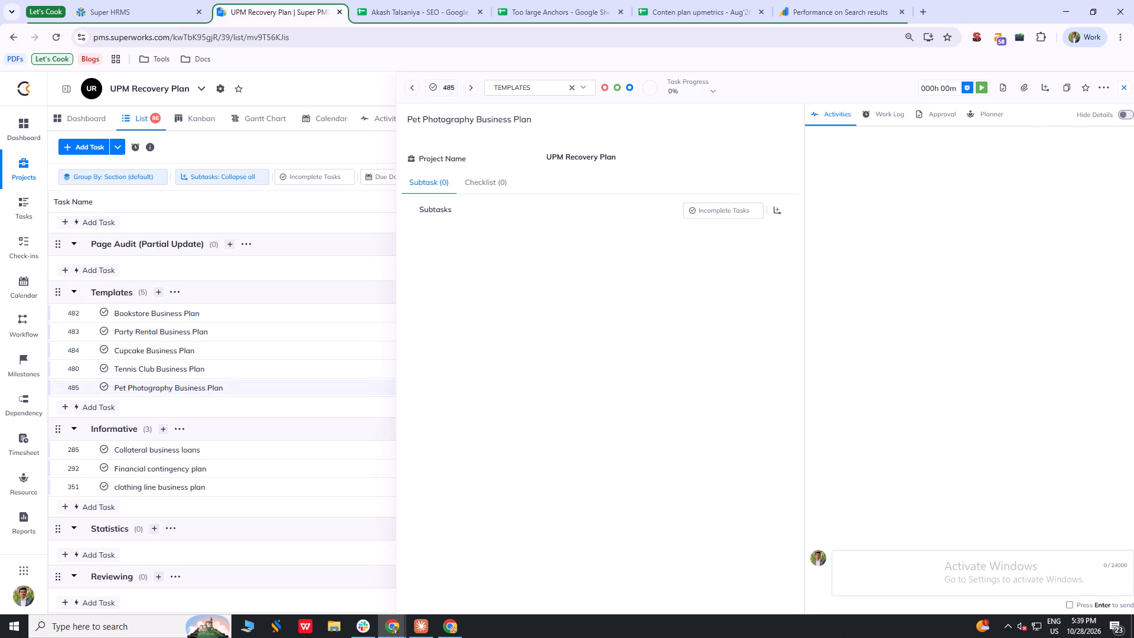
scroll(559, 325, "down", 2)
left_click(607, 477)
key("ctrl+v")
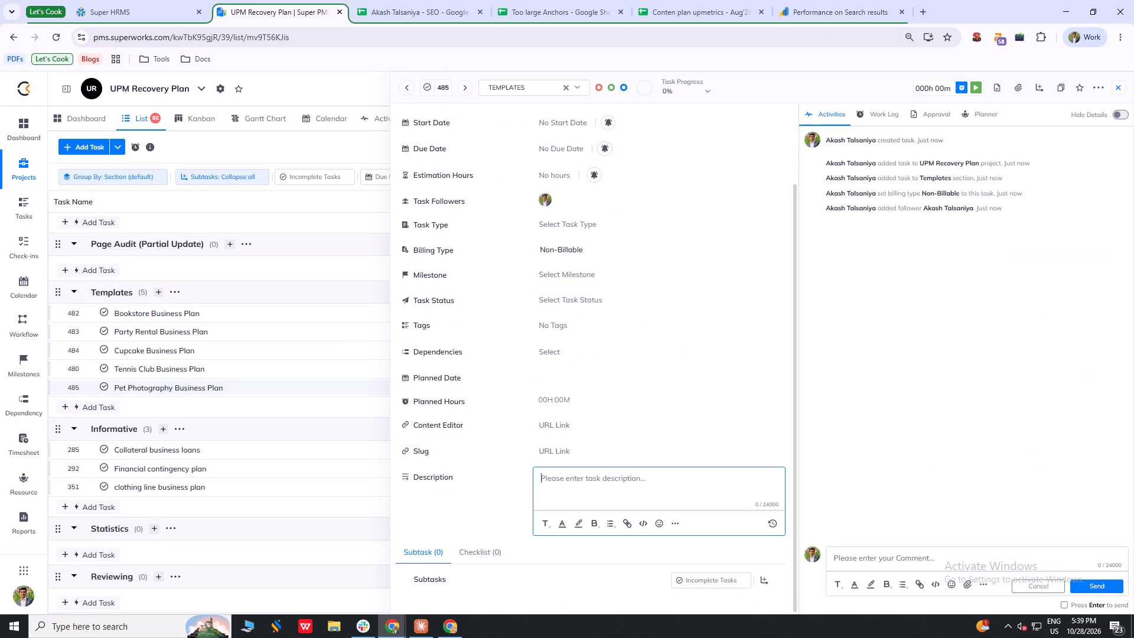
key("Return")
left_click(461, 506)
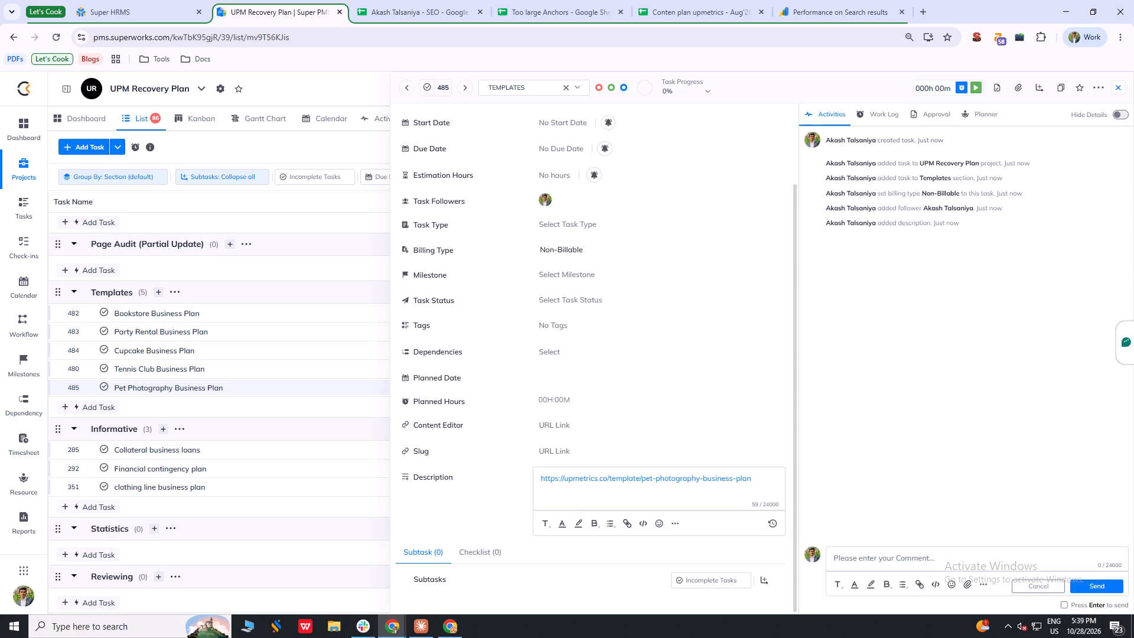
Copy the CrossFit Gym Business Plan keyword from the Oct 2026 sheet and add it as a task in the Templates section.
left_click(99, 406)
key("alt+Tab")
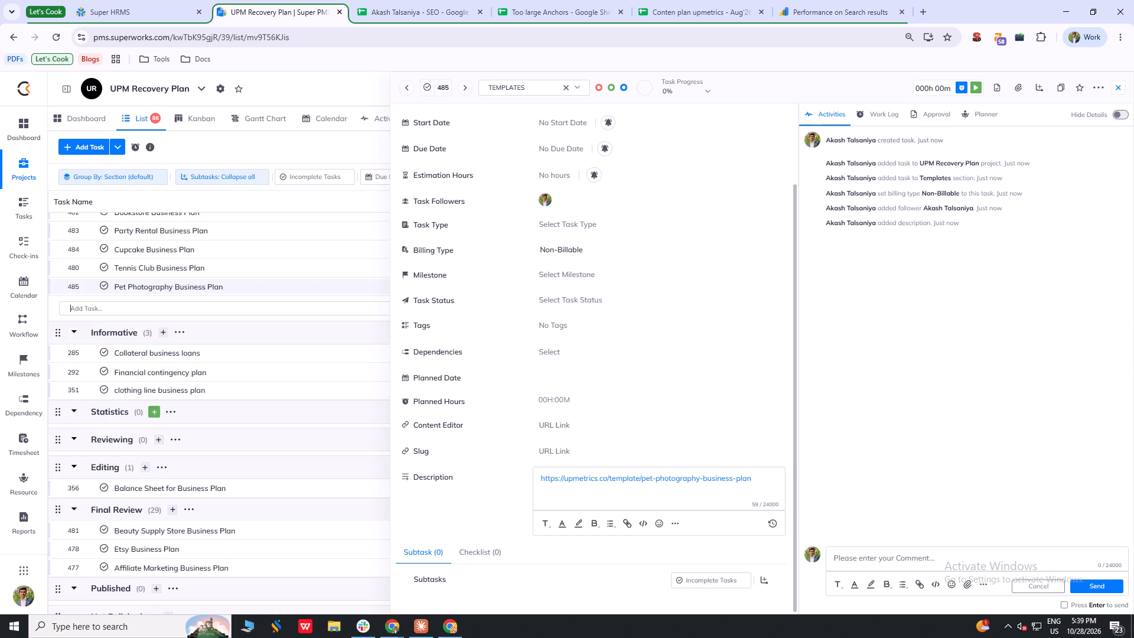
left_click(121, 310)
key("ctrl+c")
key("alt+Tab")
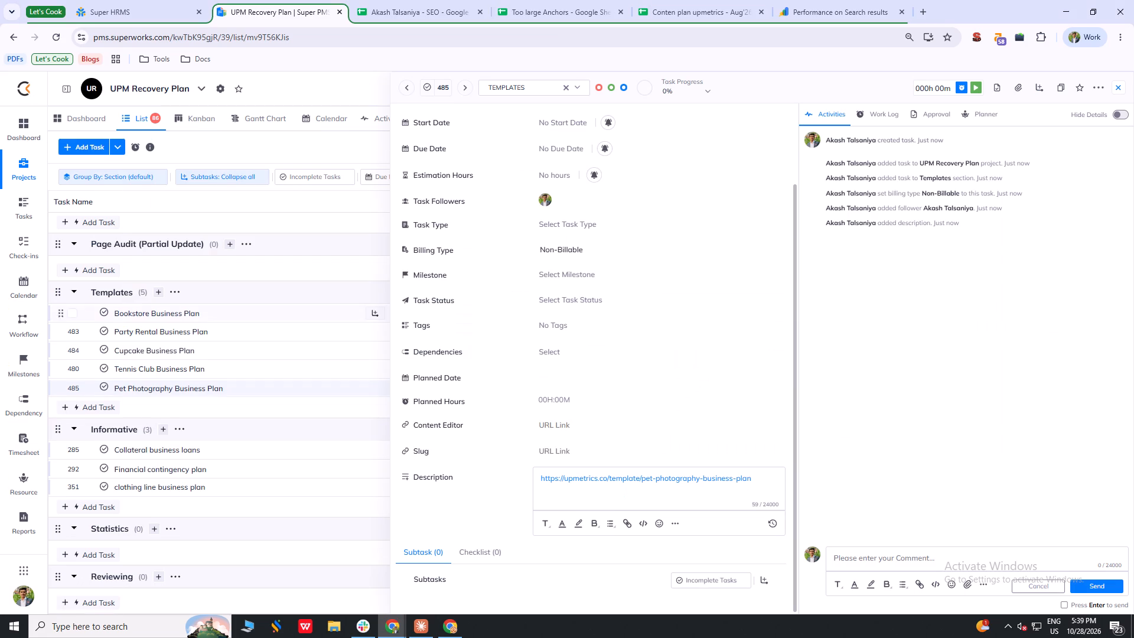
left_click(99, 407)
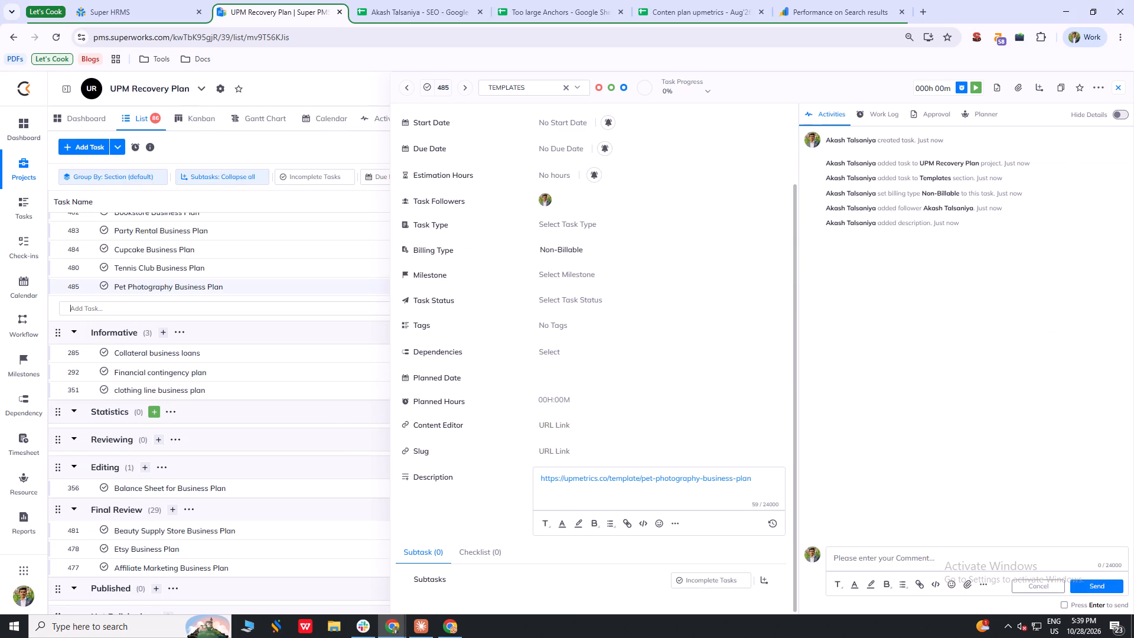
key("ctrl+v")
key("Return")
Open the CrossFit gym template page from the content plan, copy its URL, and paste it into the CrossFit Gym Business Plan task's description.
key("alt+Tab")
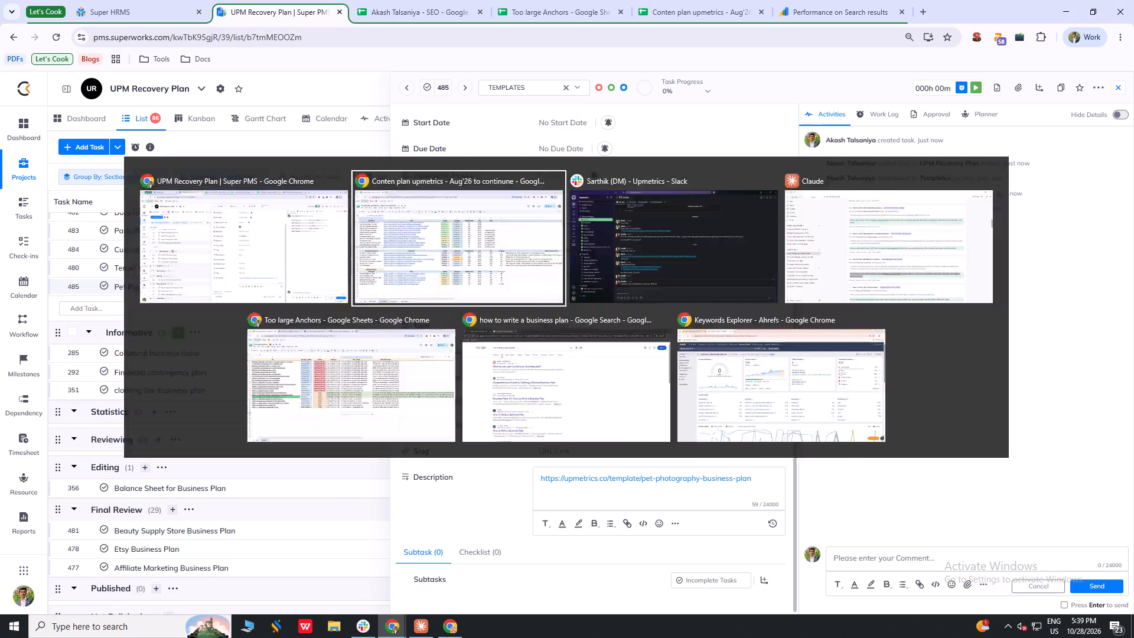
left_click(243, 309)
left_click(226, 330)
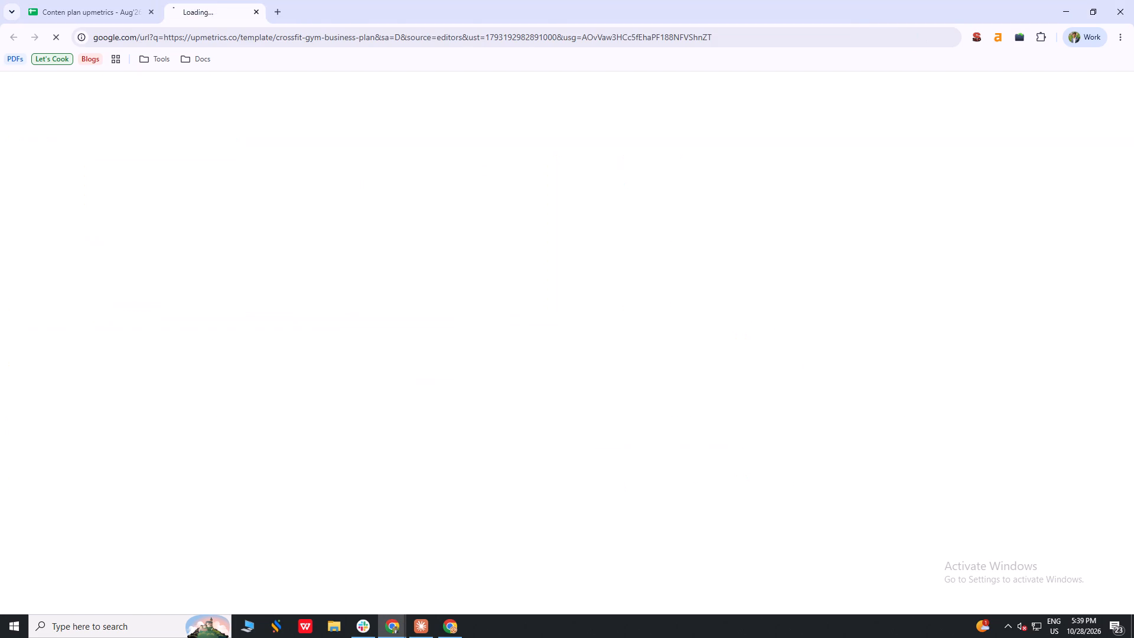
scroll(536, 224, "down", 4)
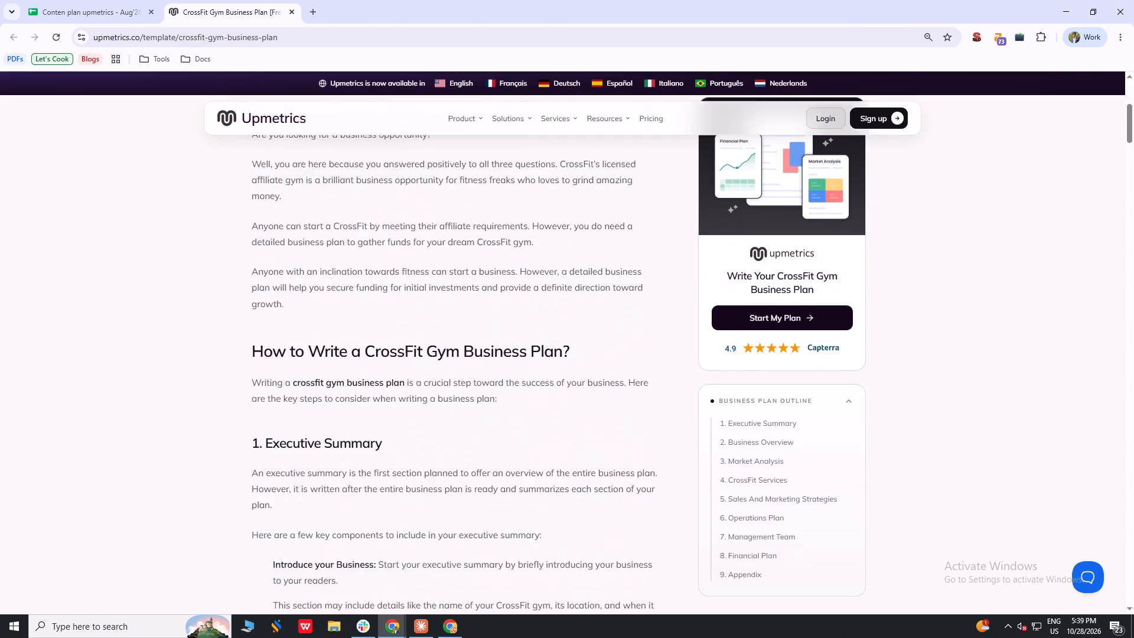
left_click(301, 36)
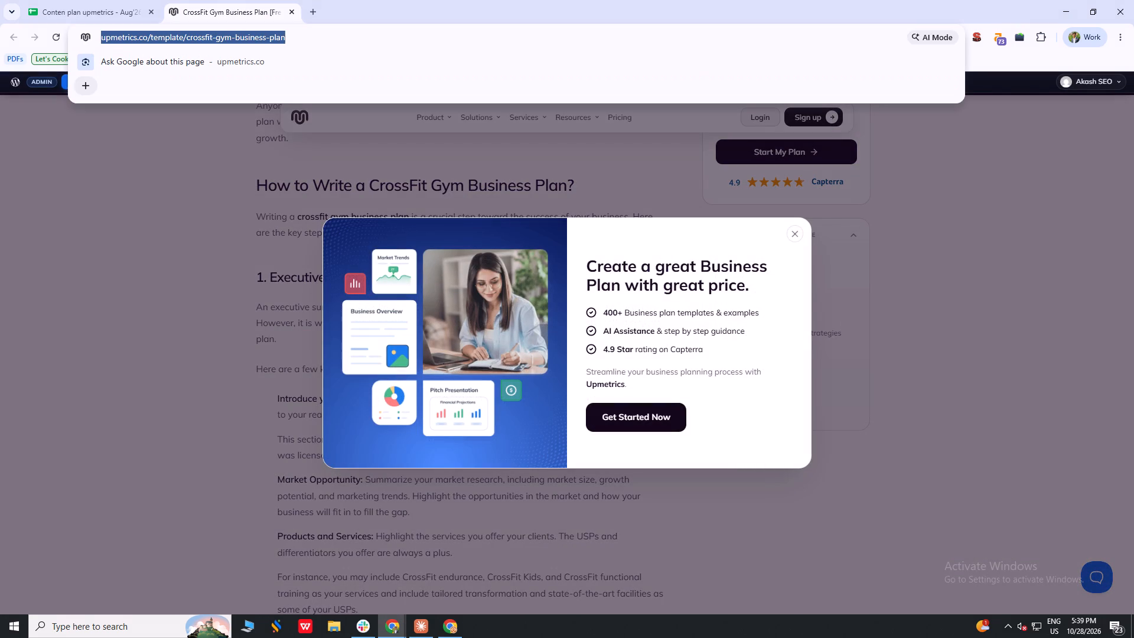
key("ctrl+c")
middle_click(229, 0)
key("alt+Tab")
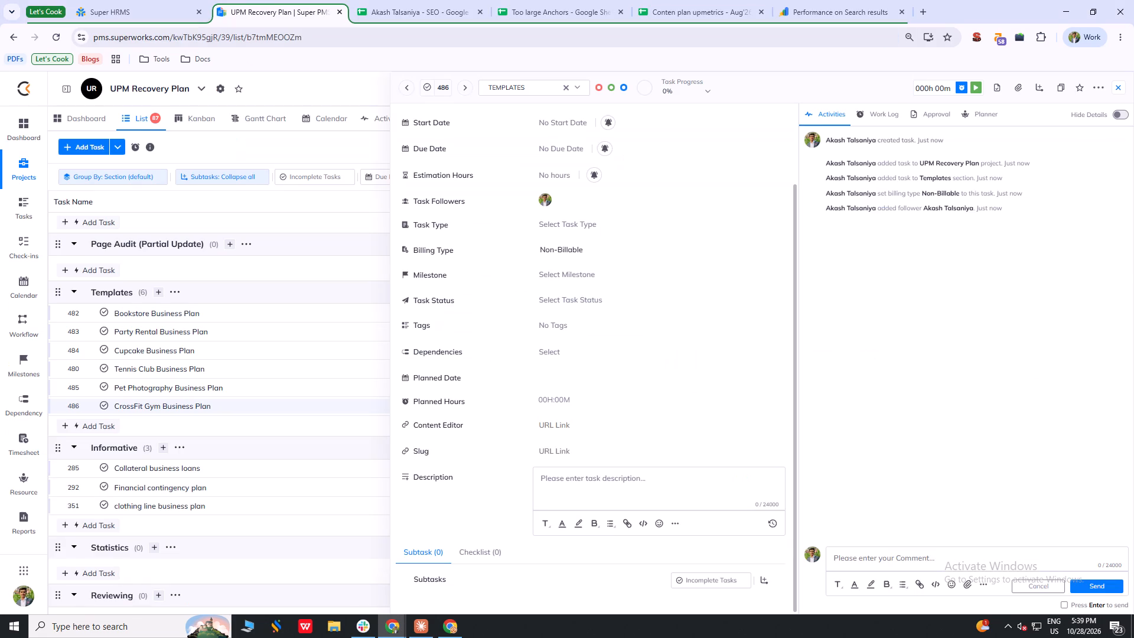
left_click(576, 480)
key("ctrl+v")
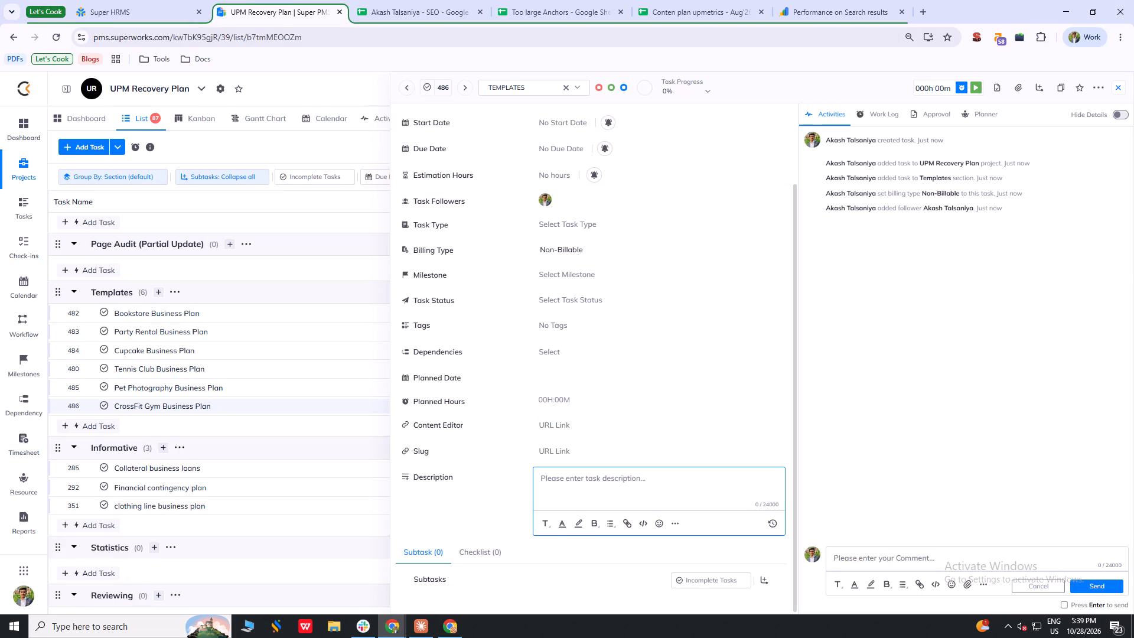
left_click(447, 507)
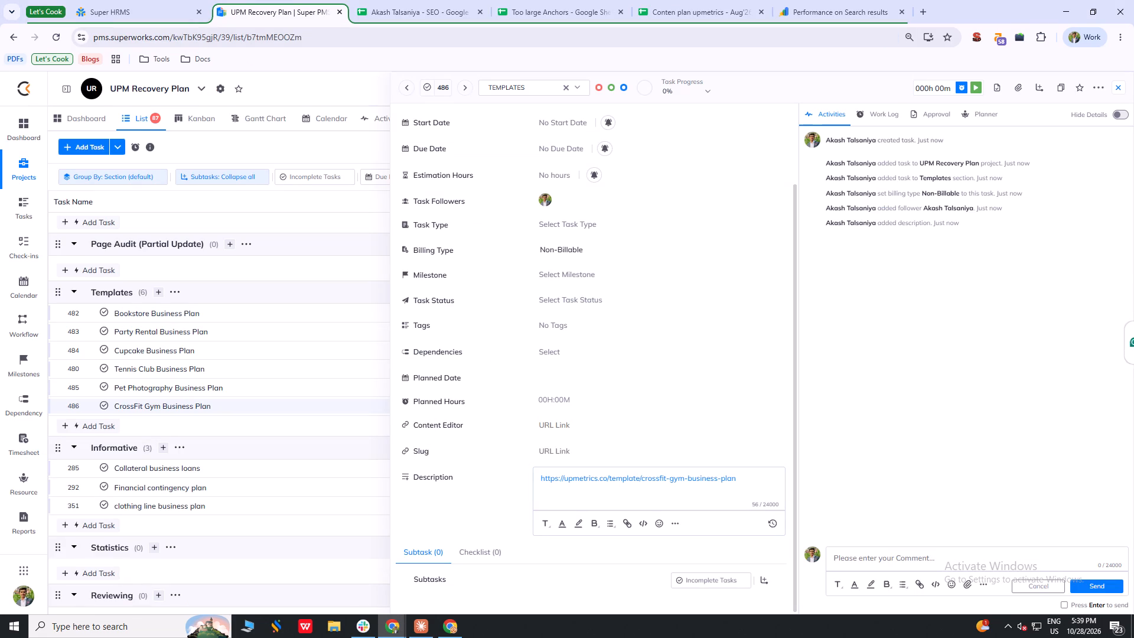
left_click(219, 421)
Set the status of the Pet Photography and CrossFit Gym Business Plan rows to Planned in the Oct 2026 sheet.
key("alt+Tab")
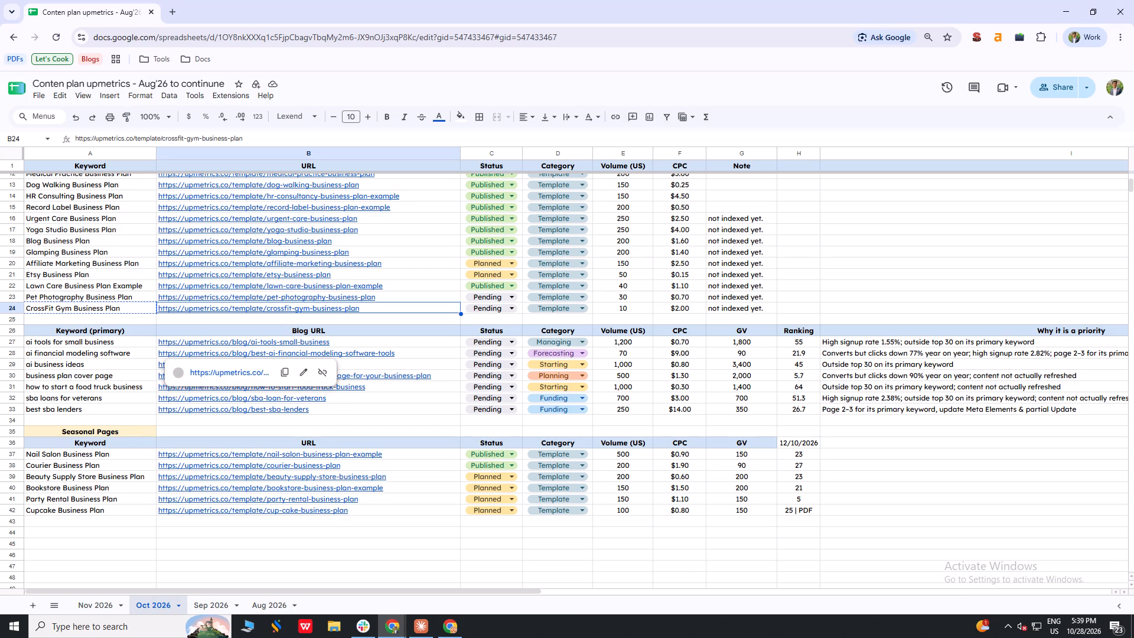
left_click(503, 299)
left_click(496, 325)
left_click(501, 311)
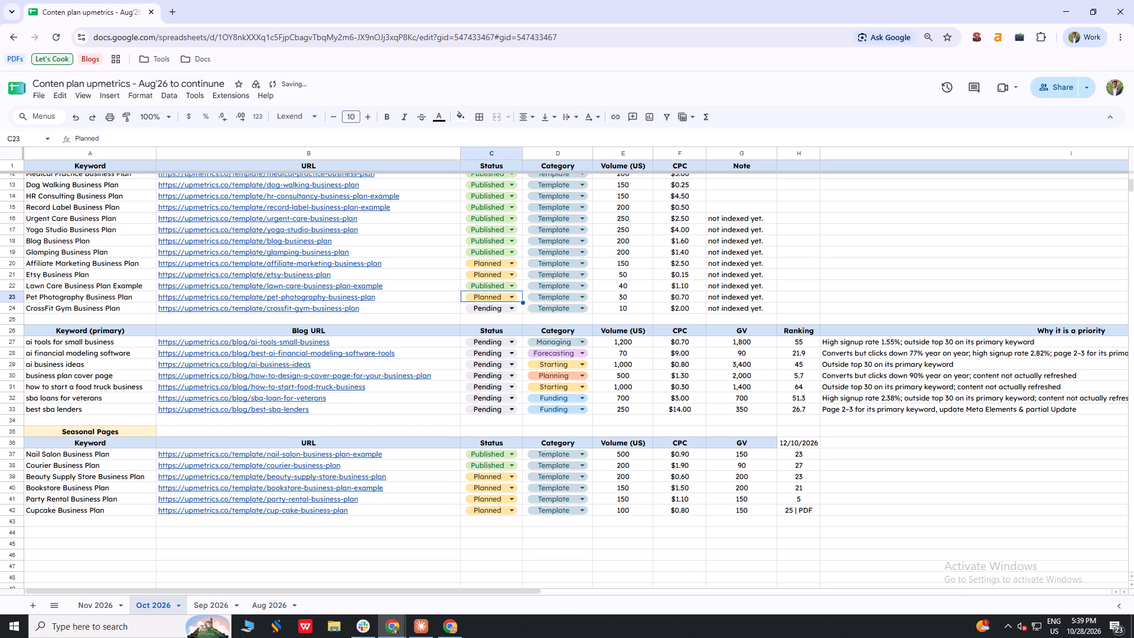
left_click(497, 333)
left_click(435, 319)
Check the Parking Lot Business Plan's expected URL from the Nov 2026 sheet and close the opened page.
key("alt+Tab")
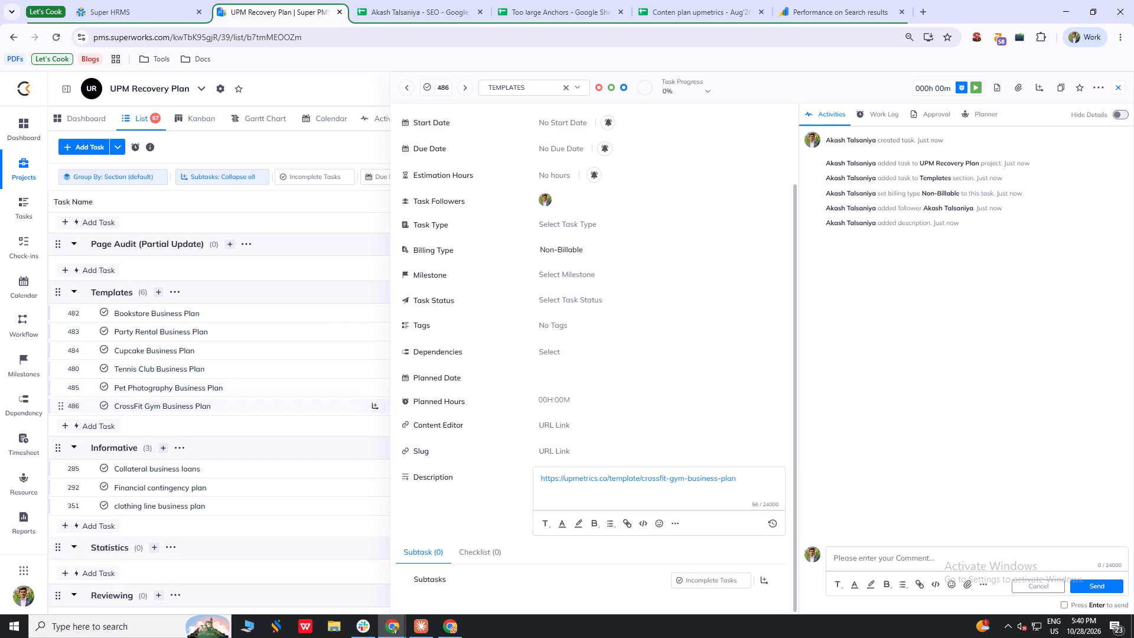
key("alt+Tab")
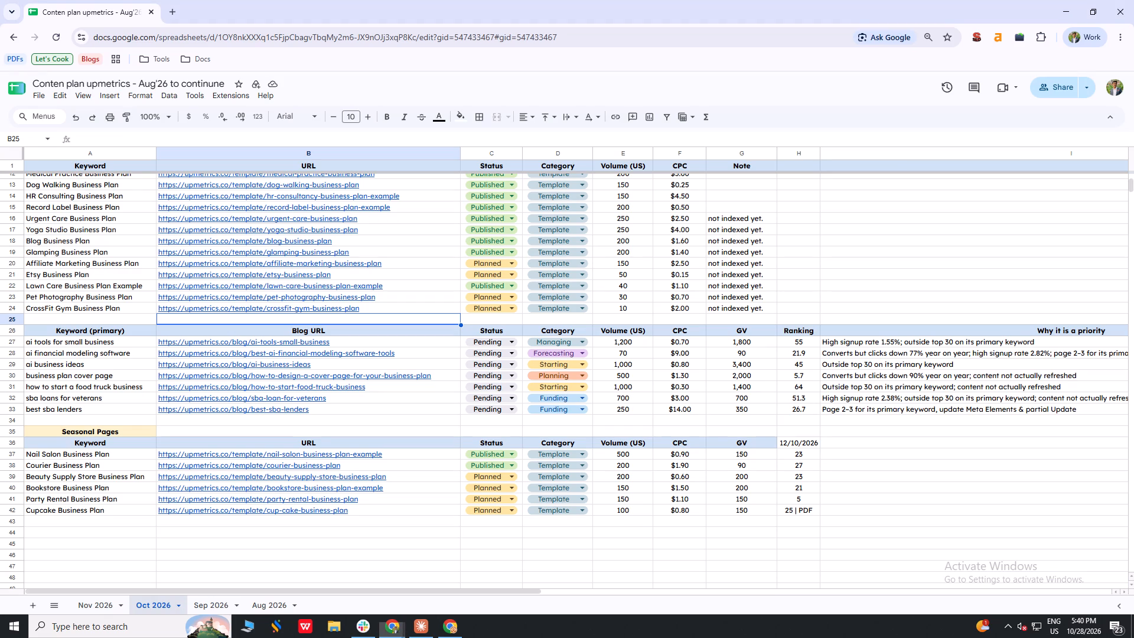
left_click(96, 603)
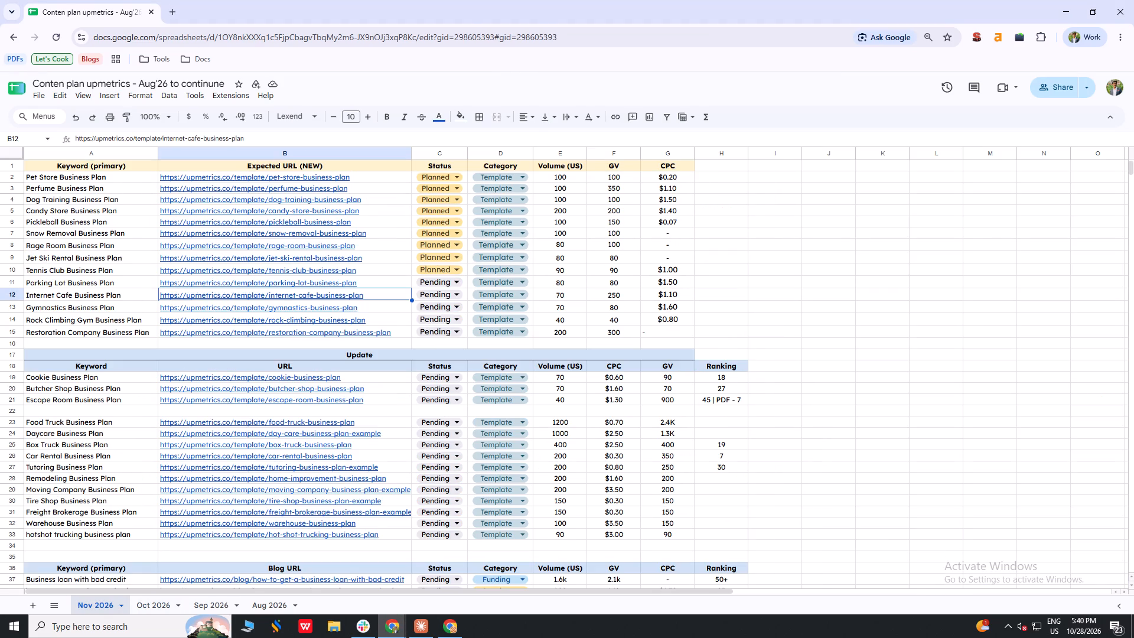
left_click(200, 282)
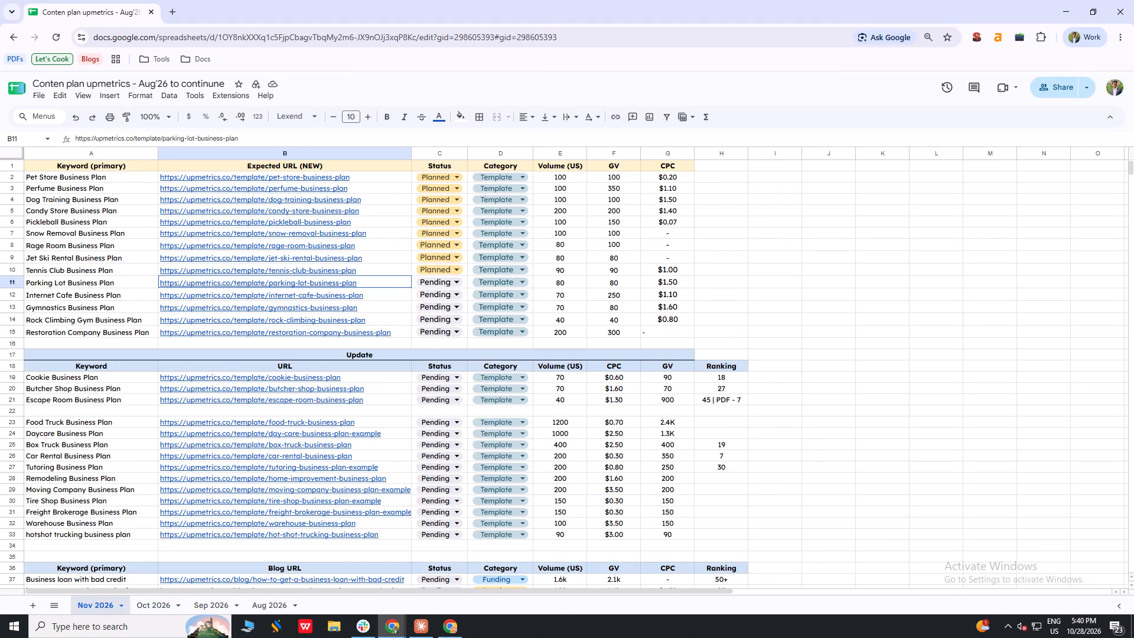
left_click(224, 304)
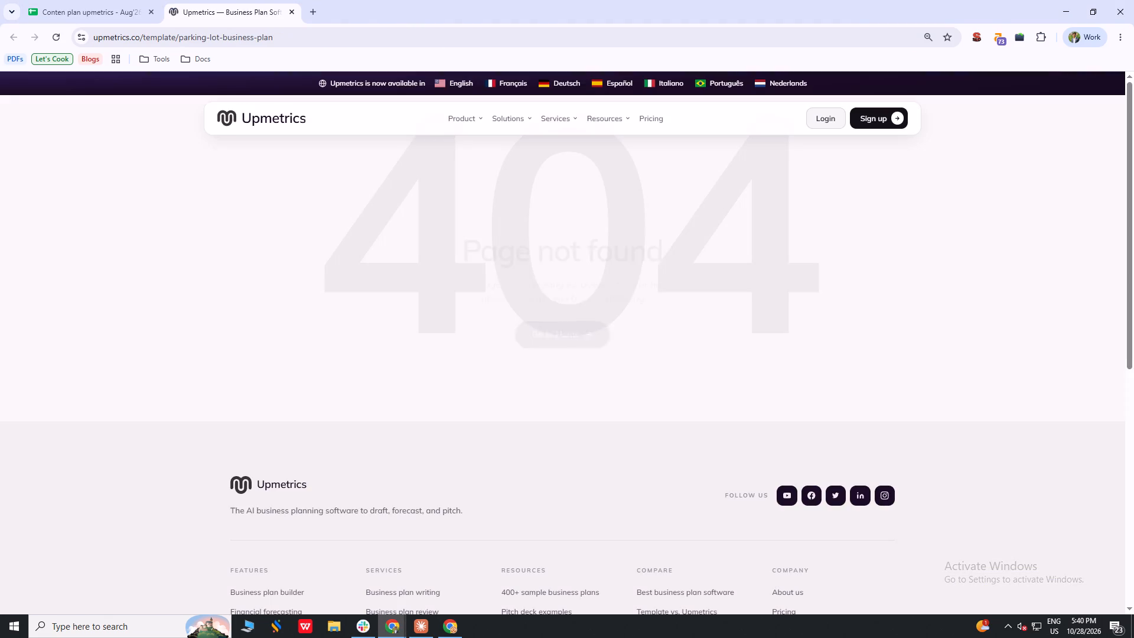
middle_click(248, 0)
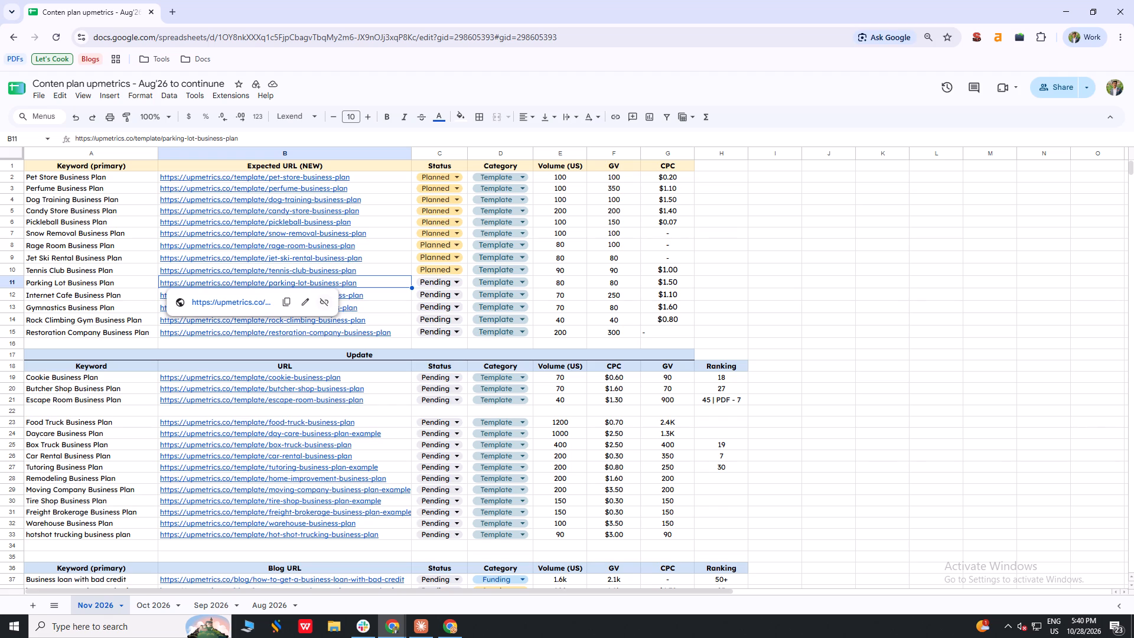
Copy the Parking Lot Business Plan keyword from the Nov 2026 sheet and add it as a task in the Templates section.
left_click(115, 285)
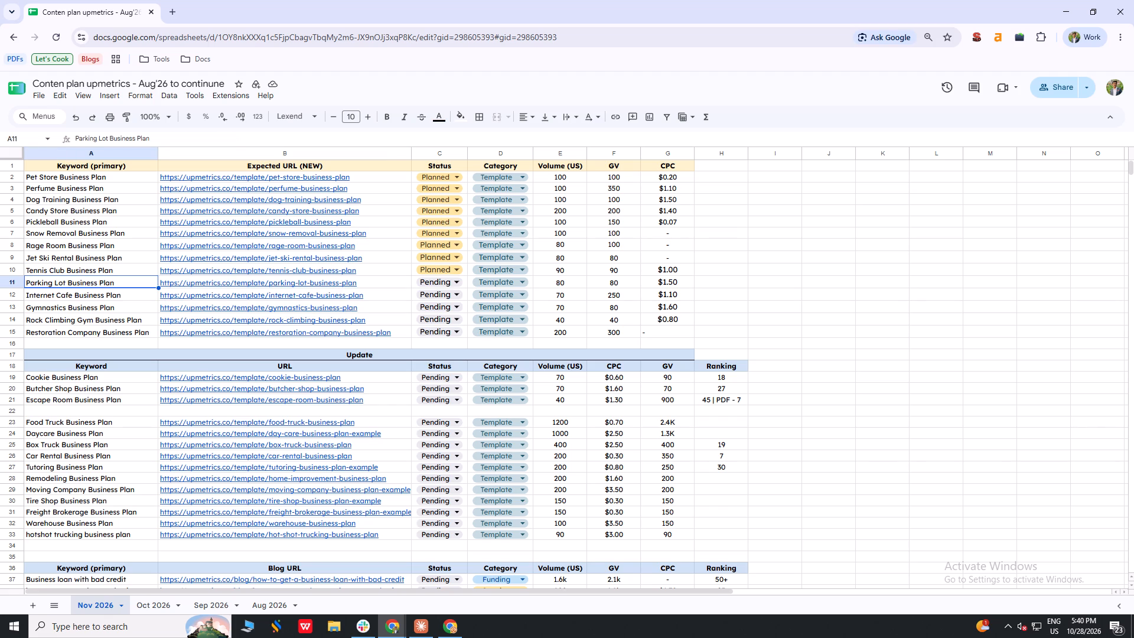
key("ctrl+c")
key("ctrl+c")
key("ctrl+c")
key("alt+Tab")
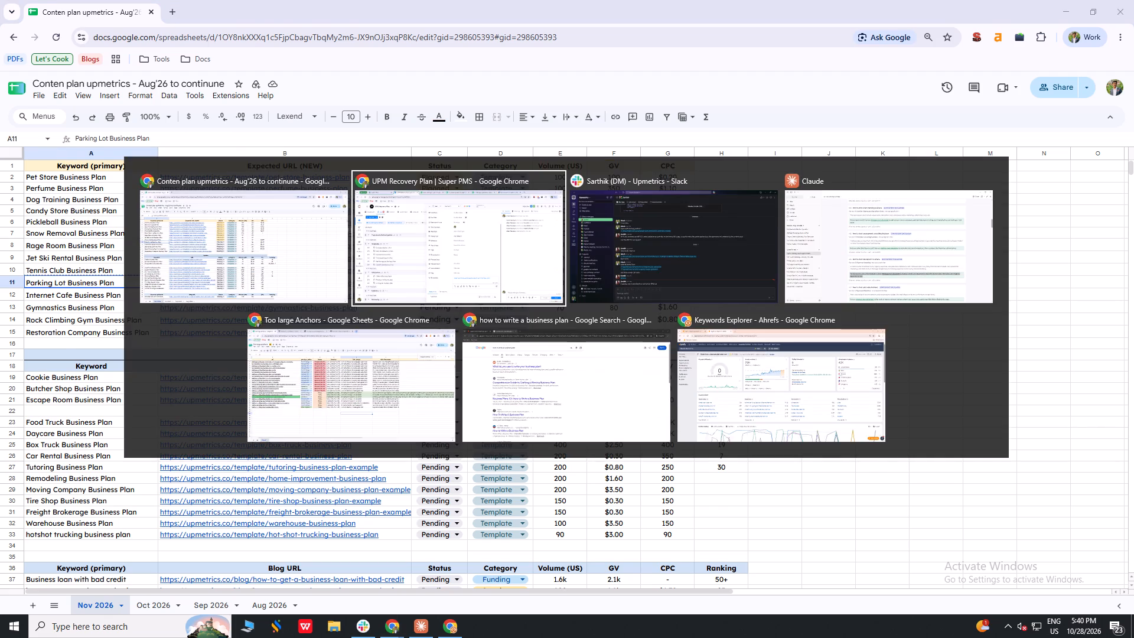
left_click(96, 424)
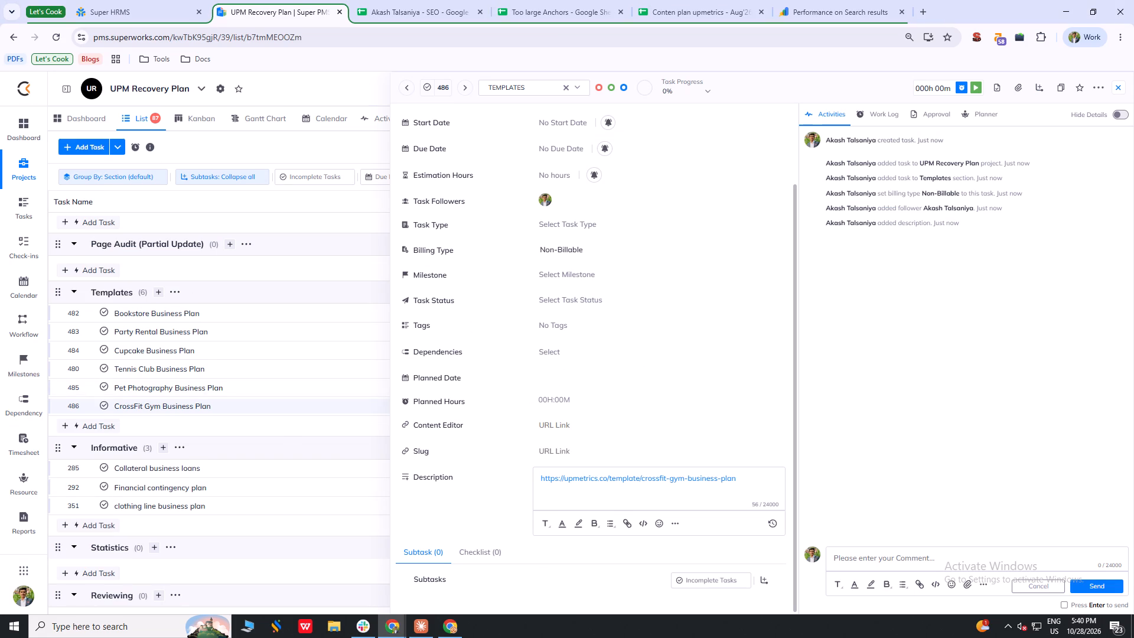
key("ctrl+v")
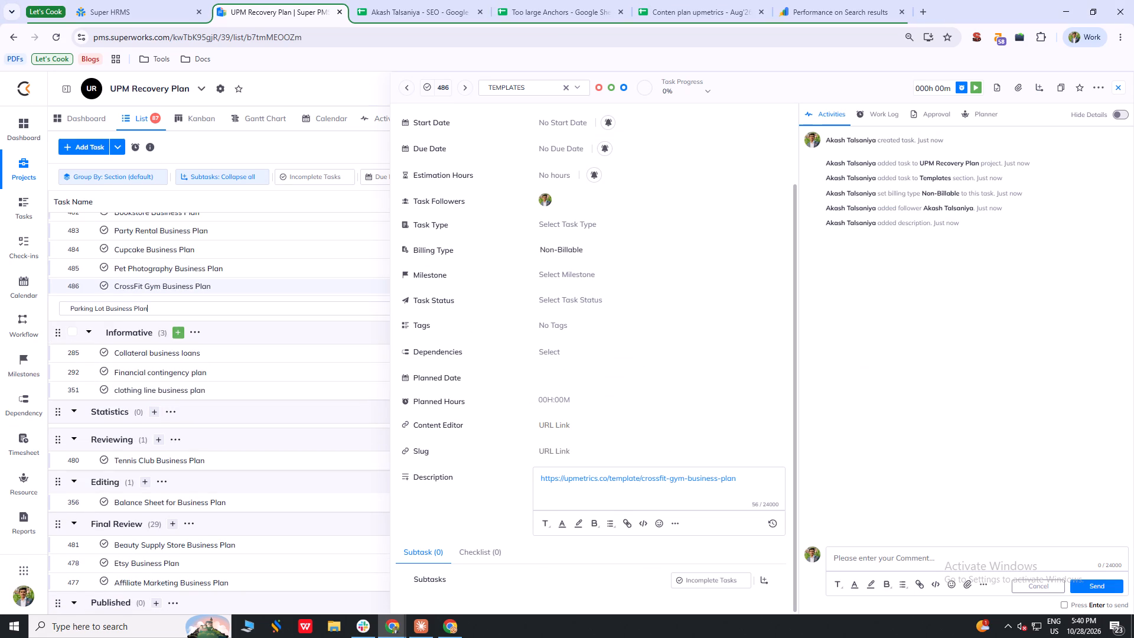
key("Return")
Copy the Parking Lot Business Plan's expected URL from the sheet and paste it into the new task's description.
key("alt+Tab")
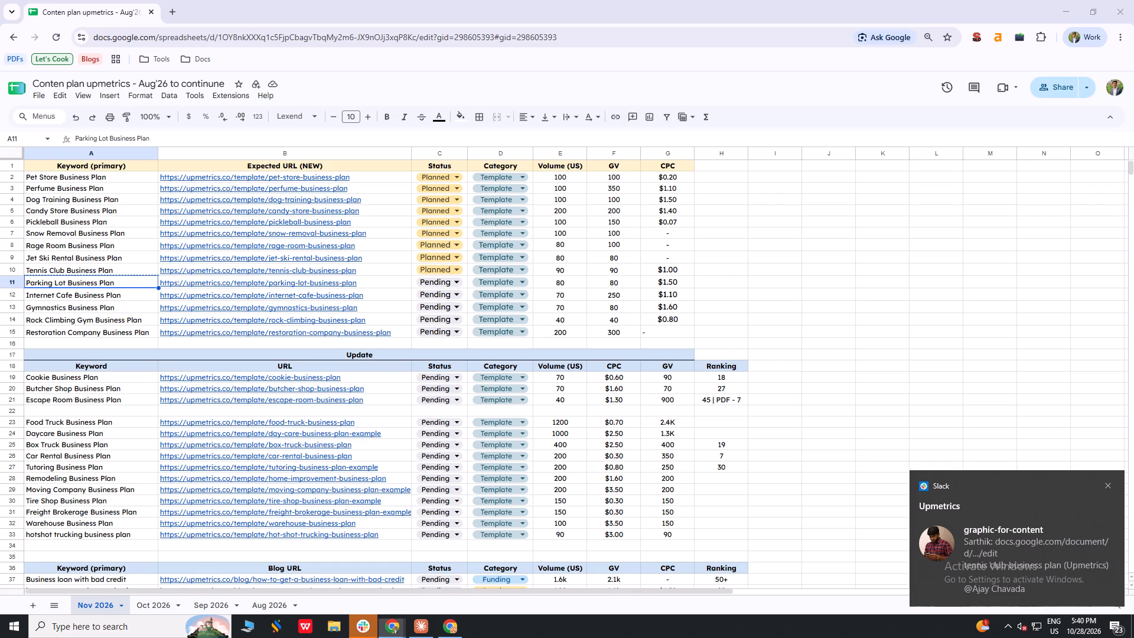
left_click(249, 284)
key("ctrl+c")
key("ctrl+c")
key("alt+Tab")
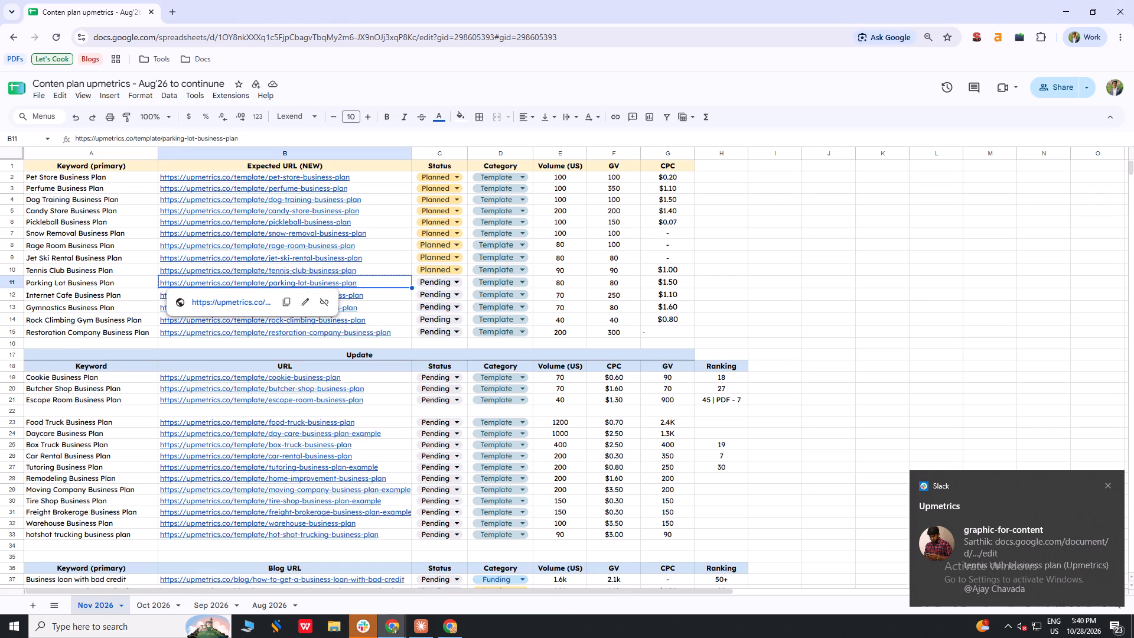
left_click(569, 484)
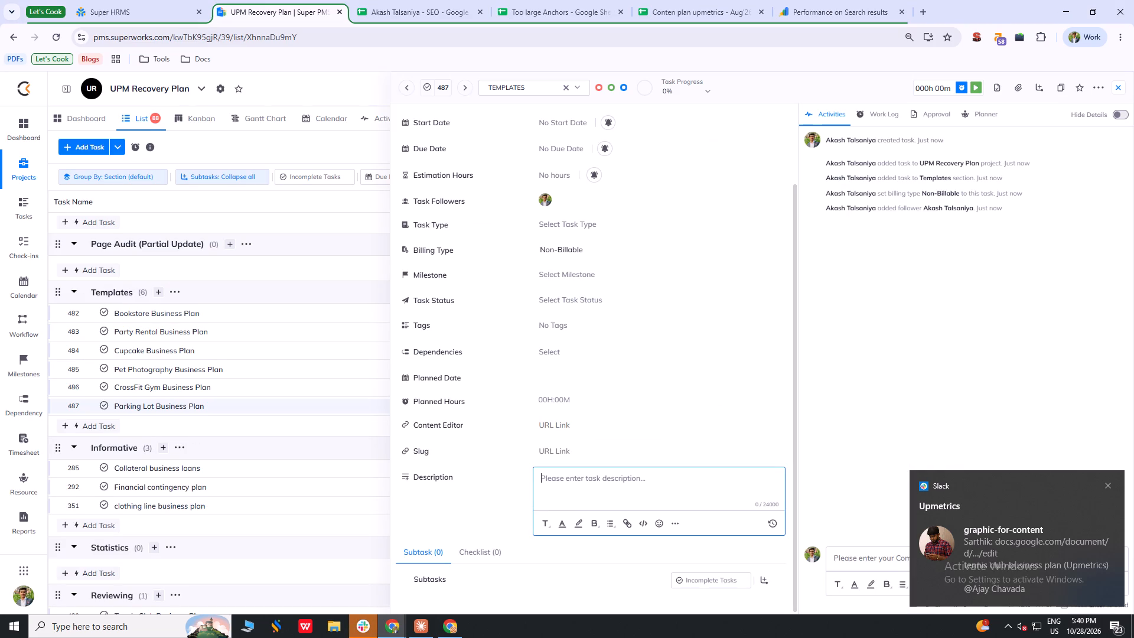
key("ctrl+v")
left_click(432, 513)
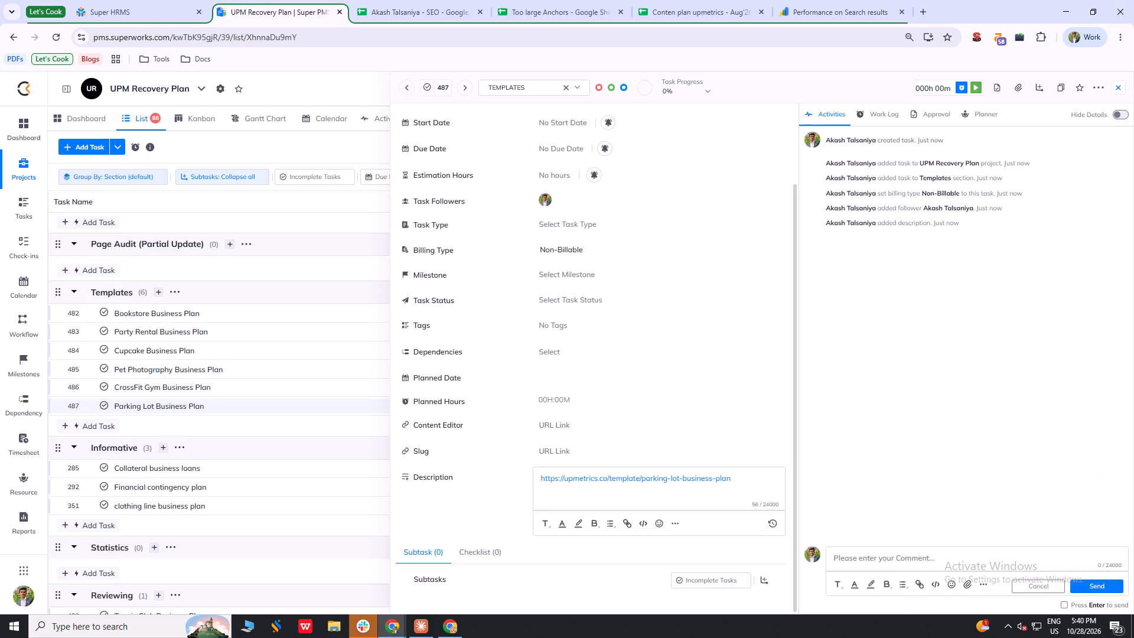
Add the line "Expected URL:" above the link in the Parking Lot Business Plan task's description.
left_click(540, 480)
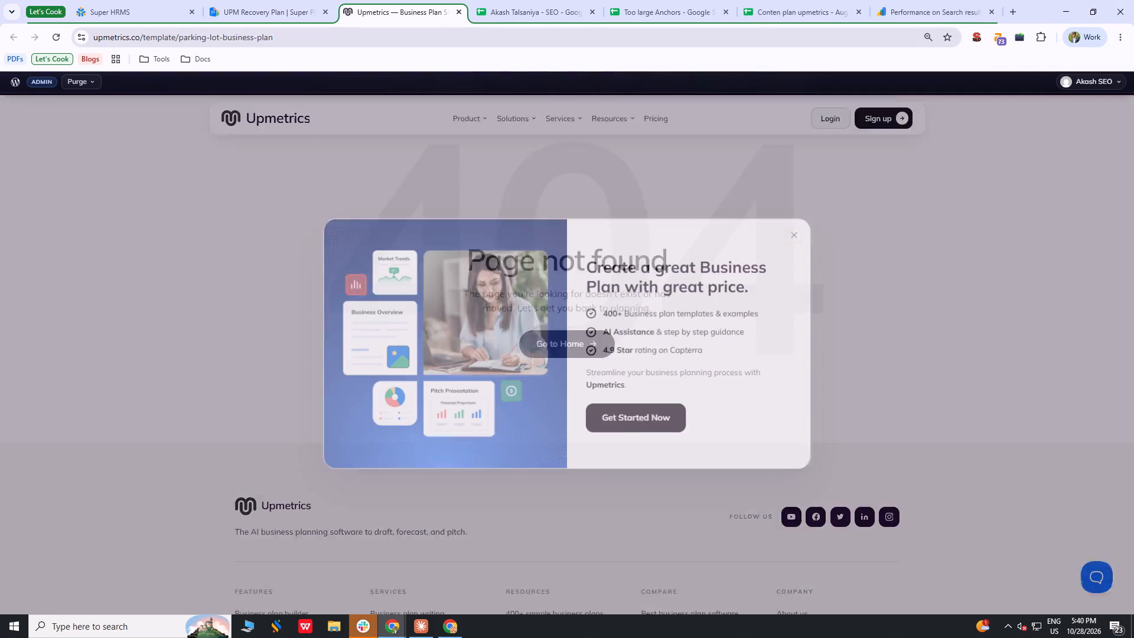
middle_click(386, 17)
left_click(555, 498)
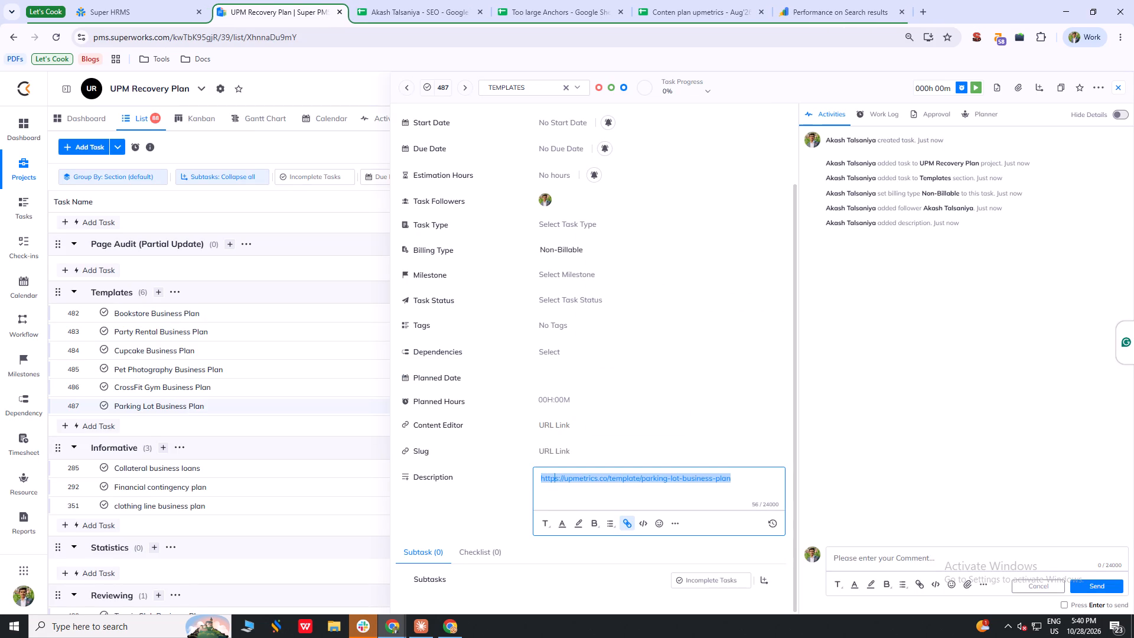
left_click(539, 483)
key("shift+Return")
key("Up")
type("Expected URL:")
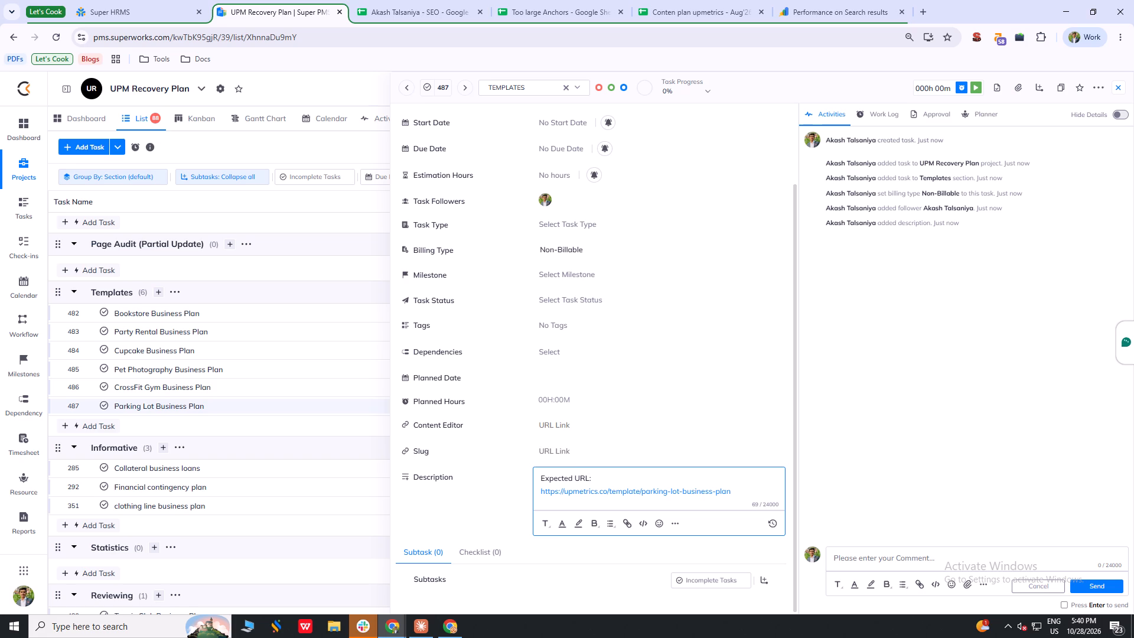
left_click(436, 517)
Set the status of the Parking Lot Business Plan row to Planned in the Nov 2026 sheet.
key("alt+Tab")
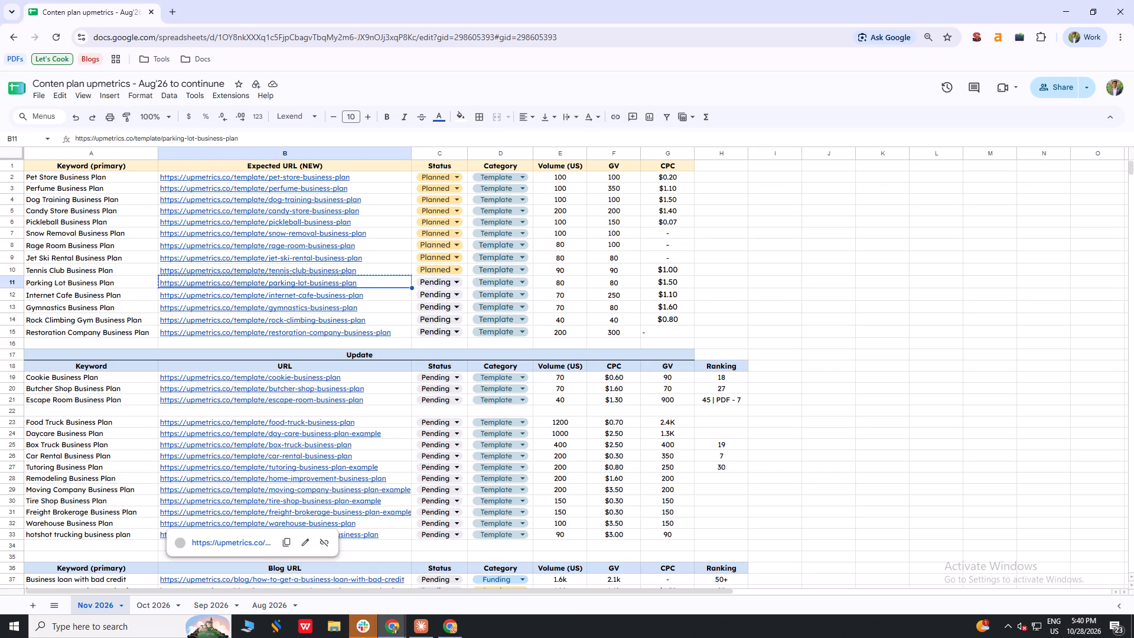
left_click(440, 283)
left_click(444, 309)
Copy the Internet Cafe Business Plan keyword, check its expected URL's page, and add the keyword as a task in the Templates section.
left_click(112, 292)
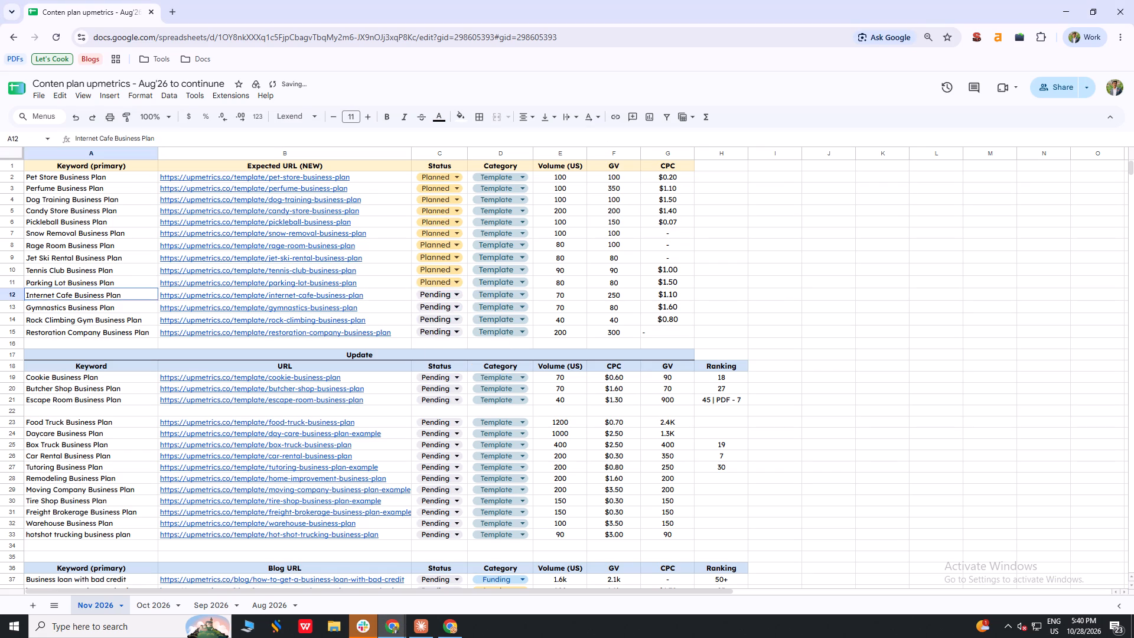
key("ctrl+c")
key("ctrl+c")
key("ctrl+c")
key("ctrl+c")
key("ctrl+c")
key("ctrl+c")
key("ctrl+c")
key("ctrl+c")
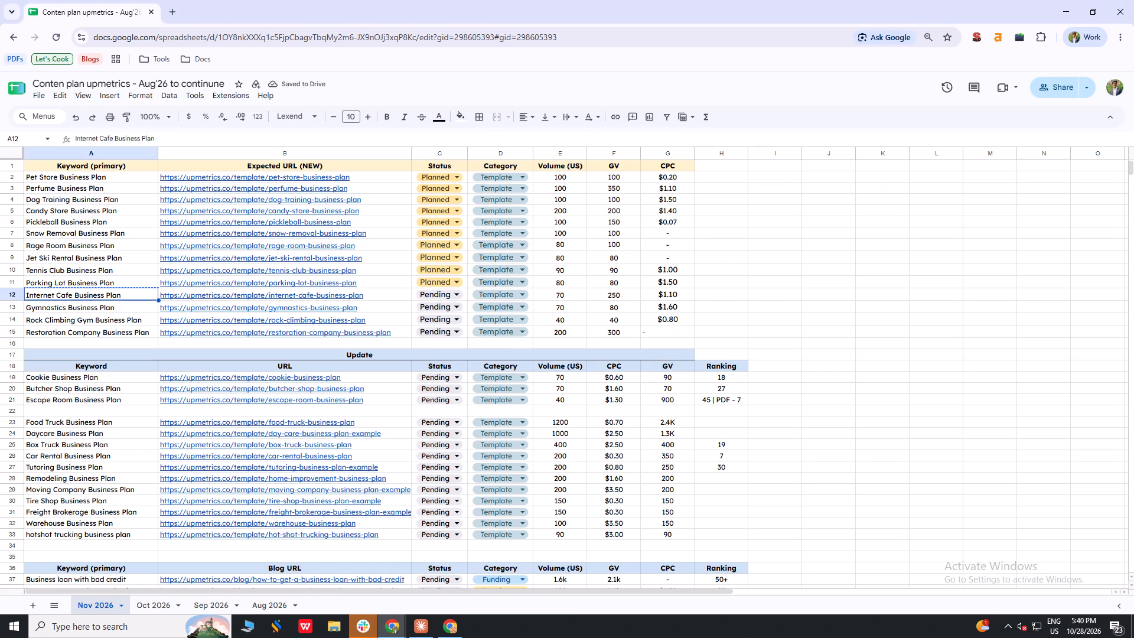
left_click(289, 292)
left_click(241, 315)
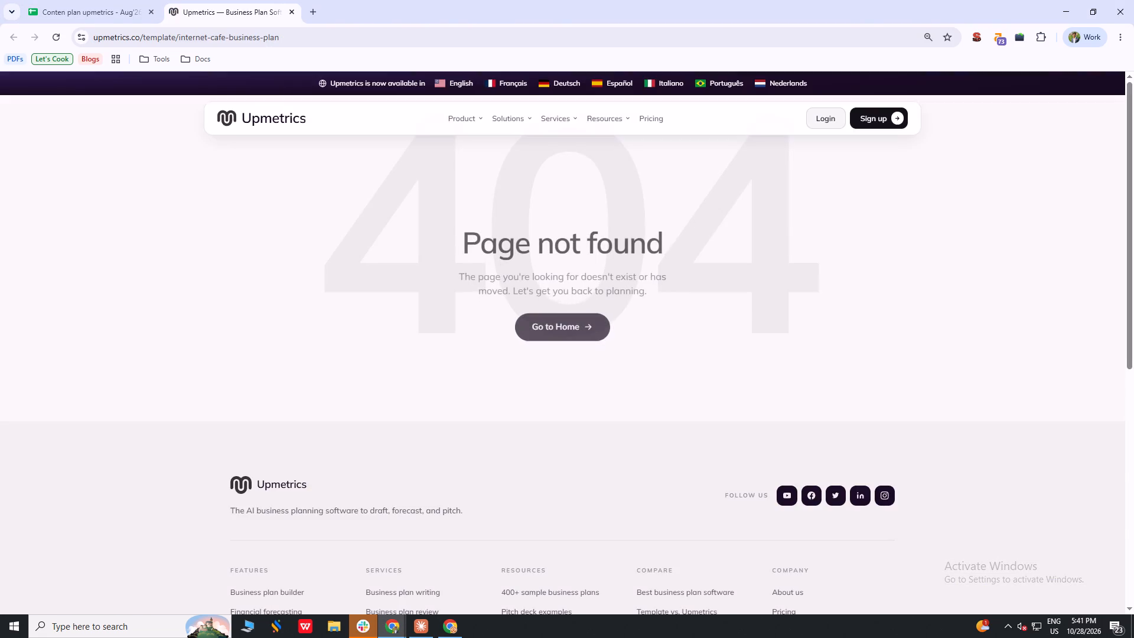
middle_click(244, 0)
key("alt+Tab")
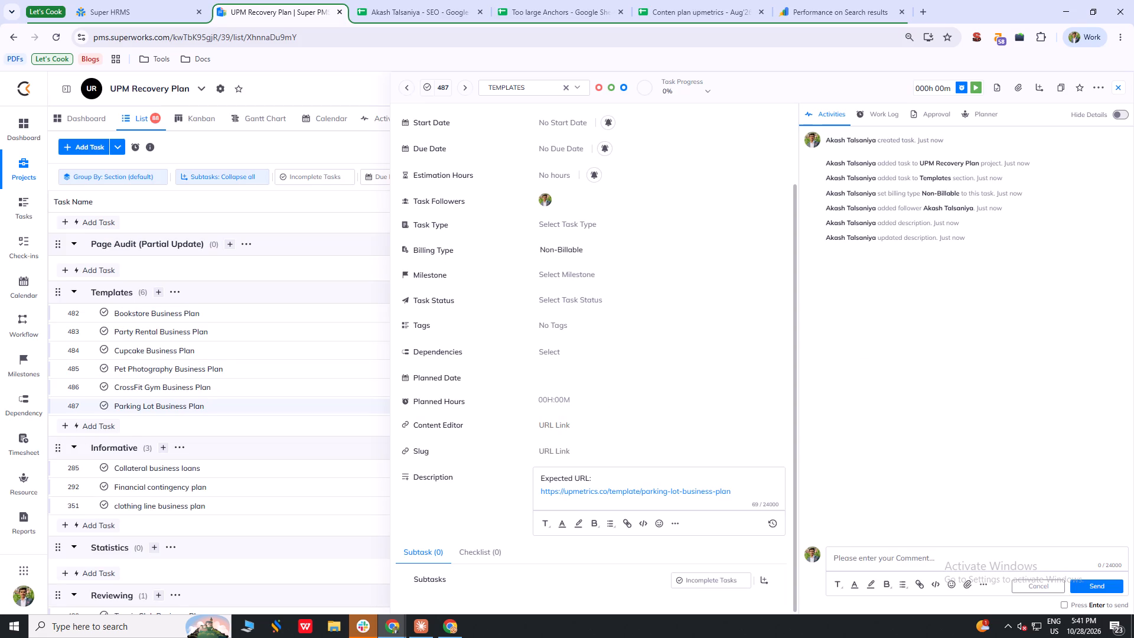
left_click(100, 423)
key("ctrl+v")
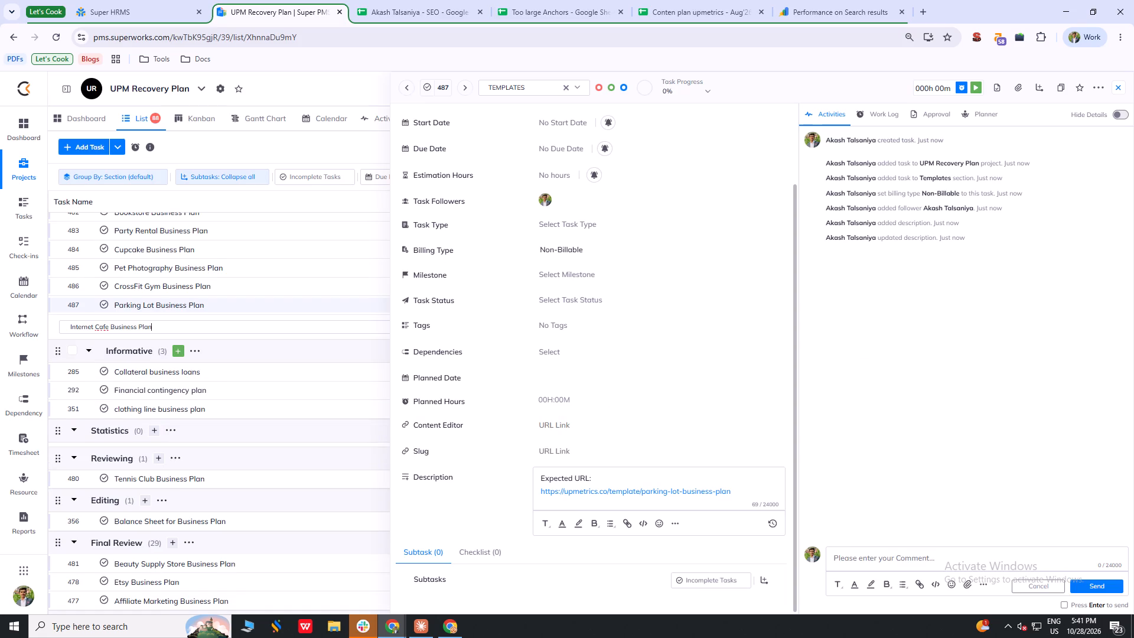
key("Return")
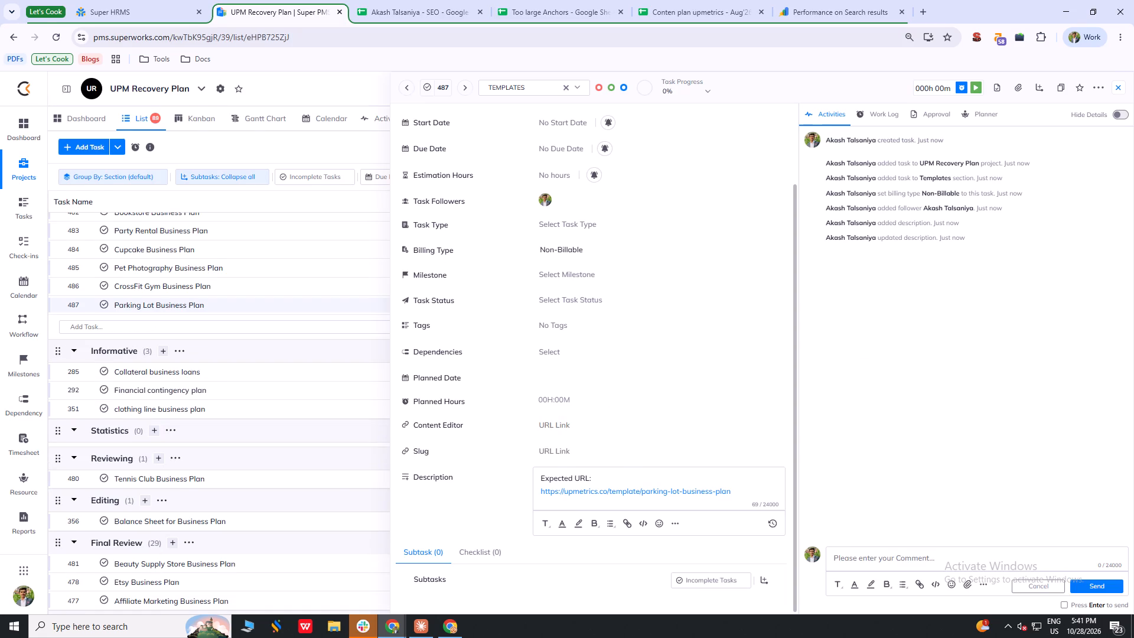
Fill the Internet Cafe Business Plan task's description with "Expected URL:" and, on the line below, its URL copied from the sheet.
key("alt+Tab")
key("ctrl+c")
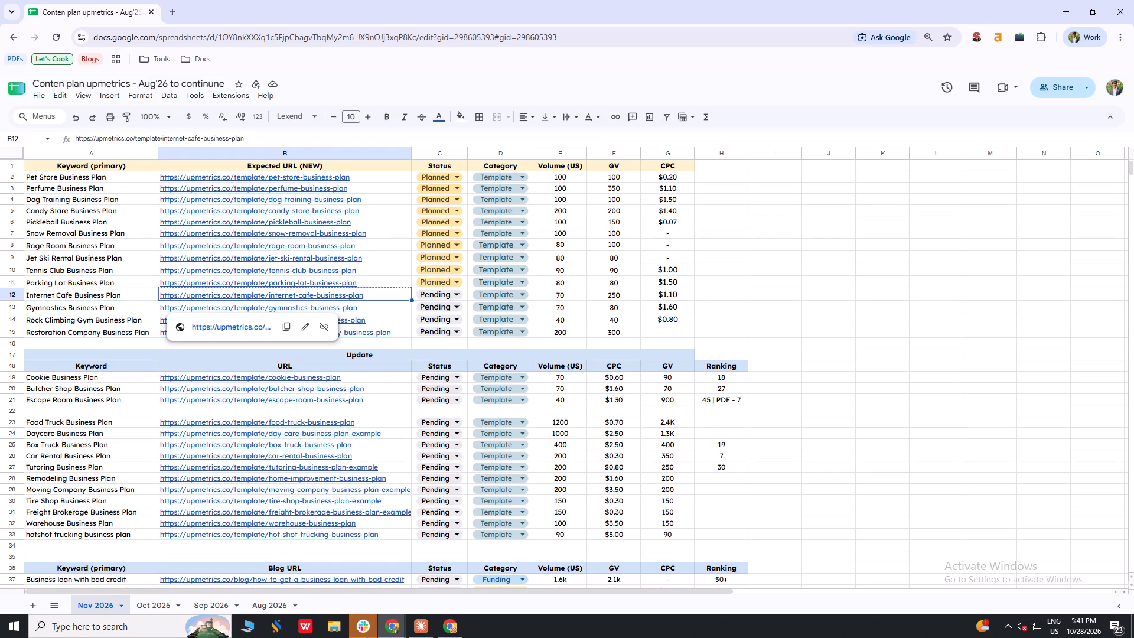
key("ctrl+c")
key("ctrl+c")
key("alt+Tab")
left_click(574, 479)
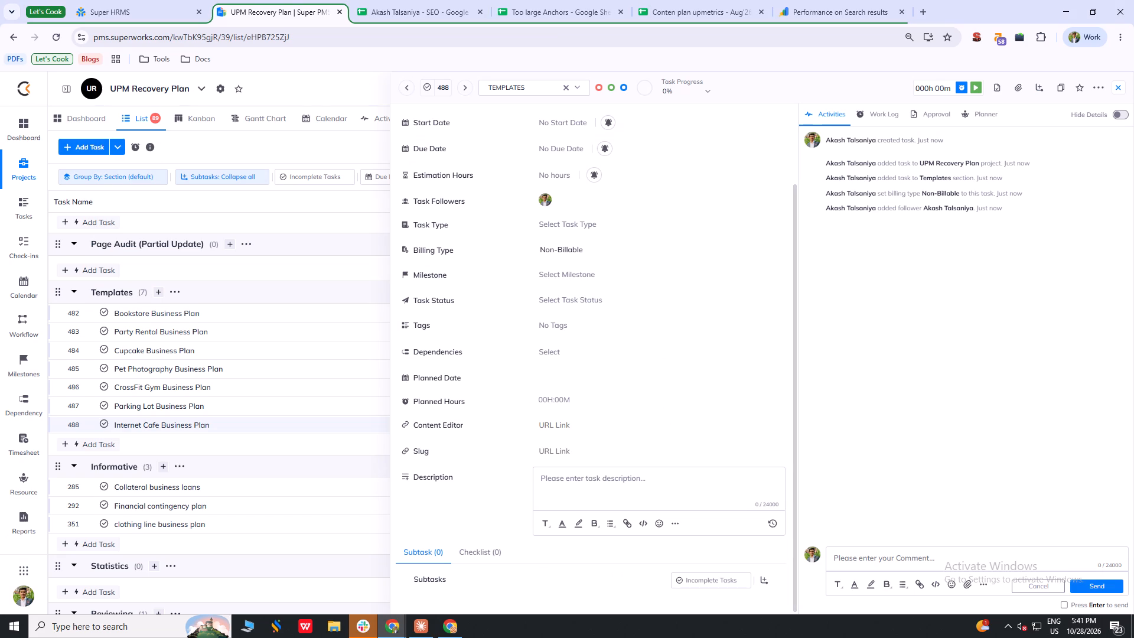
left_click(588, 481)
type("Expected")
key("space")
type("URL")
key("shift+colon")
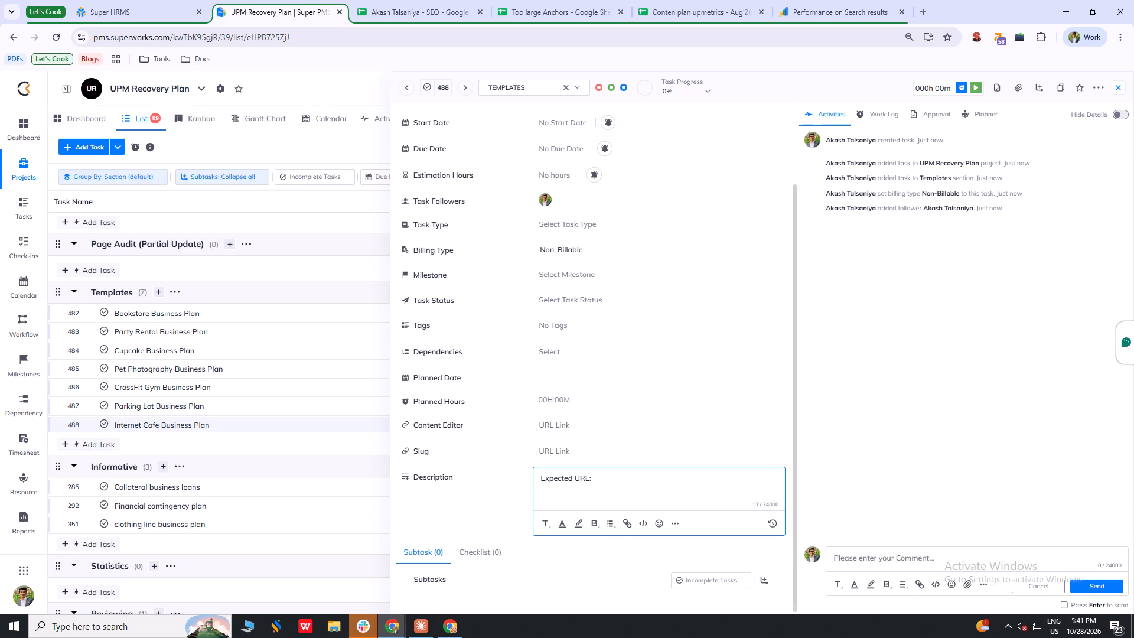
key("Return")
key("ctrl+v")
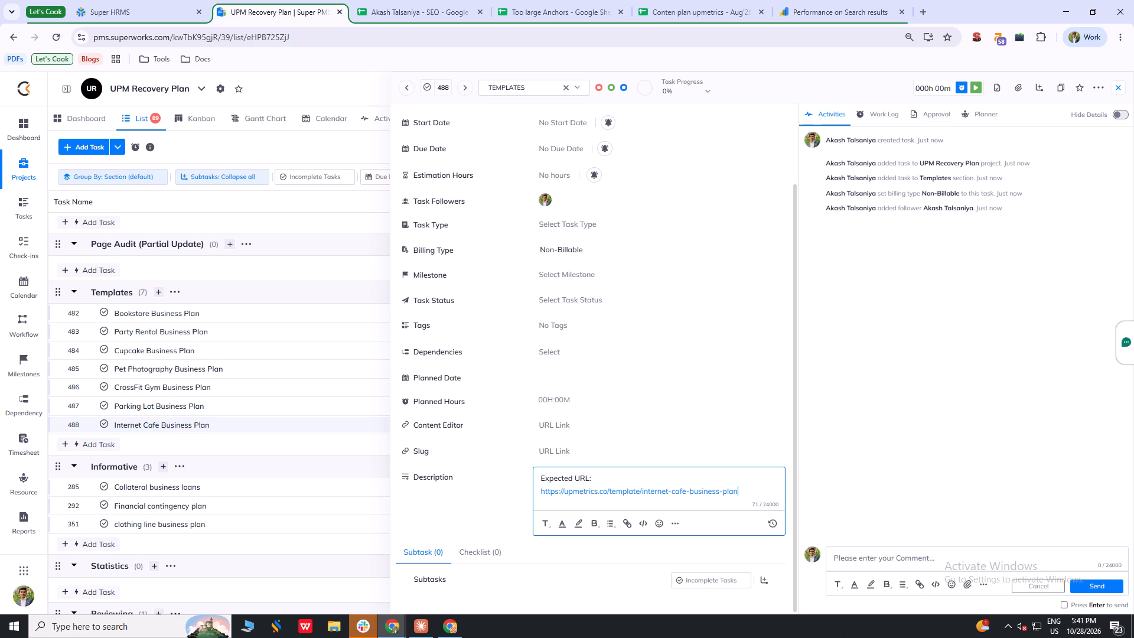
Open the internet cafe template URL in a new browser tab to check the page.
left_click(928, 8)
key("ctrl+v")
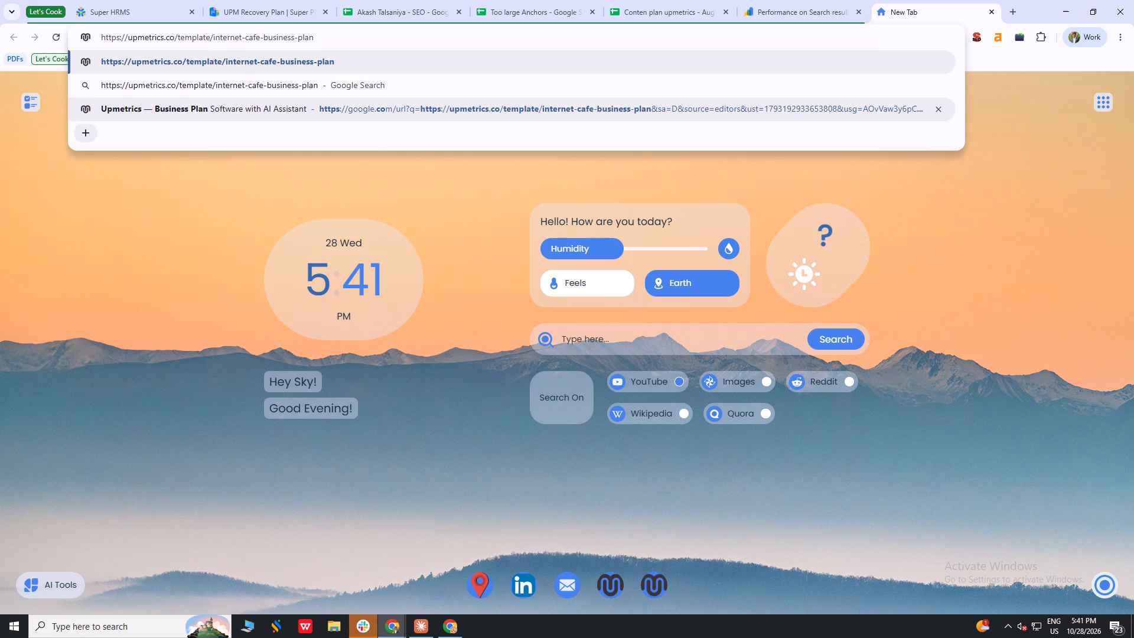
left_click(501, 112)
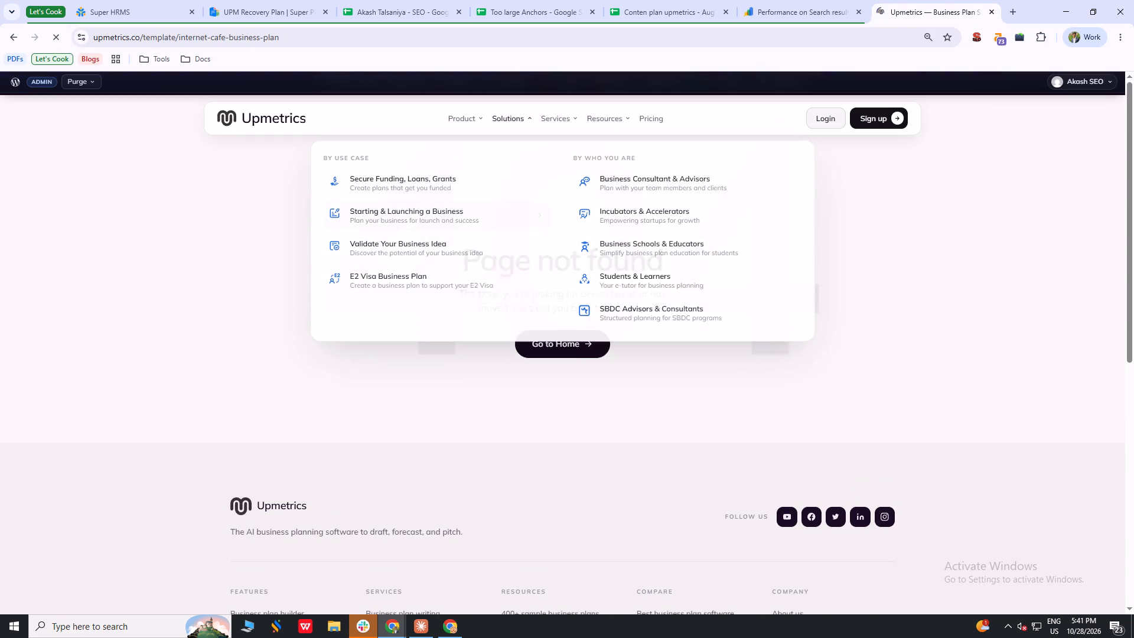
Browse the Upmetrics sample business plans page and open the Fashion Design Business Plan example.
left_click(543, 181)
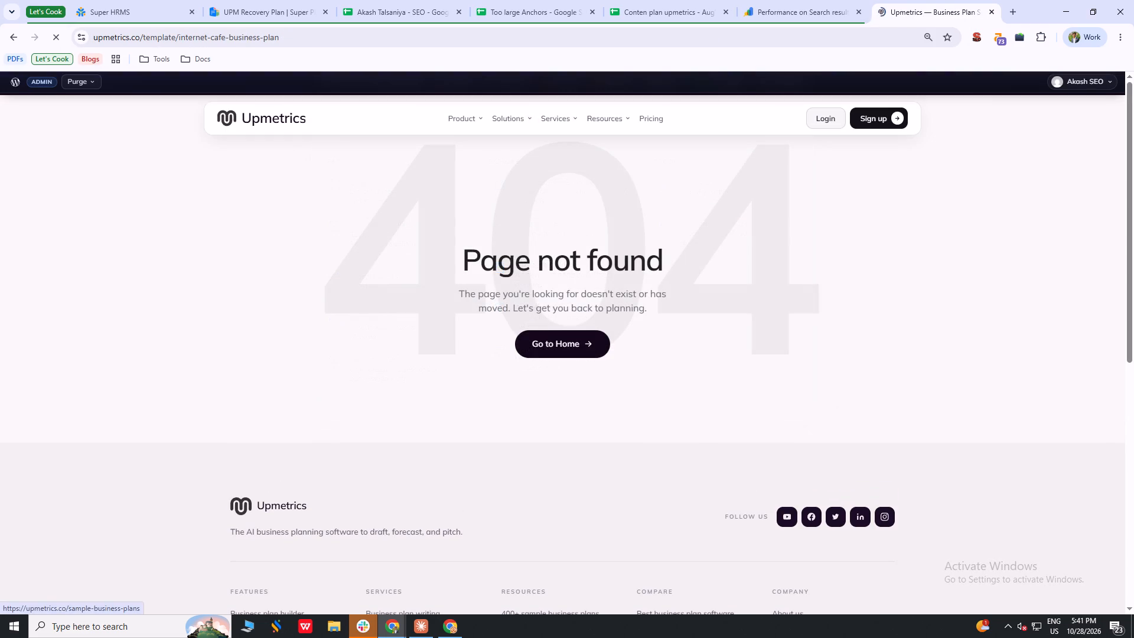
scroll(379, 402, "down", 4)
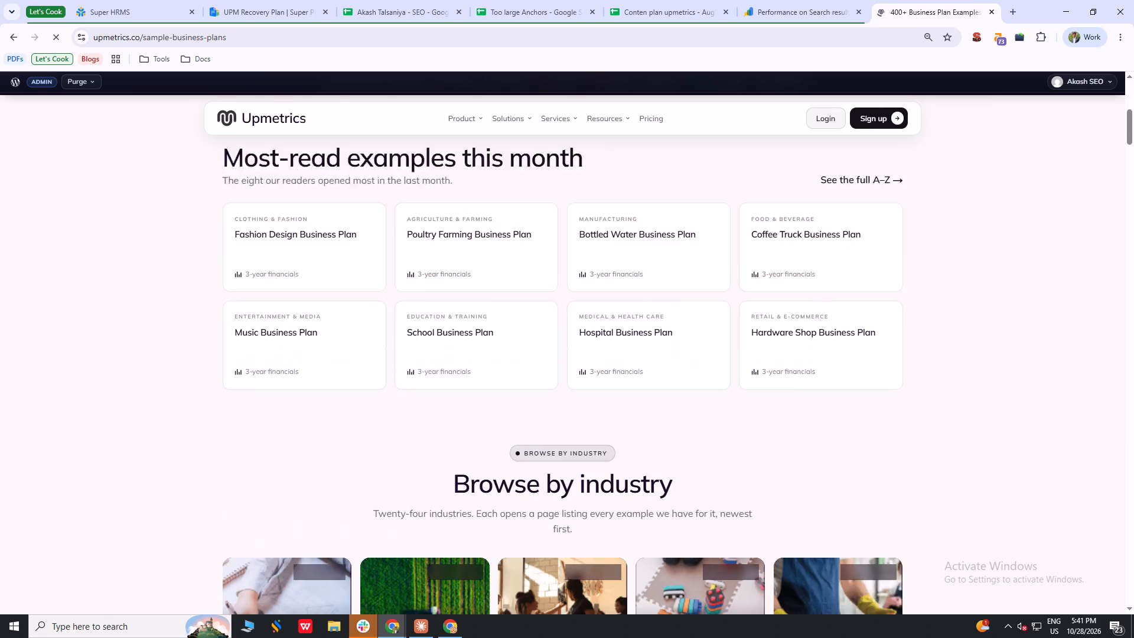
scroll(403, 425, "down", 3)
scroll(354, 254, "up", 3)
left_click(314, 188)
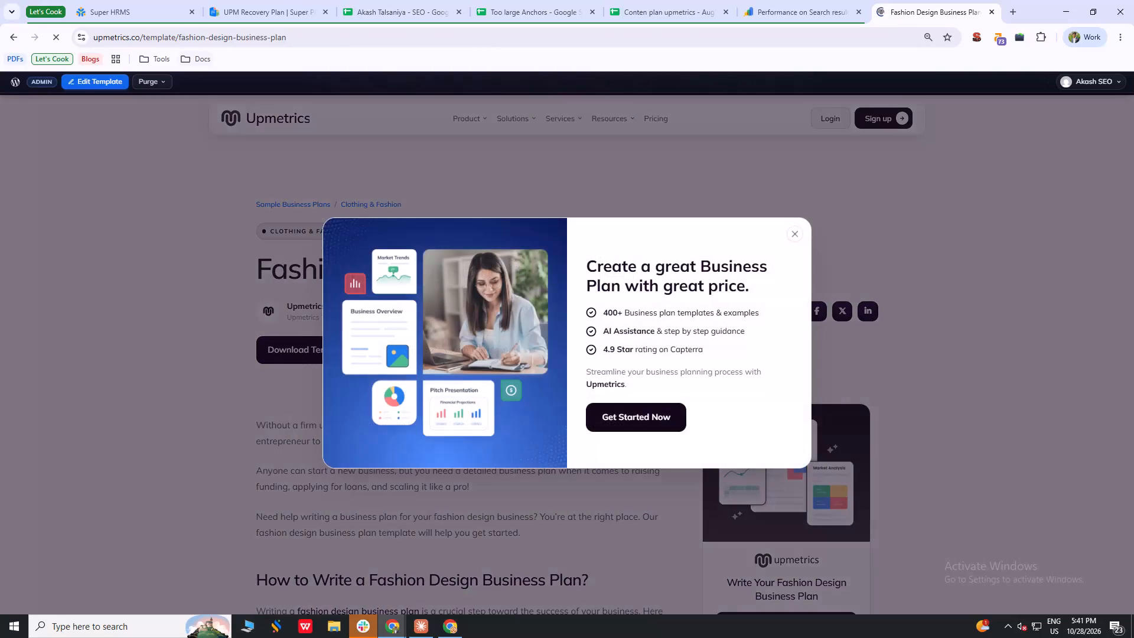
Remove the fashion-design-business-plan slug from the page address and load the base template URL.
left_click_drag(179, 40, 432, 50)
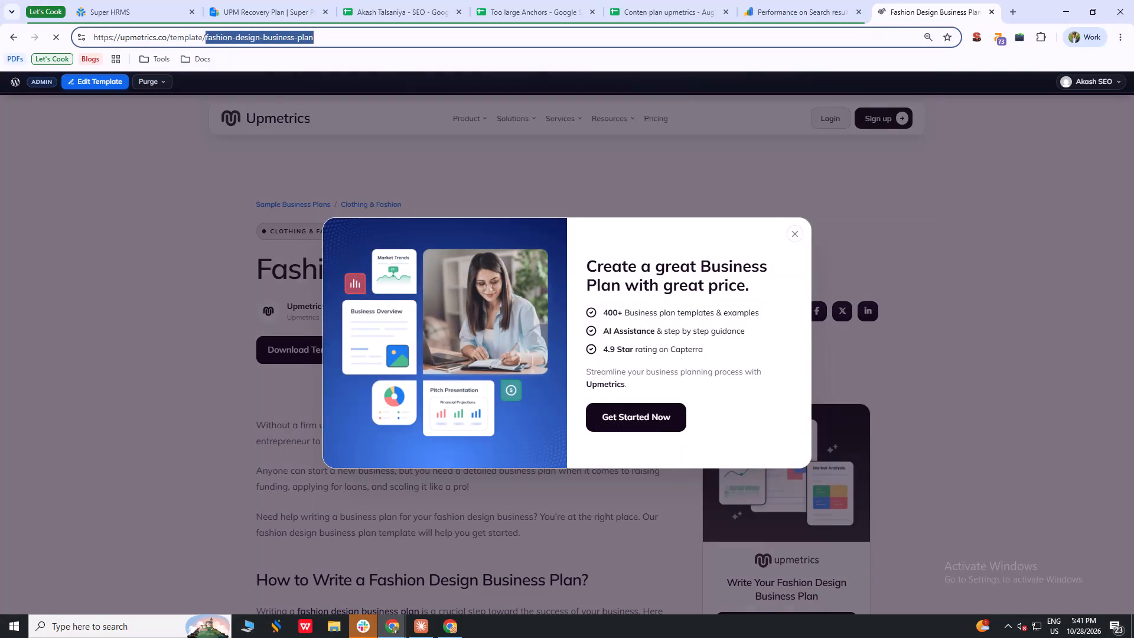
key("BackSpace")
key("Return")
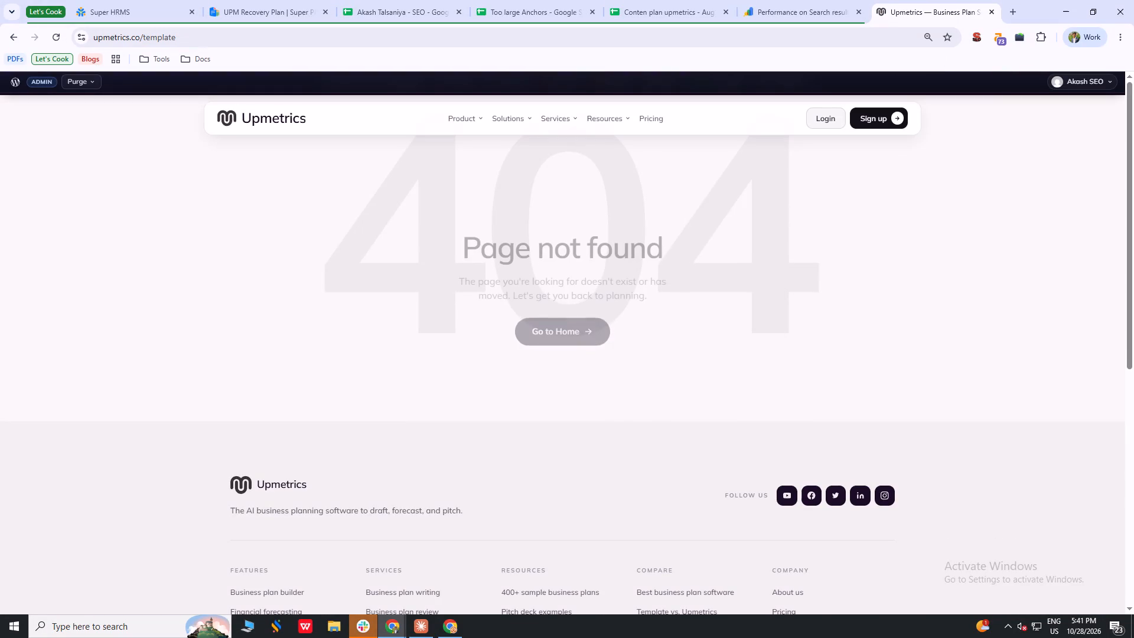
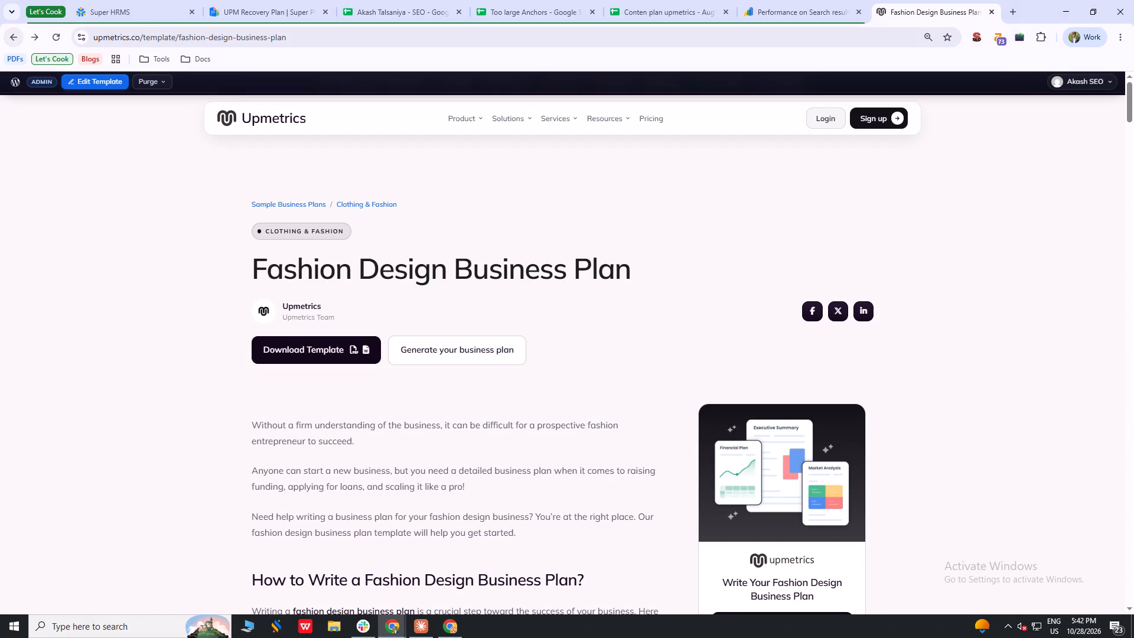
Go to the Sample Business Plans page through the template's breadcrumb and copy that page's address.
left_click(302, 203)
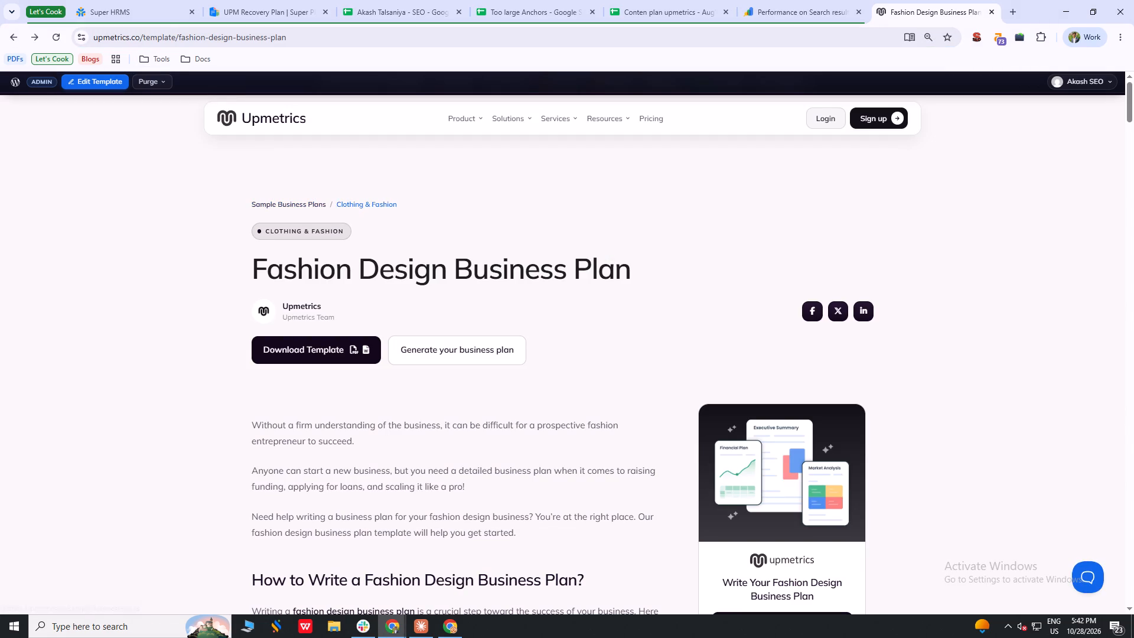
left_click(255, 35)
key("ctrl+c")
key("ctrl+c")
key("ctrl+c")
key("ctrl+c")
key("ctrl+c")
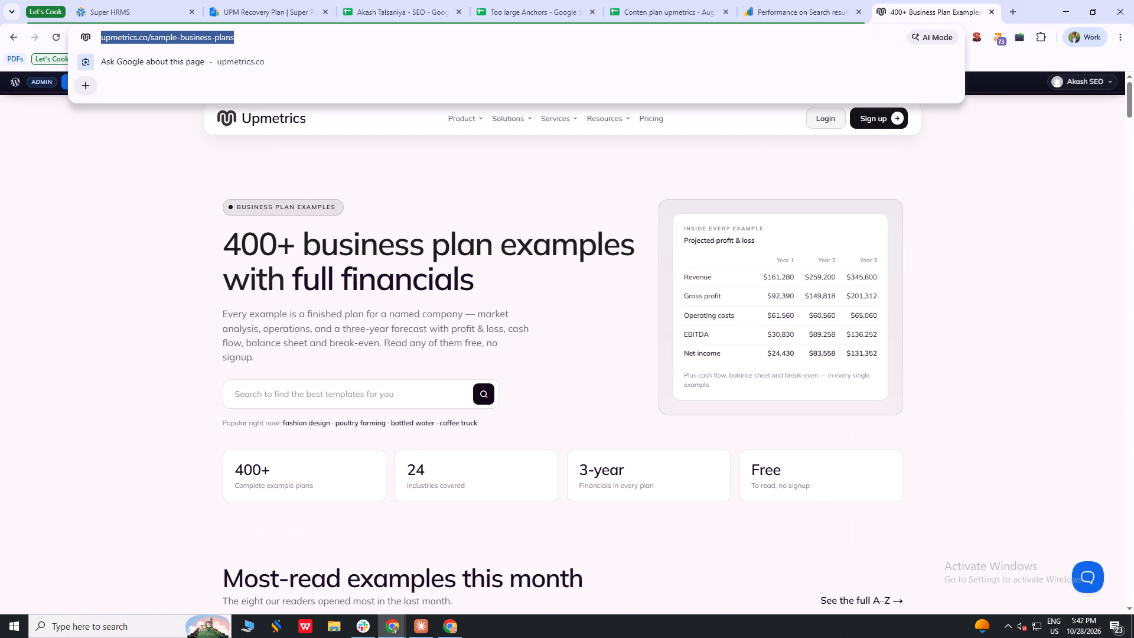
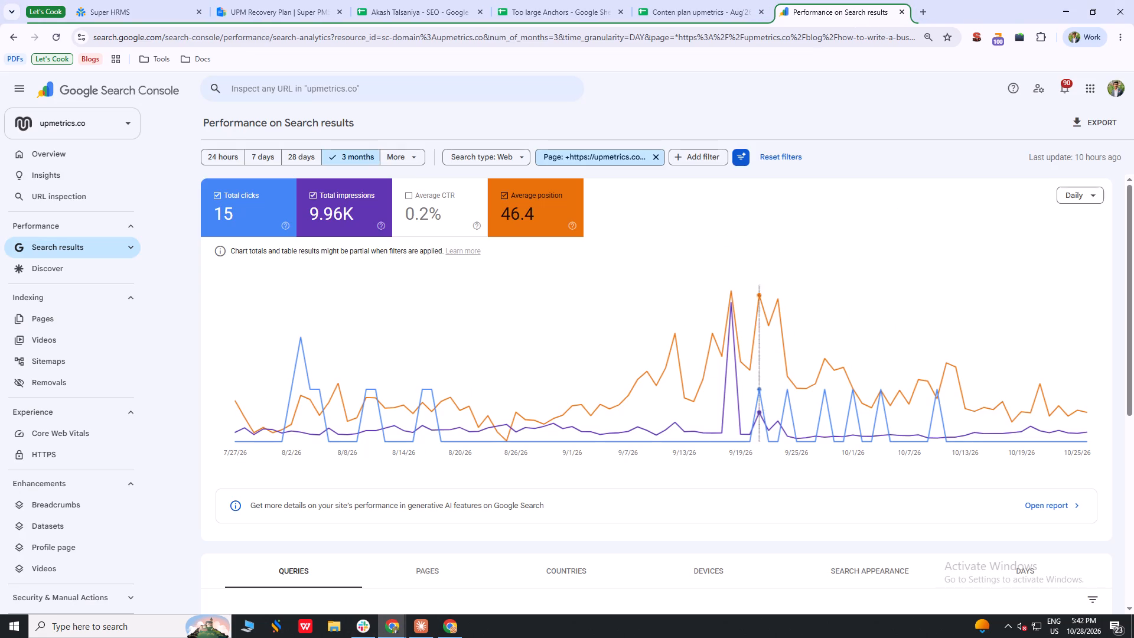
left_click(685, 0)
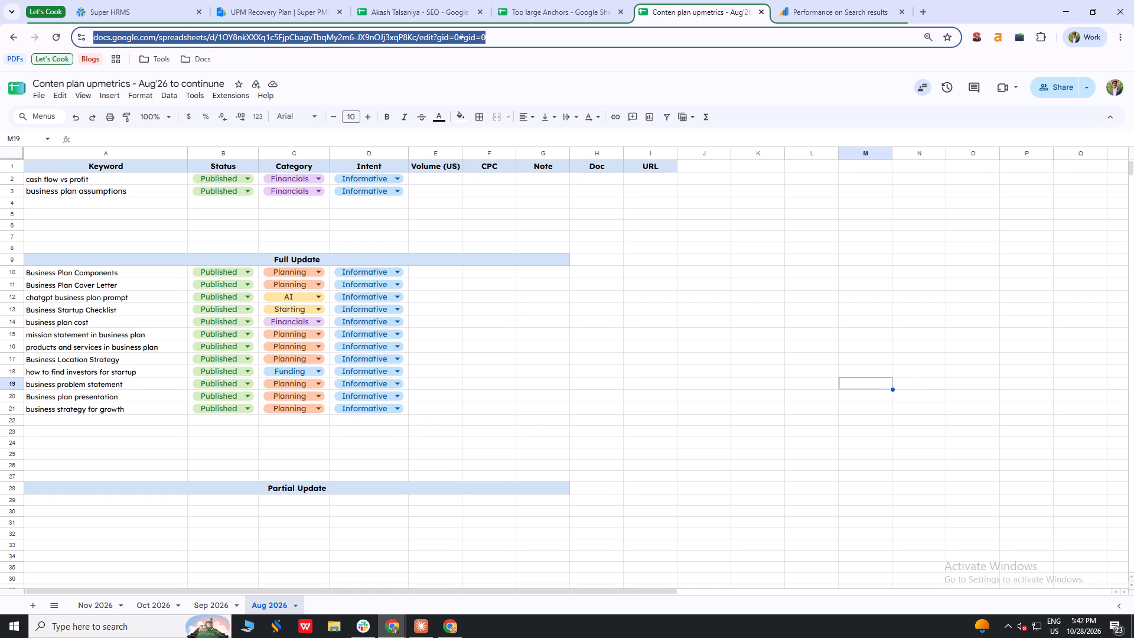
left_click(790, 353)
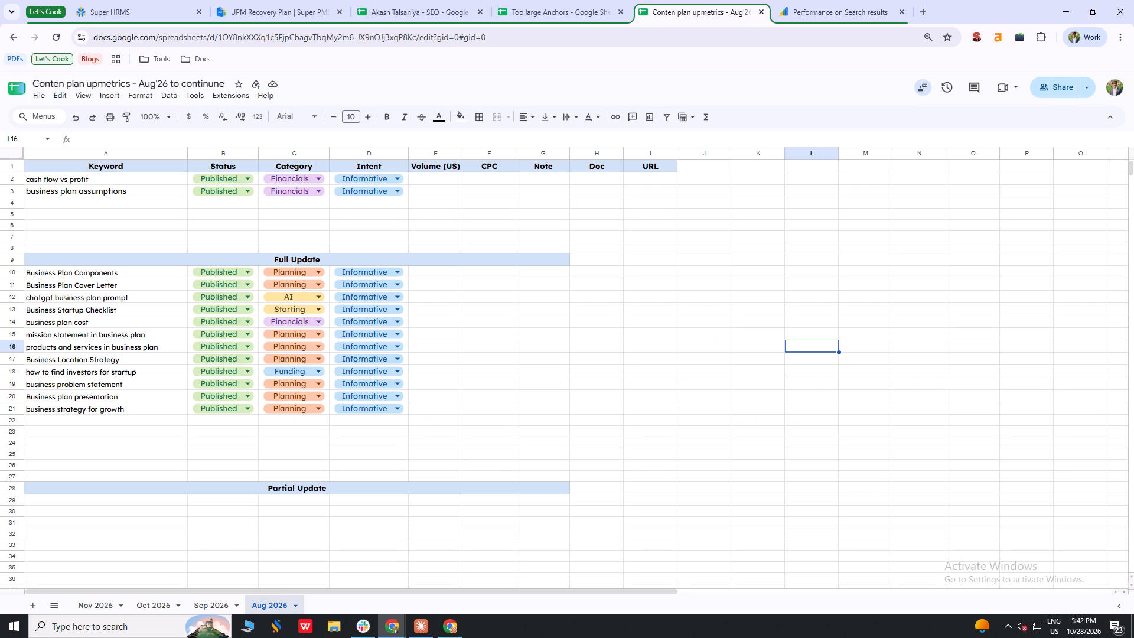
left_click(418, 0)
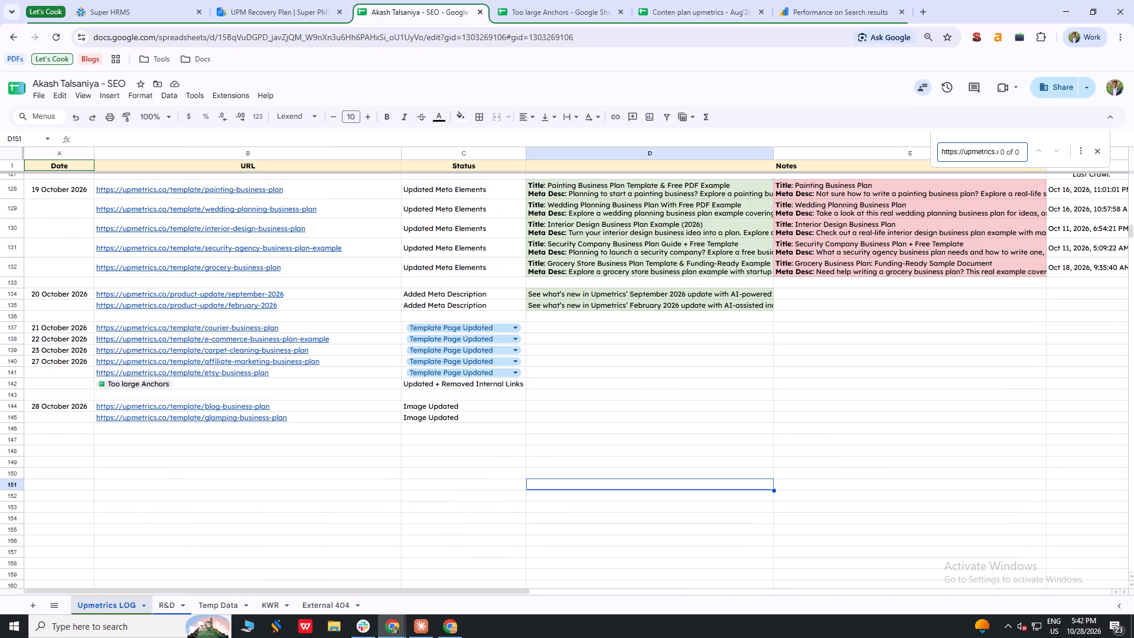
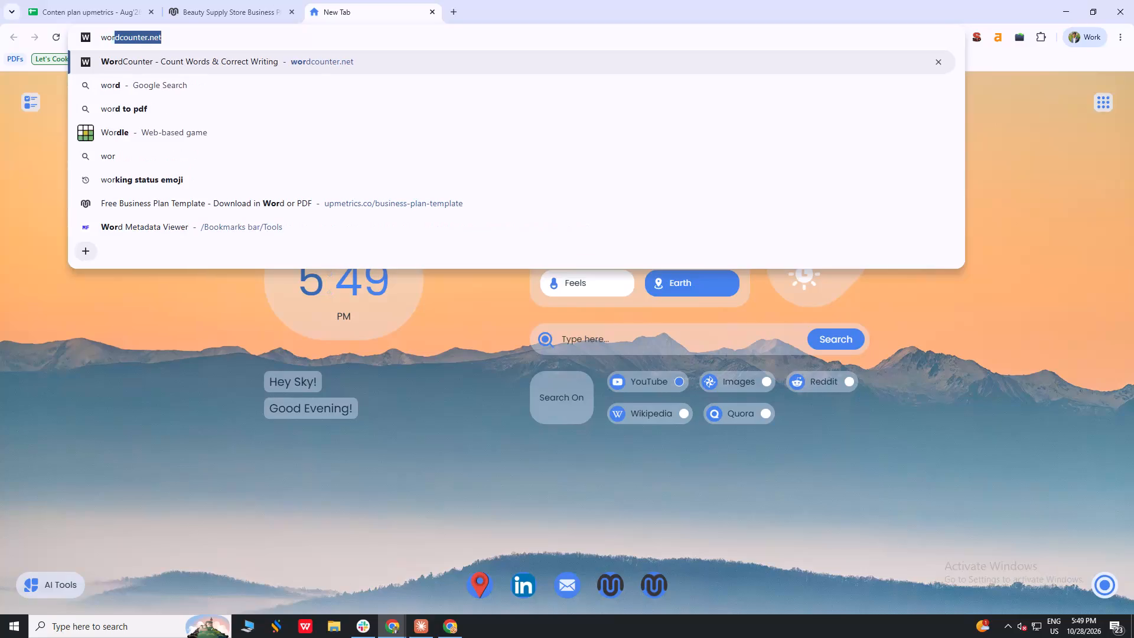
Open wordcounter.net and replace its text with the copied heading "Beauty Supply Store Business Plan Example: Crownwell Beauty Supply" to check its length.
key("Return")
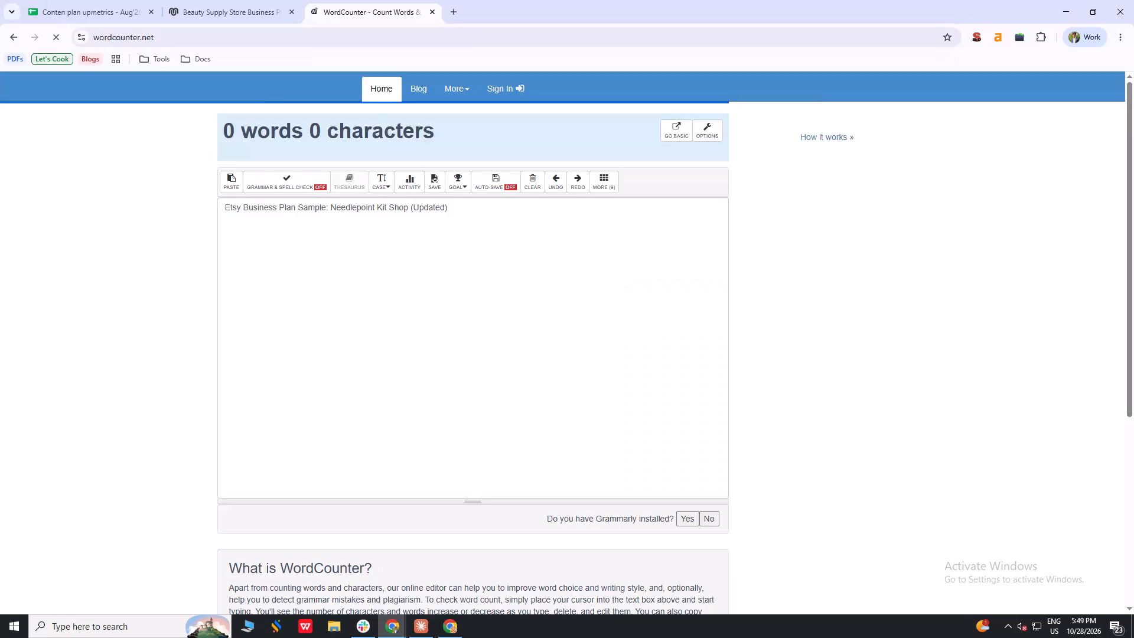
left_click(415, 358)
key("ctrl+a")
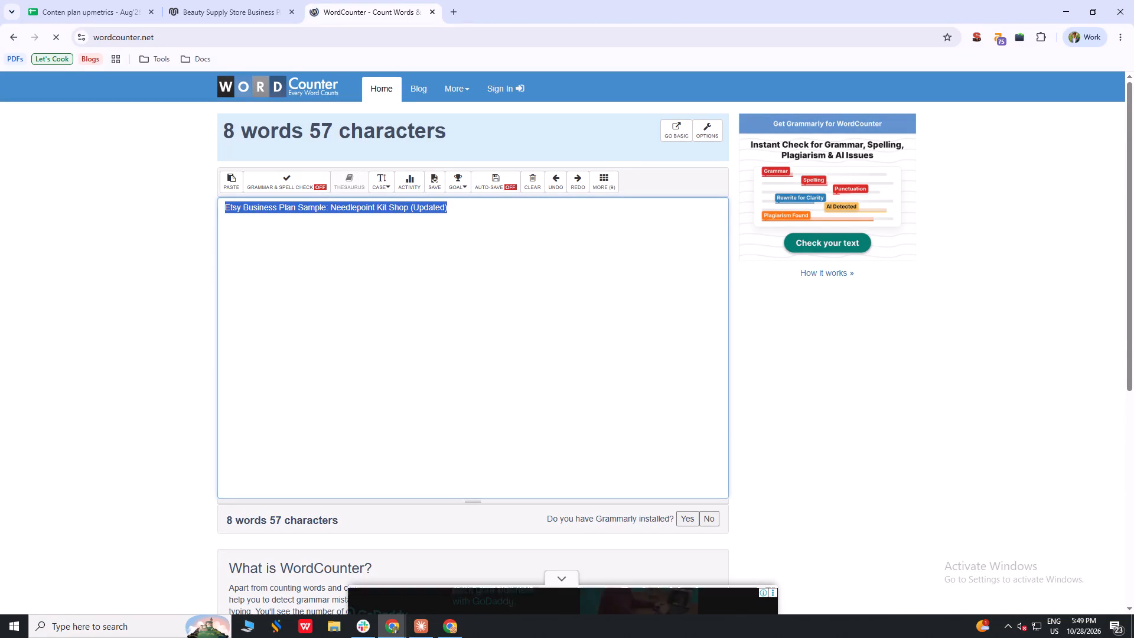
key("ctrl+v")
left_click(324, 251)
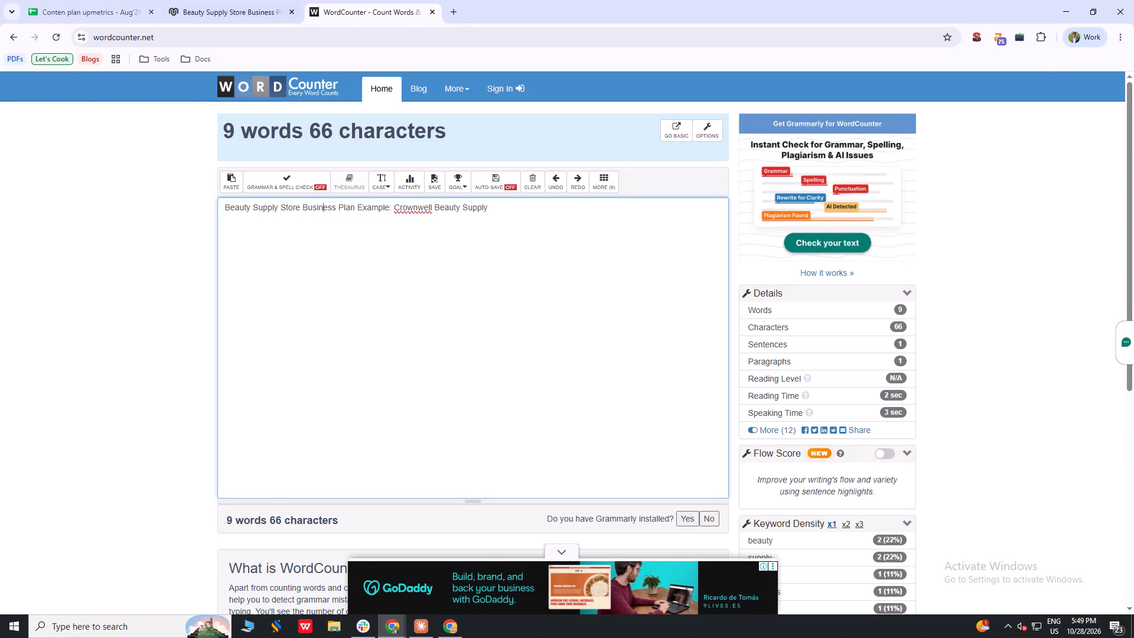
Copy the beauty supply store page's SEO meta title and count its characters in WordCounter, without a trailing blank line.
left_click(230, 0)
left_click(184, 255)
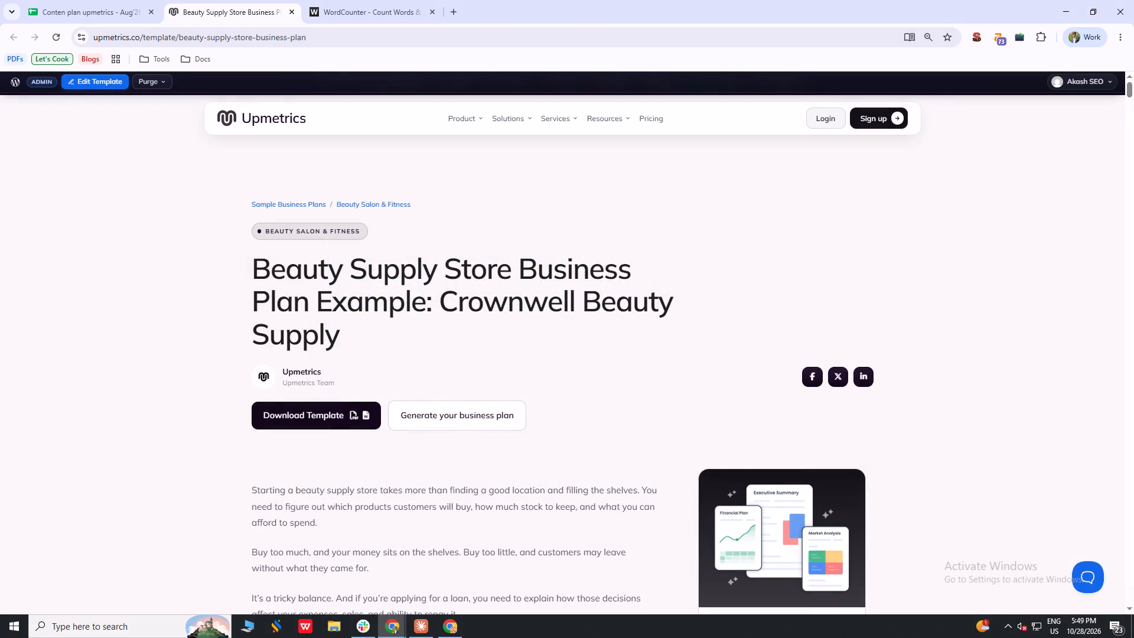
left_click(974, 33)
triple_click(826, 97)
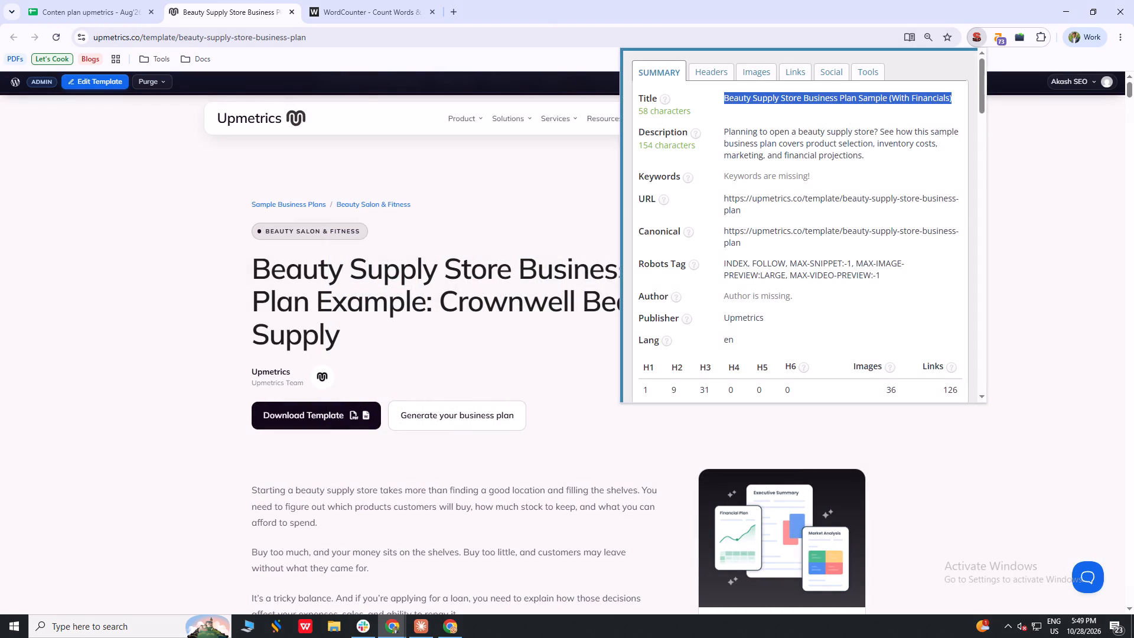
key("ctrl+c")
left_click(346, 0)
left_click(520, 235)
key("ctrl+a")
key("ctrl+v")
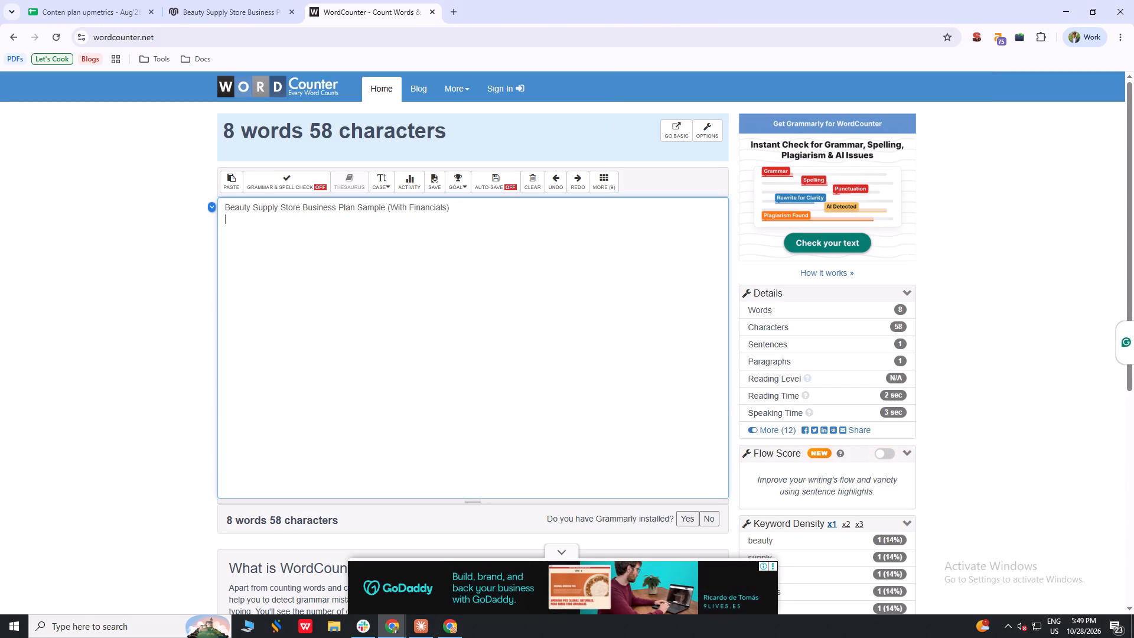
key("BackSpace")
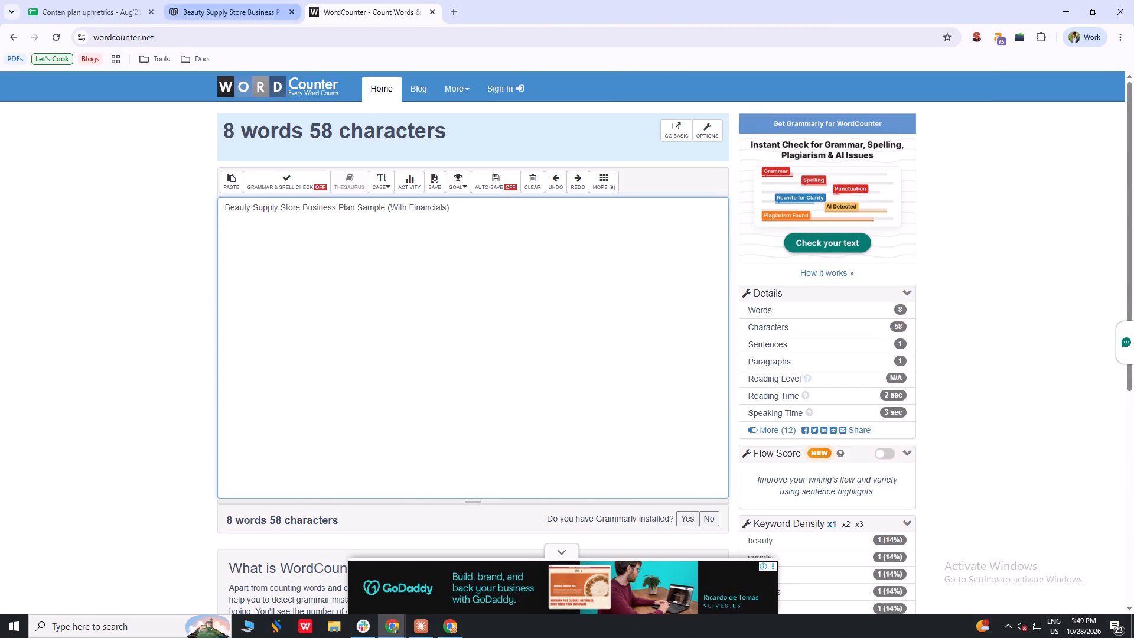
Compare the beauty supply store page's main heading with its SEO meta title, and close the page and WordCounter.
left_click(246, 0)
left_click_drag(442, 300, 625, 305)
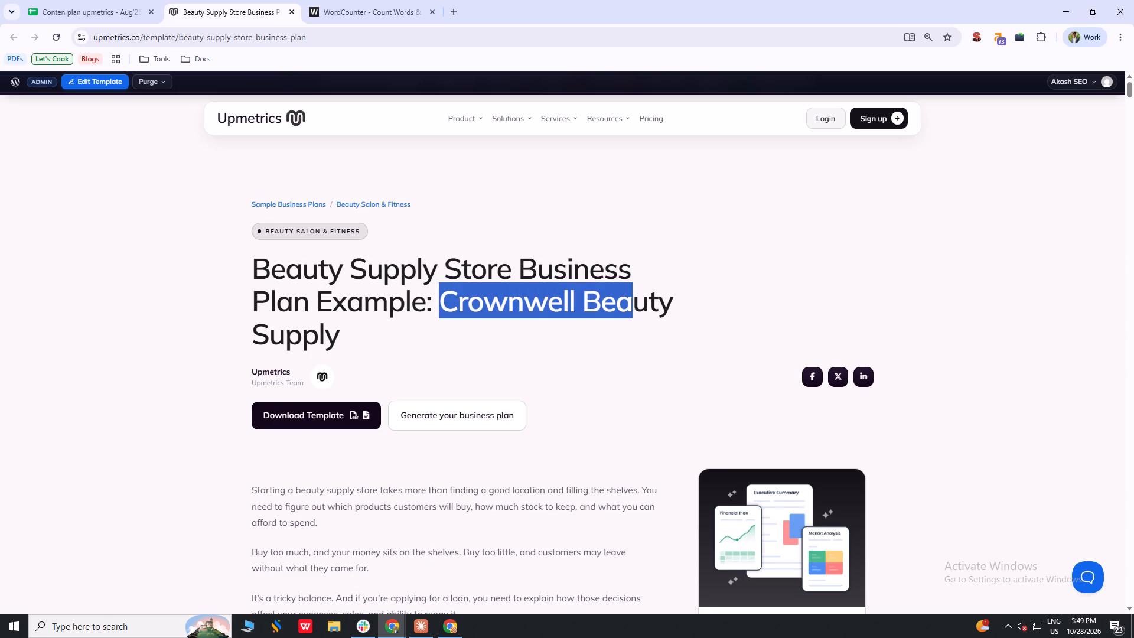
left_click(625, 305)
left_click_drag(662, 306, 392, 306)
left_click(392, 306)
left_click_drag(312, 298, 461, 300)
left_click(461, 300)
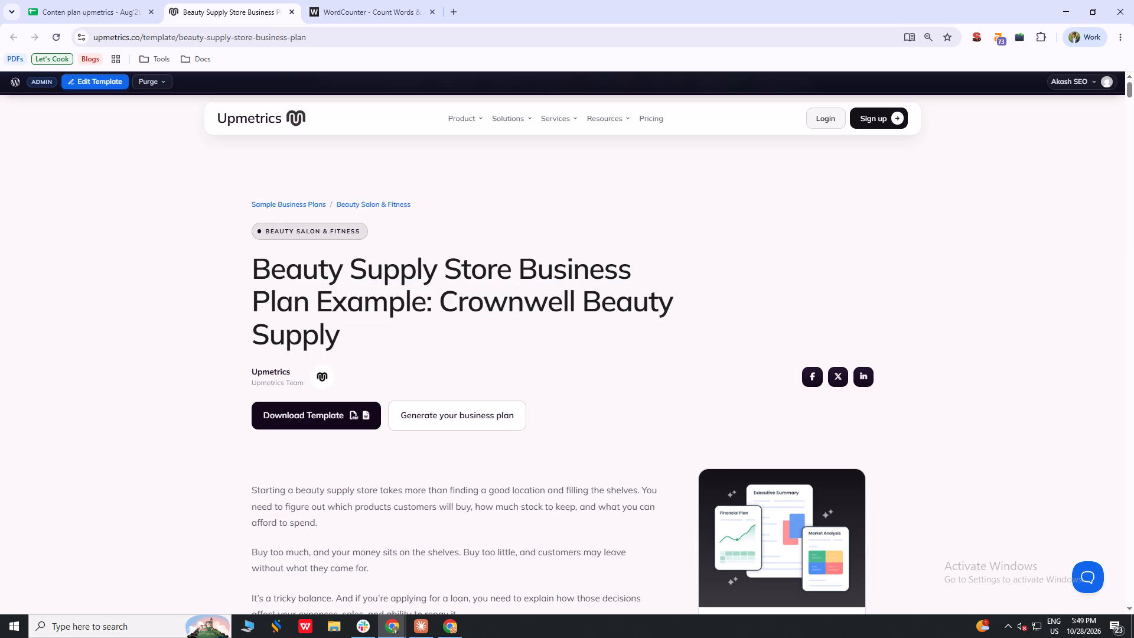
left_click_drag(289, 306, 478, 314)
left_click(481, 314)
left_click_drag(439, 309, 706, 331)
left_click(706, 331)
left_click_drag(441, 294, 480, 355)
left_click(480, 355)
left_click_drag(440, 291, 500, 353)
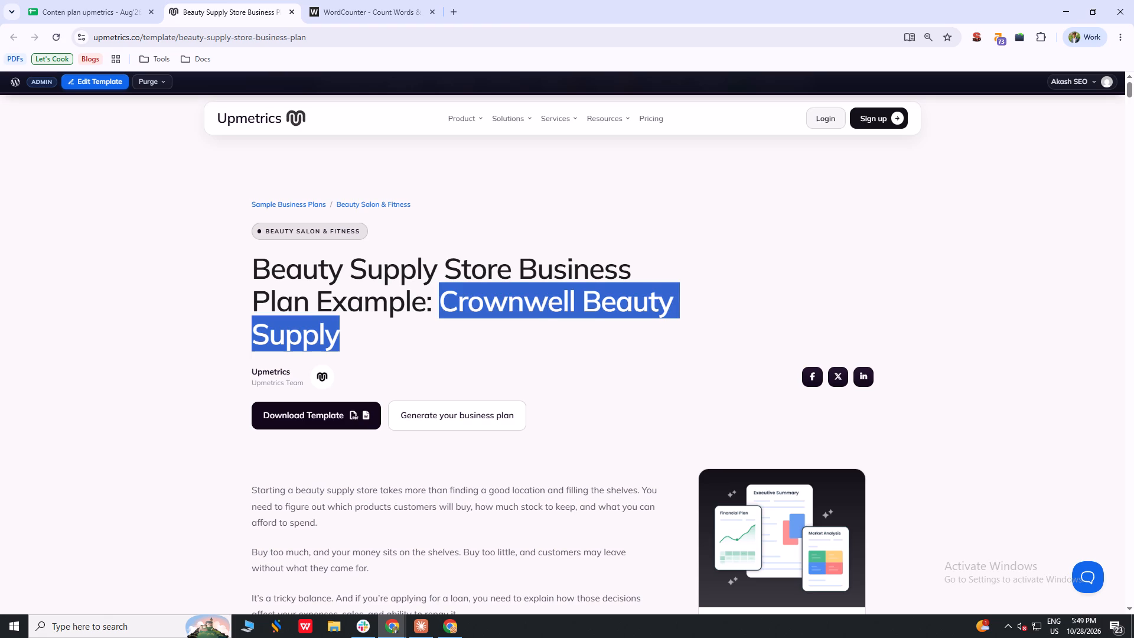
left_click(500, 353)
left_click_drag(445, 305, 496, 350)
left_click(496, 350)
left_click_drag(421, 328, 195, 281)
left_click(195, 281)
left_click(973, 38)
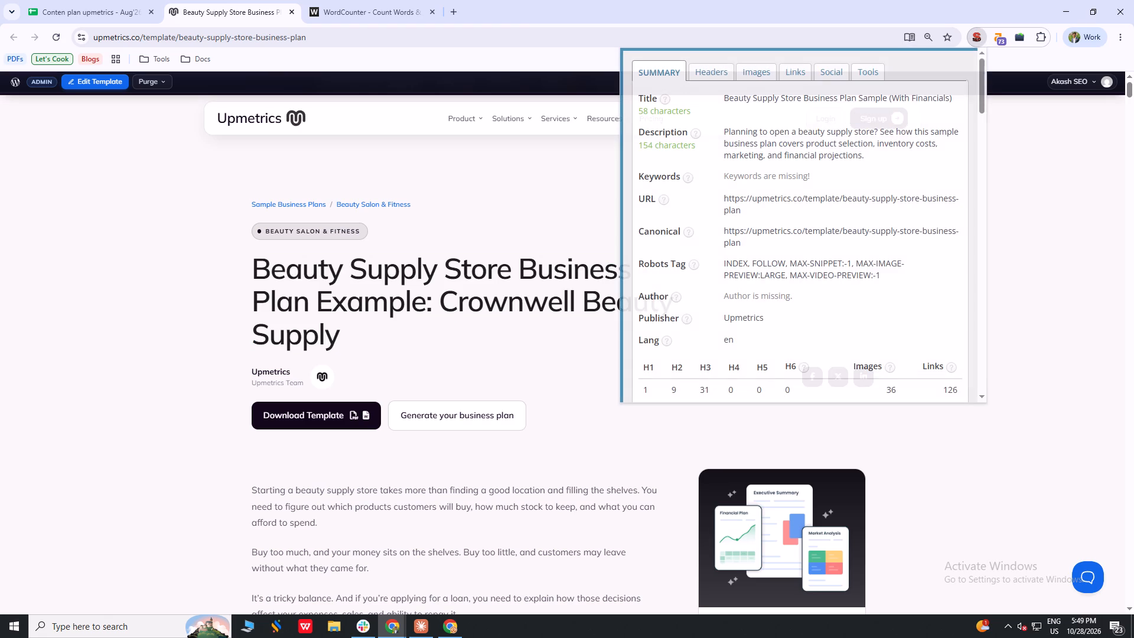
left_click_drag(742, 90, 920, 96)
left_click(920, 96)
left_click(1040, 258)
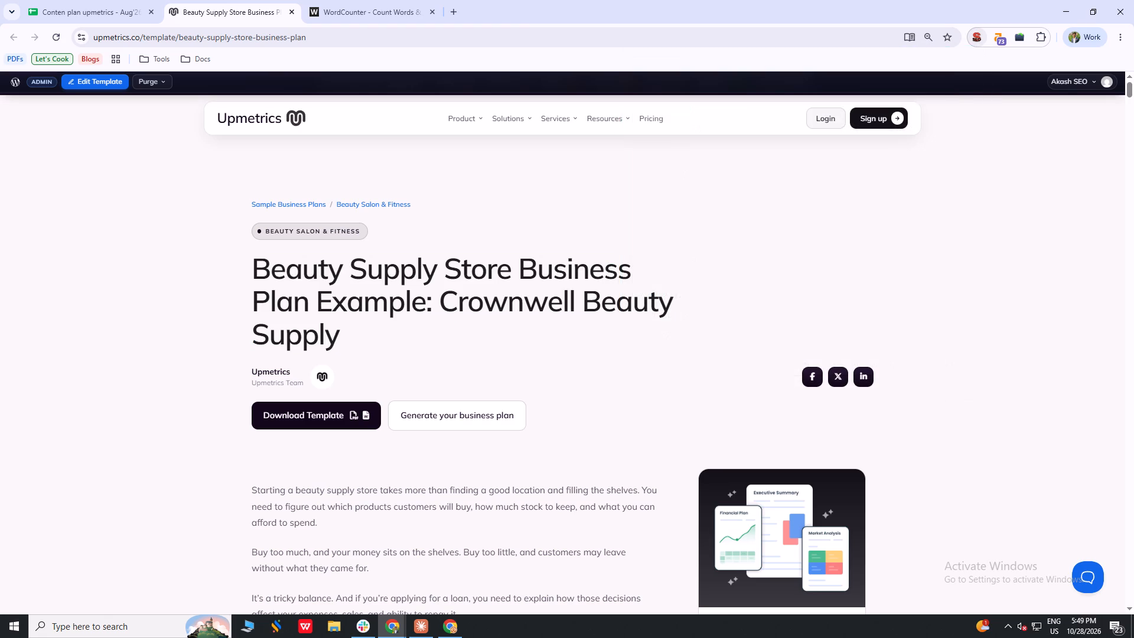
middle_click(248, 0)
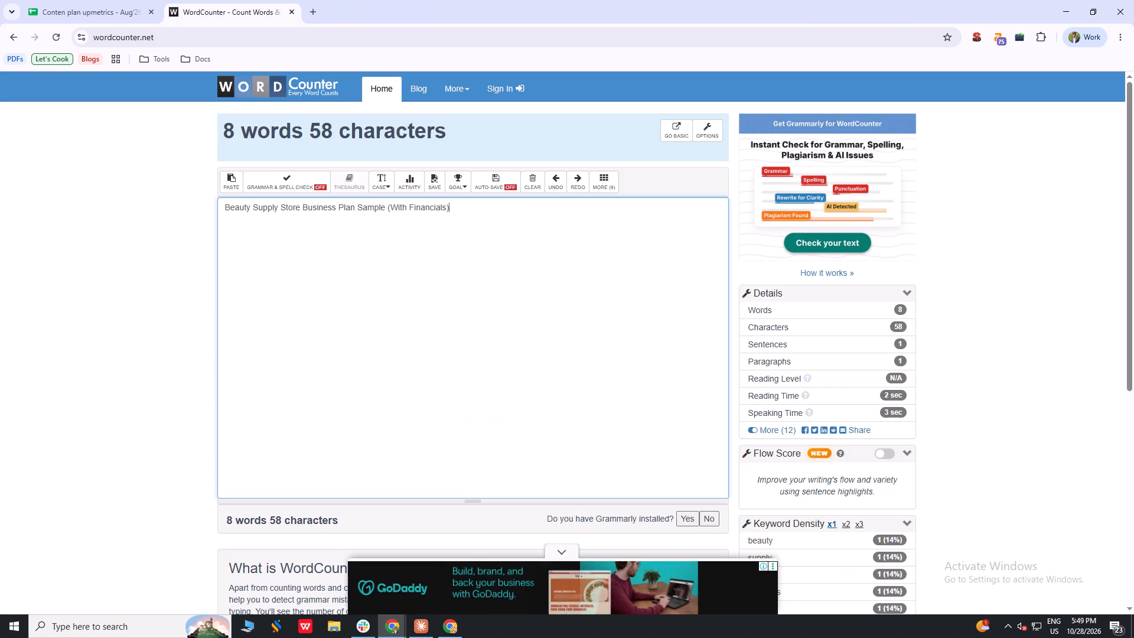
middle_click(247, 0)
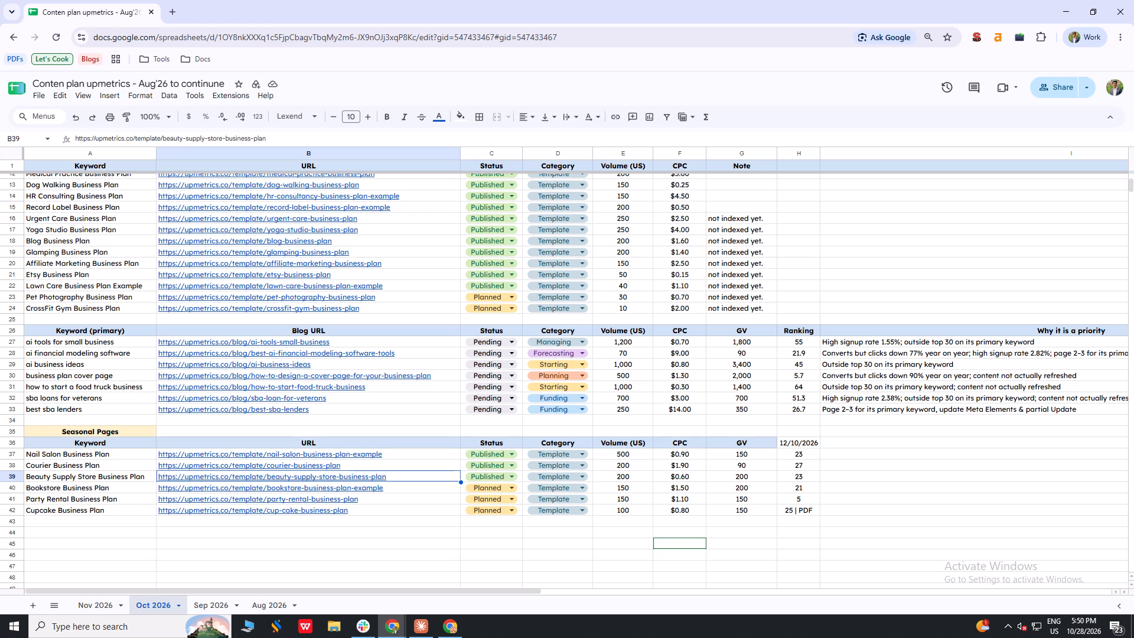
left_click(100, 613)
scroll(386, 393, "down", 2)
left_click(184, 431)
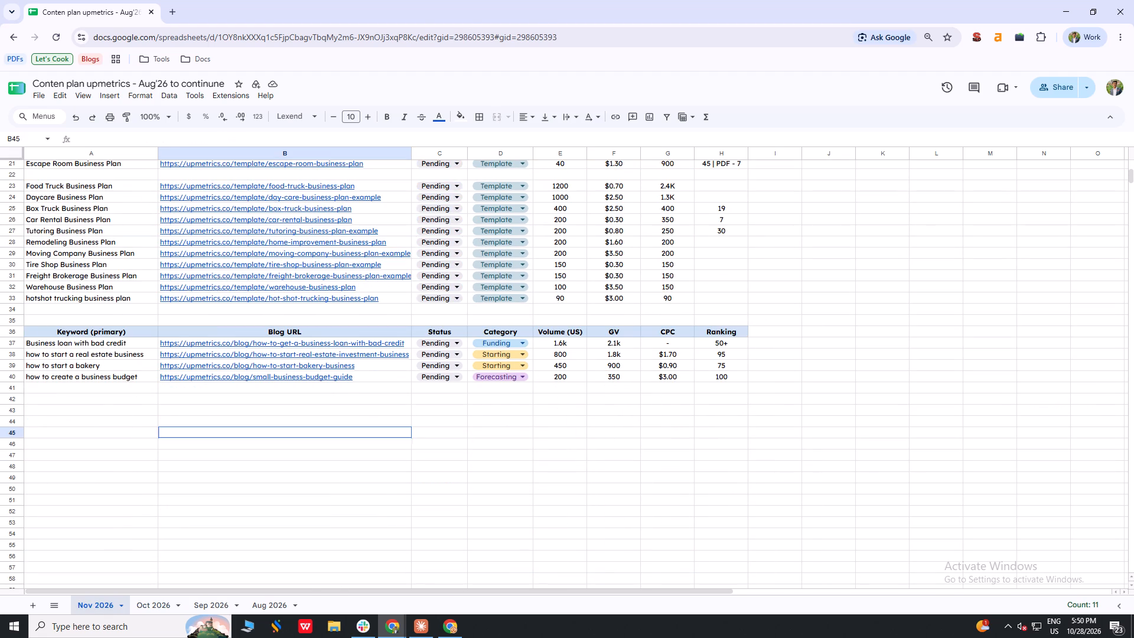
left_click(396, 439)
left_click(637, 434)
scroll(790, 433, "up", 1)
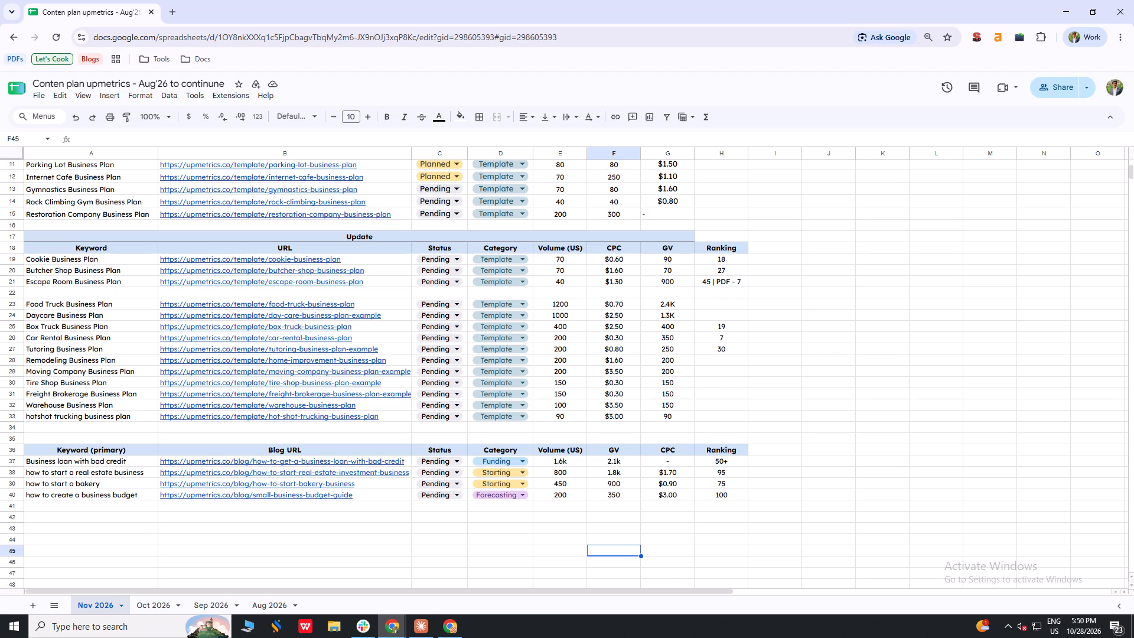
left_click(719, 376)
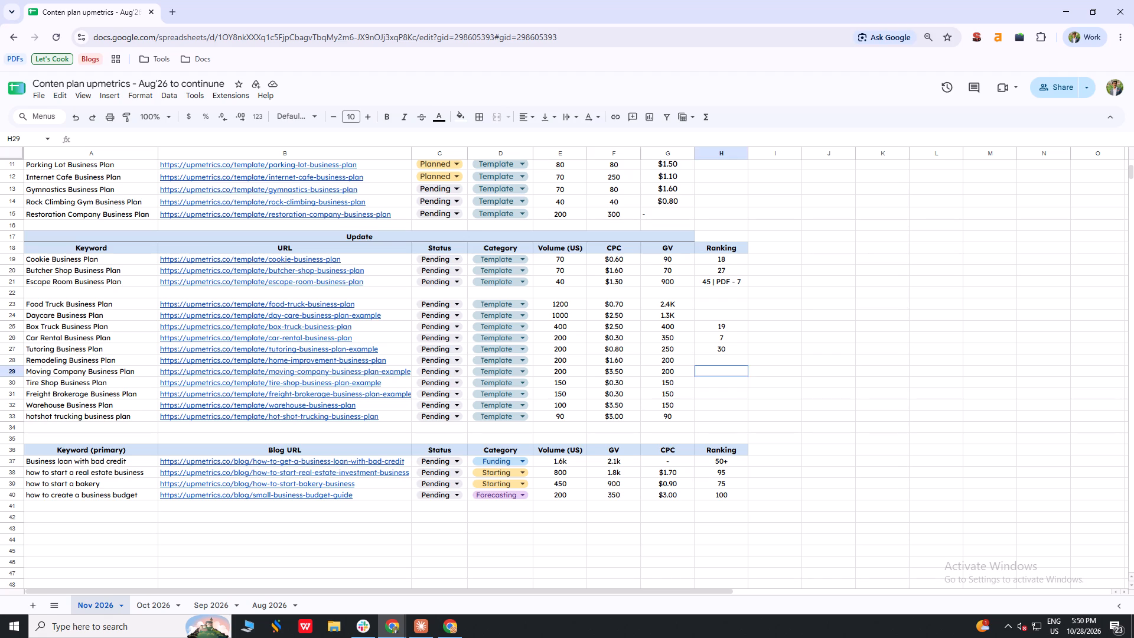
left_click(748, 423)
scroll(773, 390, "up", 1)
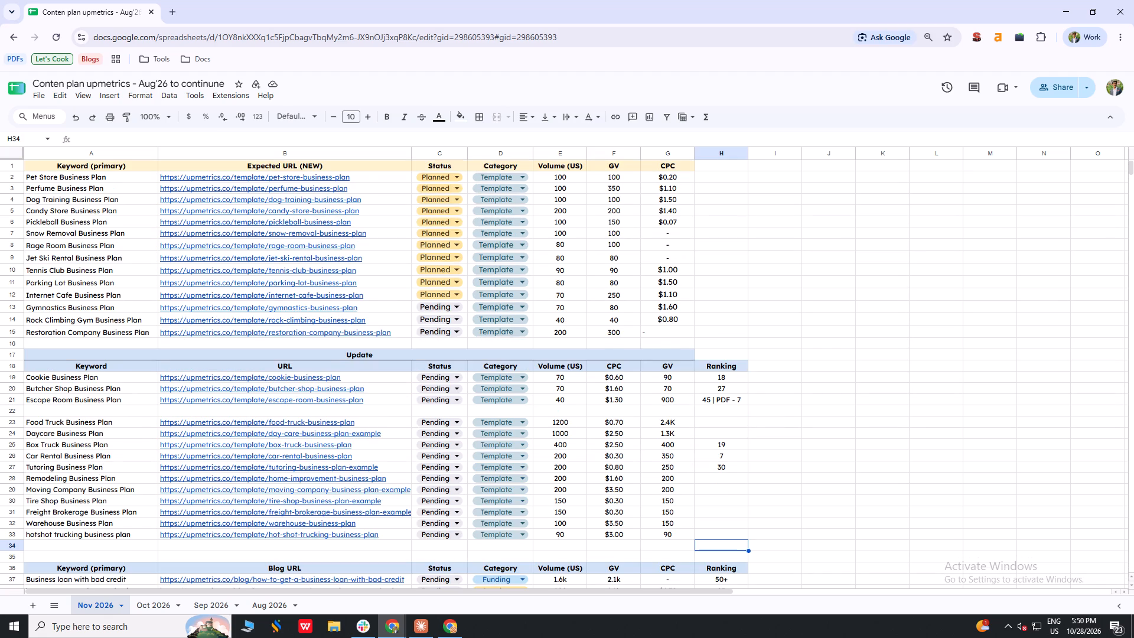
scroll(773, 390, "down", 1)
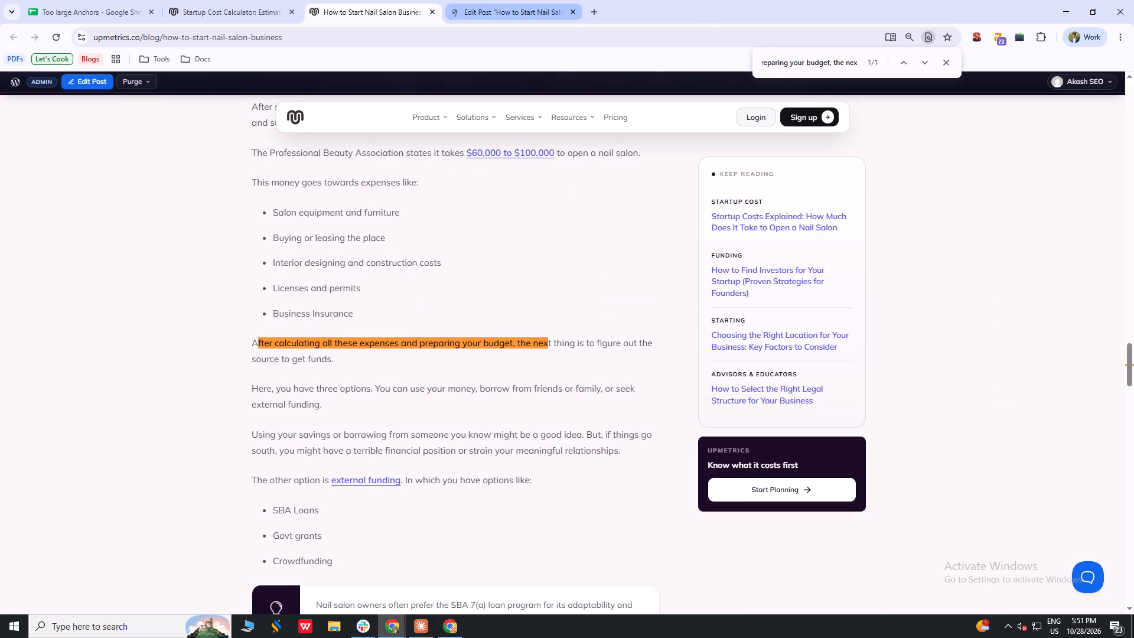
left_click(515, 0)
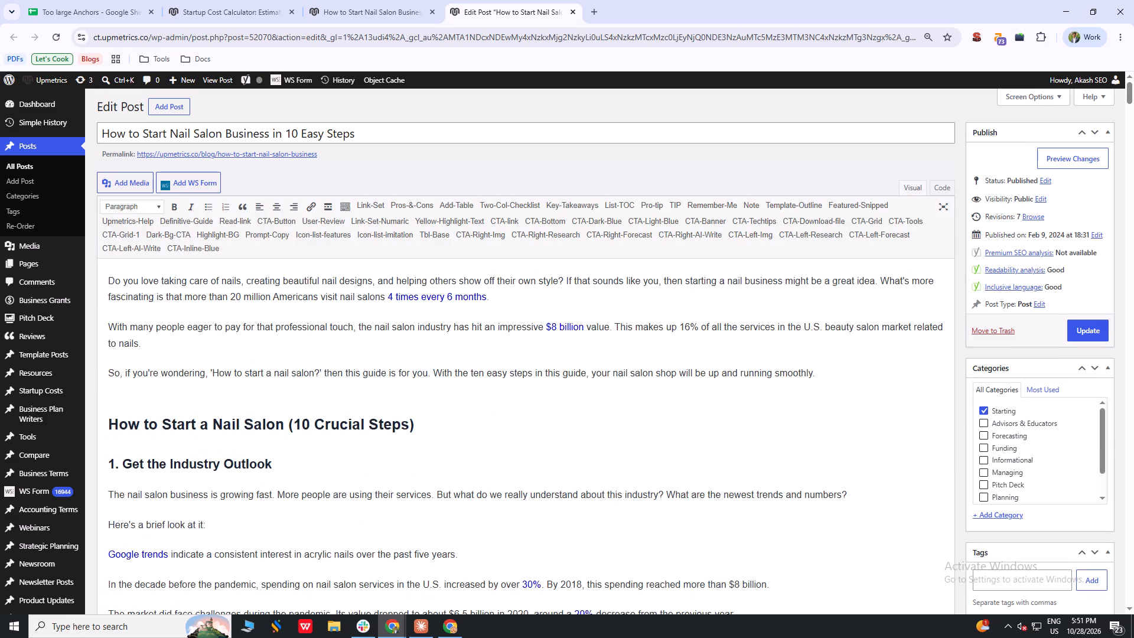
Append the copied sentence as plain text after "figure out the source to get funds." and delete "our" before "startup cost calculator".
key("ctrl+f")
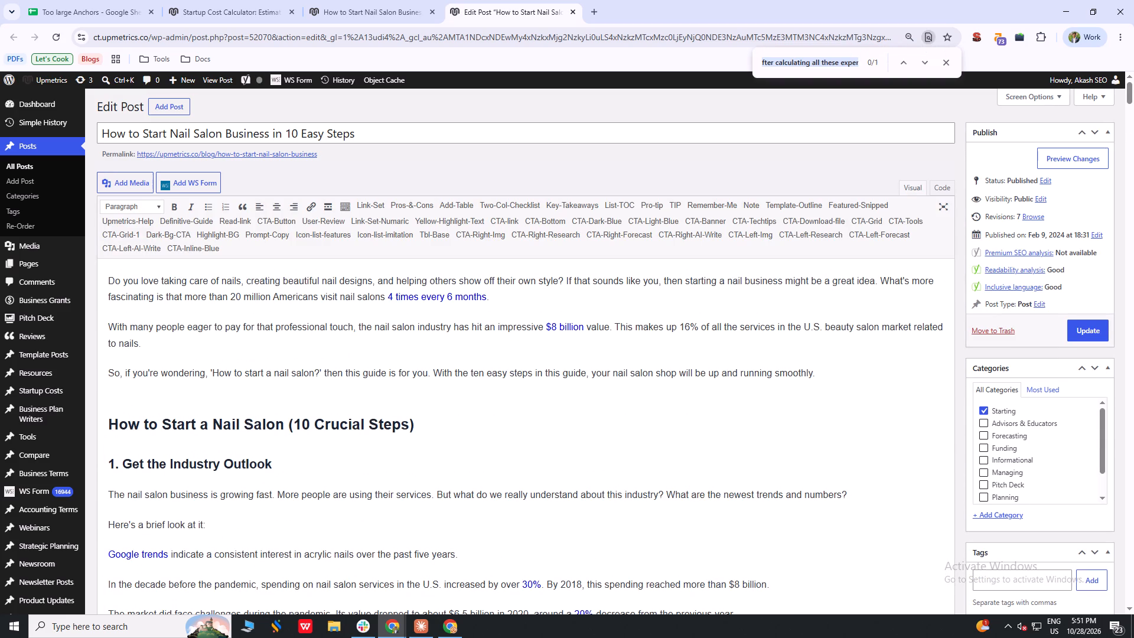
key("Return")
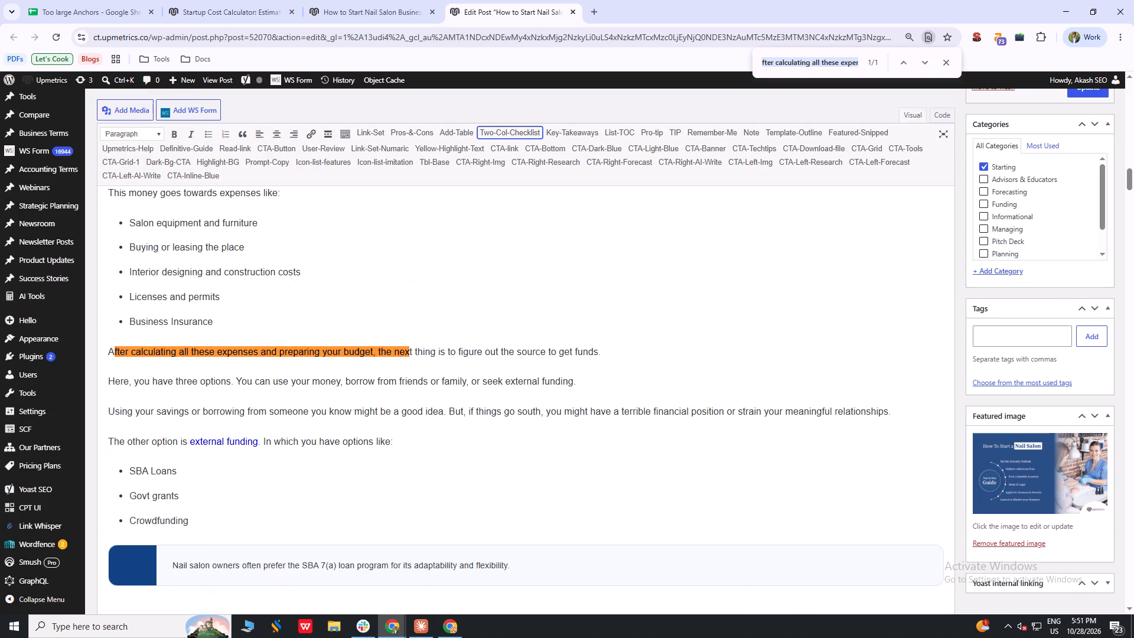
left_click(617, 351)
key("space")
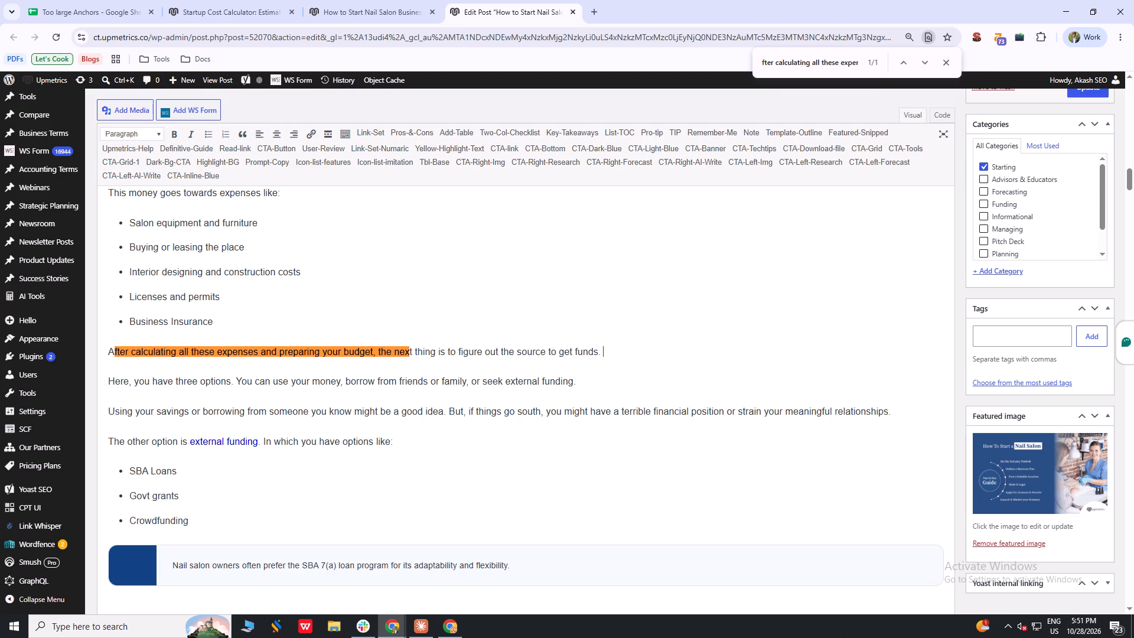
key("ctrl+shift+v")
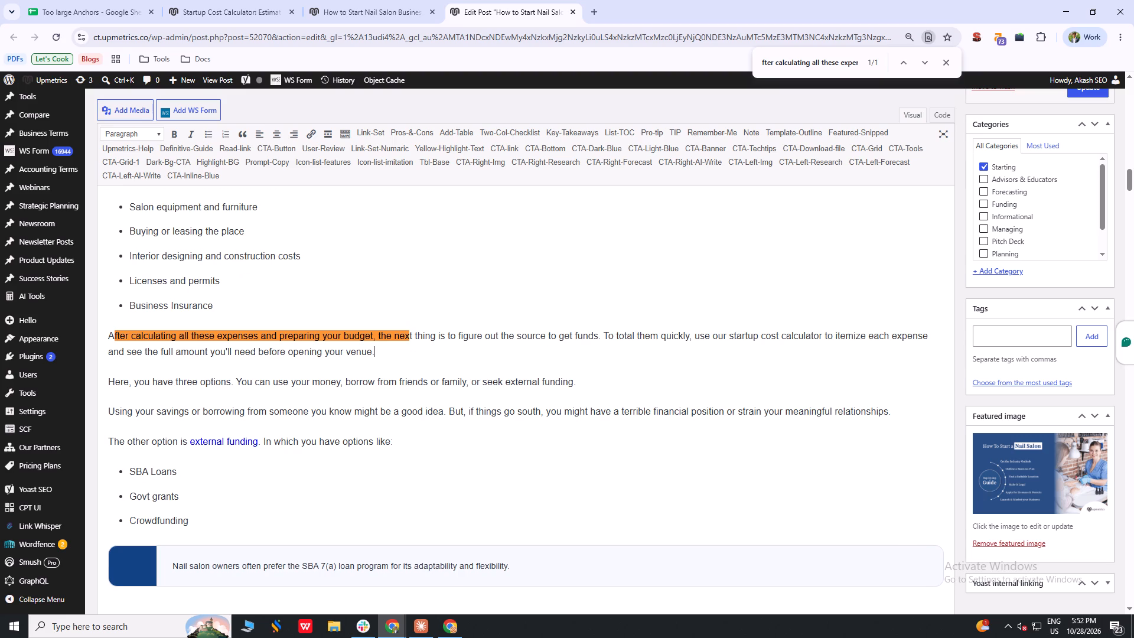
triple_click(719, 338)
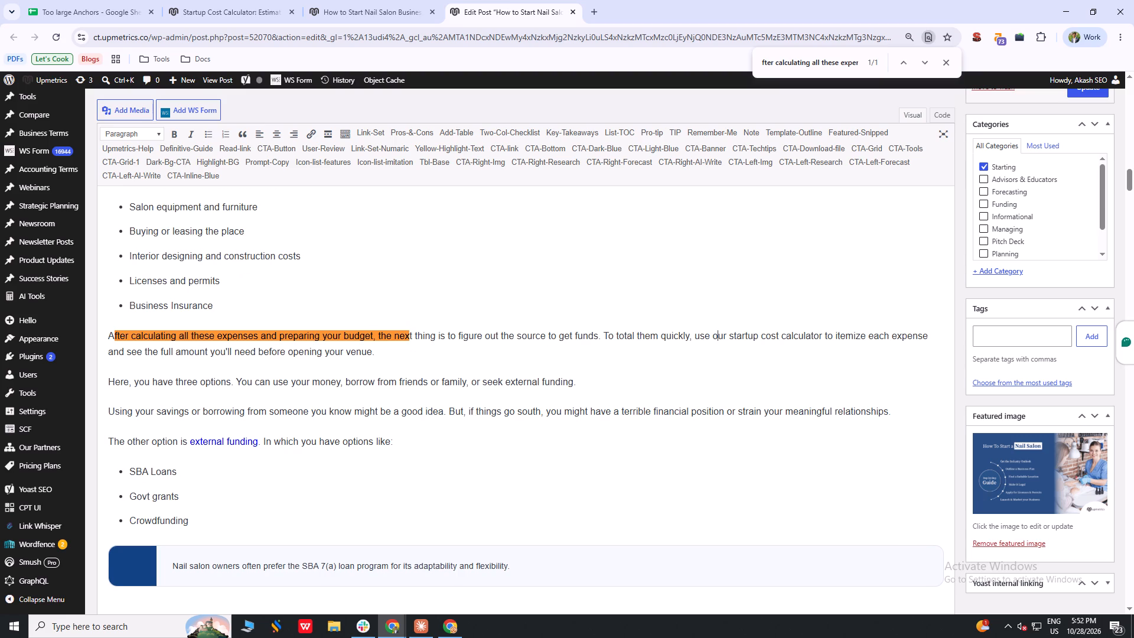
triple_click(719, 338)
key("BackSpace")
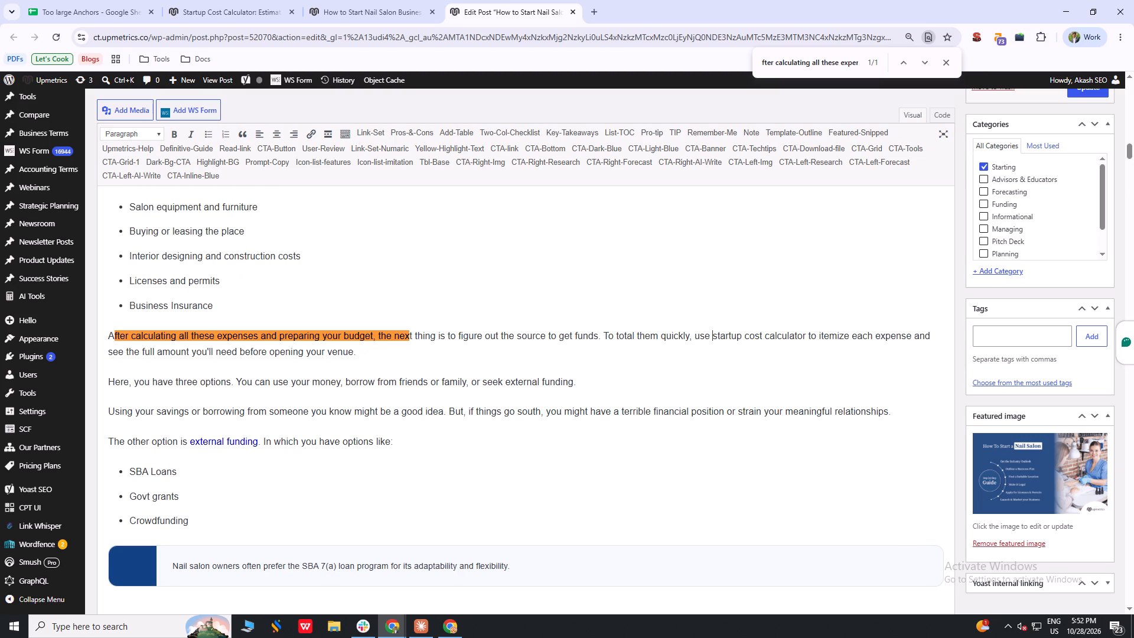
Link "startup cost calculator" in the added sentence to the upmetrics.co/ai-tools/startup-cost-calculator page's URL.
key("ctrl+shift+Right")
key("ctrl+shift+Right")
key("ctrl+shift+Right")
key("shift+Left")
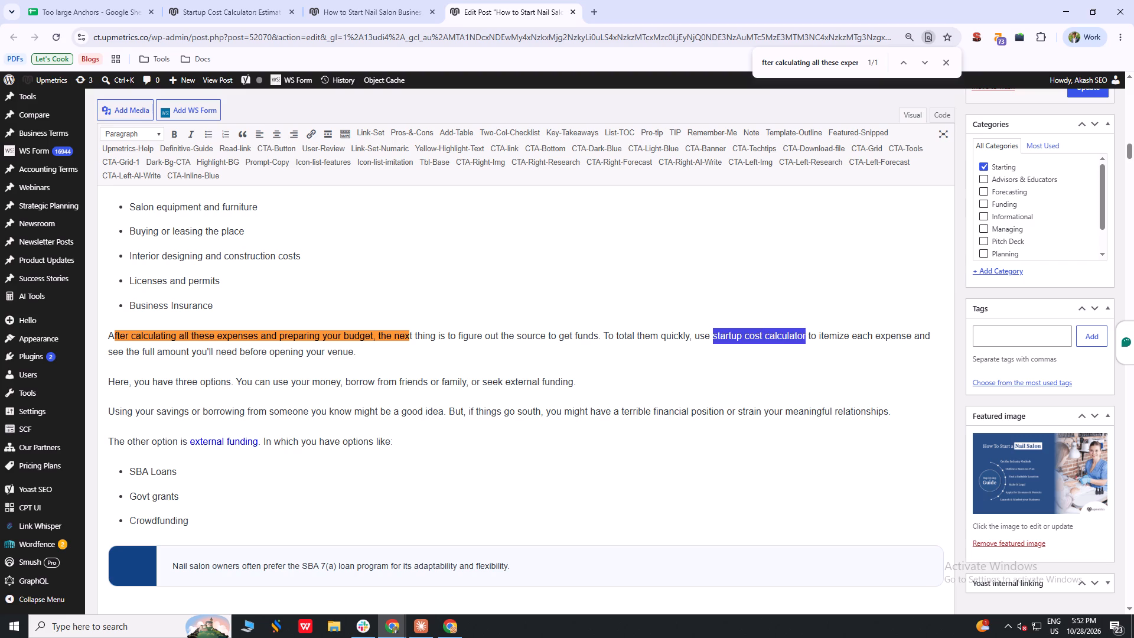
left_click(252, 0)
key("ctrl+c")
key("ctrl+c")
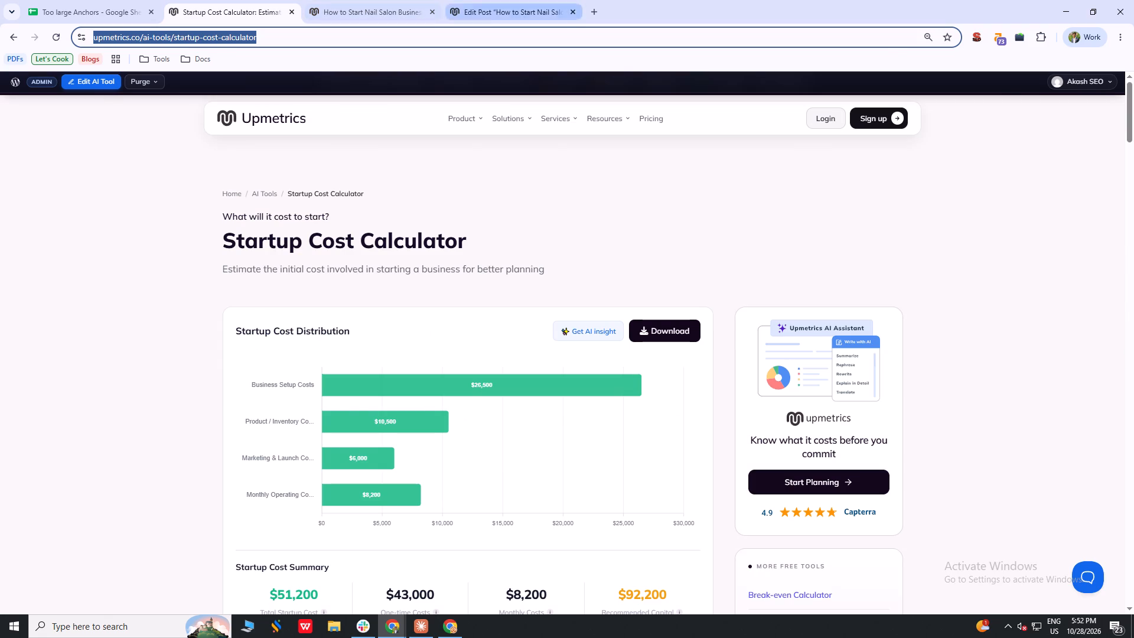
left_click(484, 0)
key("ctrl+k")
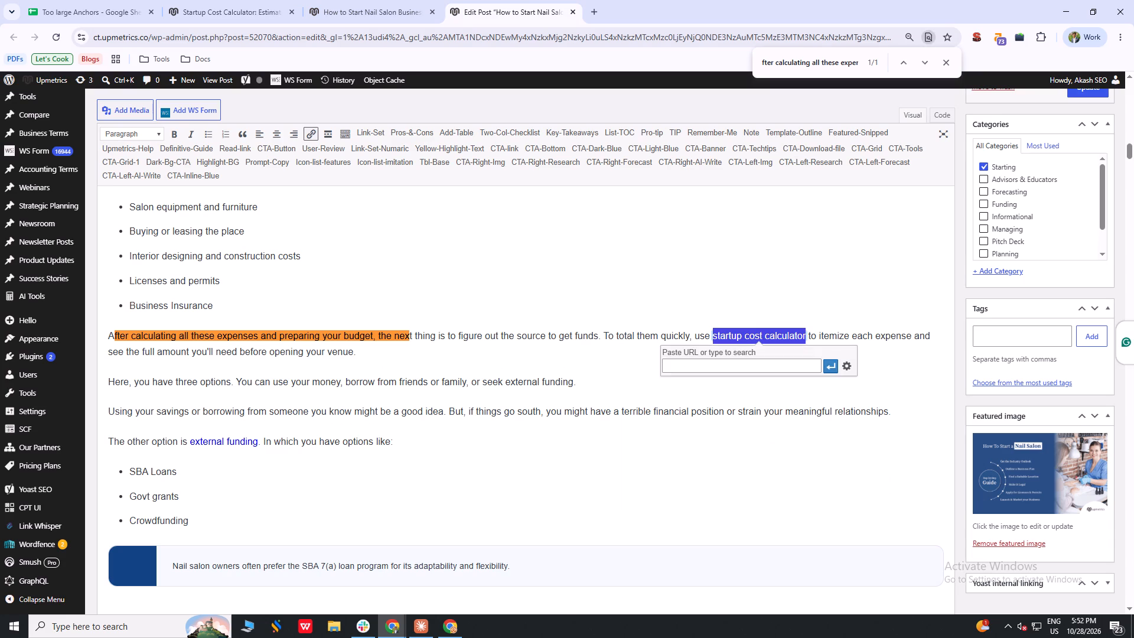
scroll(768, 381, "up", 1, "ctrl")
key("ctrl+v")
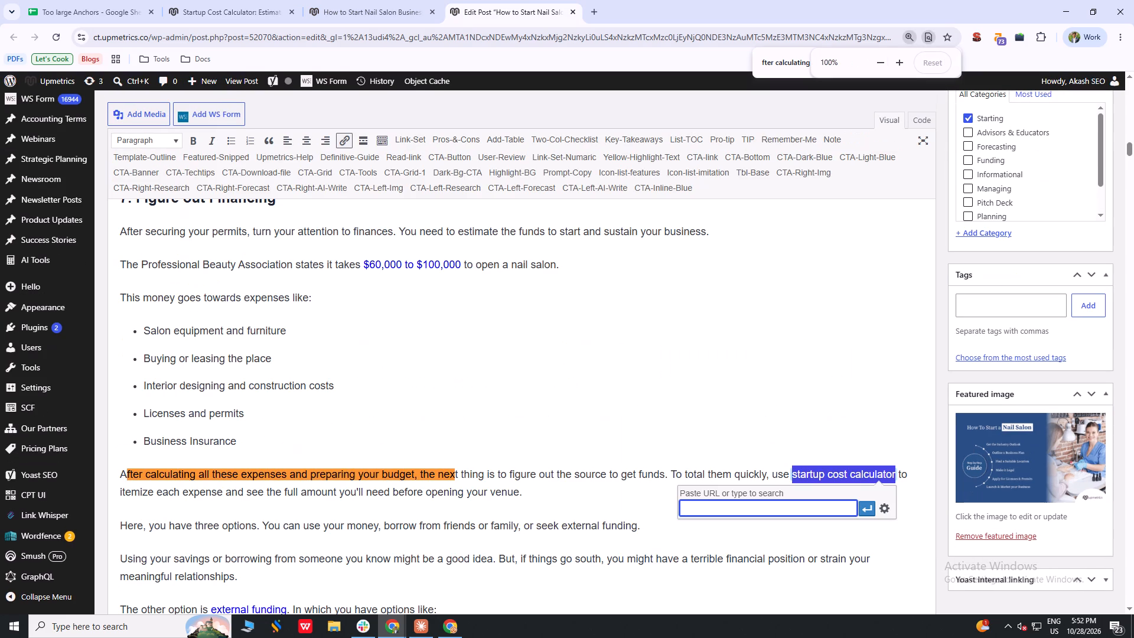
scroll(777, 381, "down", 1)
scroll(716, 392, "down", 1, "ctrl")
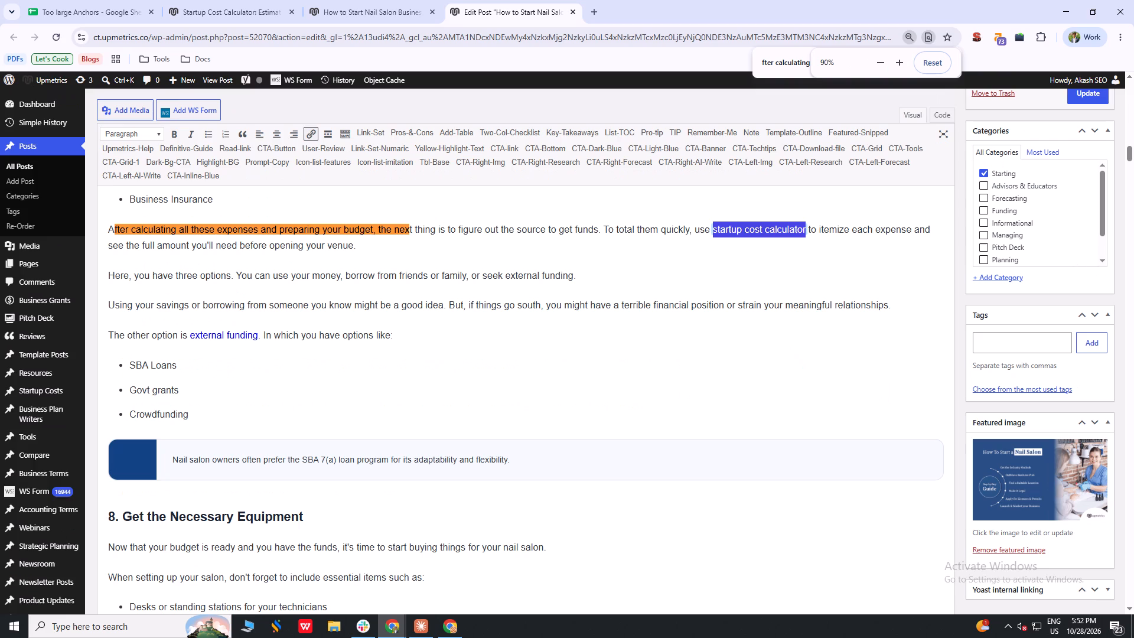
key("ctrl+v")
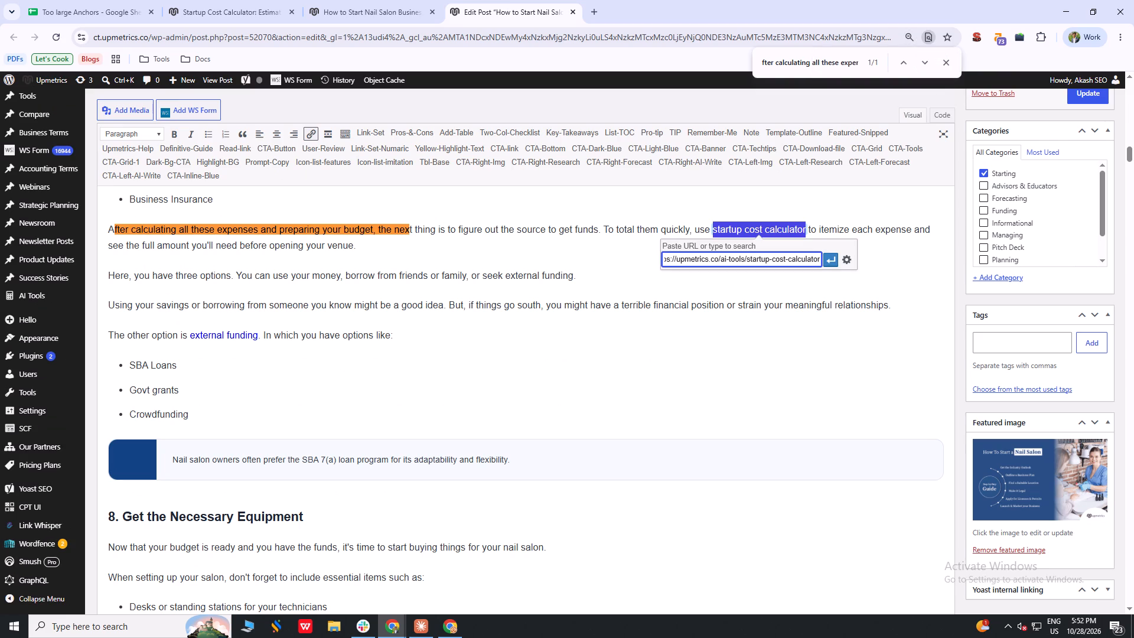
left_click(831, 259)
left_click(892, 230)
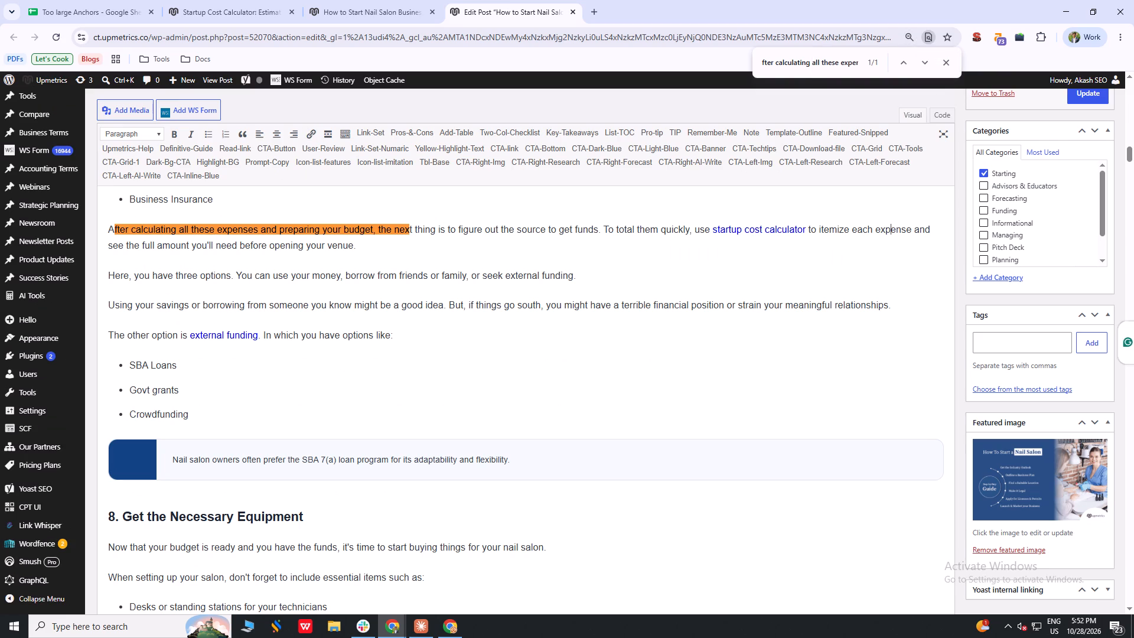
Update the nail salon post and reload its published page to check the added link in section 7, Figure out Financing.
left_click(1089, 95)
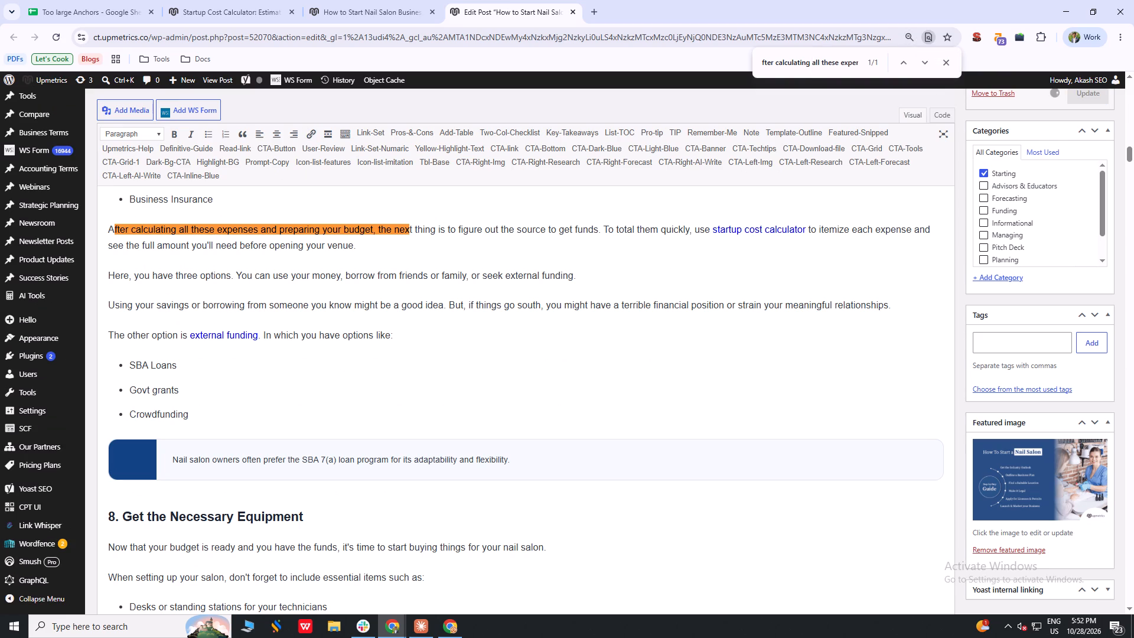
left_click(334, 0)
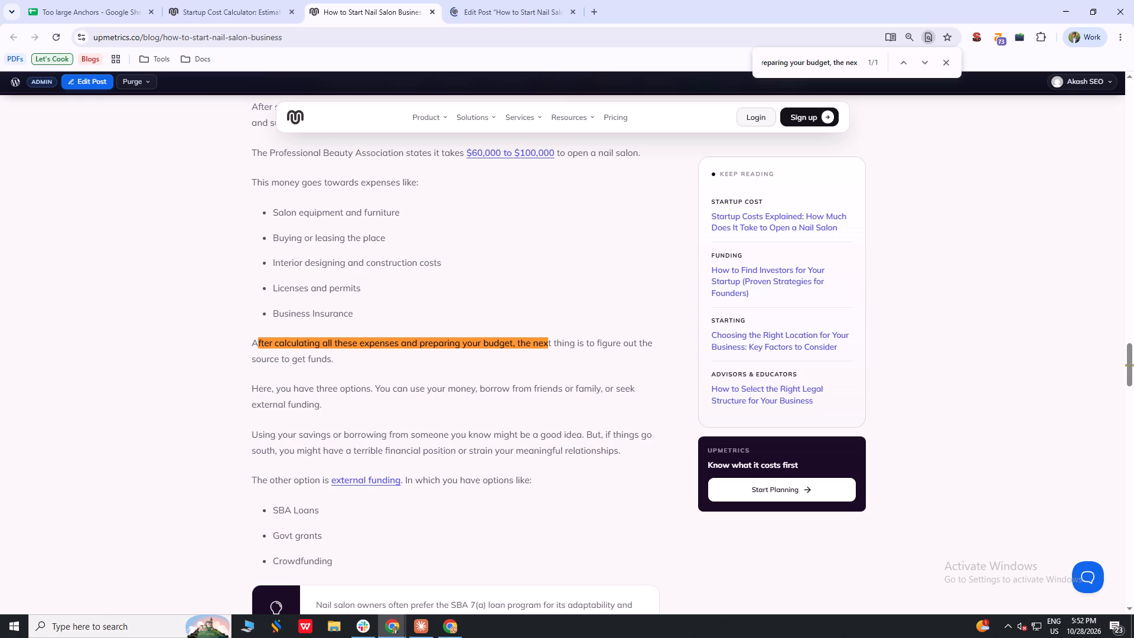
key("F5")
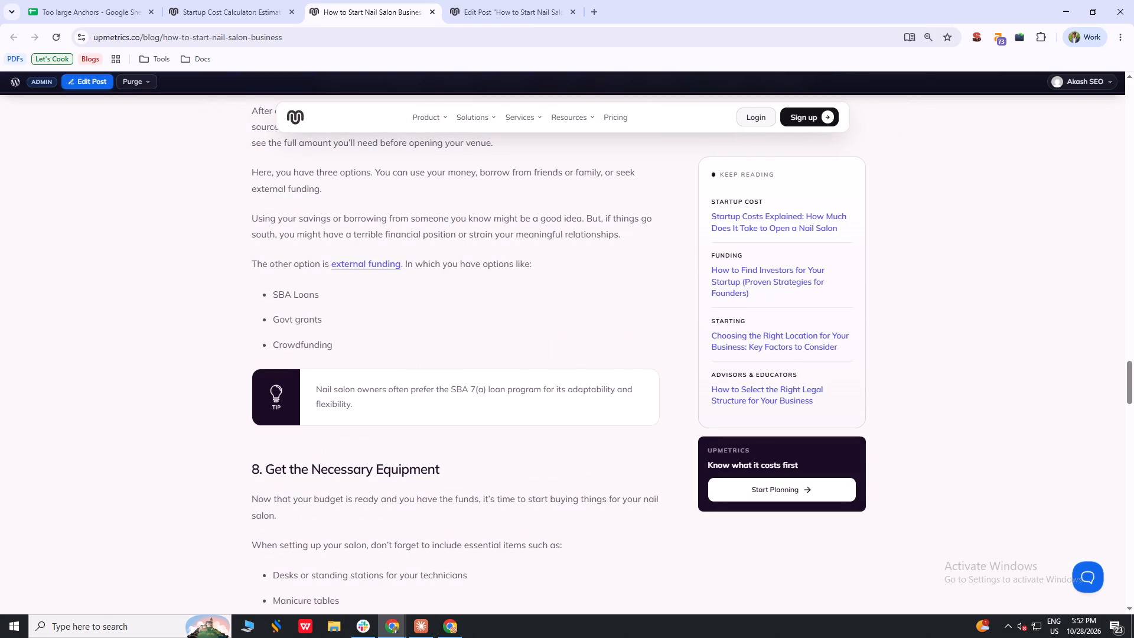
scroll(568, 424, "up", 3)
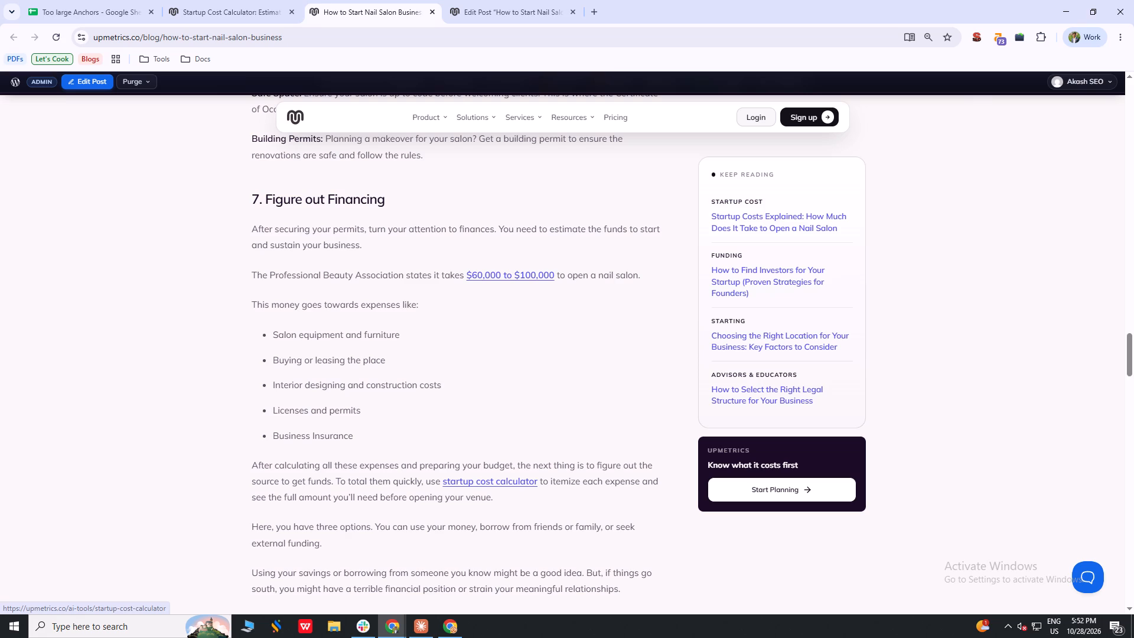
key("F5")
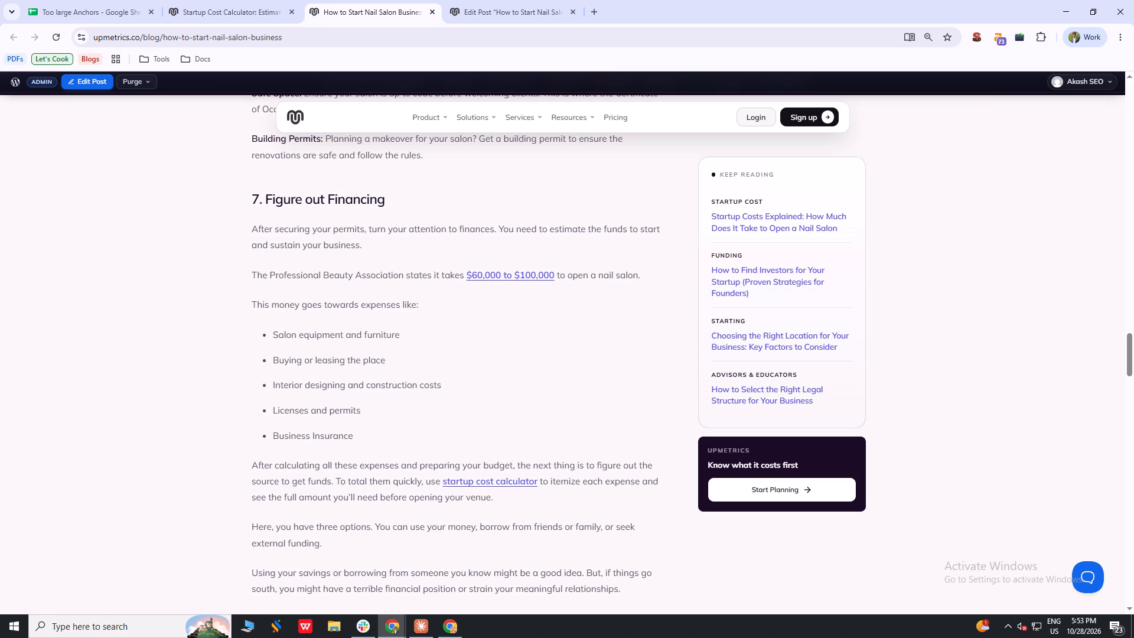
key("F5")
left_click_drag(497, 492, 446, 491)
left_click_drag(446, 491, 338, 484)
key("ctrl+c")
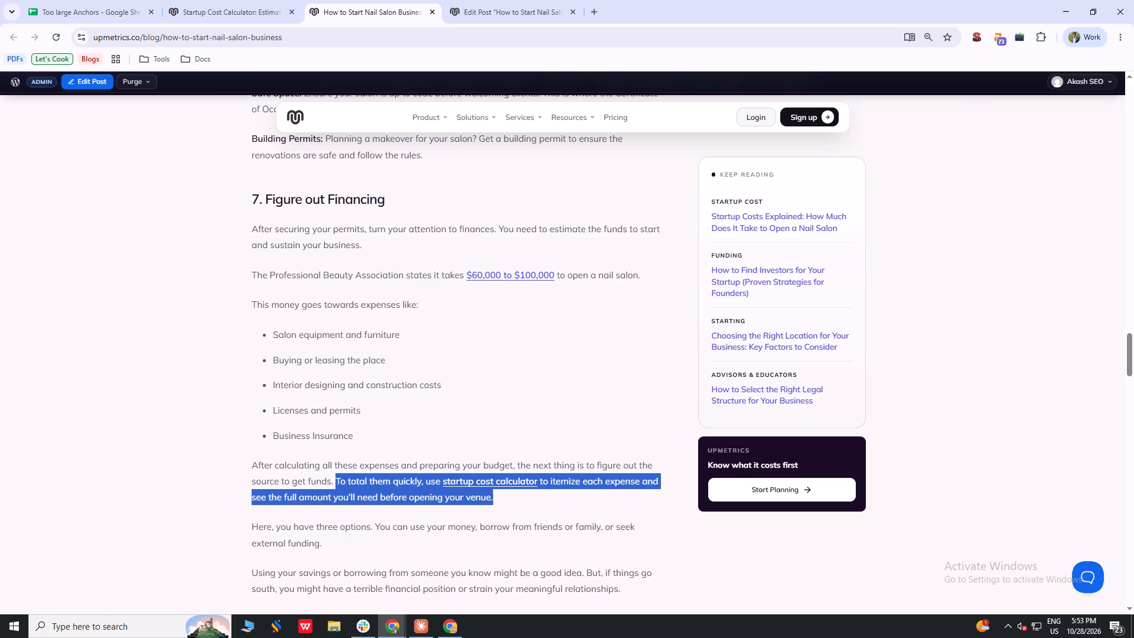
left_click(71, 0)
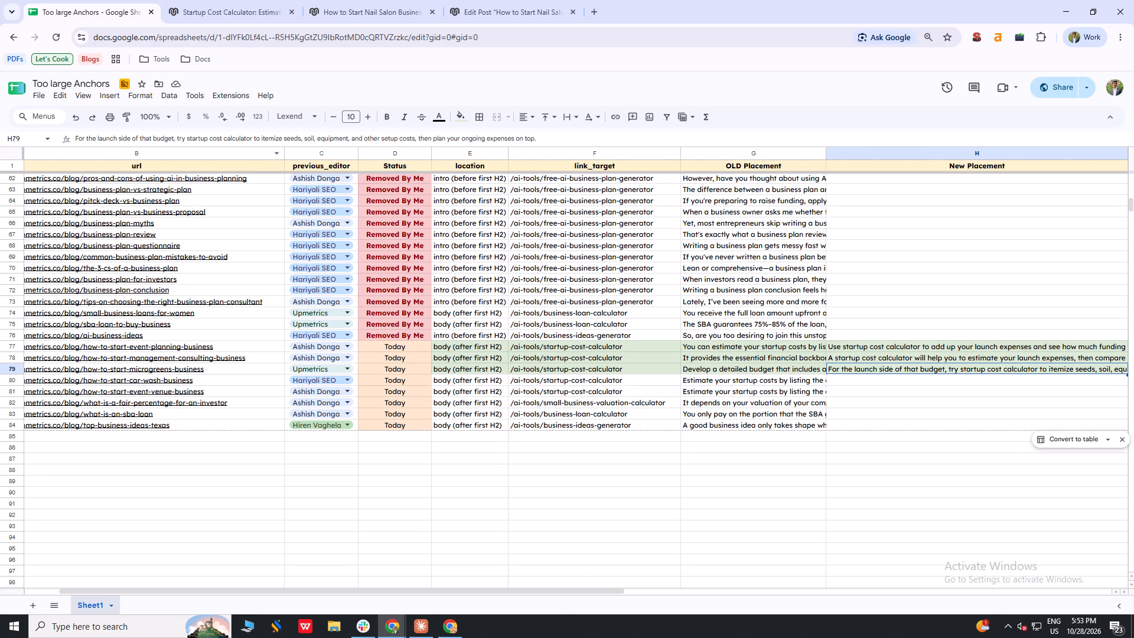
Copy the published nail salon post's URL and search the Too large Anchors sheet for its row.
left_click(345, 0)
left_click(318, 28)
key("ctrl+c")
key("ctrl+c")
key("ctrl+c")
key("ctrl+c")
key("ctrl+c")
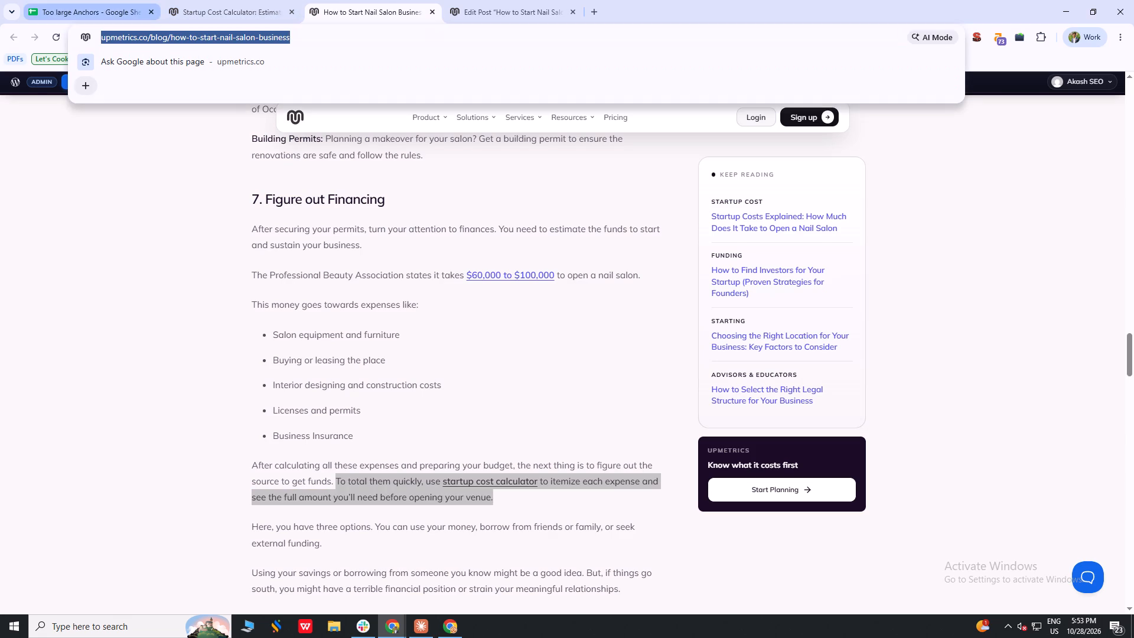
key("ctrl+c")
key("ctrl+c")
left_click(106, 0)
key("ctrl+f")
key("ctrl+v")
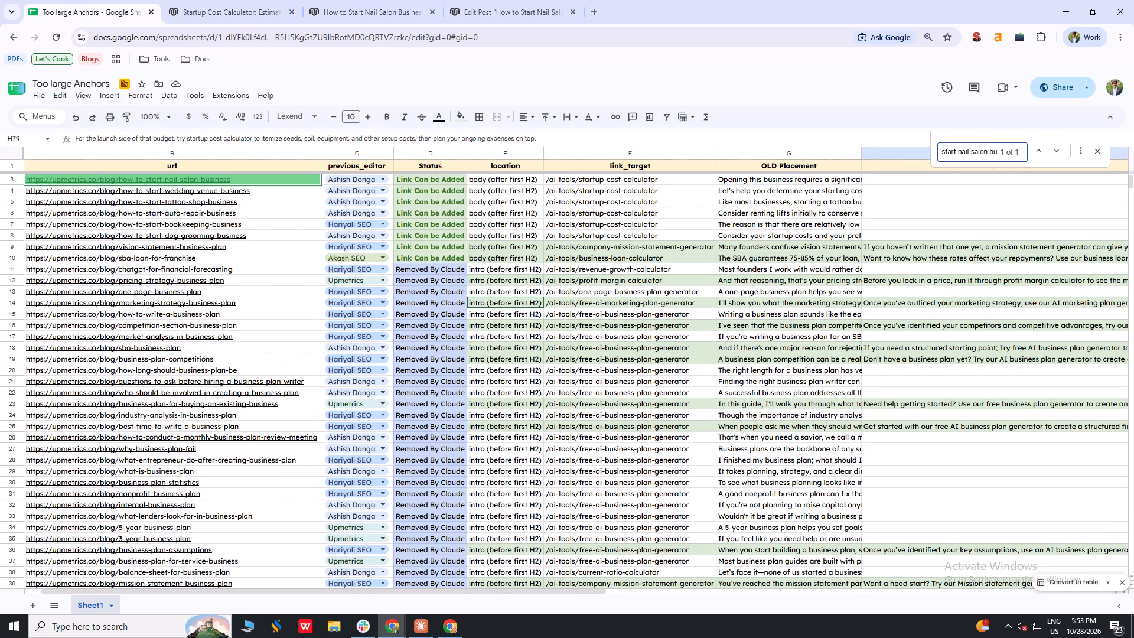
scroll(639, 400, "up", 5)
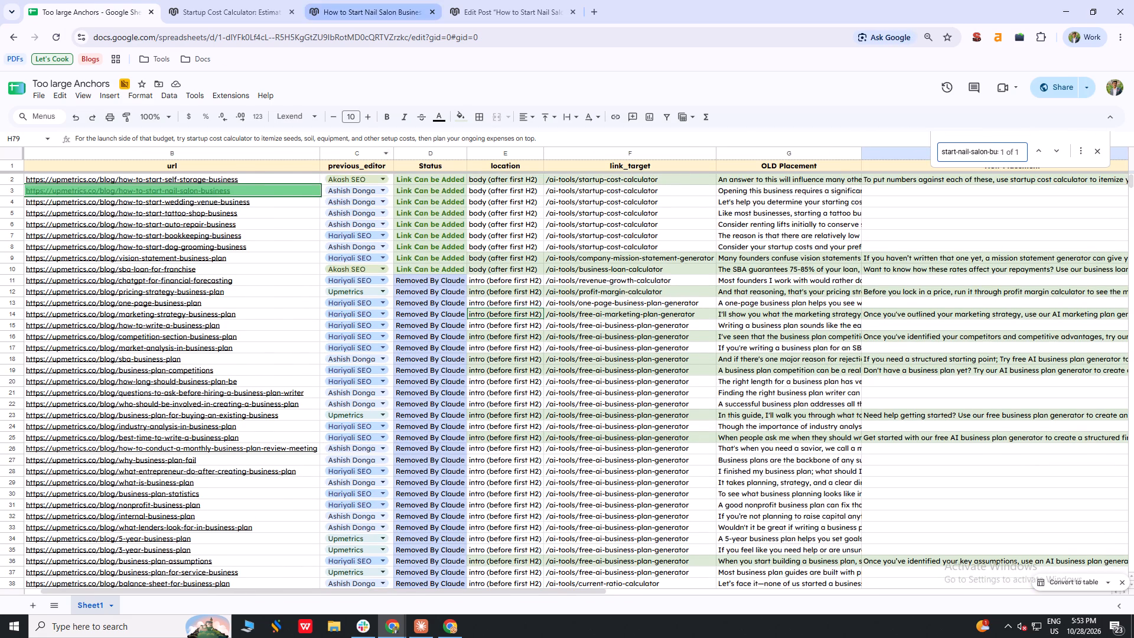
Copy the added "To total them quickly" sentence from the published nail salon post into its row's New Placement cell in the sheet.
left_click(383, 0)
left_click(497, 504)
left_click_drag(503, 497, 352, 485)
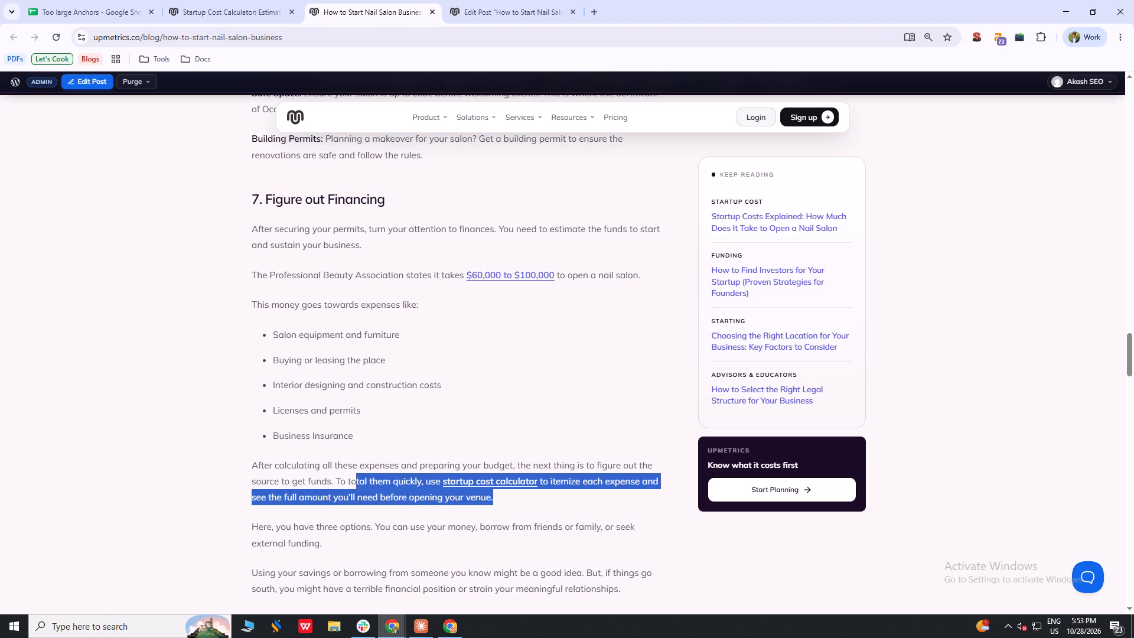
left_click_drag(352, 485, 337, 487)
key("ctrl+c")
key("ctrl+c")
key("ctrl+c")
key("ctrl+c")
key("ctrl+c")
left_click(58, 0)
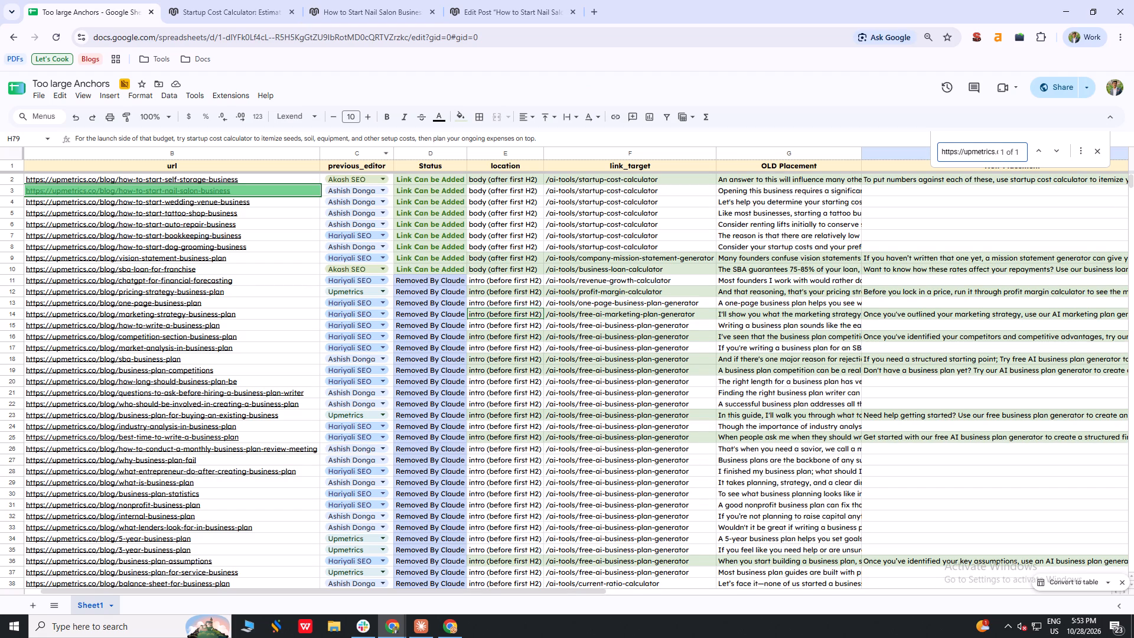
double_click(875, 193)
key("ctrl+v")
left_click(857, 217)
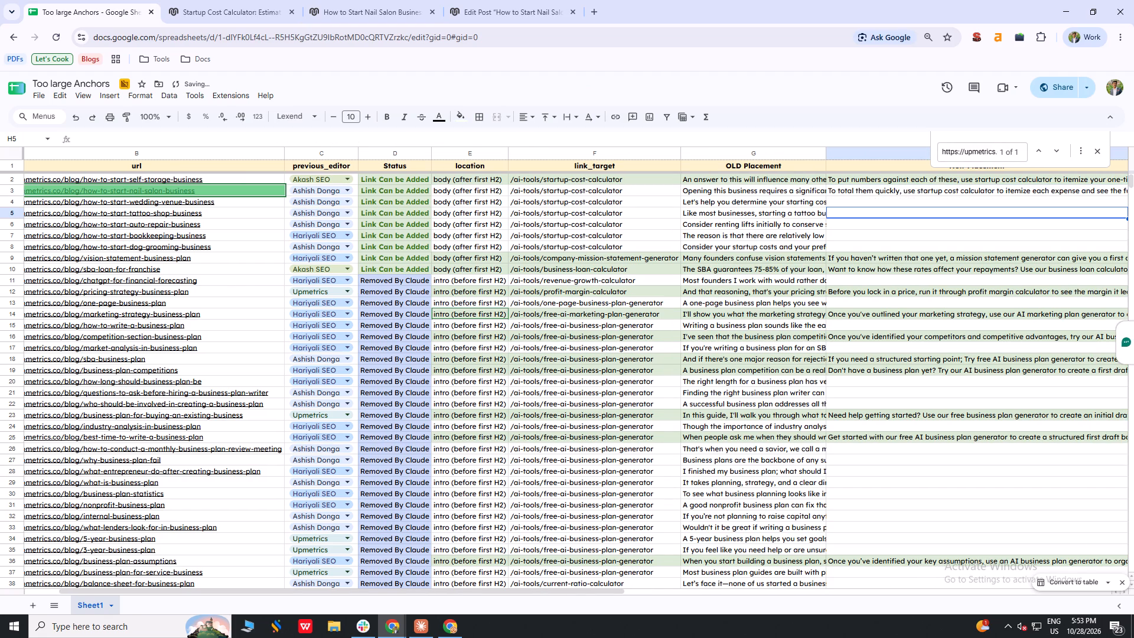
Fill the nail salon row's cells from location through New Placement with light green and close the sheet search.
left_click_drag(845, 188, 491, 186)
left_click(458, 119)
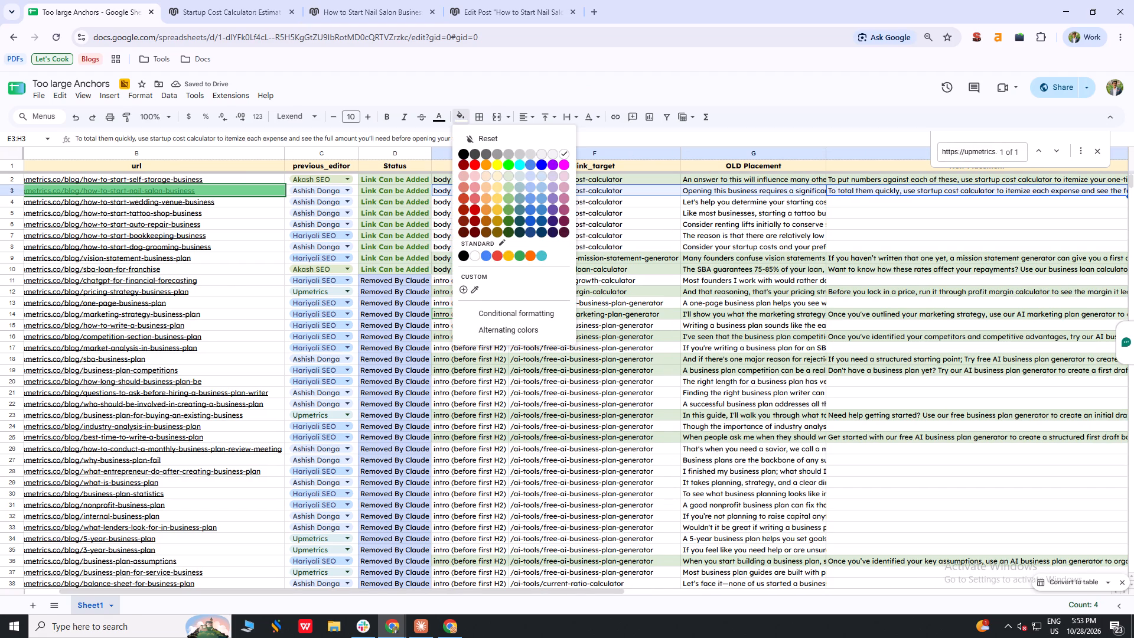
left_click(508, 175)
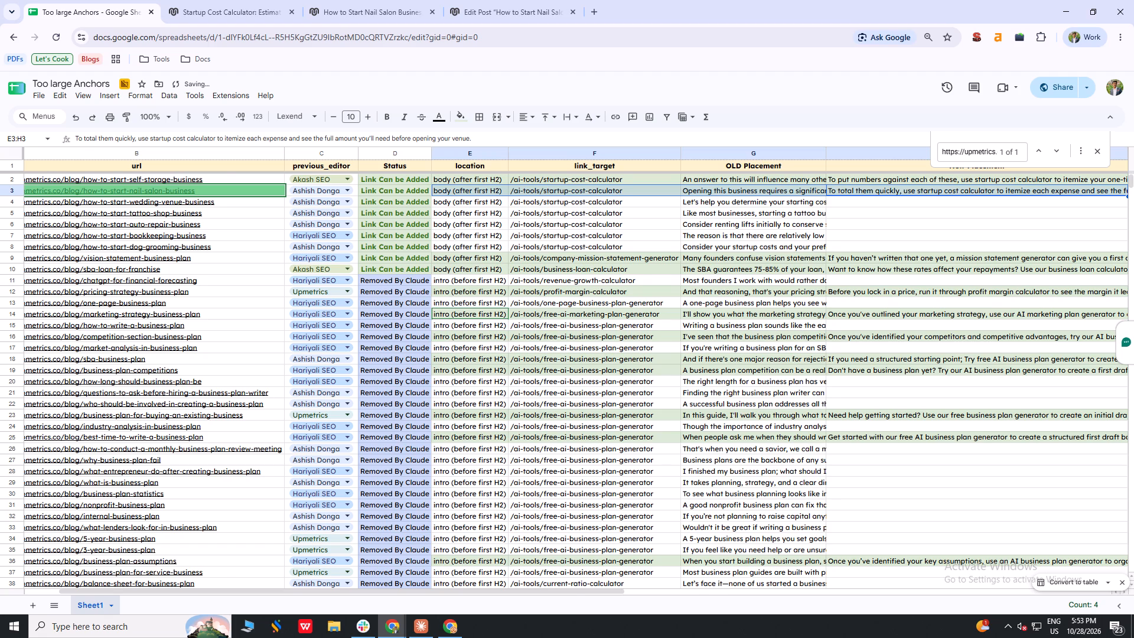
left_click(1099, 154)
left_click(945, 206)
Go through the green-filled rows of the sheet one by one, from the self-storage post down to the microgreens post.
left_click(517, 178)
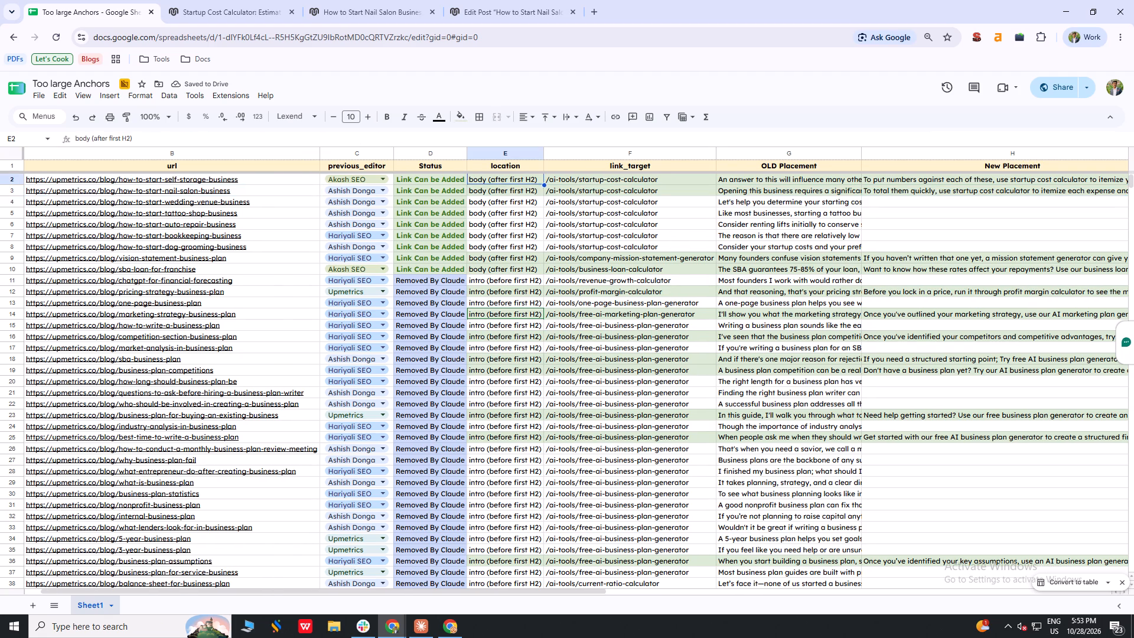
left_click(517, 188)
left_click(527, 256)
left_click(526, 269)
left_click(526, 287)
left_click(526, 318)
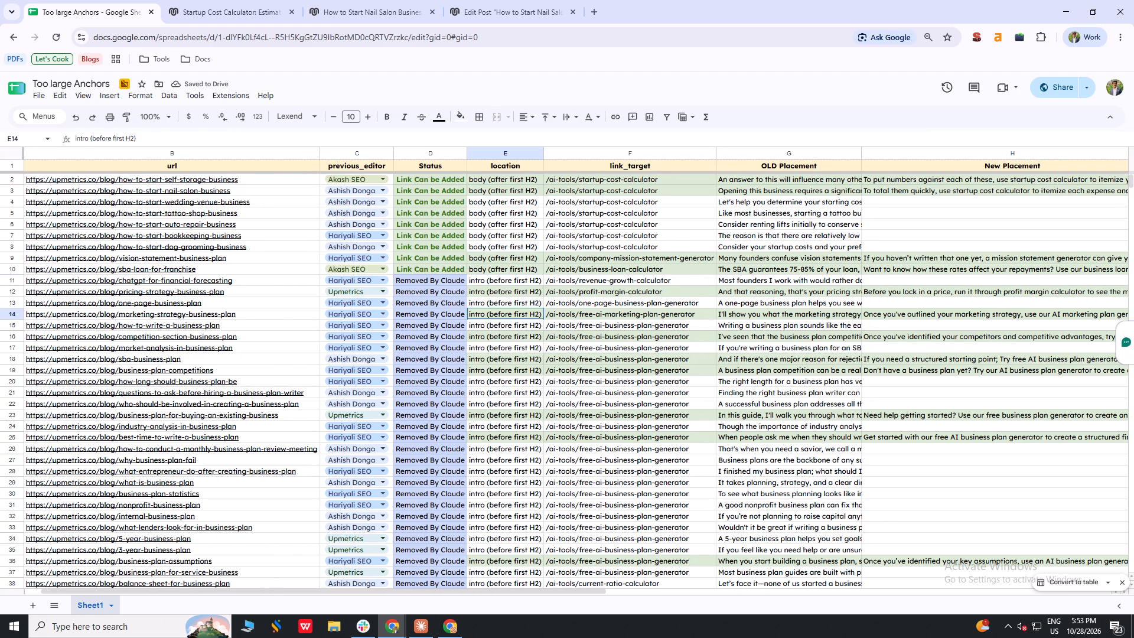
left_click(524, 334)
left_click(522, 358)
left_click(525, 376)
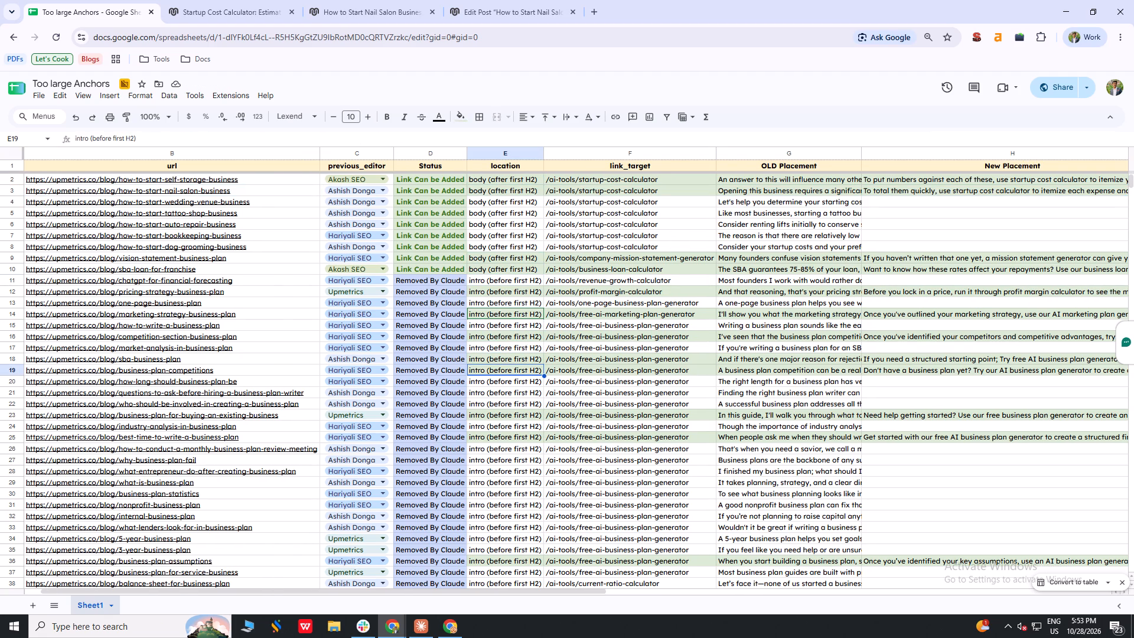
left_click(527, 410)
left_click(509, 441)
scroll(771, 291, "down", 2)
left_click(491, 316)
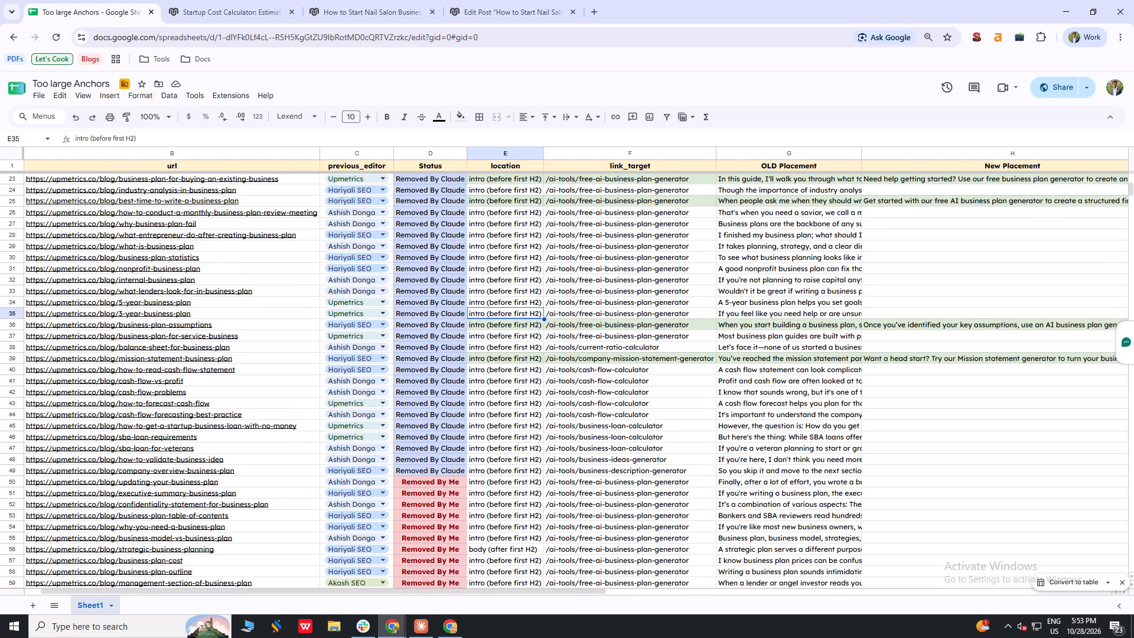
left_click(523, 357)
scroll(769, 296, "down", 3)
left_click(509, 435)
left_click(521, 442)
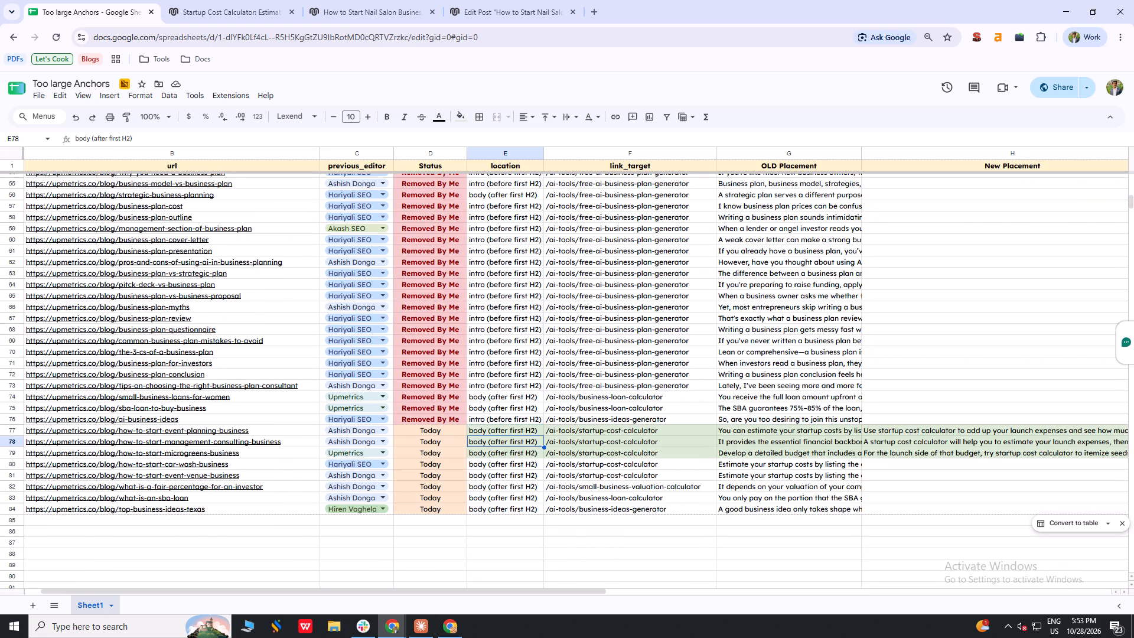
left_click(516, 457)
left_click(978, 528)
left_click(683, 559)
scroll(669, 516, "up", 6)
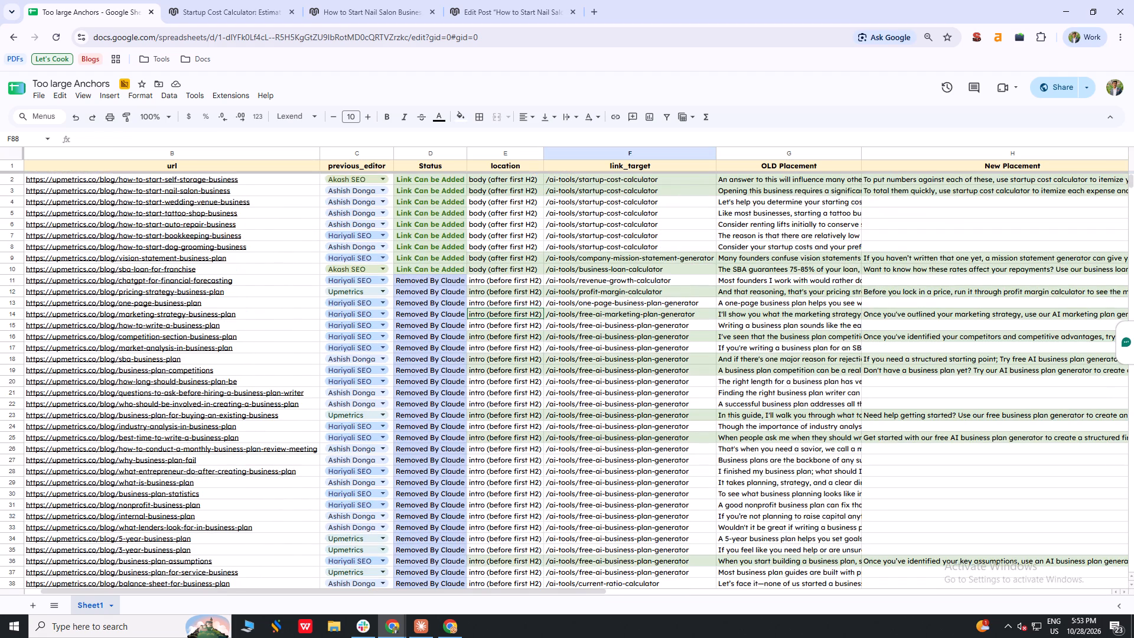
scroll(669, 516, "up", 2)
left_click_drag(501, 214, 793, 227)
left_click(918, 232)
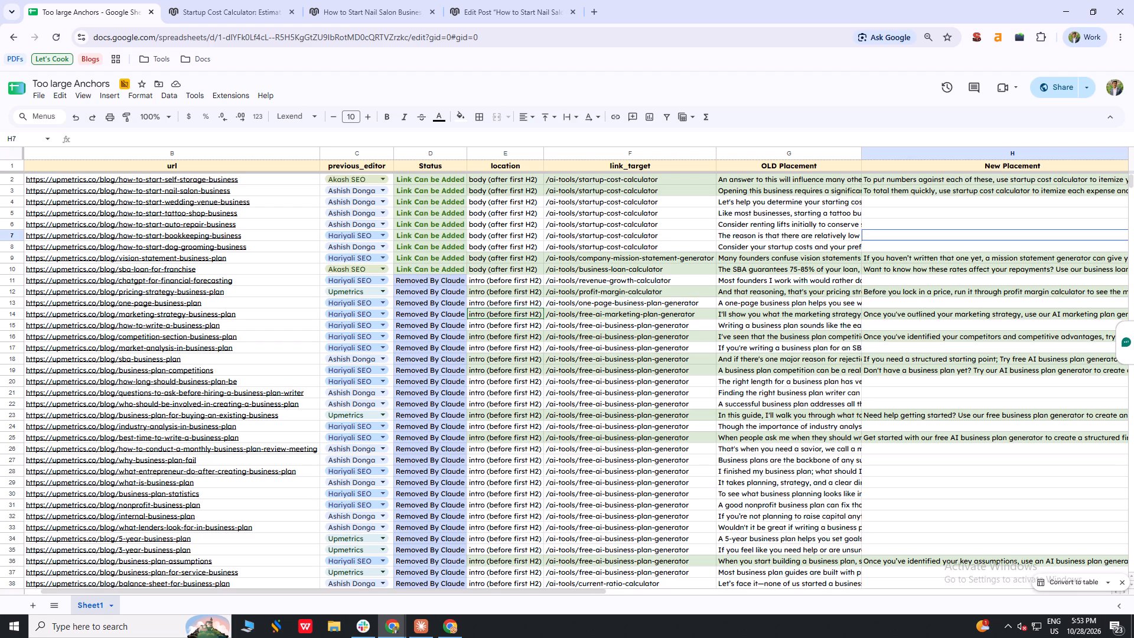
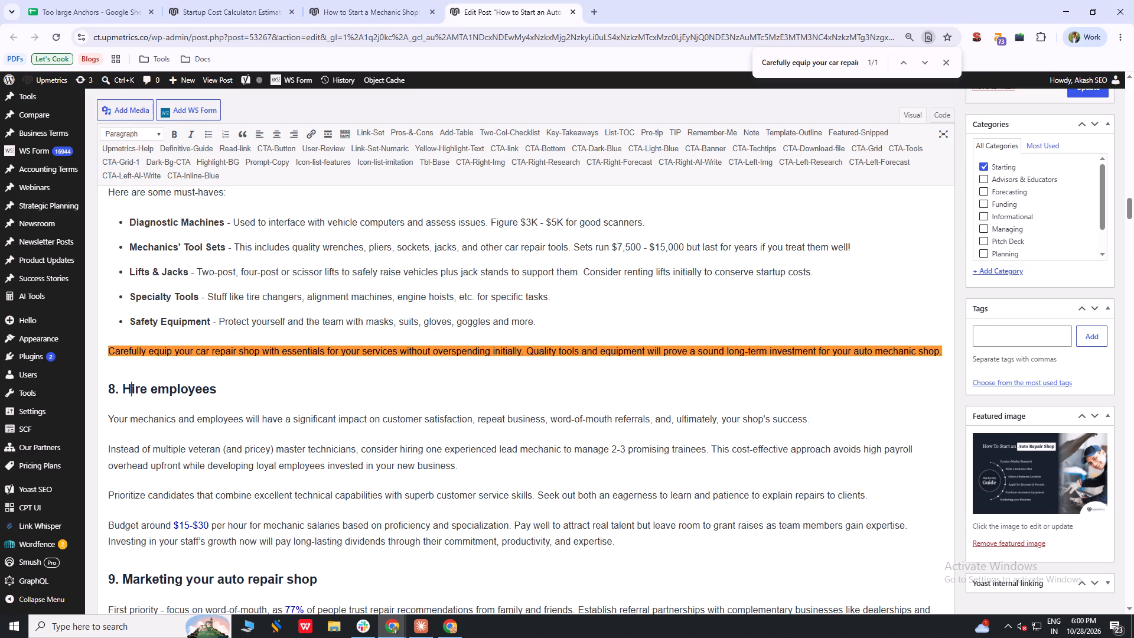
key("Escape")
left_click(943, 349)
key("Return")
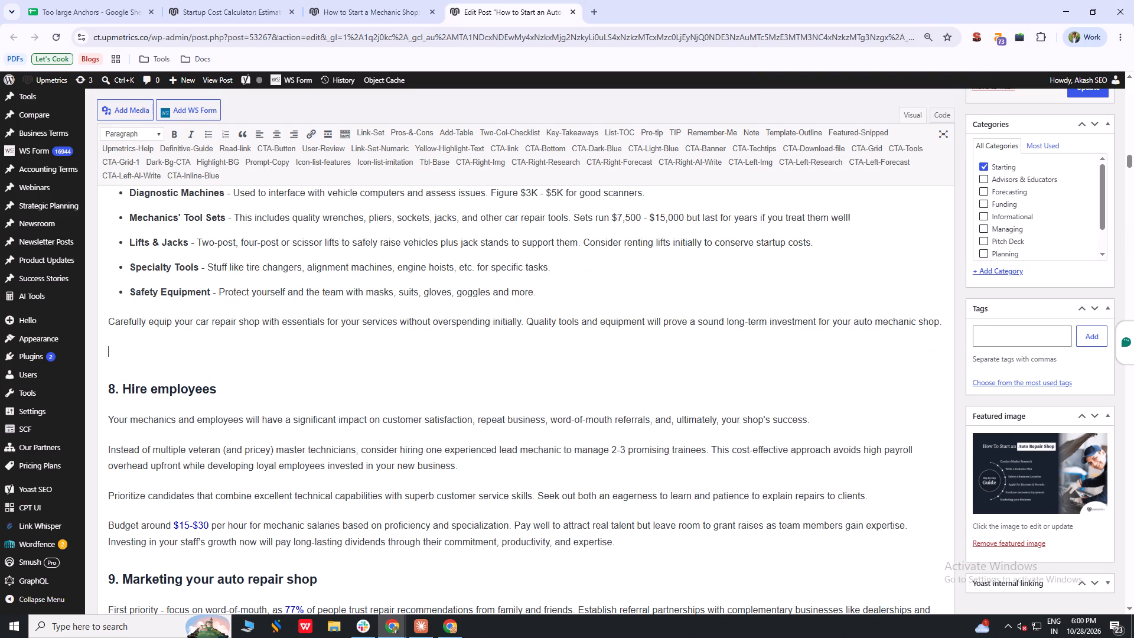
left_click(674, 134)
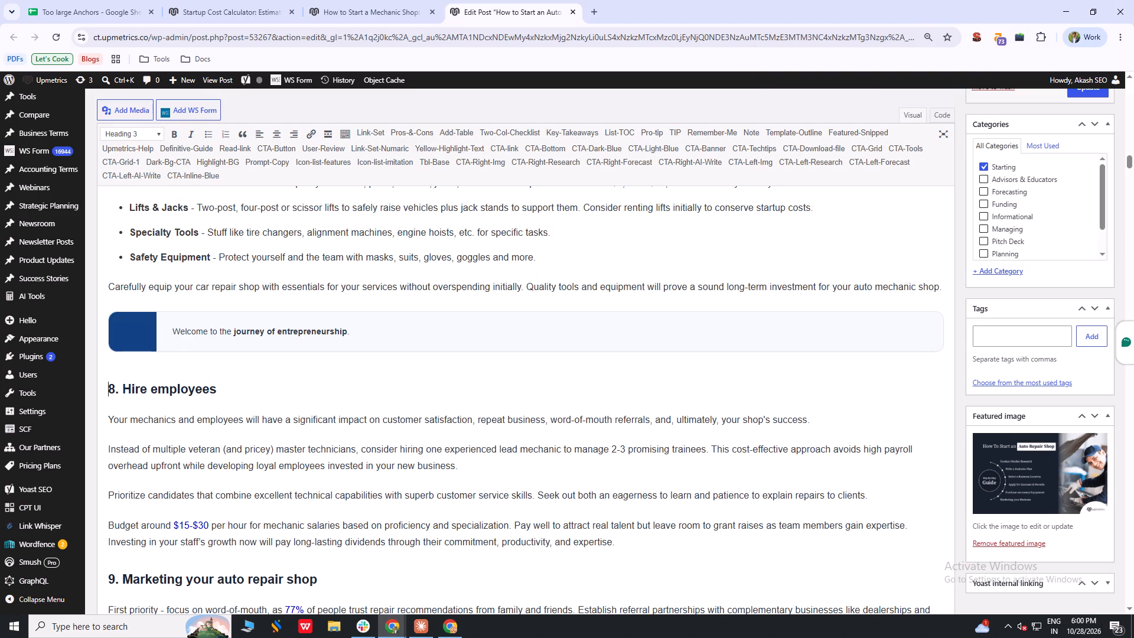
left_click_drag(377, 333, 173, 336)
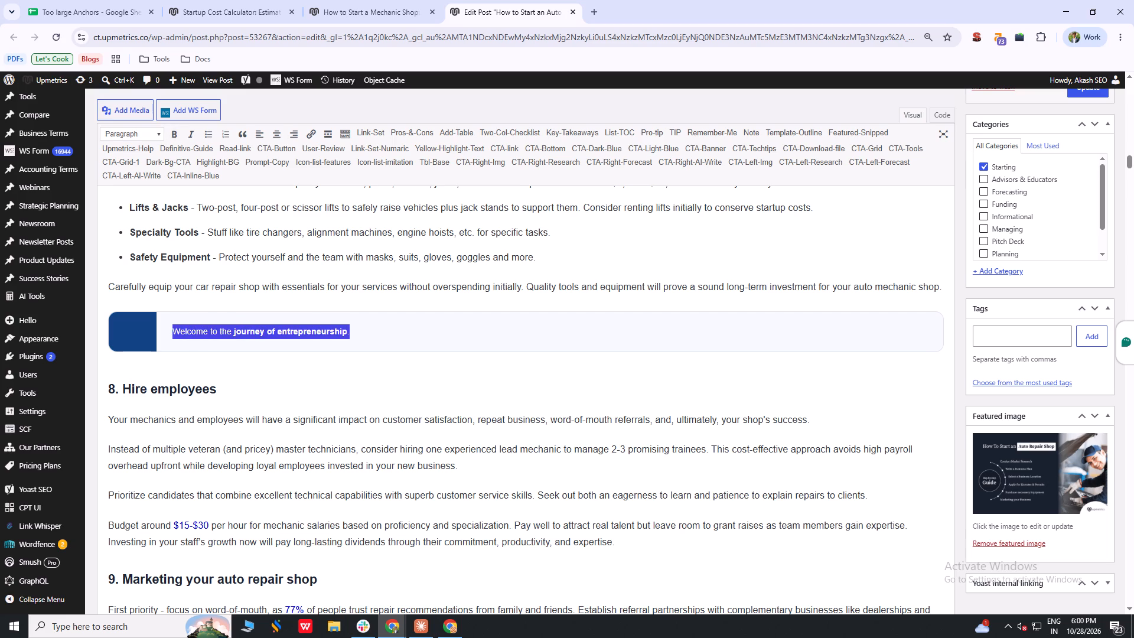
key("ctrl+shift+v")
Link the words "startup cost calculator" in the tip box to the upmetrics.co/ai-tools/startup-cost-calculator page.
left_click(223, 0)
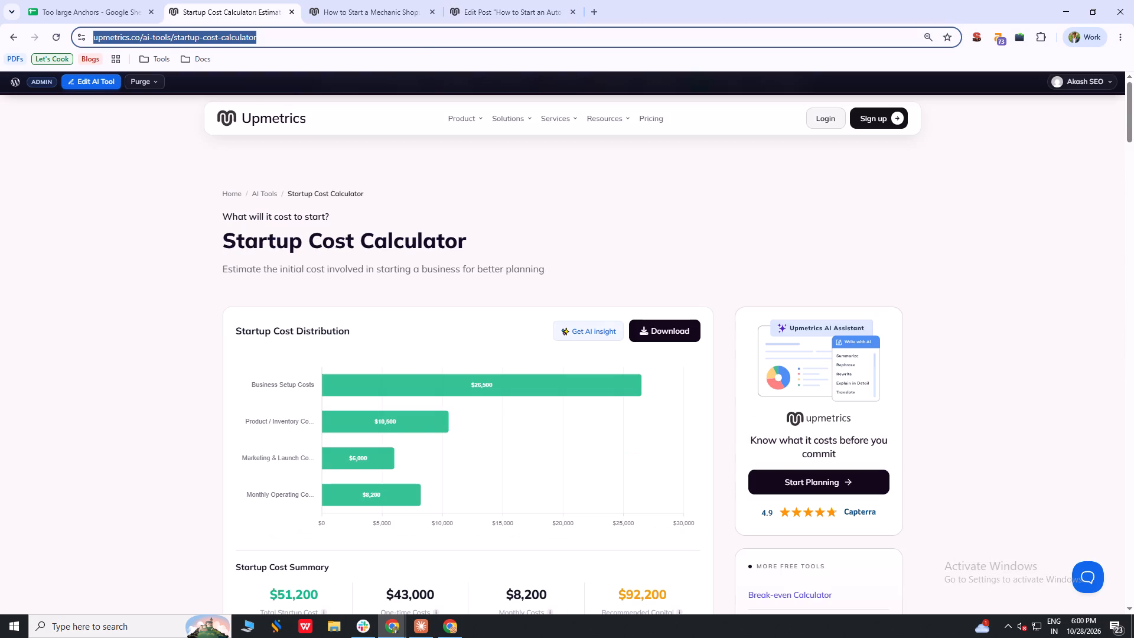
key("ctrl+c")
left_click(521, 12)
left_click(310, 338)
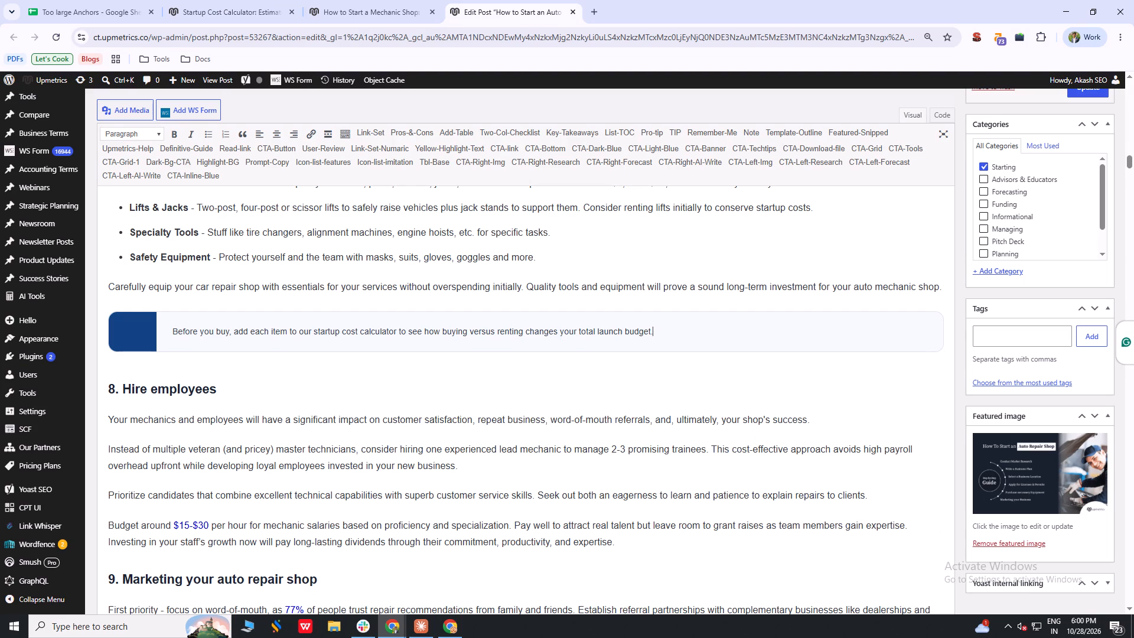
left_click_drag(315, 332, 398, 334)
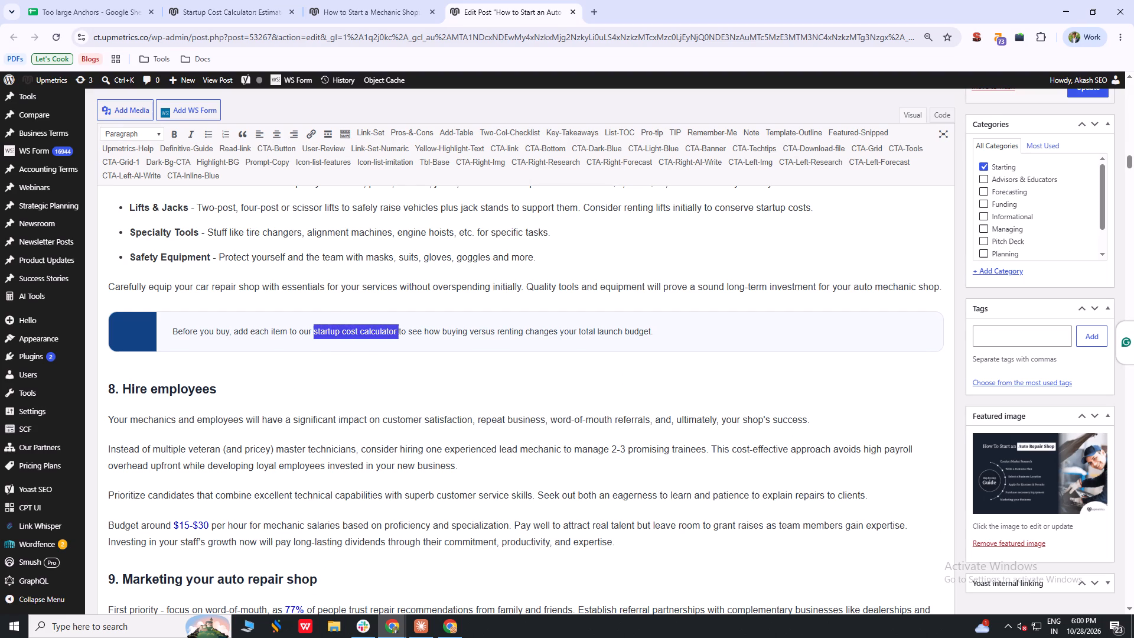
key("shift+Left")
key("ctrl+k")
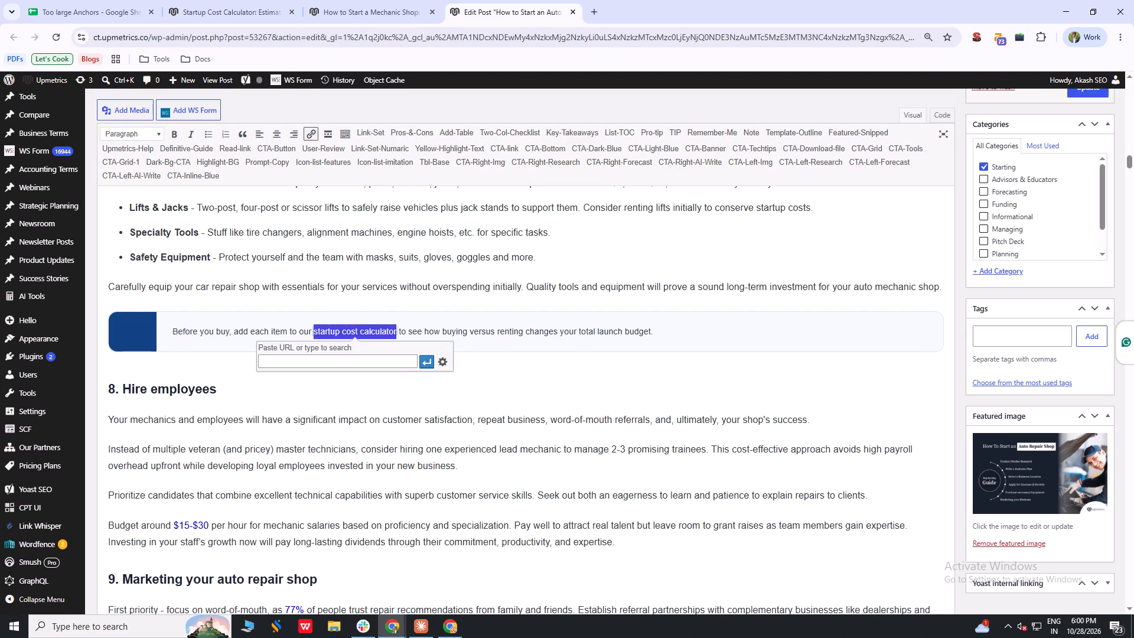
key("ctrl+v")
key("Return")
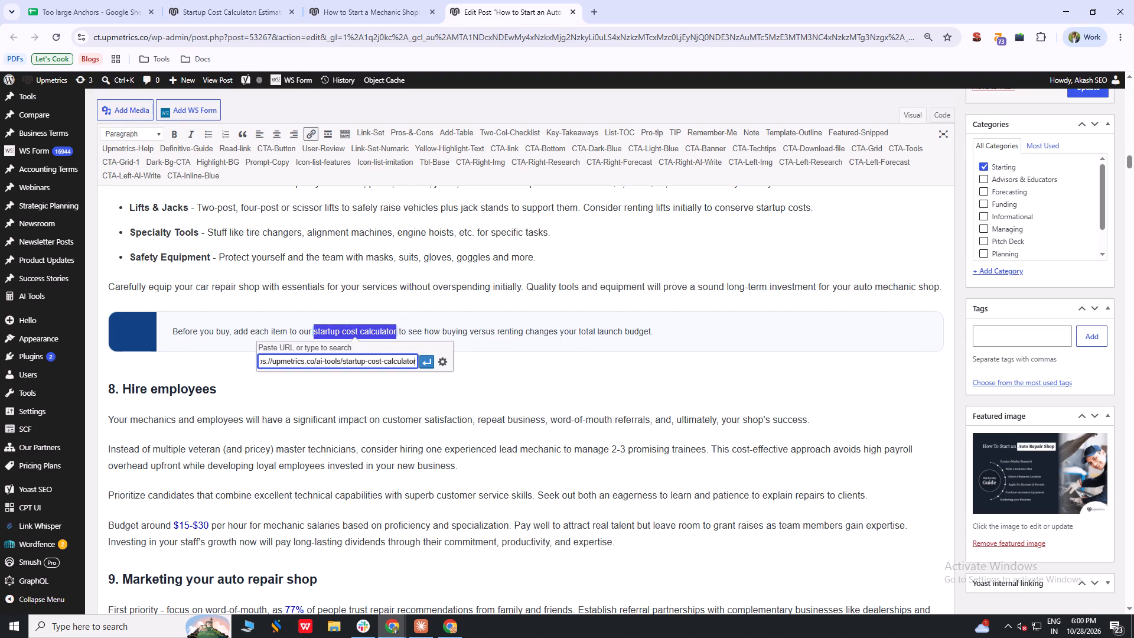
left_click(475, 329)
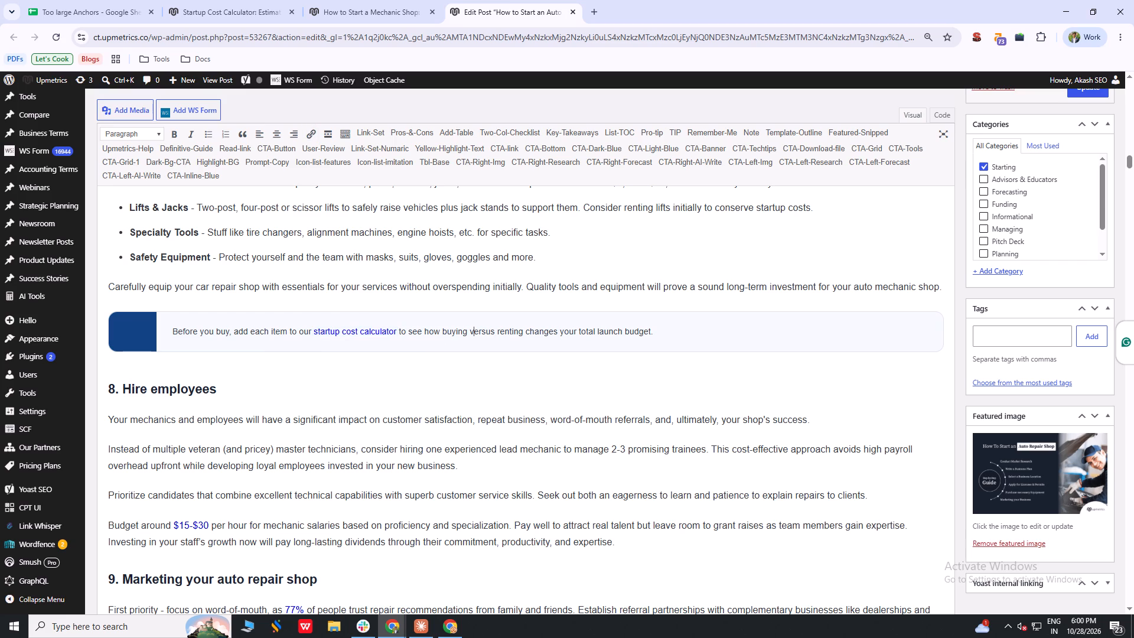
Update the auto repair post and reload its live page to check the new tip box.
left_click(1080, 96)
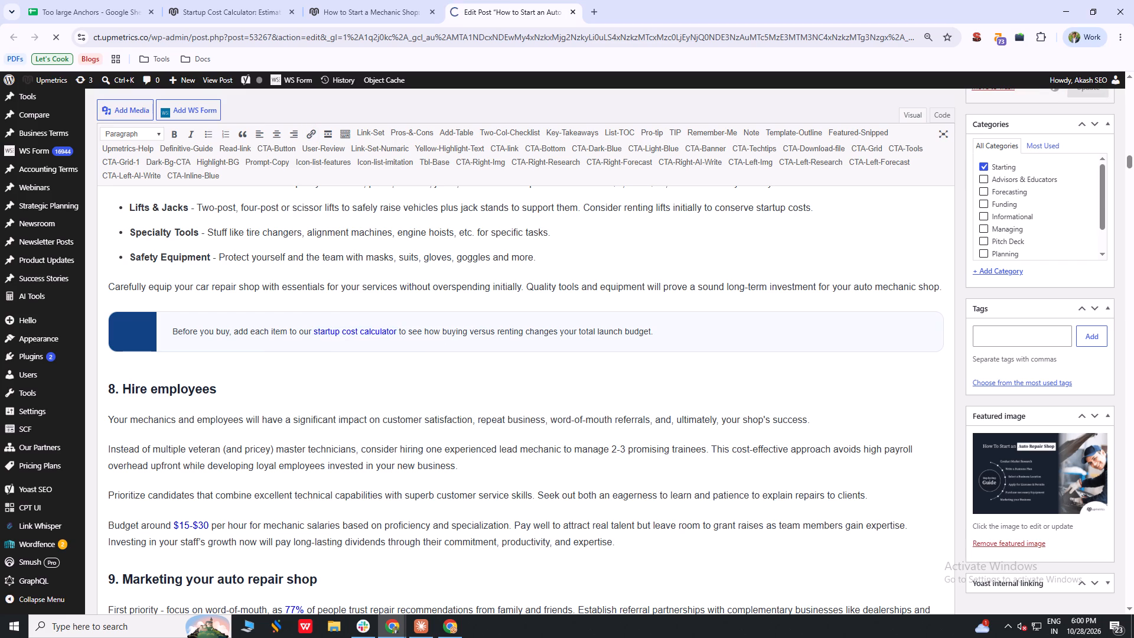
scroll(1061, 360, "up", 1)
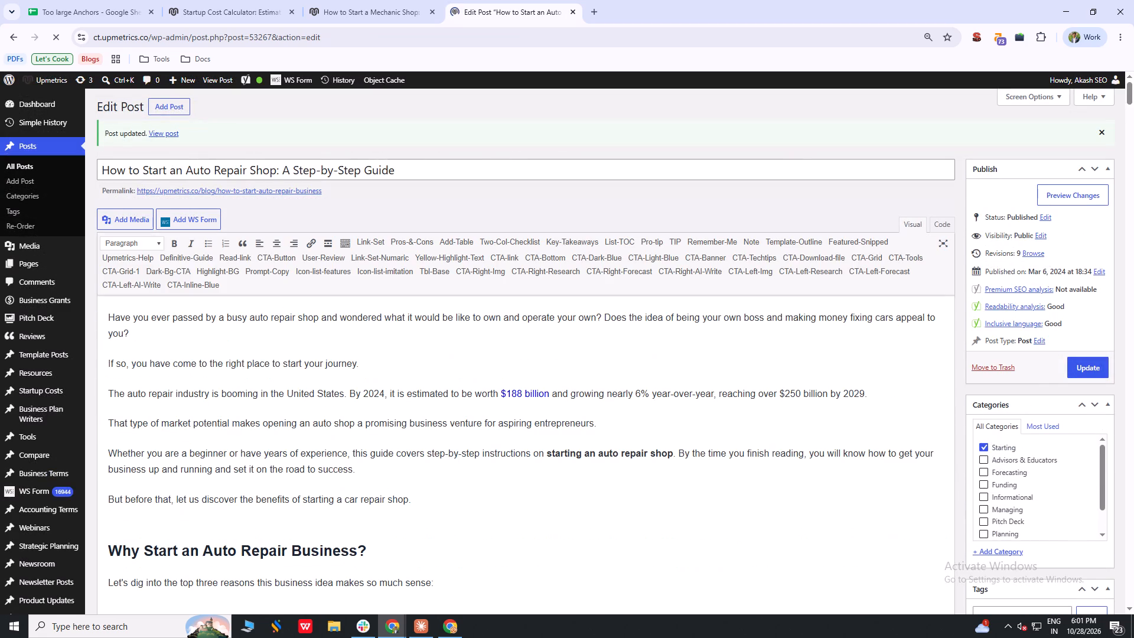
left_click(364, 0)
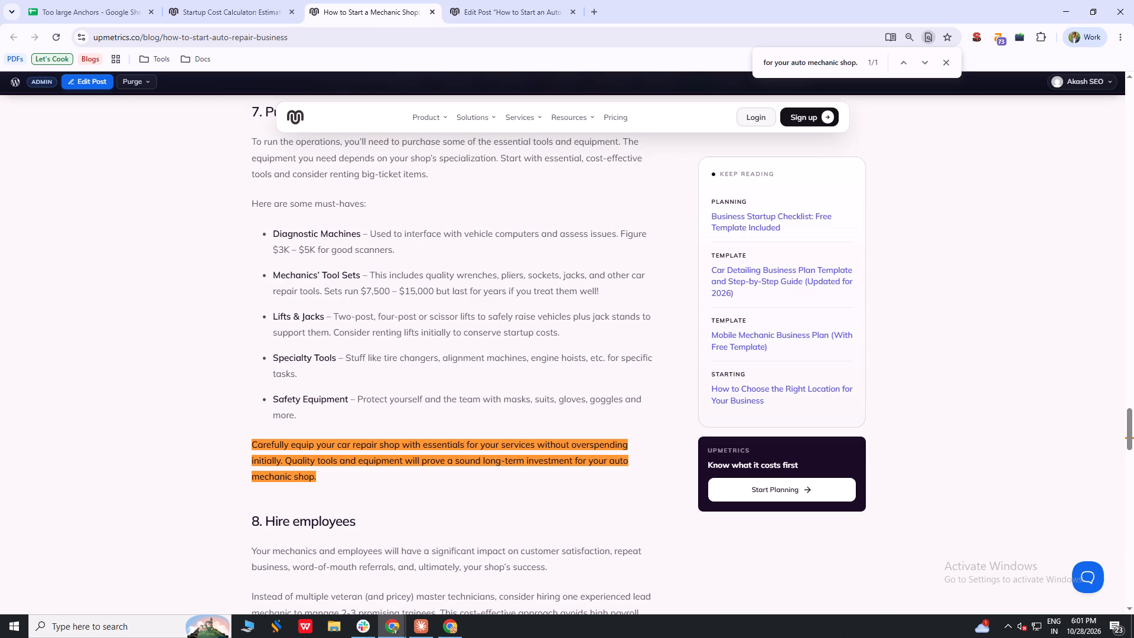
key("F5")
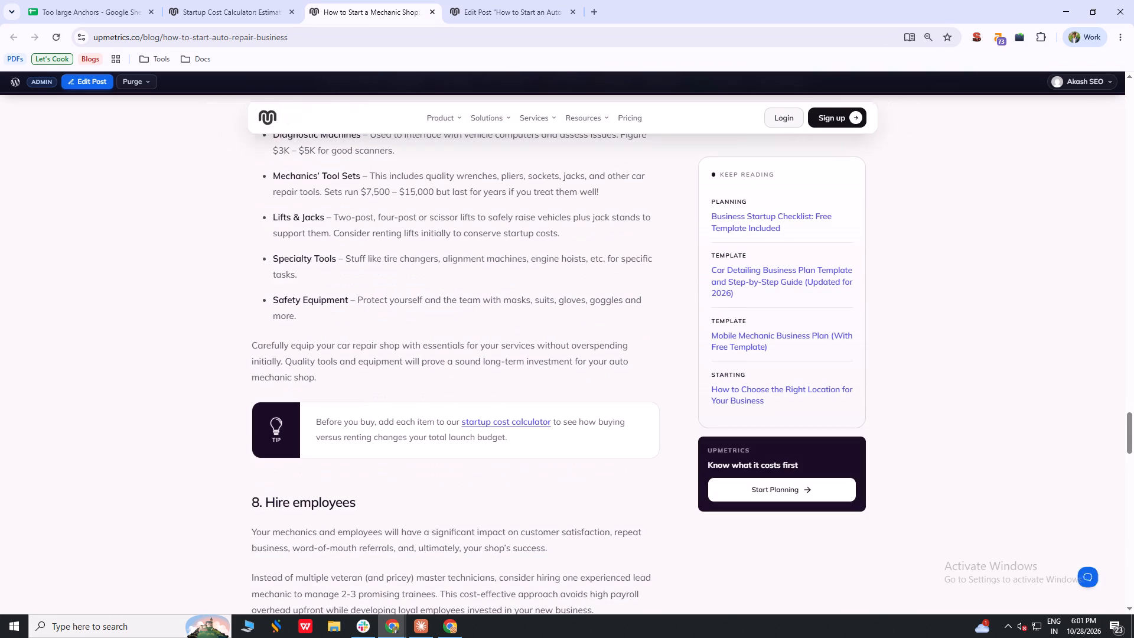
Copy the live article's URL and find its row in the Too large Anchors sheet.
left_click(308, 45)
key("ctrl+c")
left_click(94, 0)
key("ctrl+f")
key("ctrl+v")
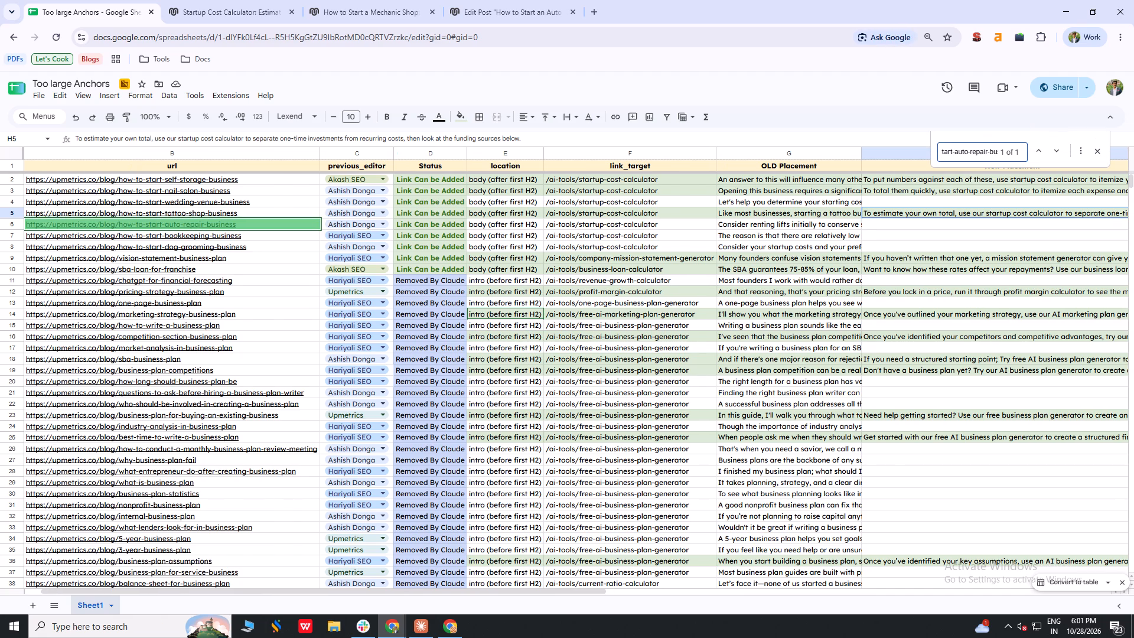
Copy the full tip sentence from the live article into the New Placement cell of the how-to-start-auto-repair-business row.
left_click(367, 0)
left_click_drag(522, 438, 349, 414)
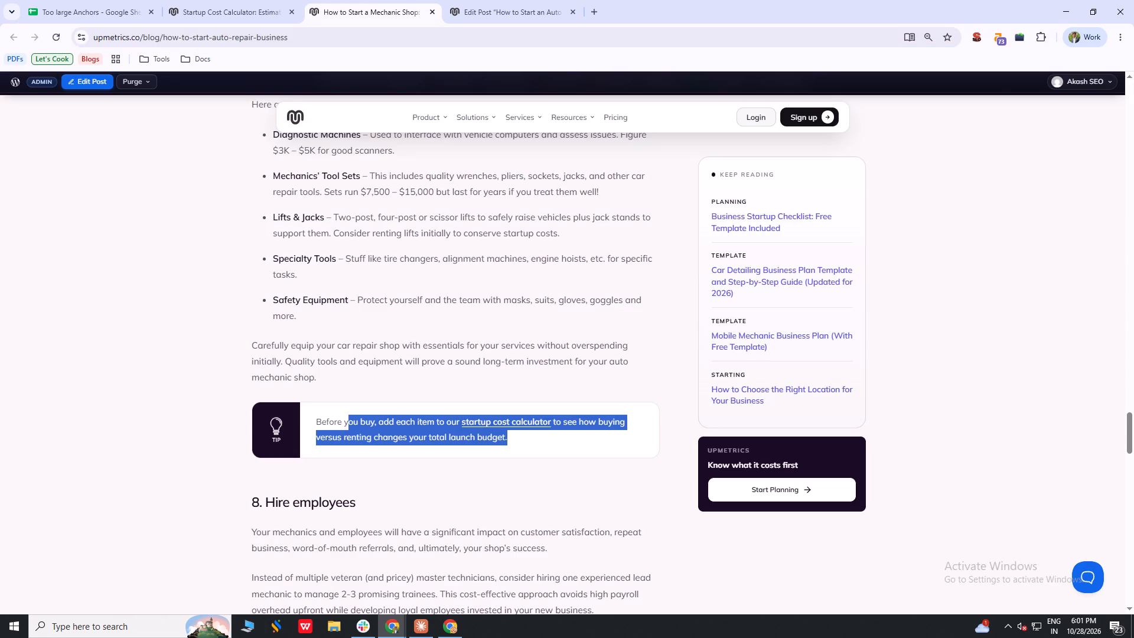
left_click_drag(349, 414, 309, 414)
key("ctrl+c")
key("ctrl+c")
key("ctrl+c")
key("ctrl+c")
key("ctrl+c")
left_click(116, 0)
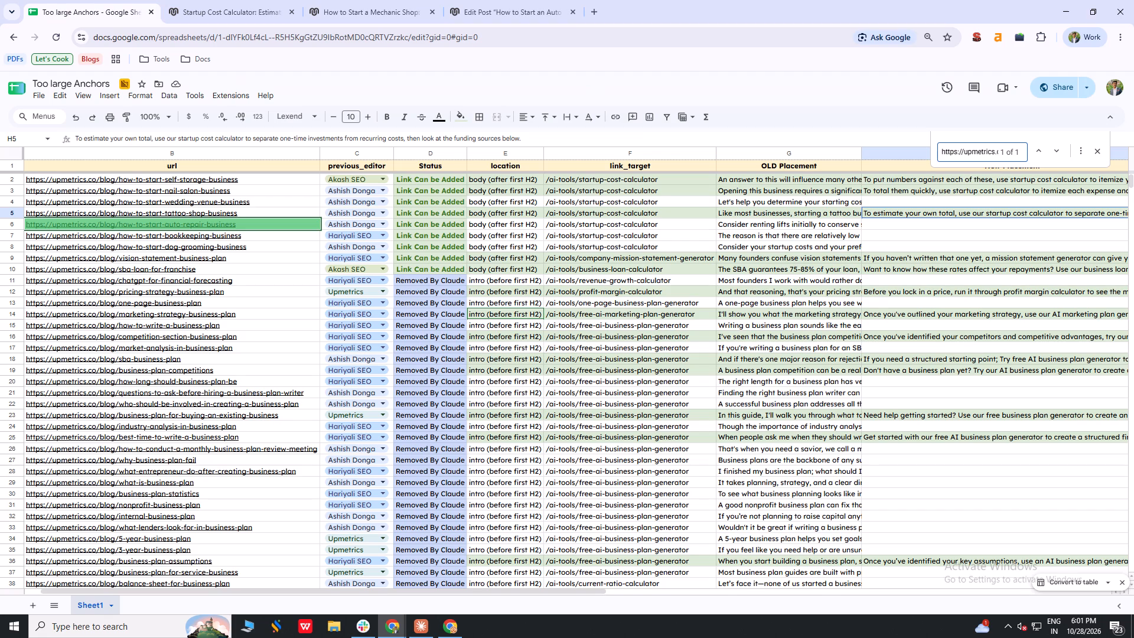
double_click(873, 226)
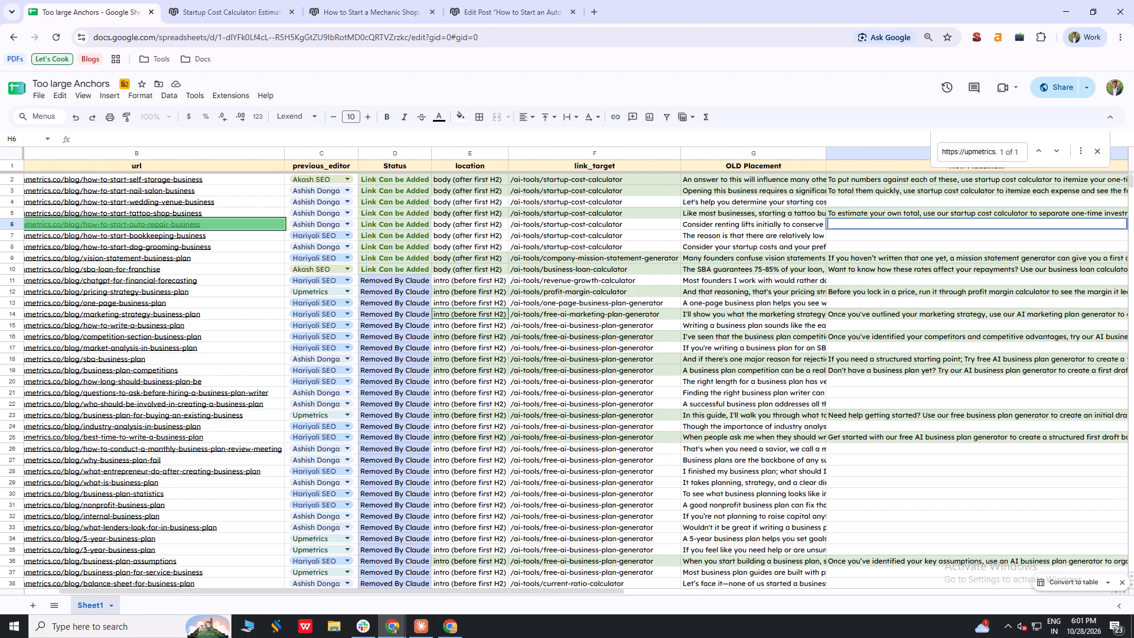
key("ctrl+v")
left_click(867, 243)
Fill the auto repair row's cells from location through New Placement with light green.
left_click_drag(850, 226, 536, 225)
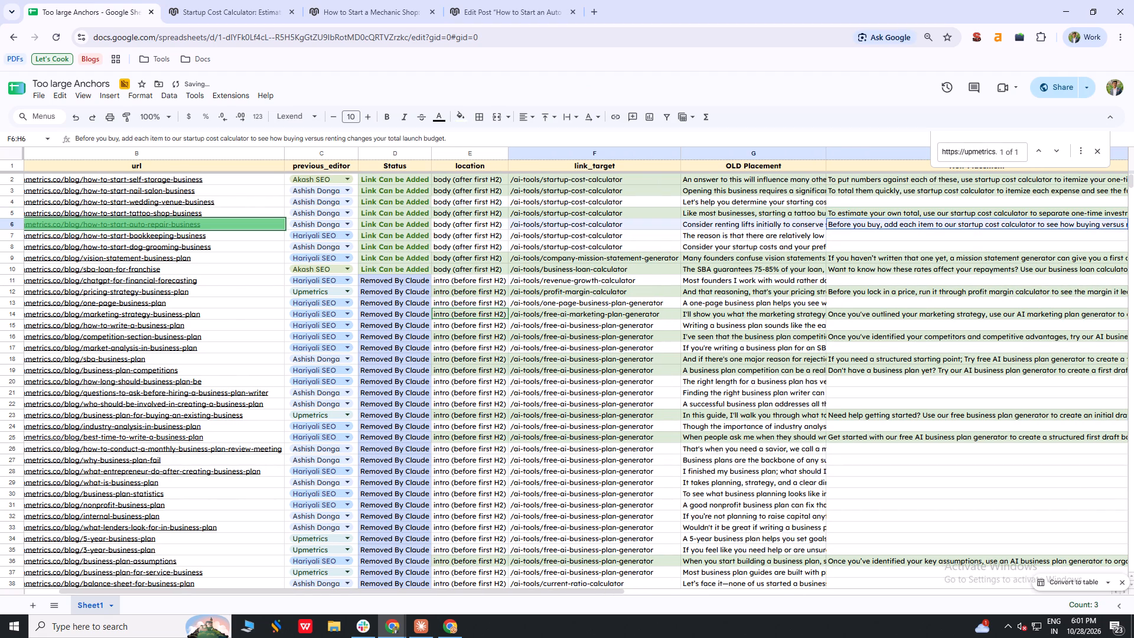
left_click_drag(536, 225, 493, 225)
left_click(460, 116)
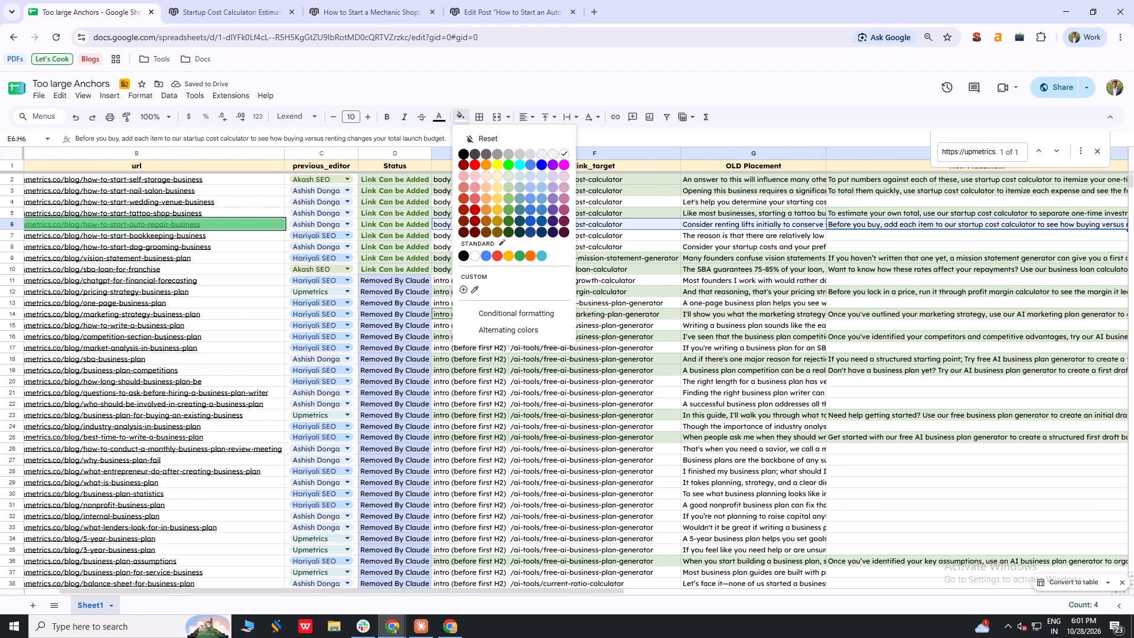
left_click(507, 177)
left_click(834, 292)
left_click(862, 395)
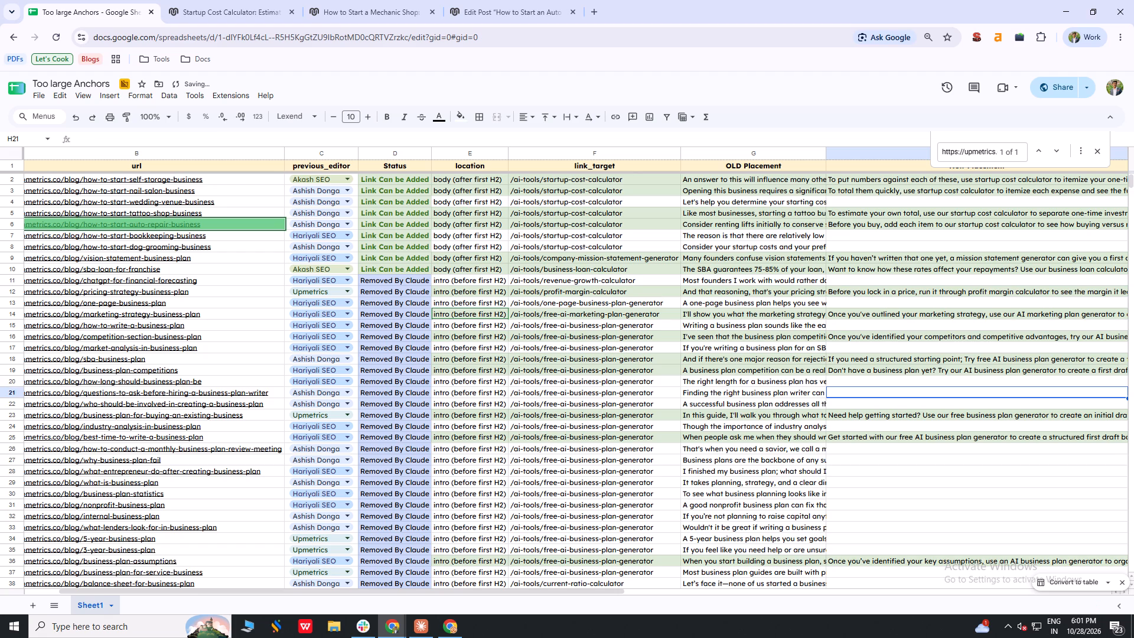
left_click(915, 506)
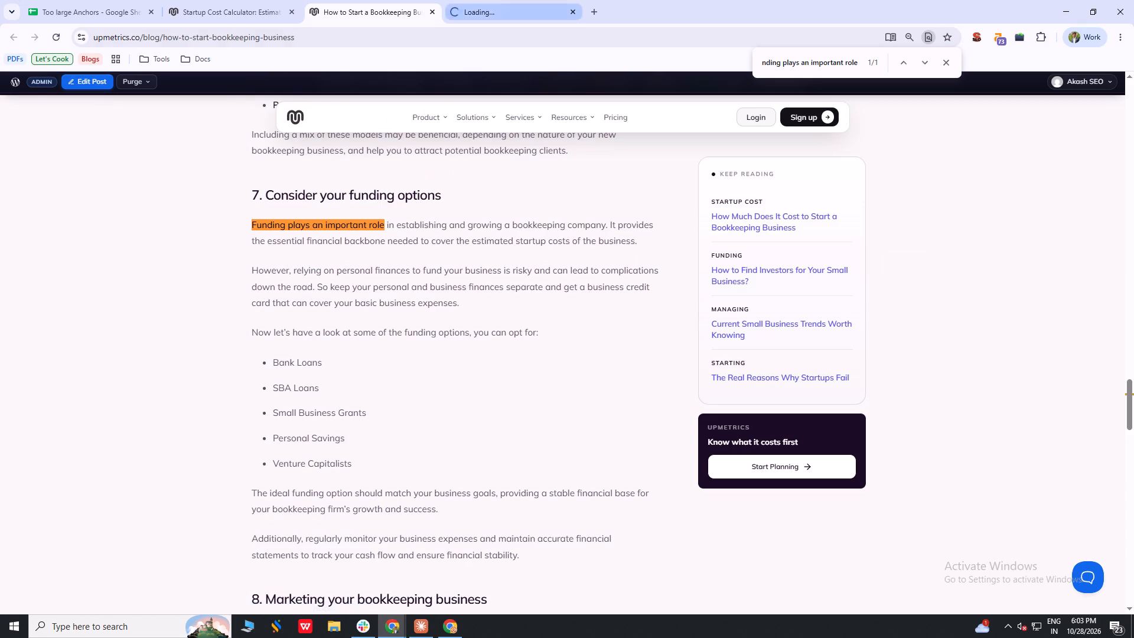
left_click(488, 0)
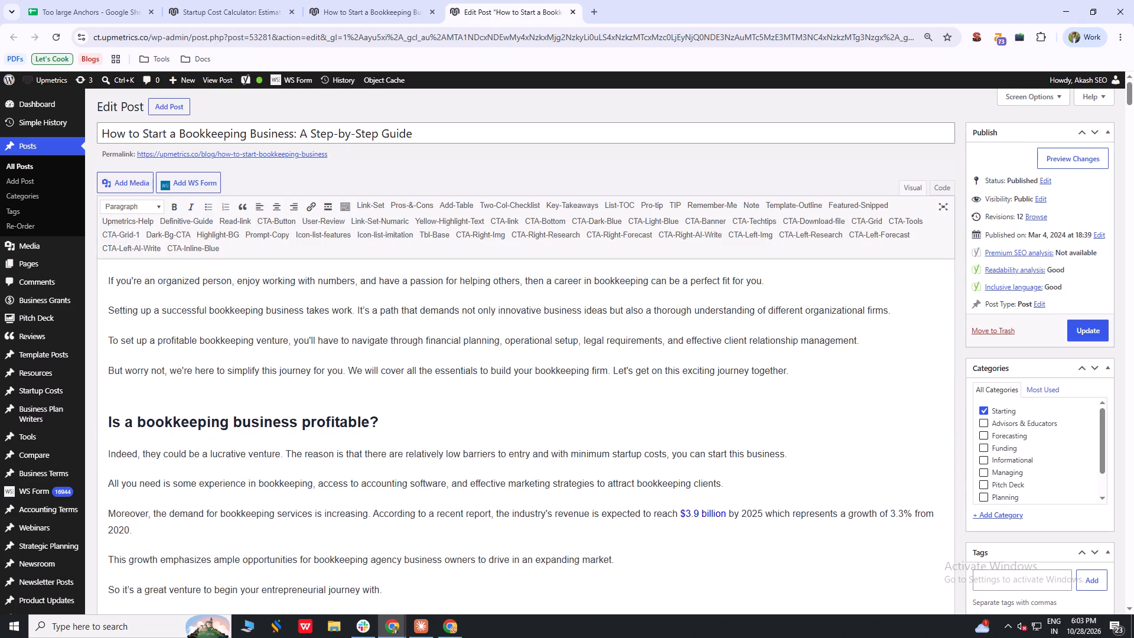
key("ctrl+f")
key("Return")
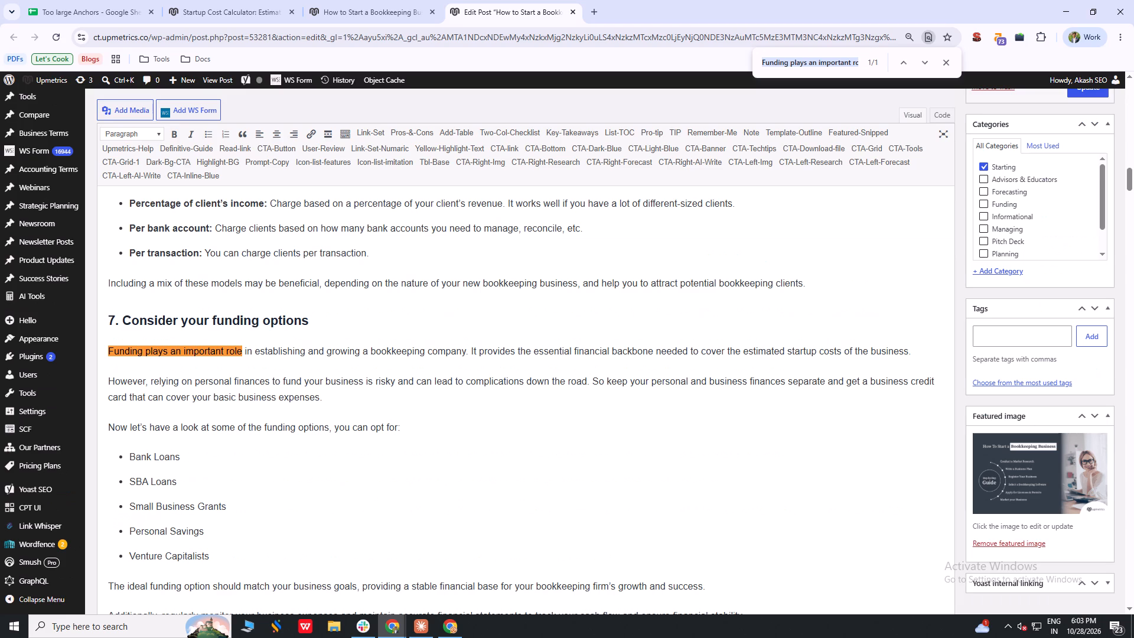
left_click(920, 350)
key("Return")
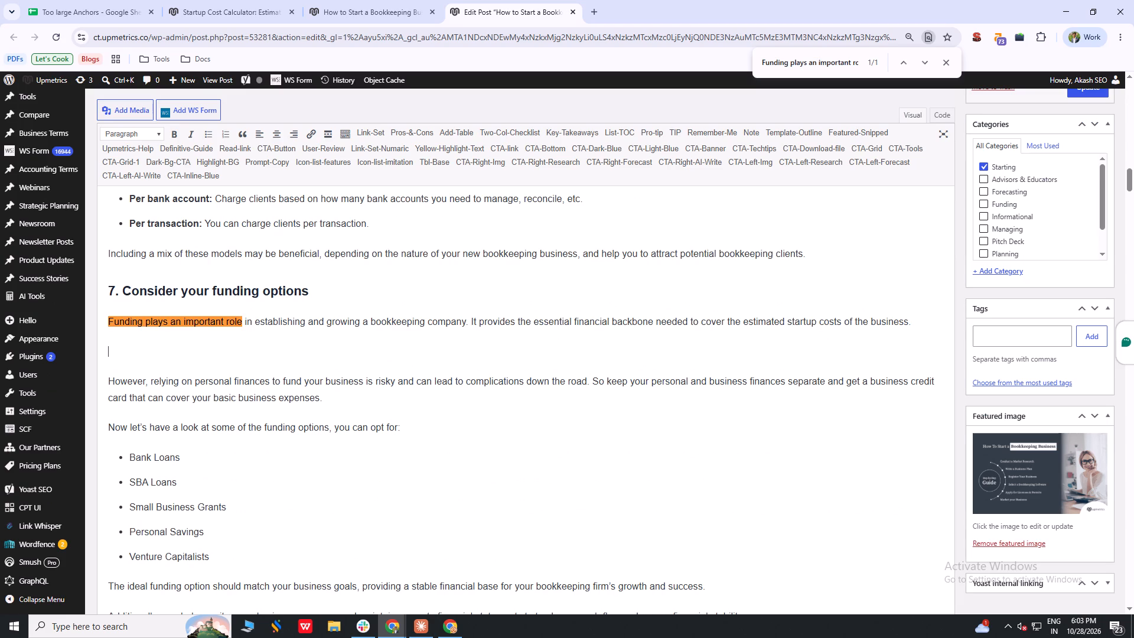
key("ctrl+shift+v")
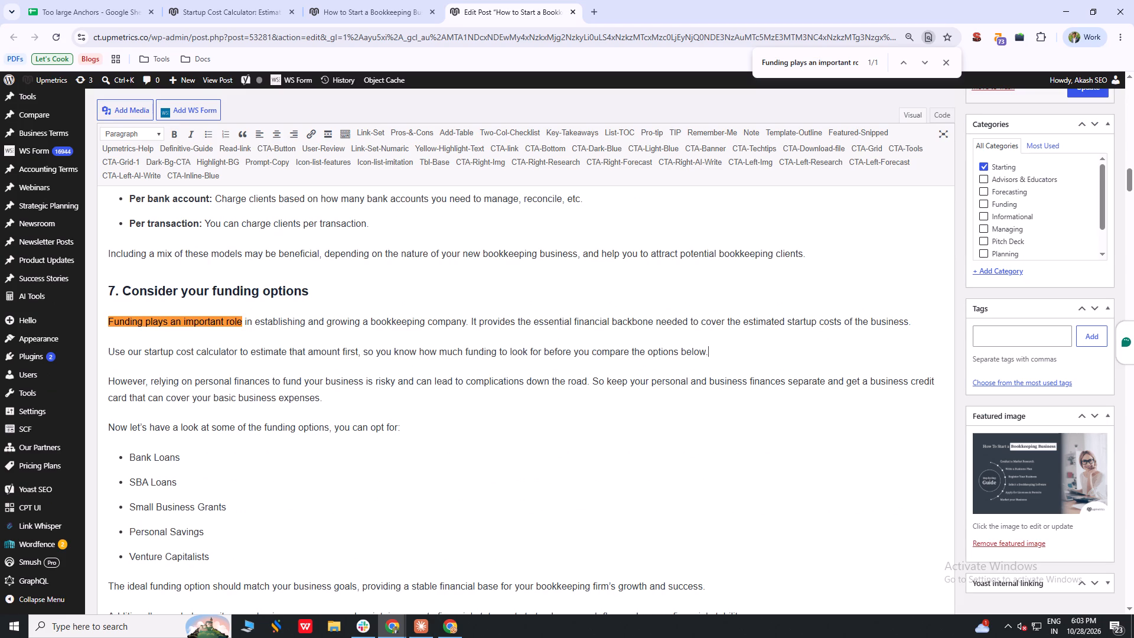
Reword the beginning of the pasted tip from "Use our" to "Try".
double_click(117, 353)
type("Try")
key("space")
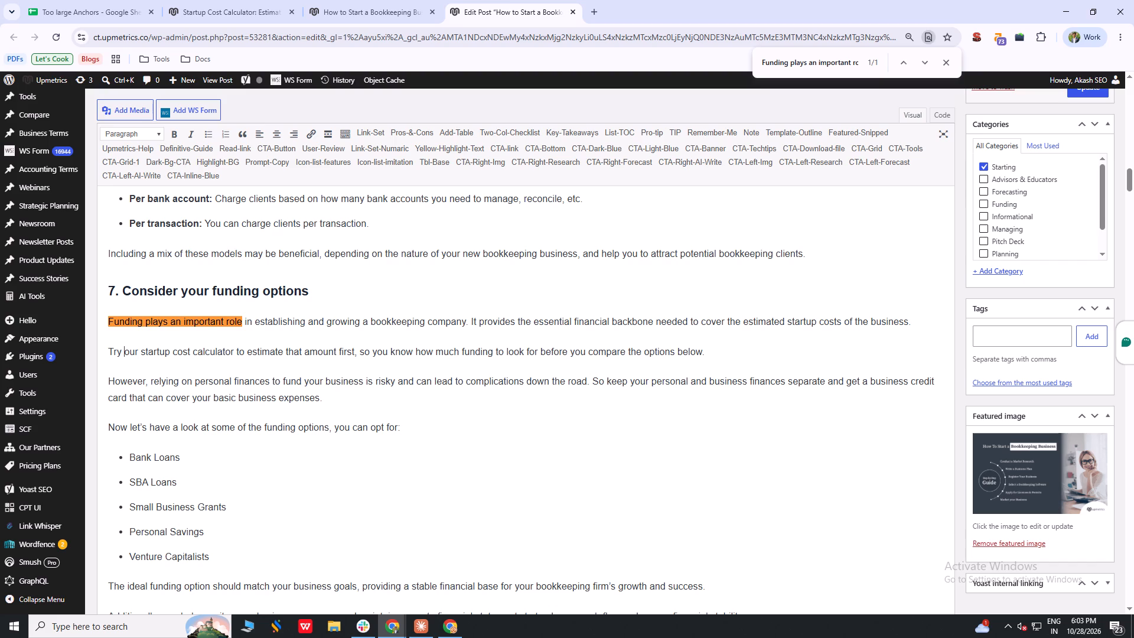
key("ctrl+shift+Right")
key("BackSpace")
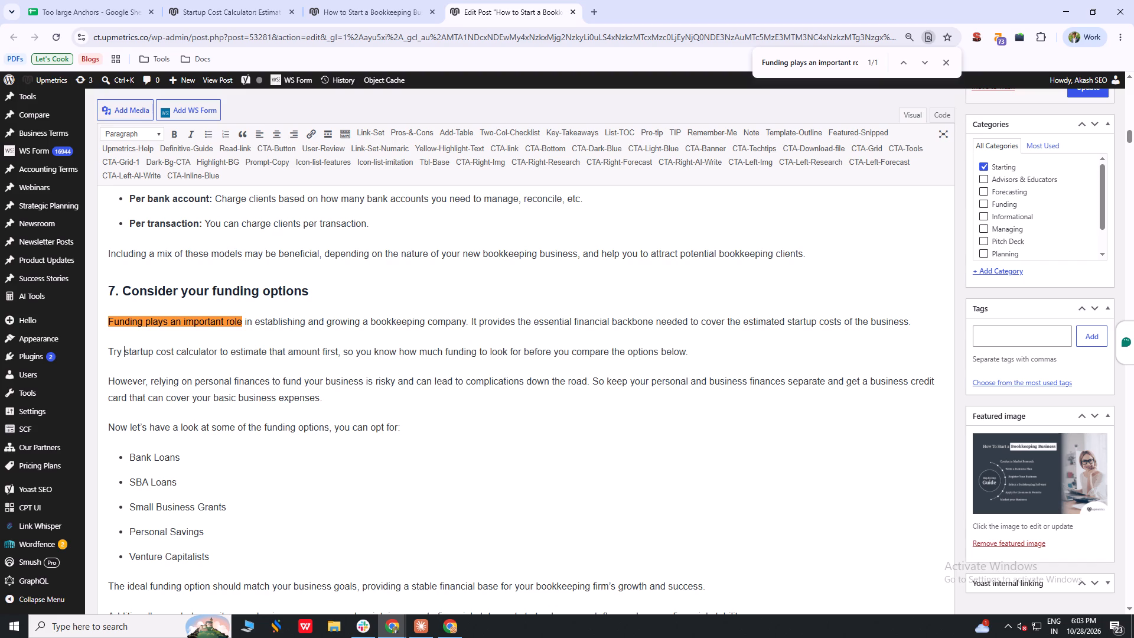
Link "startup cost calculator" in the tip to the upmetrics.co/ai-tools/startup-cost-calculator page.
key("ctrl+shift+Right")
key("ctrl+shift+Right")
key("ctrl+shift+Right")
key("shift+Left")
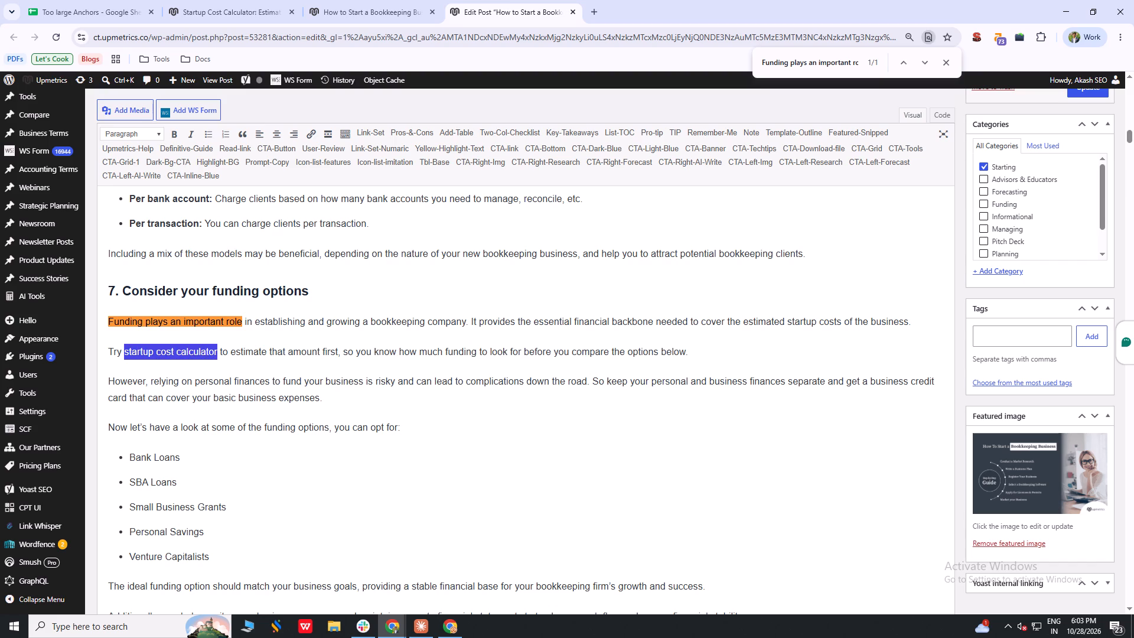
left_click(249, 0)
key("ctrl+c")
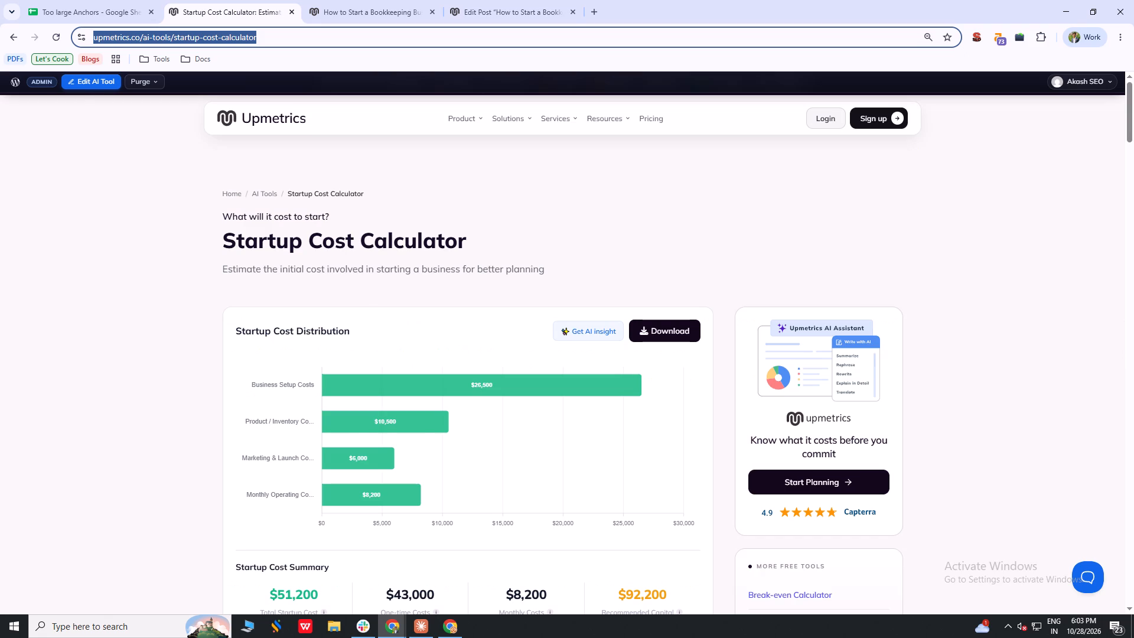
key("ctrl+c")
key("ctrl+c")
left_click(498, 0)
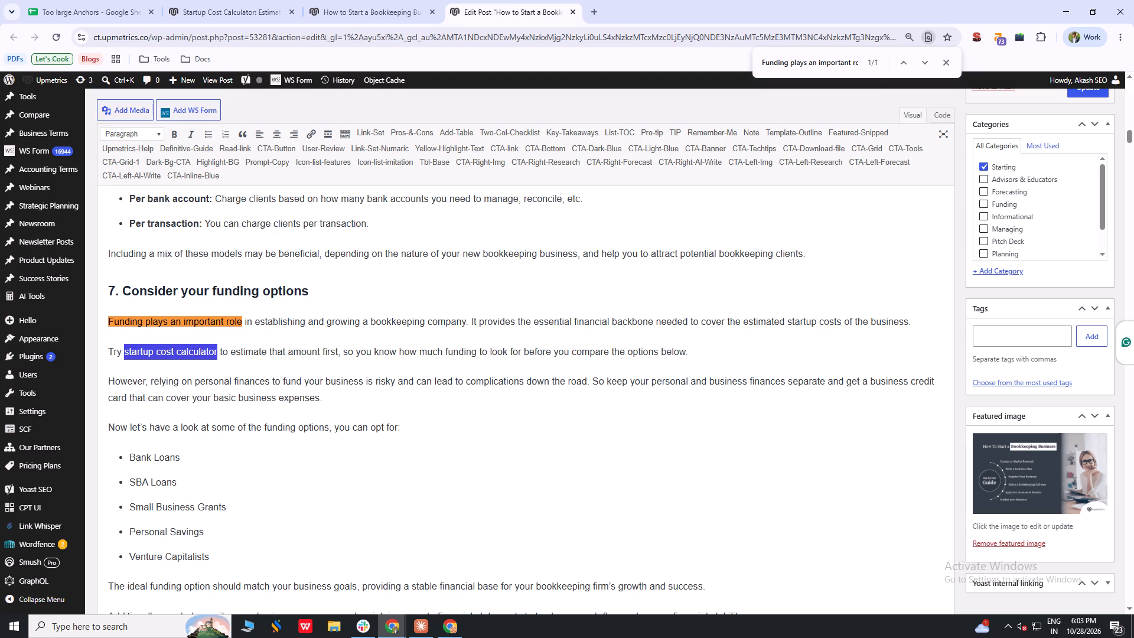
key("ctrl+k")
key("ctrl+v")
key("Return")
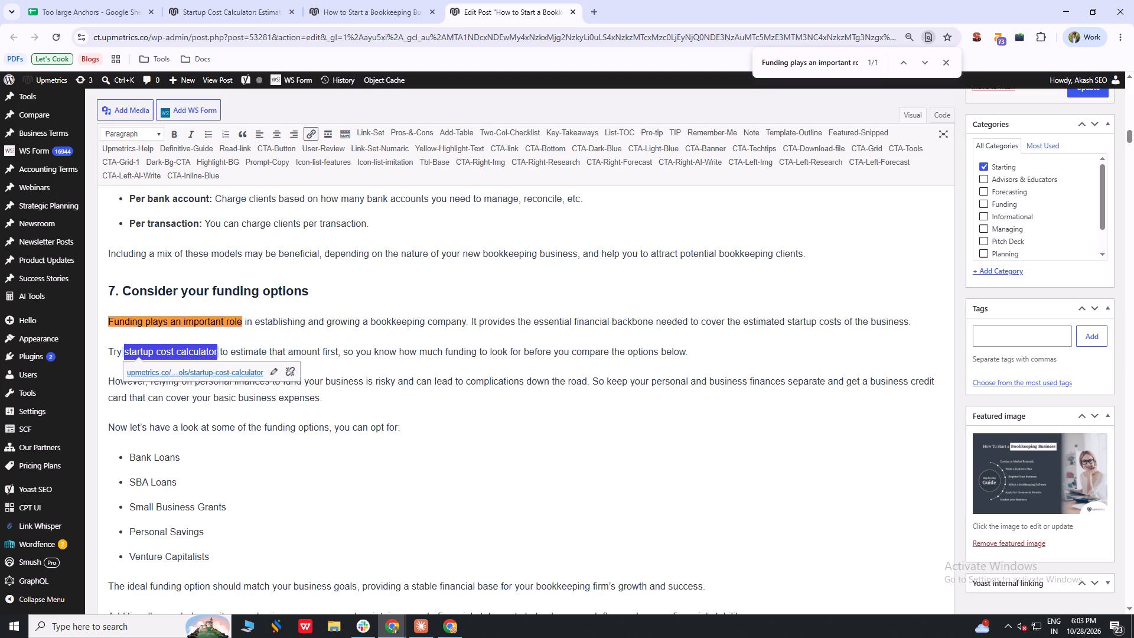
left_click(333, 355)
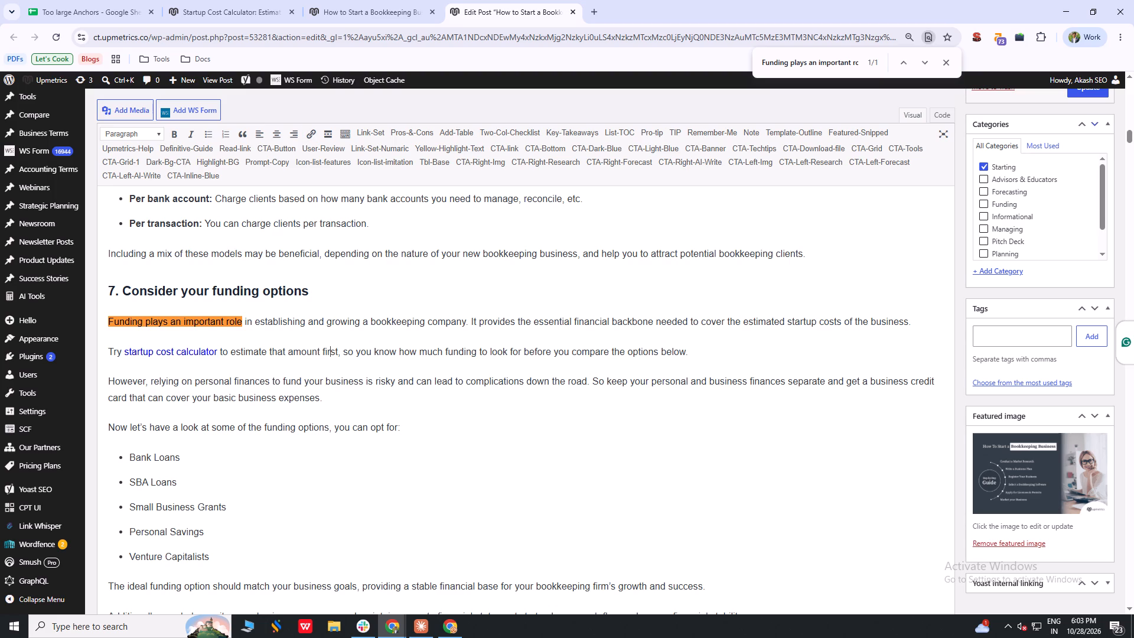
Update the published bookkeeping business post.
left_click(1095, 95)
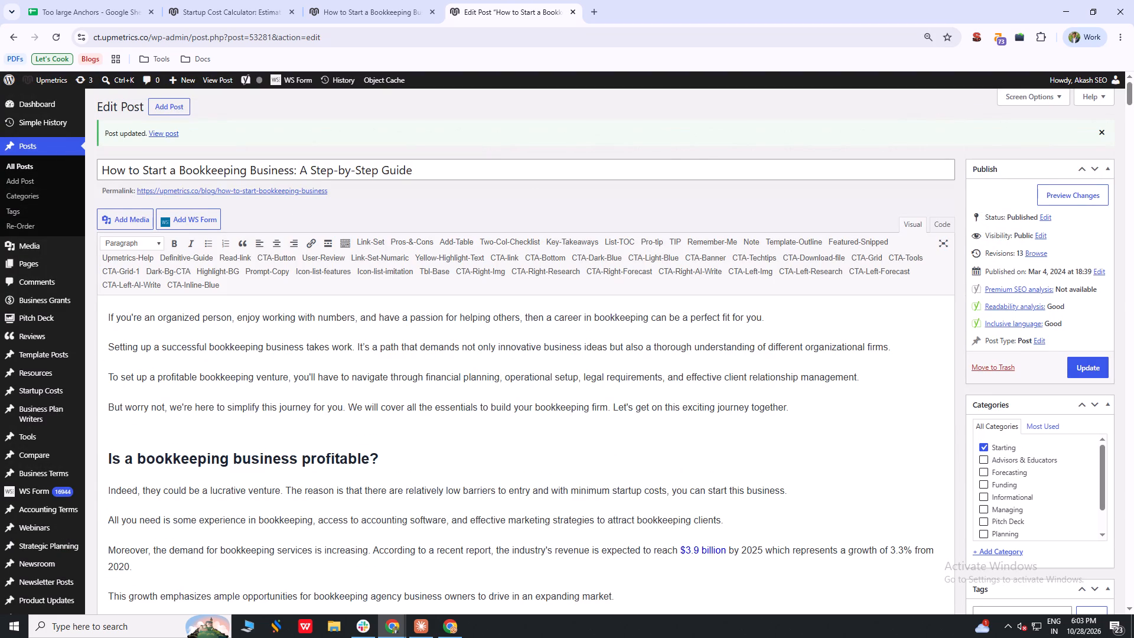
Reload the live bookkeeping post and check the added tip in section 7, "Consider your funding options".
scroll(435, 363, "down", 1)
scroll(475, 340, "up", 2)
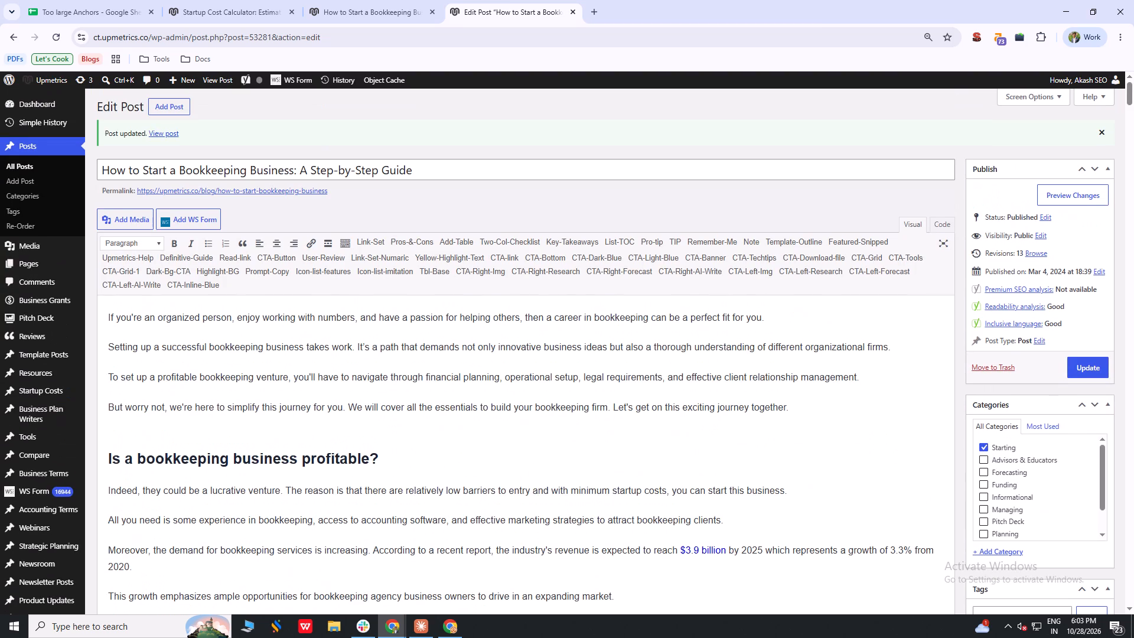
left_click(388, 0)
key("F5")
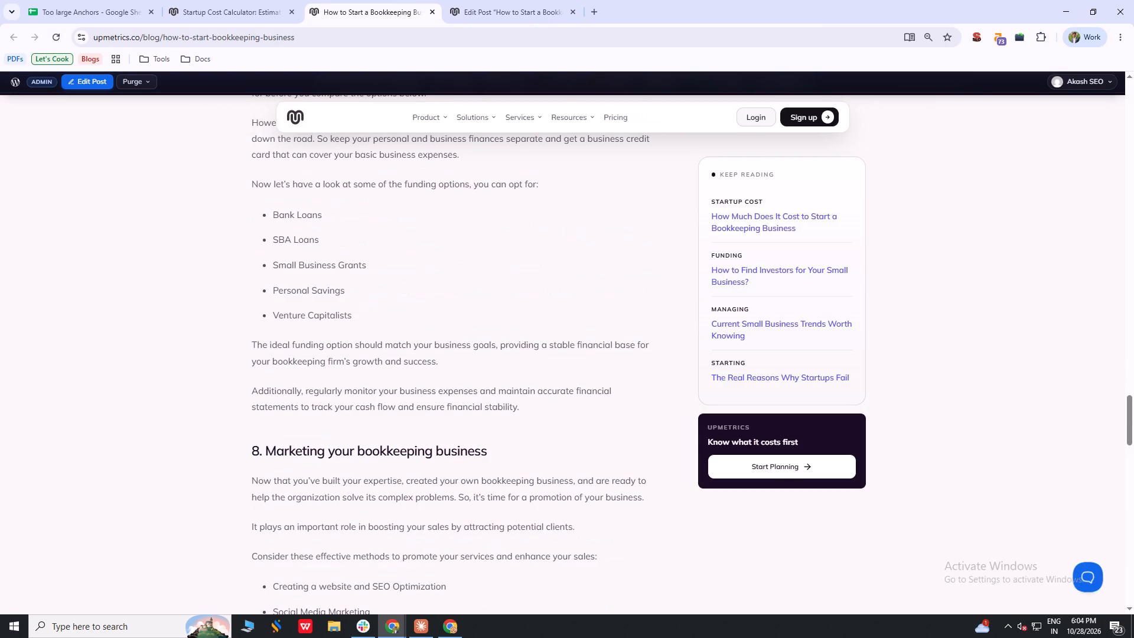
scroll(430, 248, "down", 6)
scroll(430, 249, "up", 5)
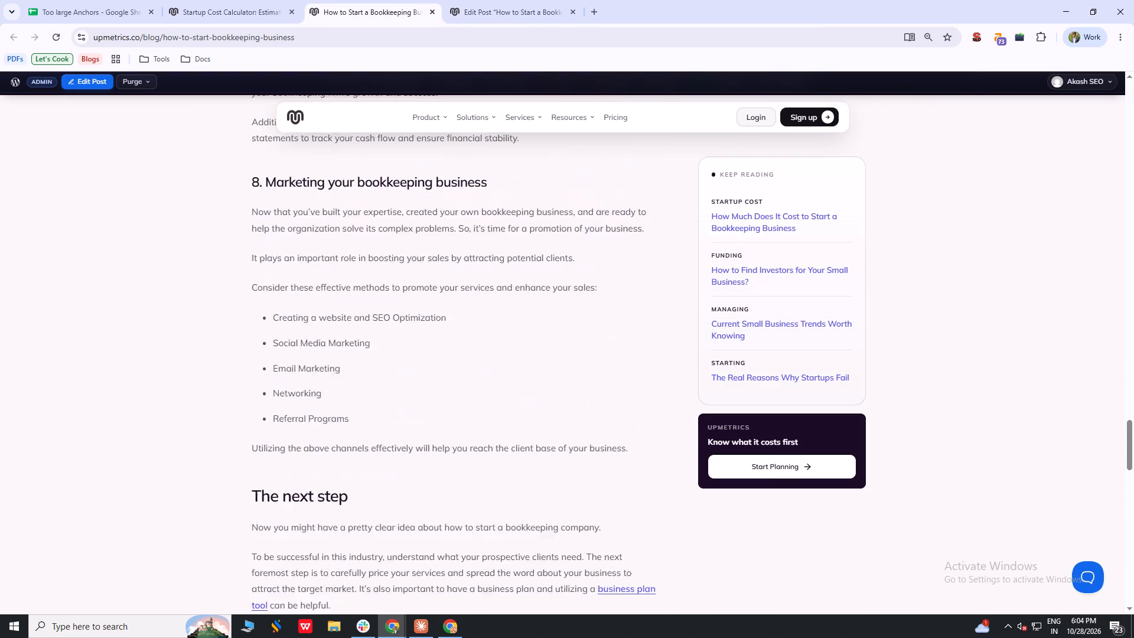
scroll(430, 249, "up", 4)
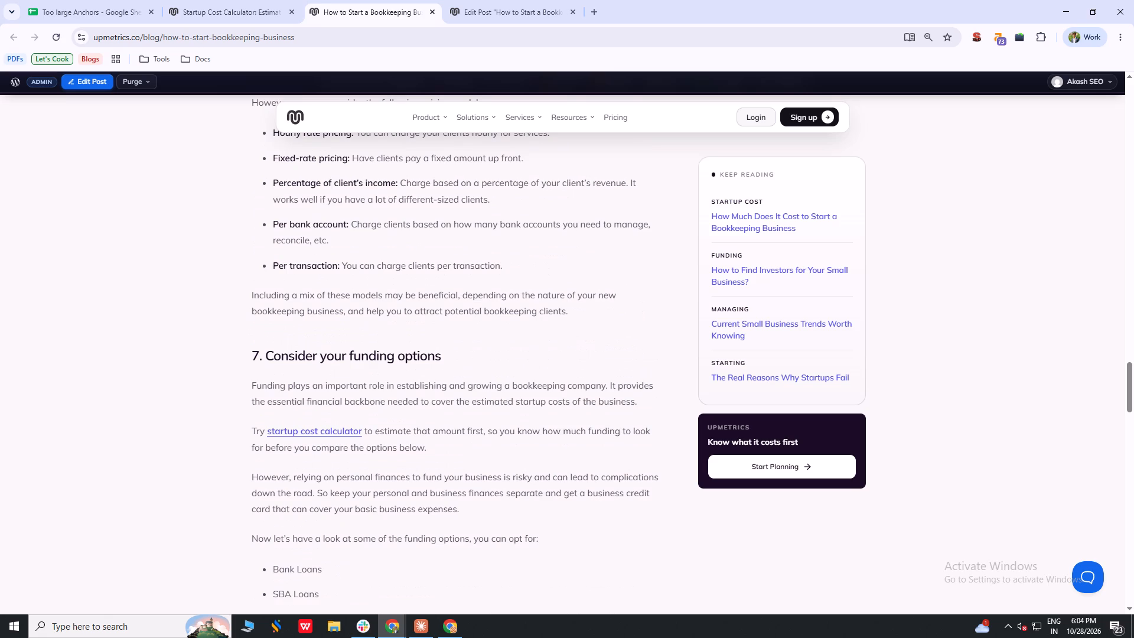
Find the bookkeeping post's row in the Too large Anchors sheet and copy the live tip sentence into its New Placement cell.
left_click(322, 35)
key("ctrl+c")
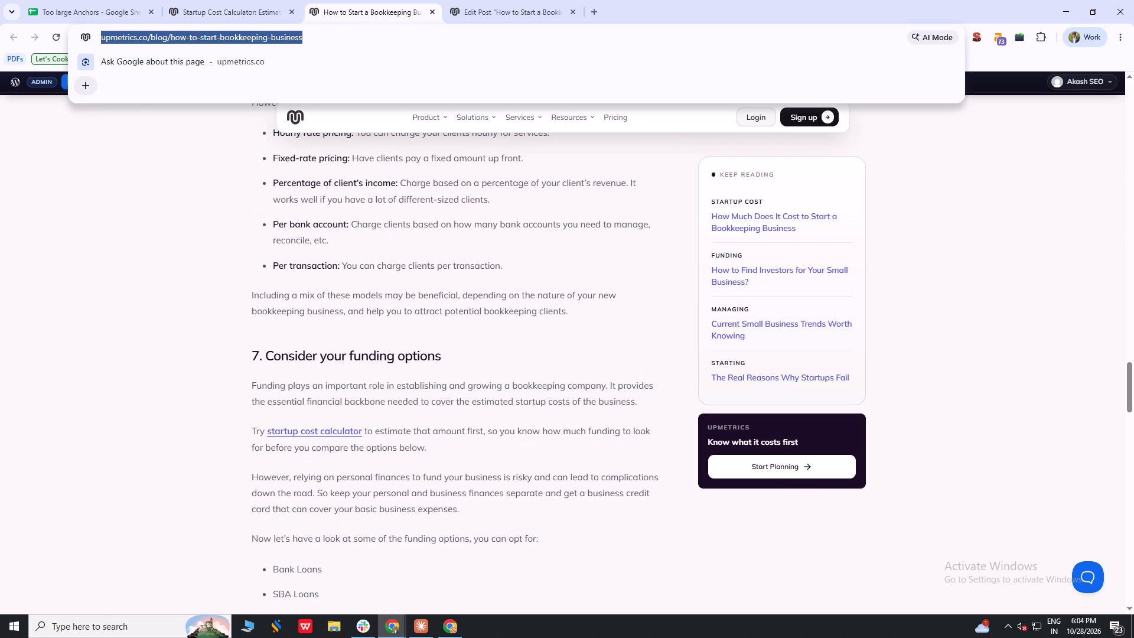
left_click(37, 0)
key("ctrl+f")
key("ctrl+v")
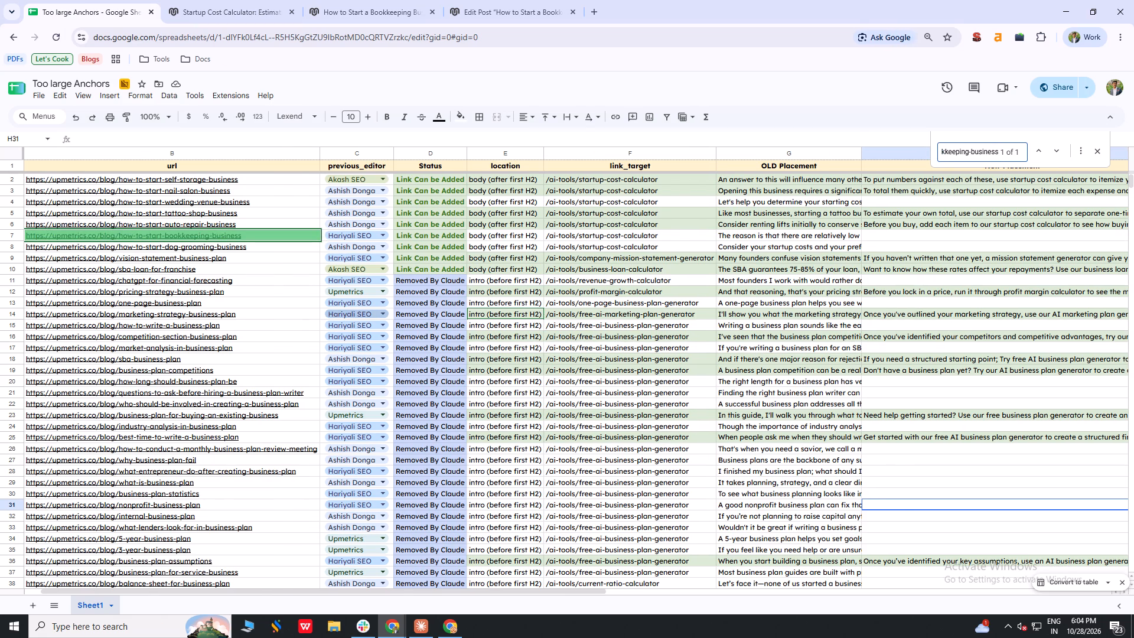
left_click(350, 0)
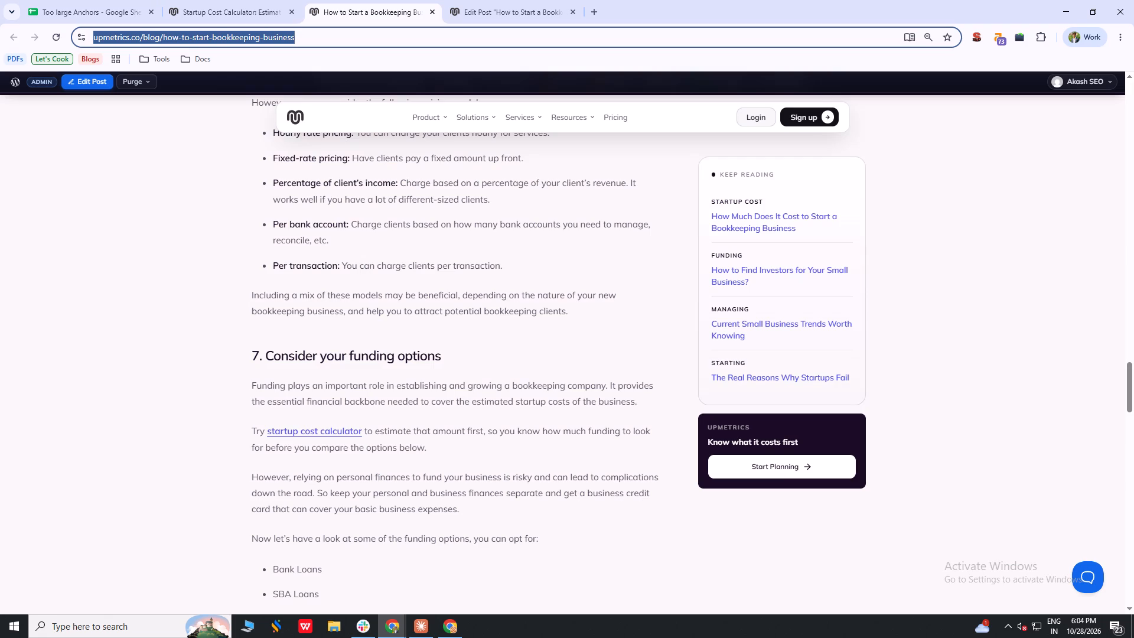
left_click_drag(439, 448, 246, 425)
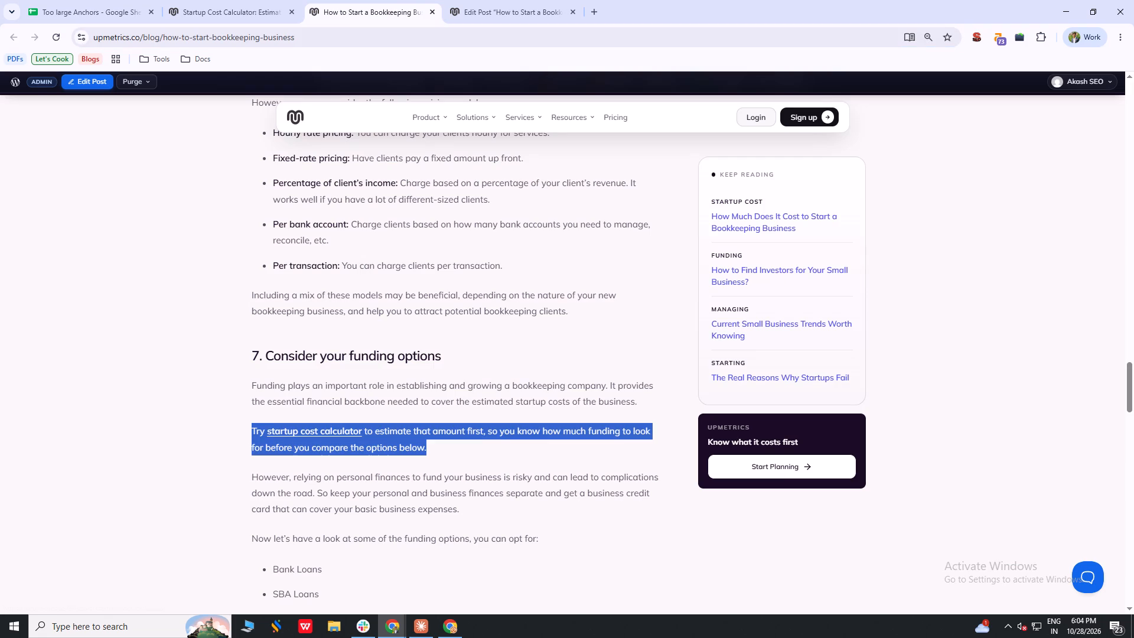
key("ctrl+c")
key("ctrl+c")
key("ctrl+c")
key("ctrl+c")
key("ctrl+c")
key("ctrl+c")
key("ctrl+c")
left_click(86, 0)
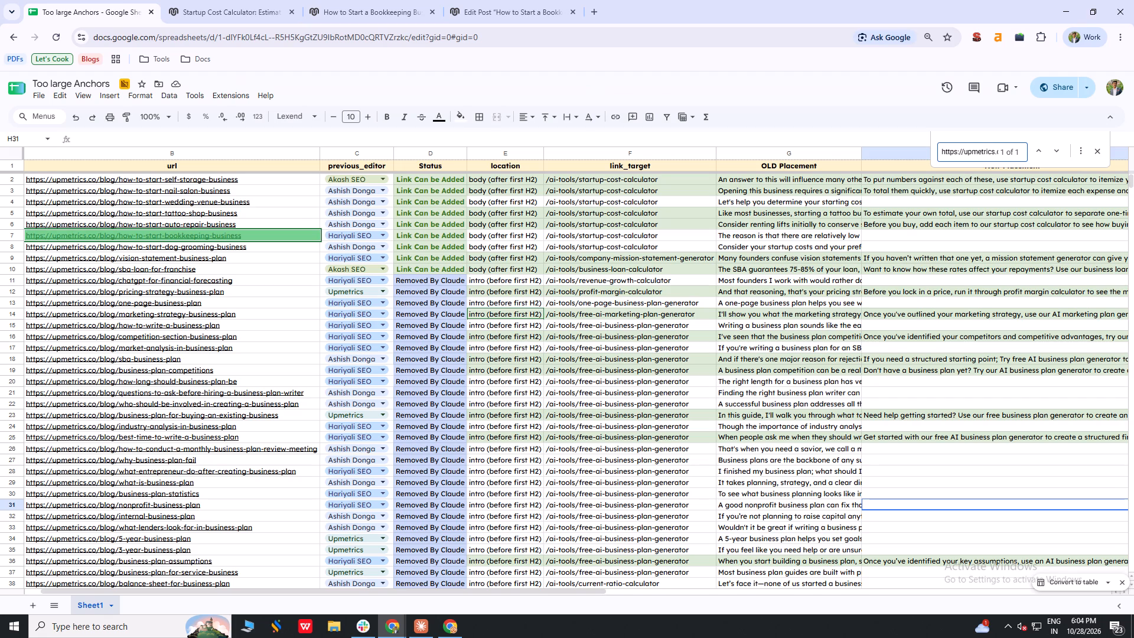
double_click(876, 236)
key("ctrl+v")
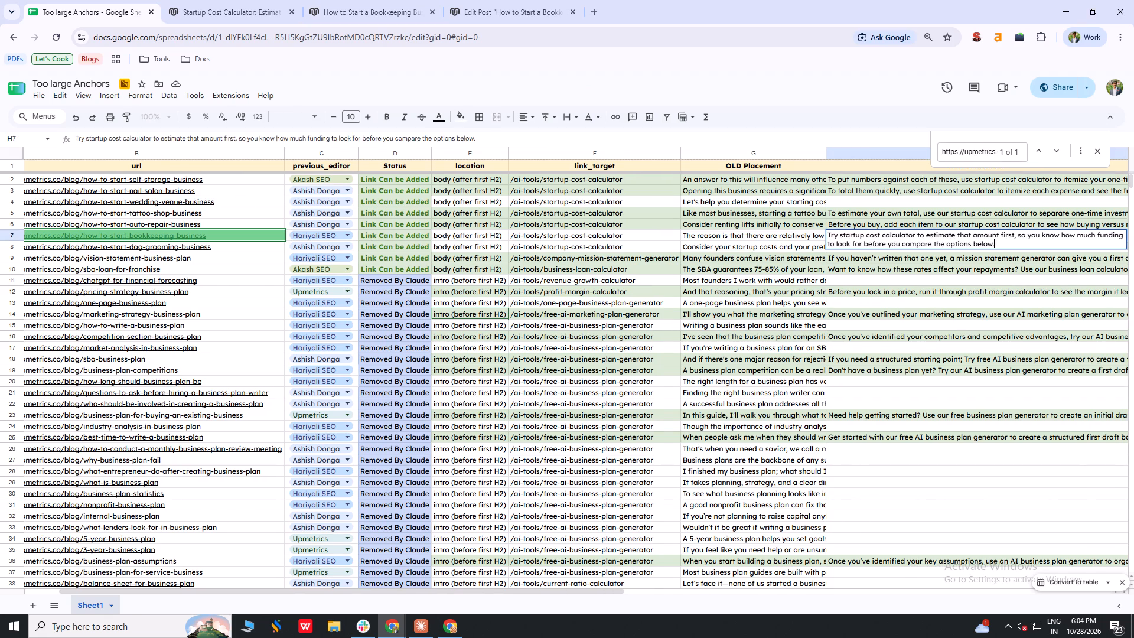
left_click(865, 291)
Fill the bookkeeping row from location to New Placement (E7:H7) with light green.
left_click_drag(849, 235, 488, 236)
left_click(458, 122)
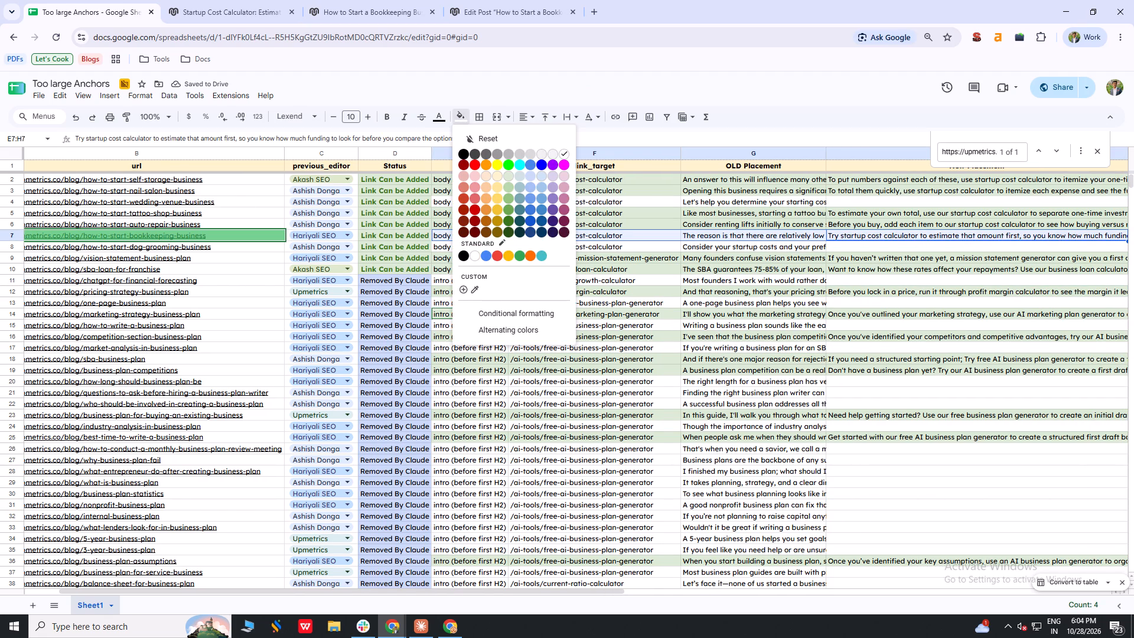
left_click(509, 175)
left_click(894, 279)
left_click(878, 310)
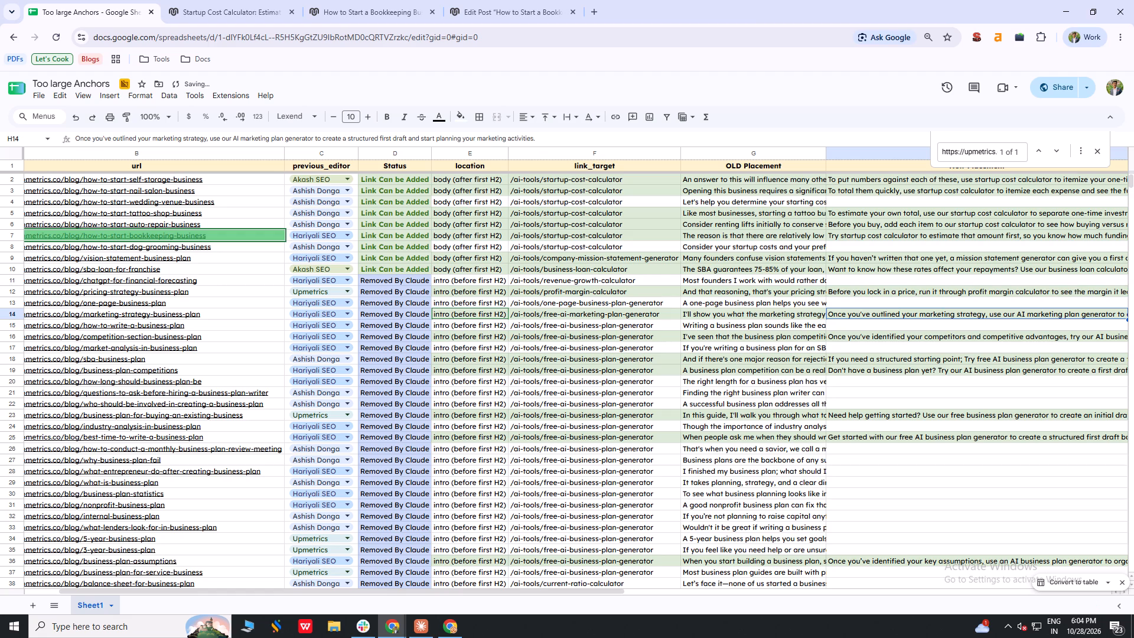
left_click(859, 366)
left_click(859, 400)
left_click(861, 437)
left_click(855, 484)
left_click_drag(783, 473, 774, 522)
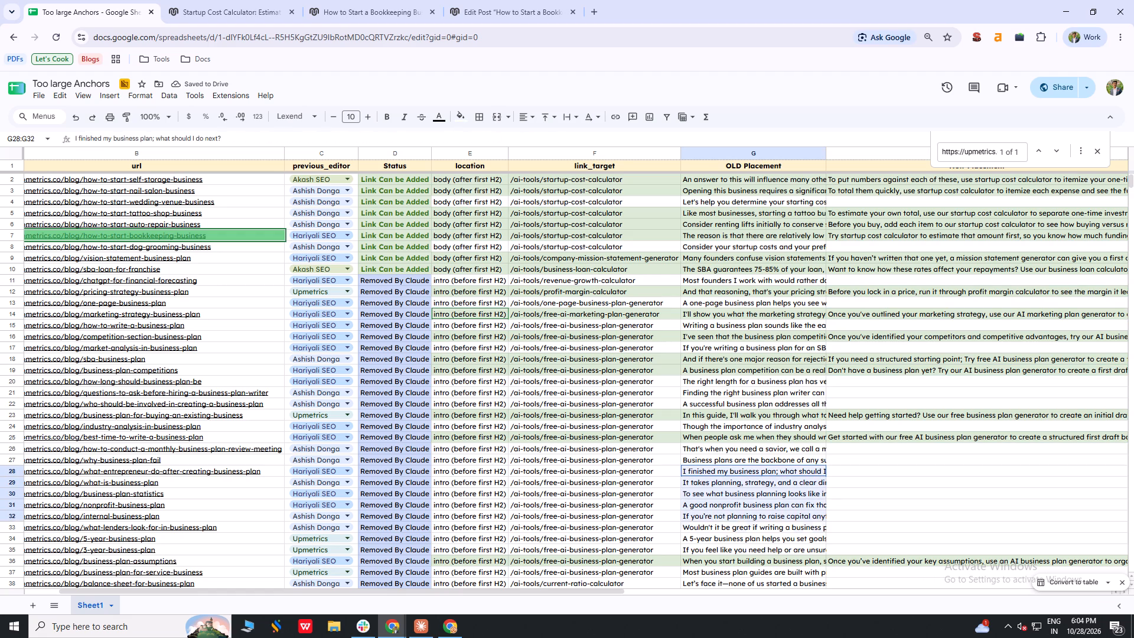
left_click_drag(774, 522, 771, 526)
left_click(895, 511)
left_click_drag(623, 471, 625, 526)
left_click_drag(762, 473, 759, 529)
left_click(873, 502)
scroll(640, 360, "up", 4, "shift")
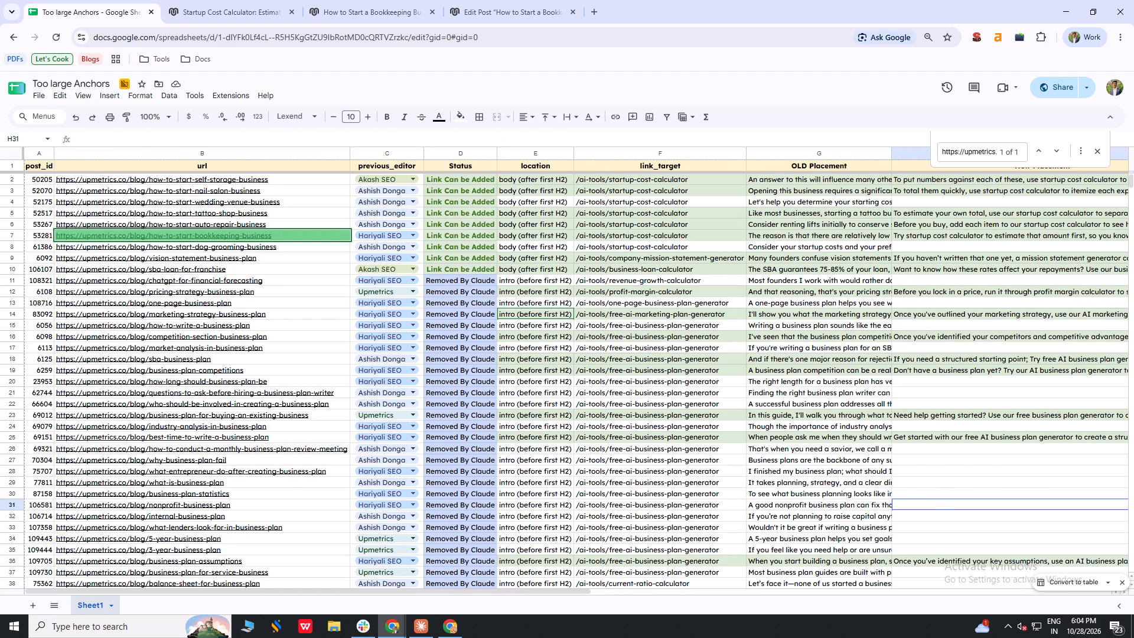
Close the URL search and go through the location cells of the green-highlighted rows in the sheet.
left_click(1100, 149)
left_click(956, 507)
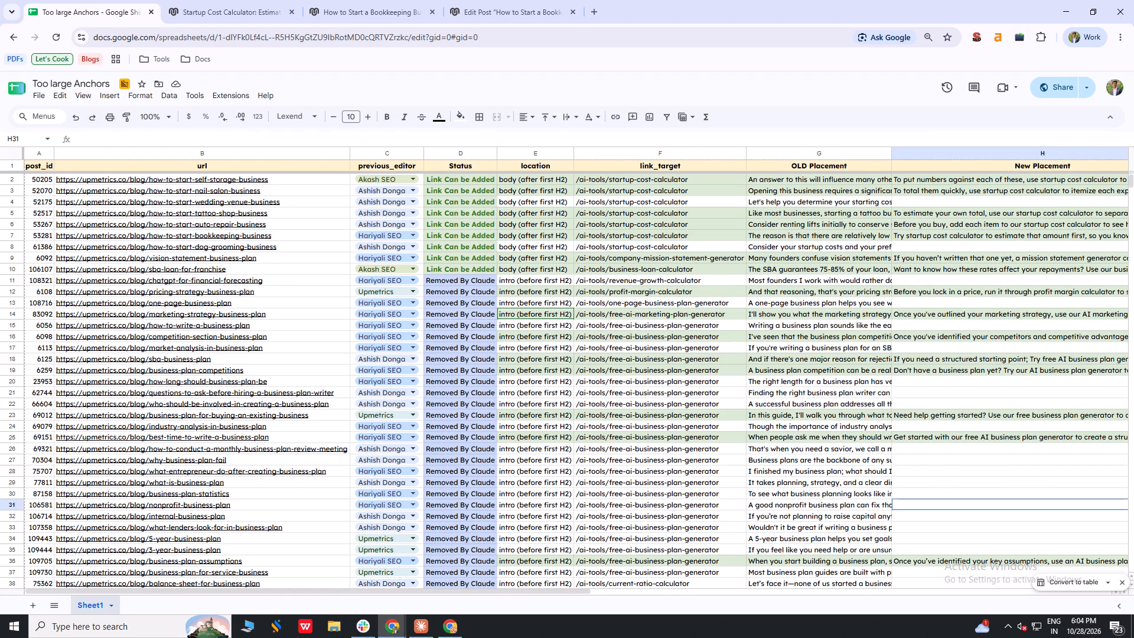
left_click(550, 181)
left_click(563, 192)
left_click(558, 214)
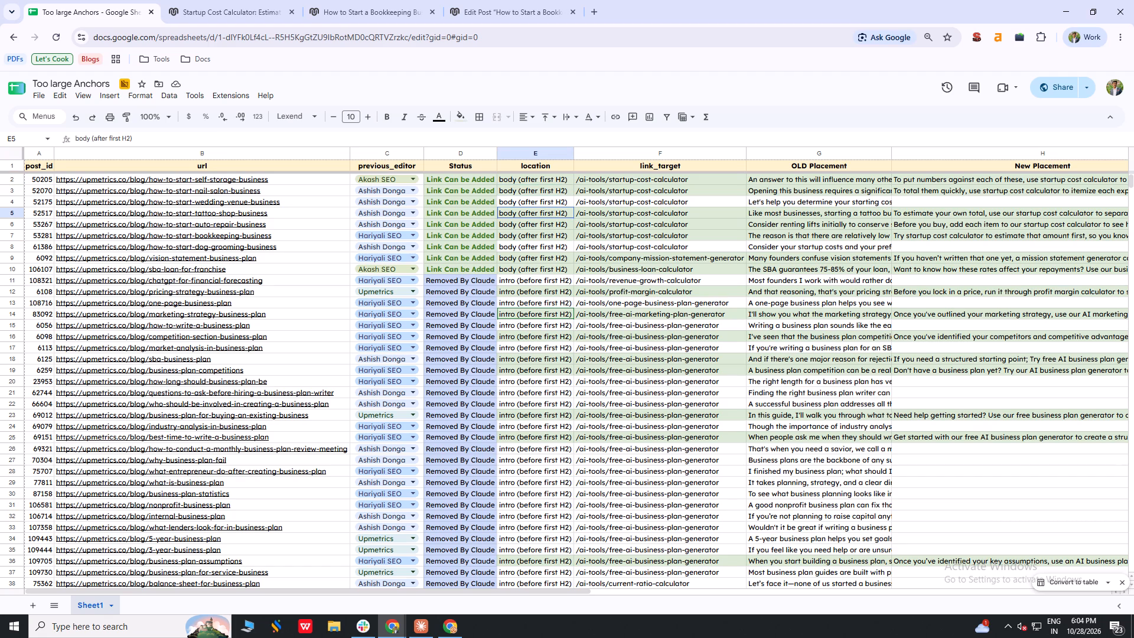
left_click(558, 220)
left_click(558, 237)
scroll(559, 237, "down", 4, "shift")
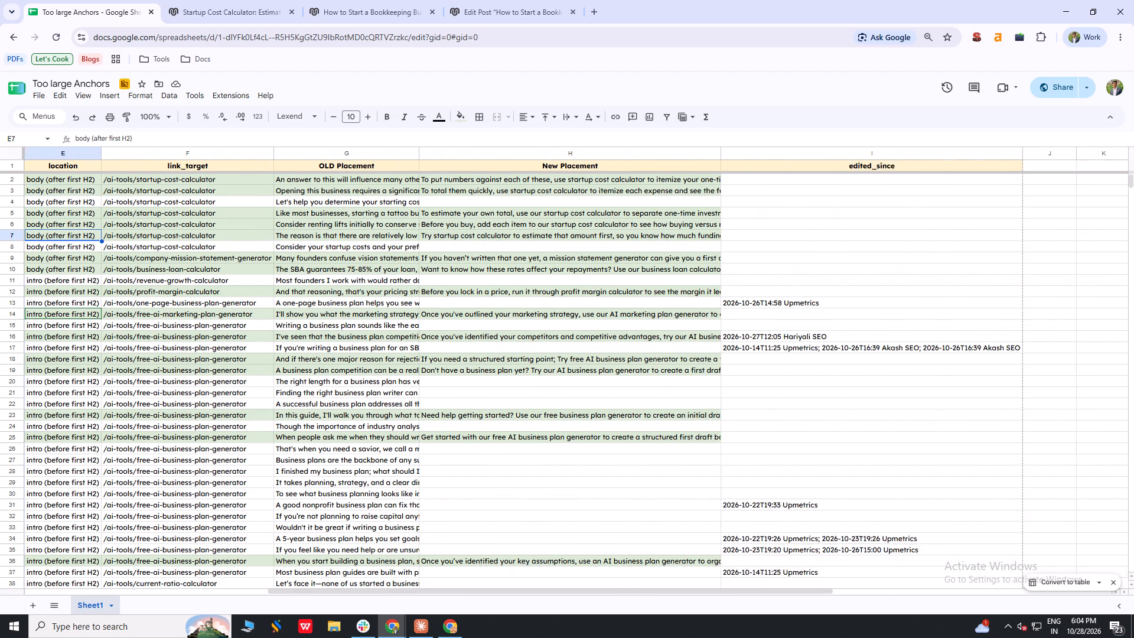
scroll(564, 237, "down", 1, "shift")
scroll(564, 237, "up", 7, "shift")
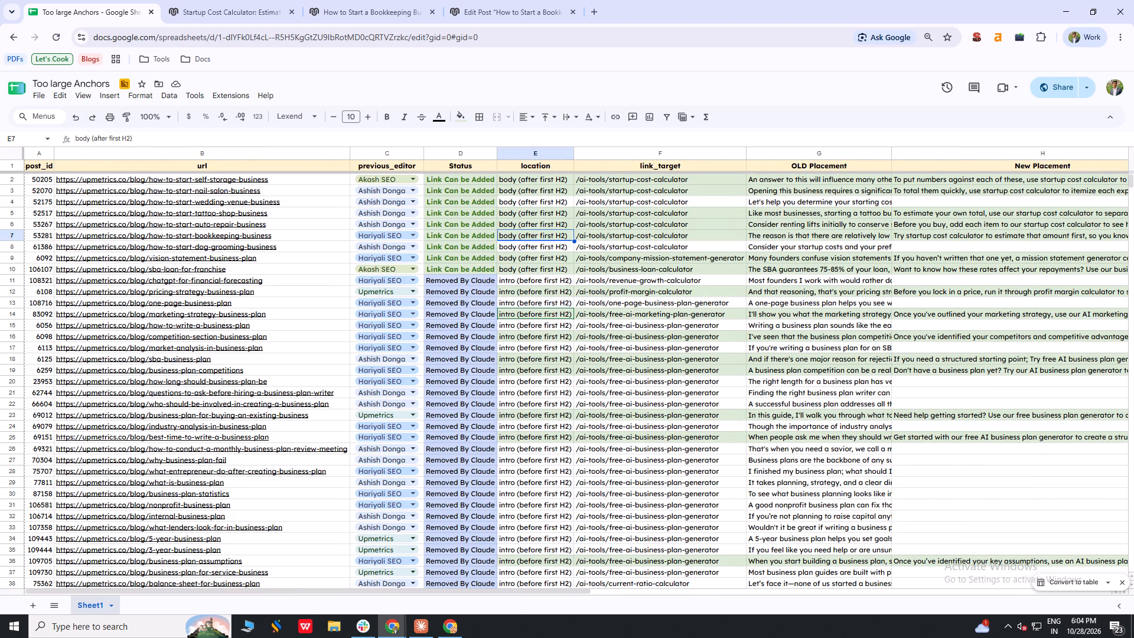
left_click(563, 181)
left_click(556, 191)
left_click(562, 216)
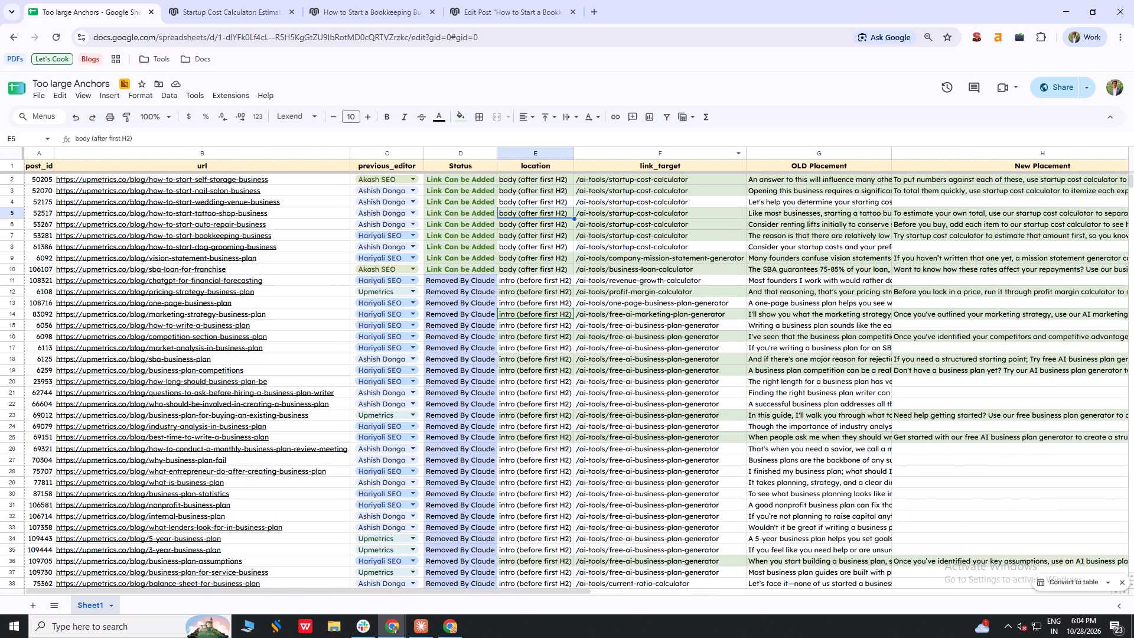
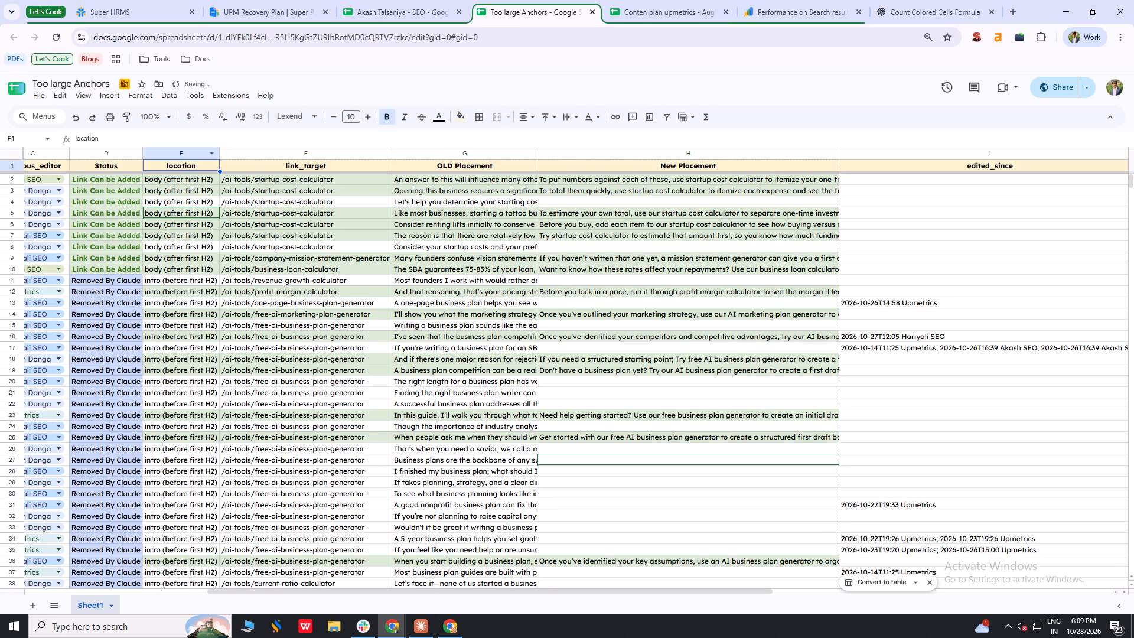
Replace the New Placement header in H1 with the copied formula ="Location (" & COUNTA(E2:E100) & ")".
double_click(734, 162)
key("ctrl+a")
key("ctrl+v")
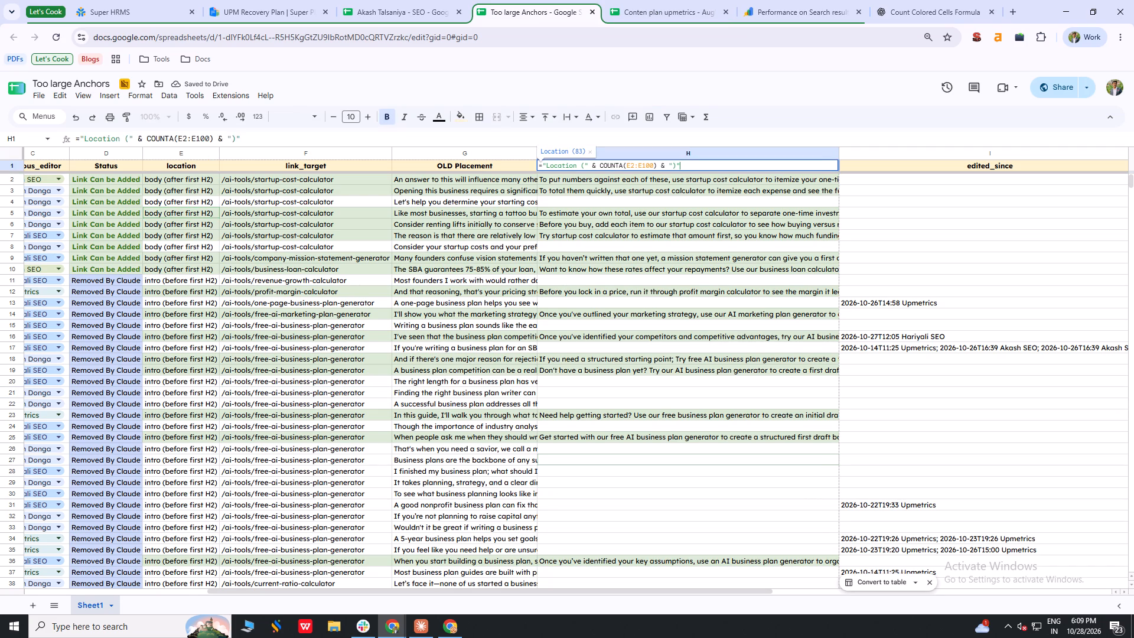
Change the label text inside the H1 formula from Location to "New placements", keeping a space before the parenthesis.
double_click(557, 166)
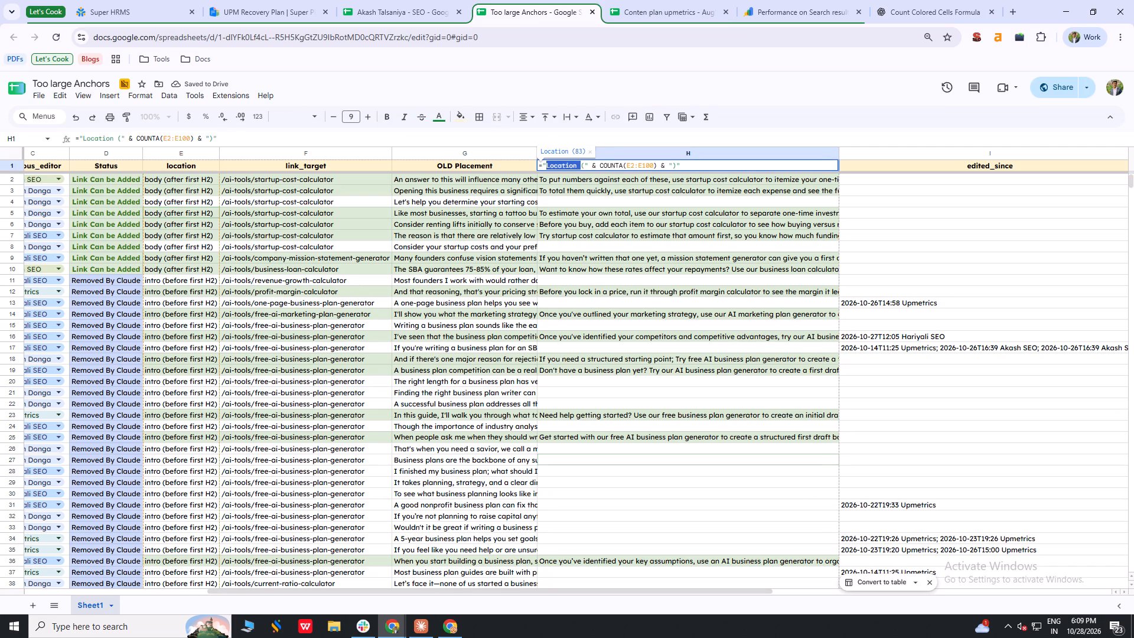
double_click(561, 164)
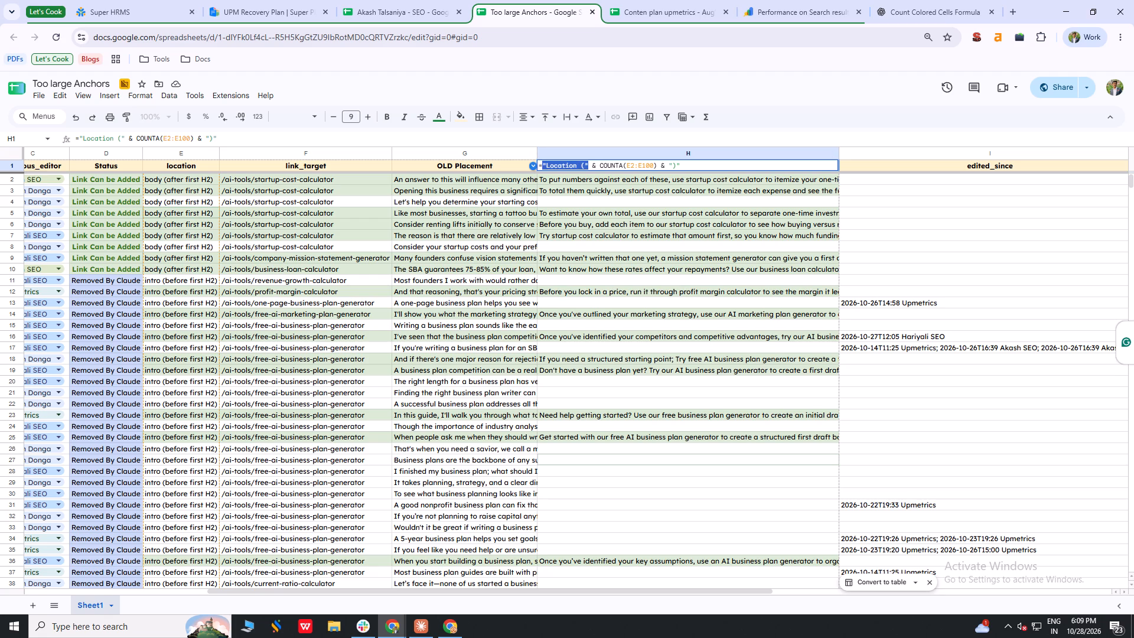
key("Left")
key("Right")
key("Right")
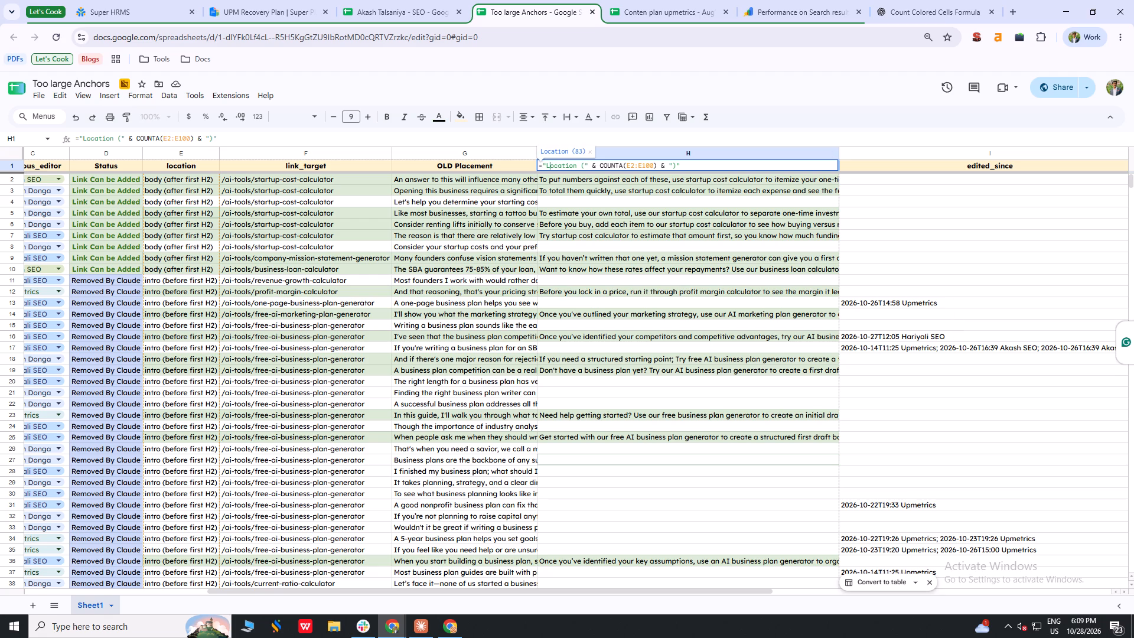
key("Left")
type("New")
key("space")
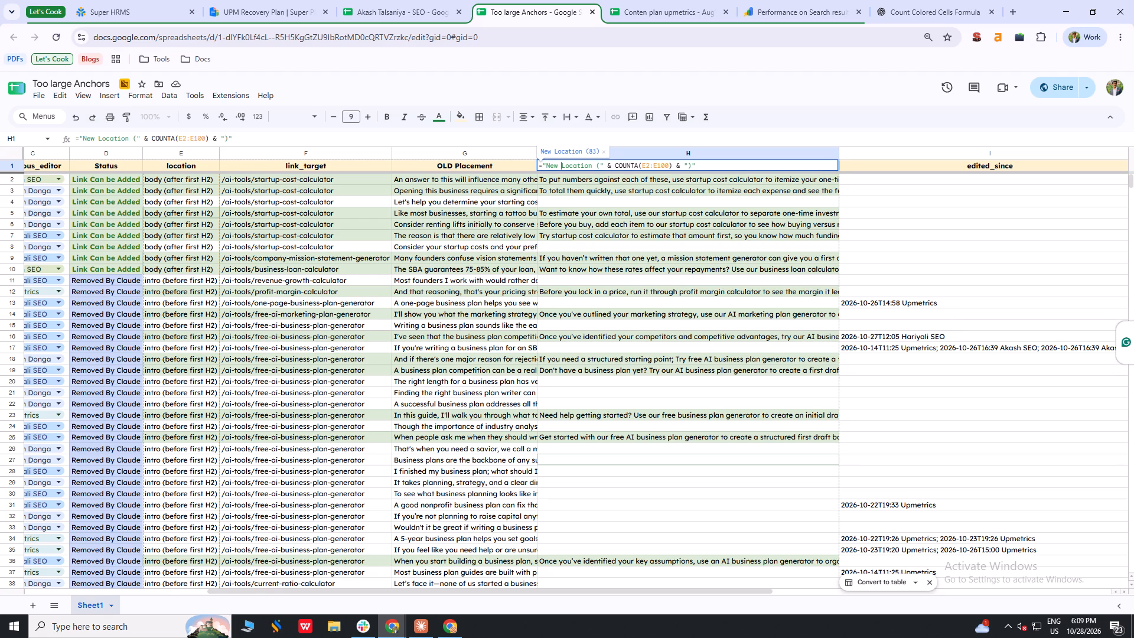
type("place")
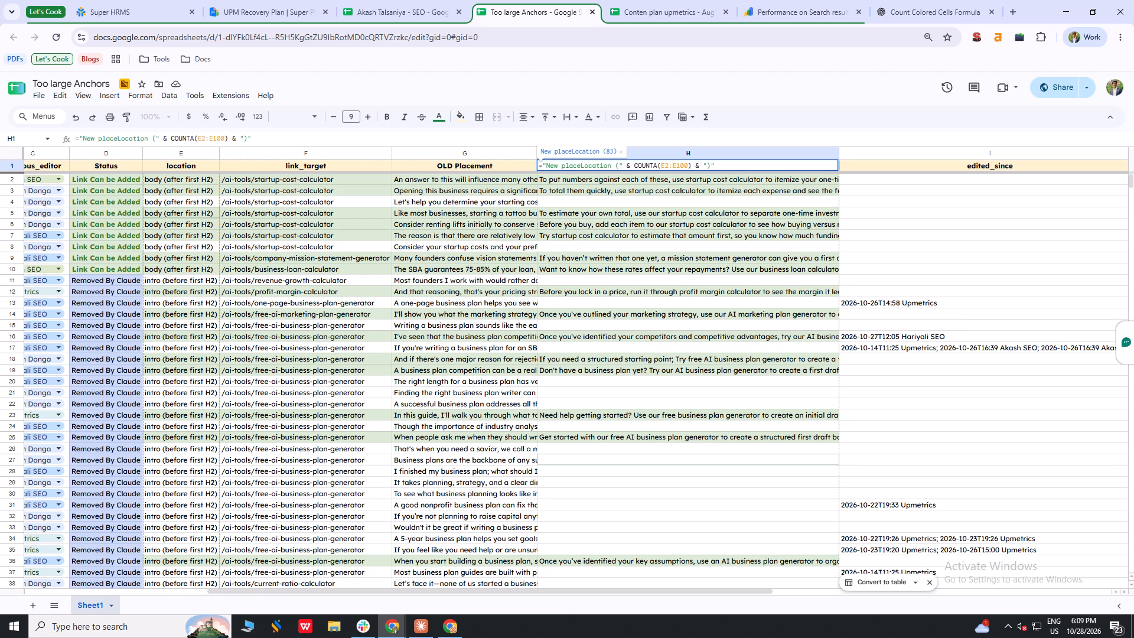
type(",e")
key("BackSpace")
key("BackSpace")
type("ments")
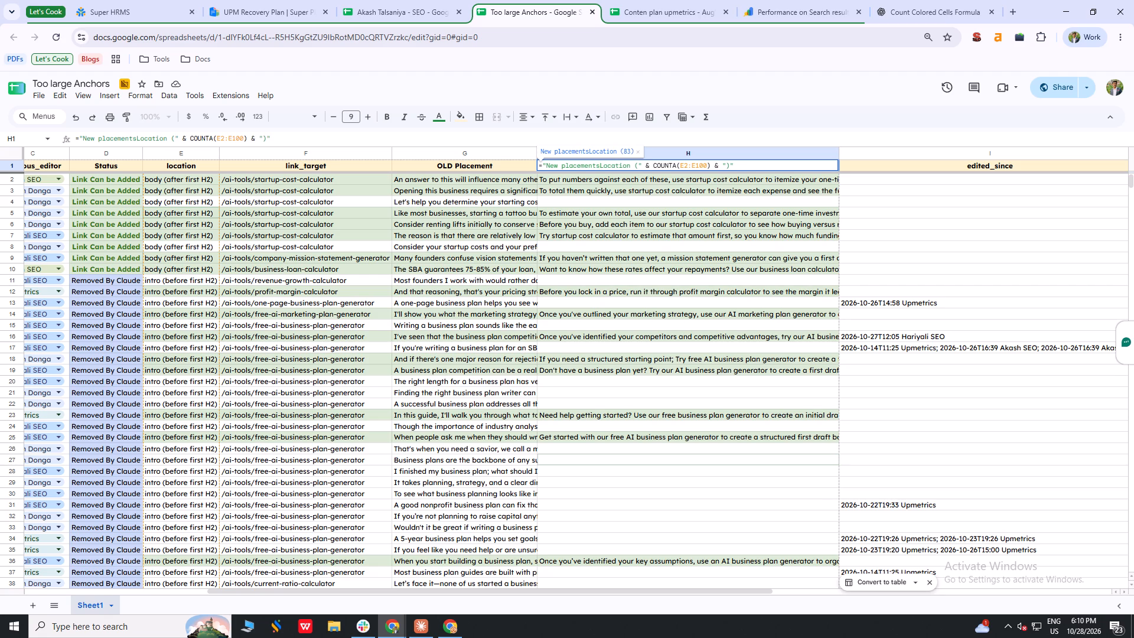
key("ctrl+Delete")
key("space")
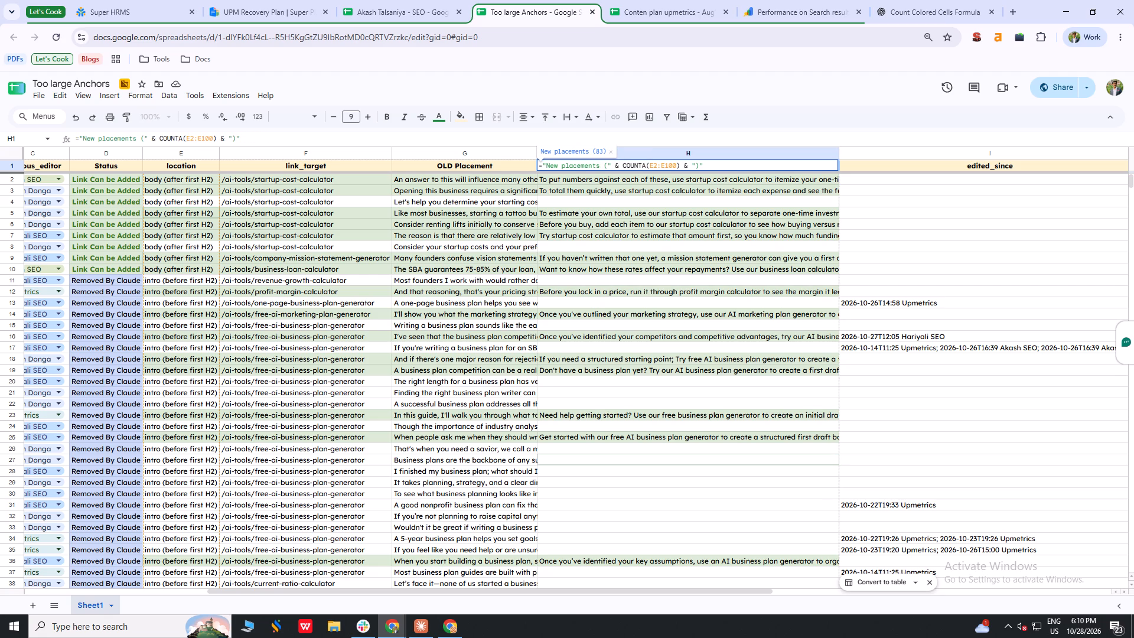
Set the COUNTA range in the H1 formula to F2:F100 and commit the formula.
left_click(652, 167)
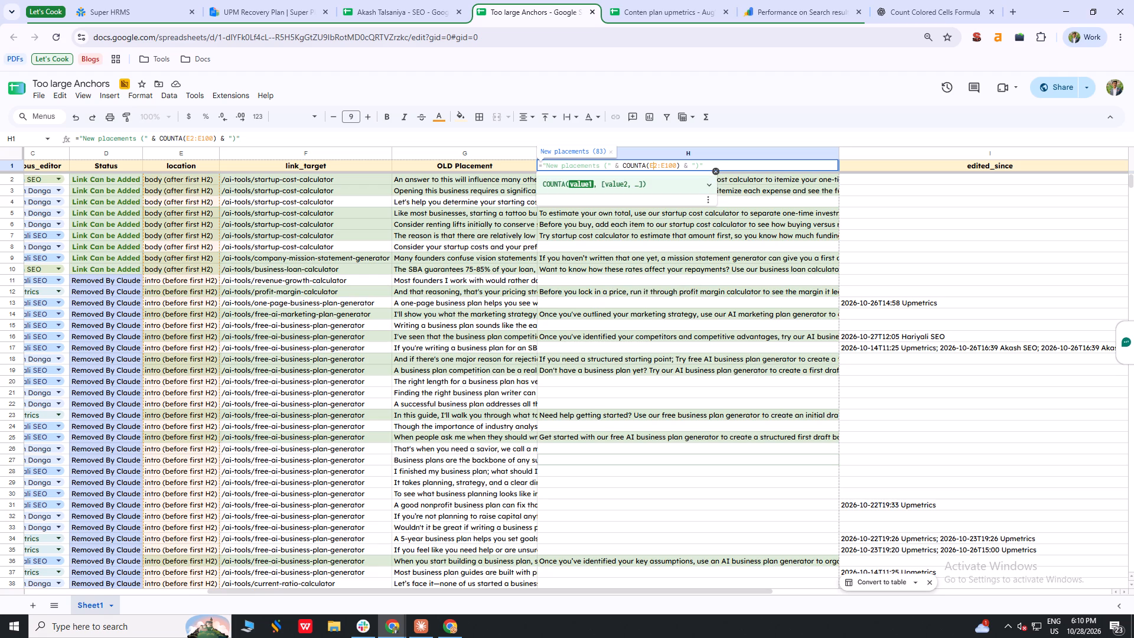
key("BackSpace")
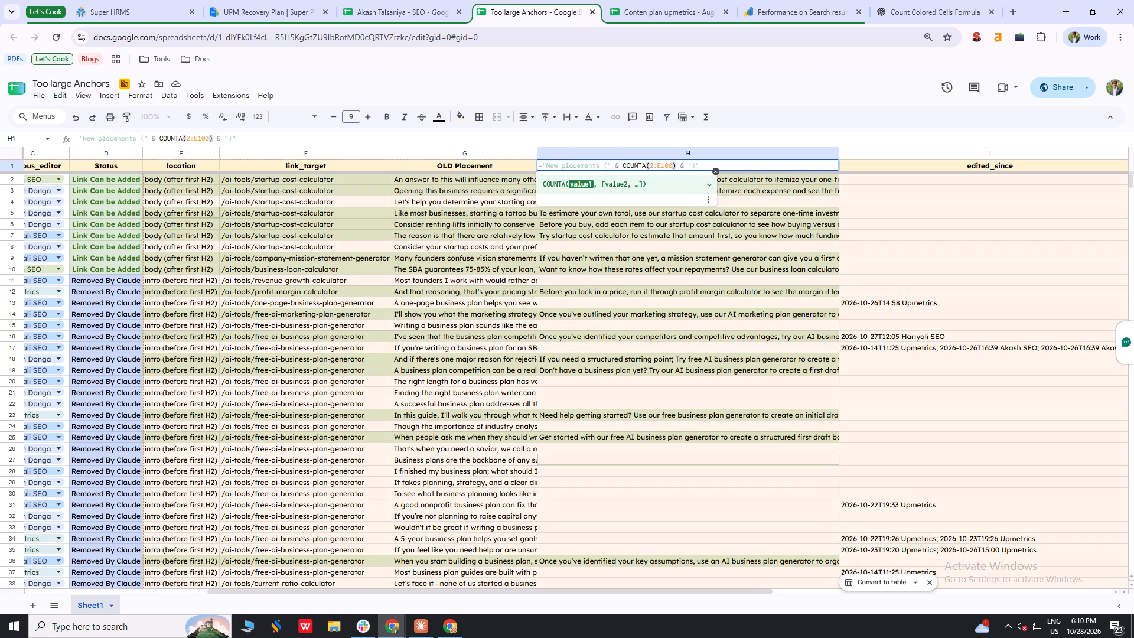
key("shift+f")
key("Right")
key("Right")
key("Right")
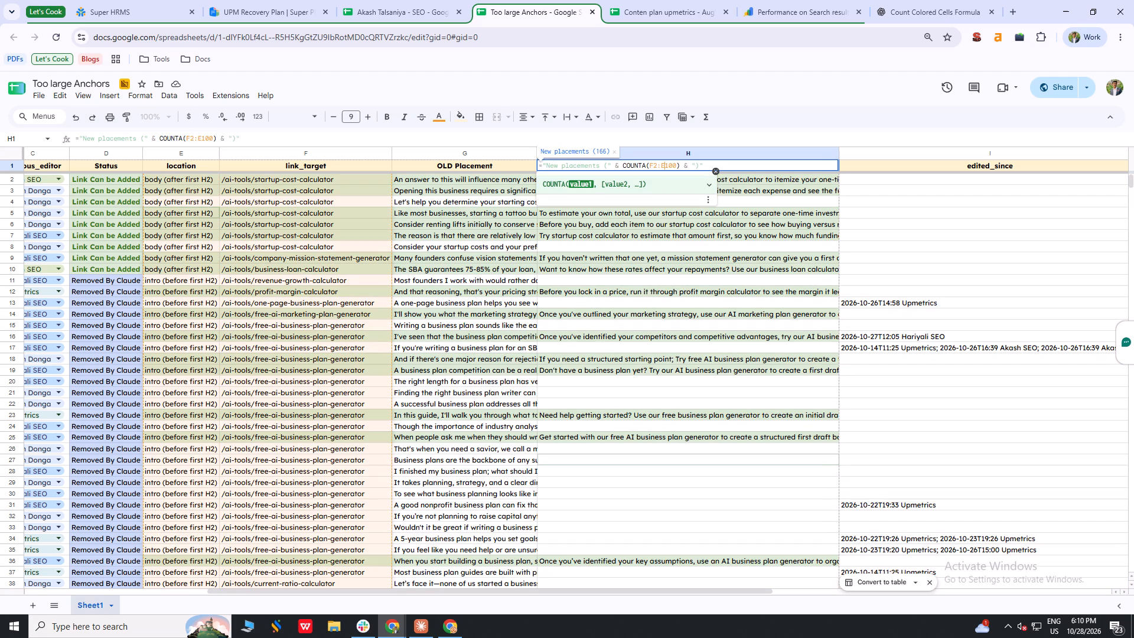
key("BackSpace")
key("shift+f")
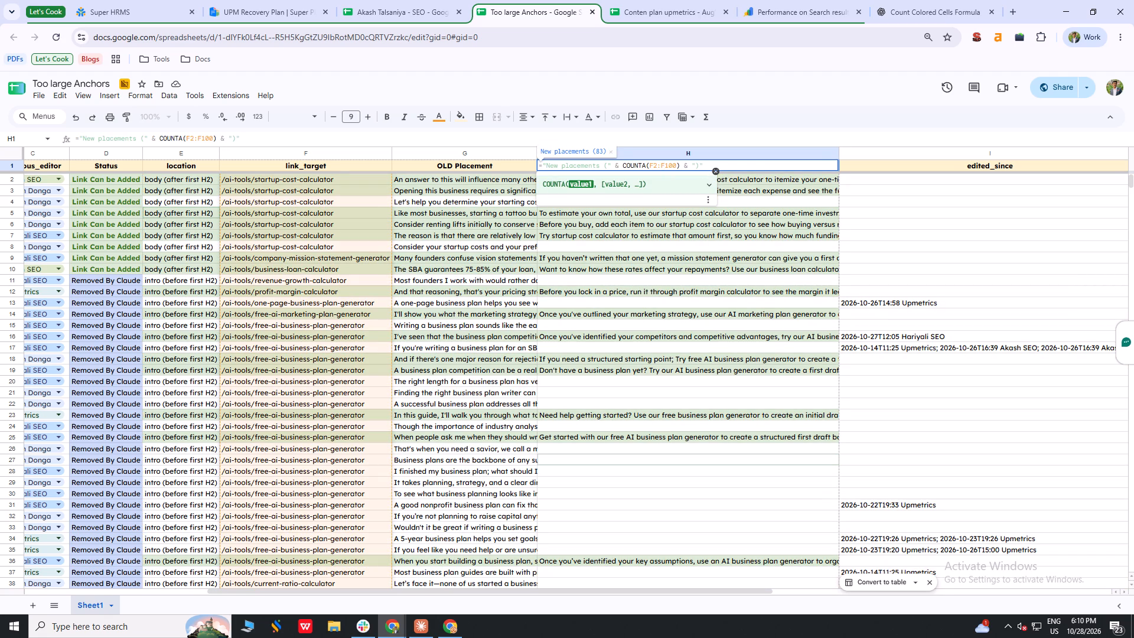
left_click(732, 167)
key("Return")
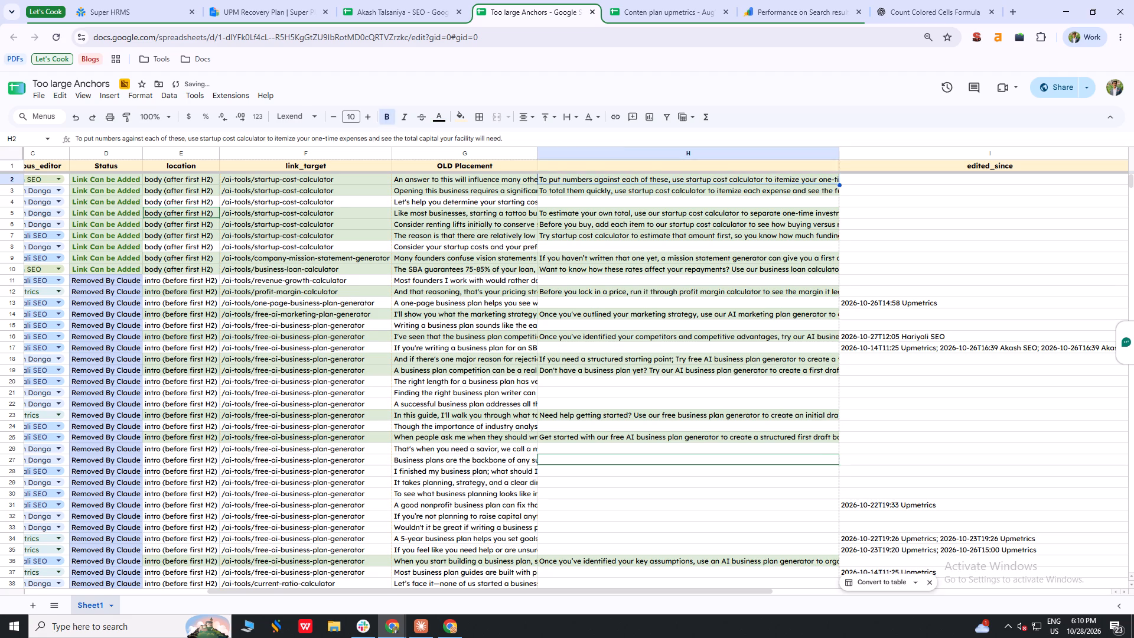
Point the COUNTA range in the New placements header formula in H1 at column H instead of column F.
scroll(707, 291, "down", 6)
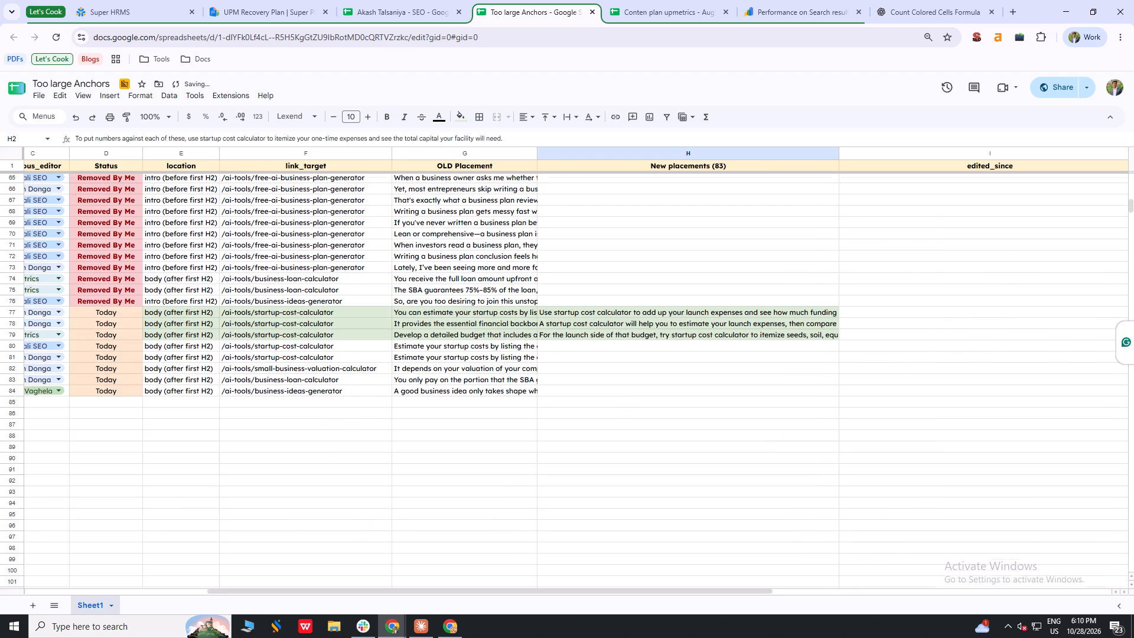
left_click_drag(569, 338, 570, 390)
left_click(697, 406)
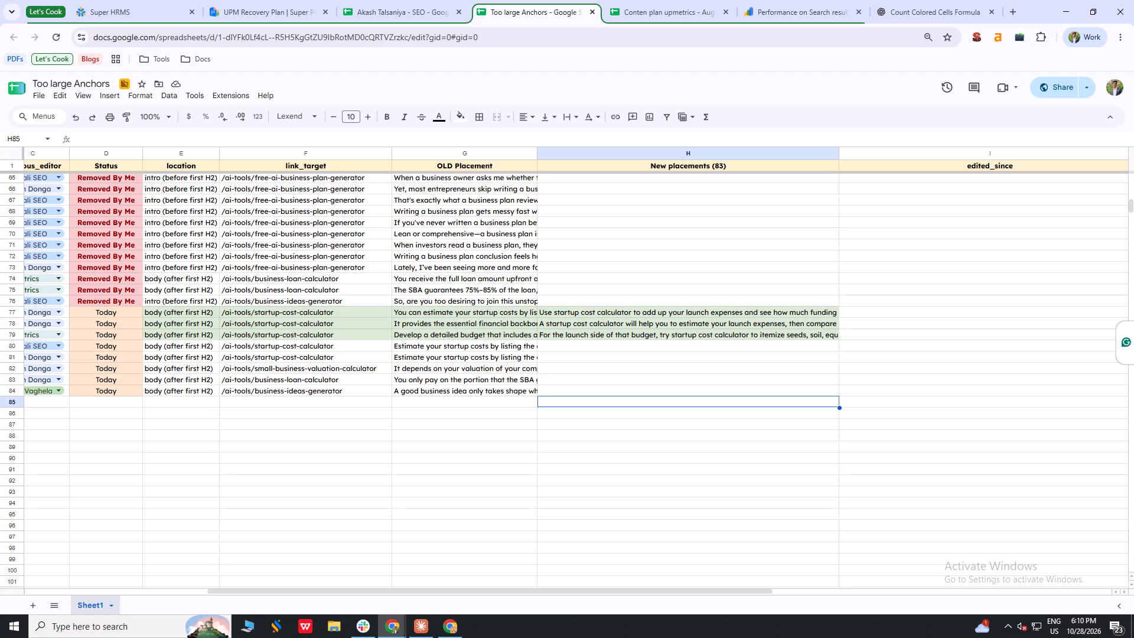
double_click(719, 166)
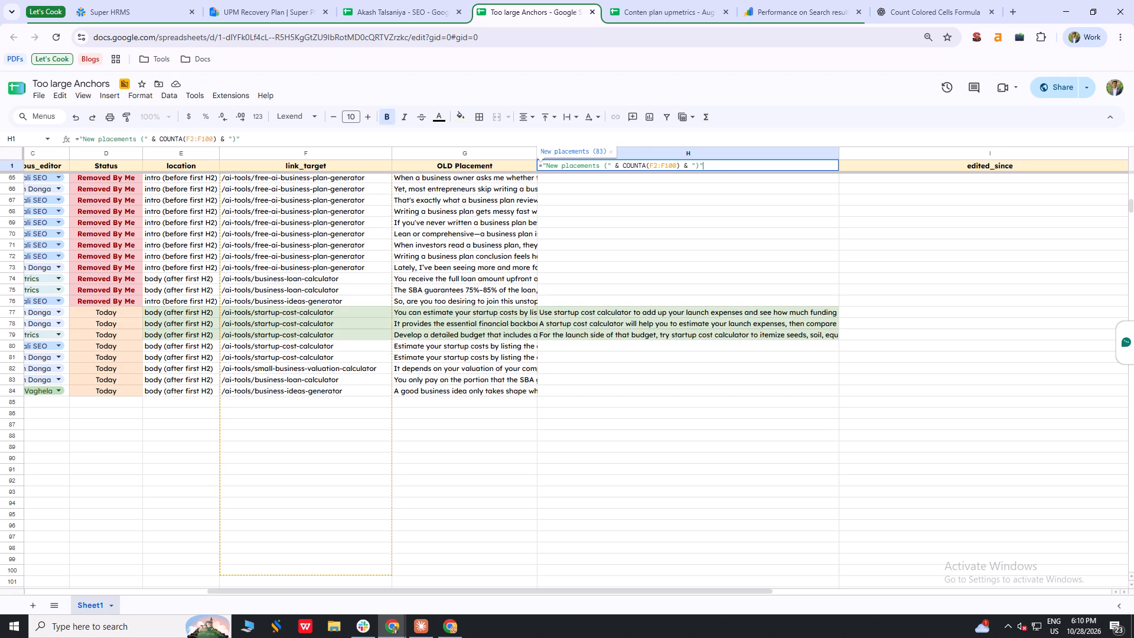
left_click(653, 161)
key("BackSpace")
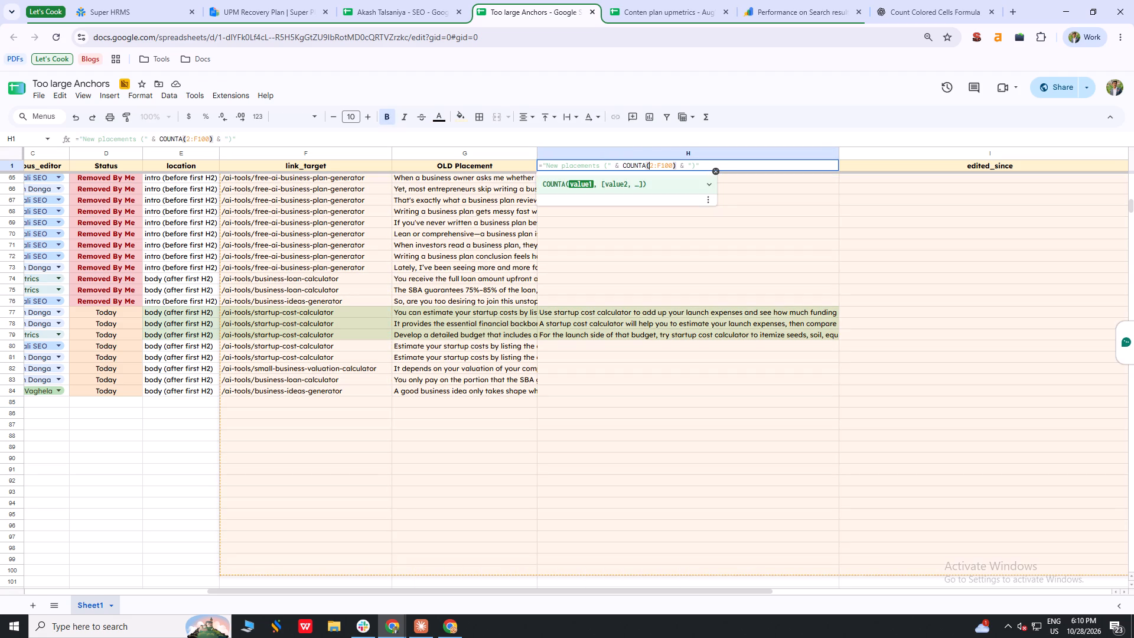
key("shift+h")
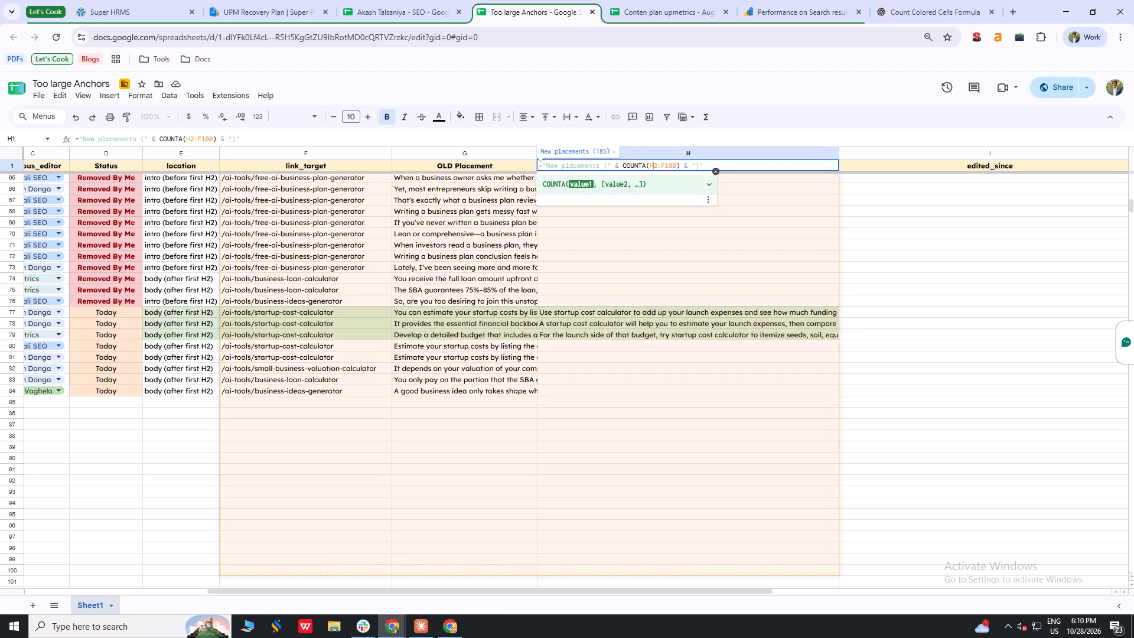
key("Right")
key("Right")
key("Right")
key("BackSpace")
key("shift+h")
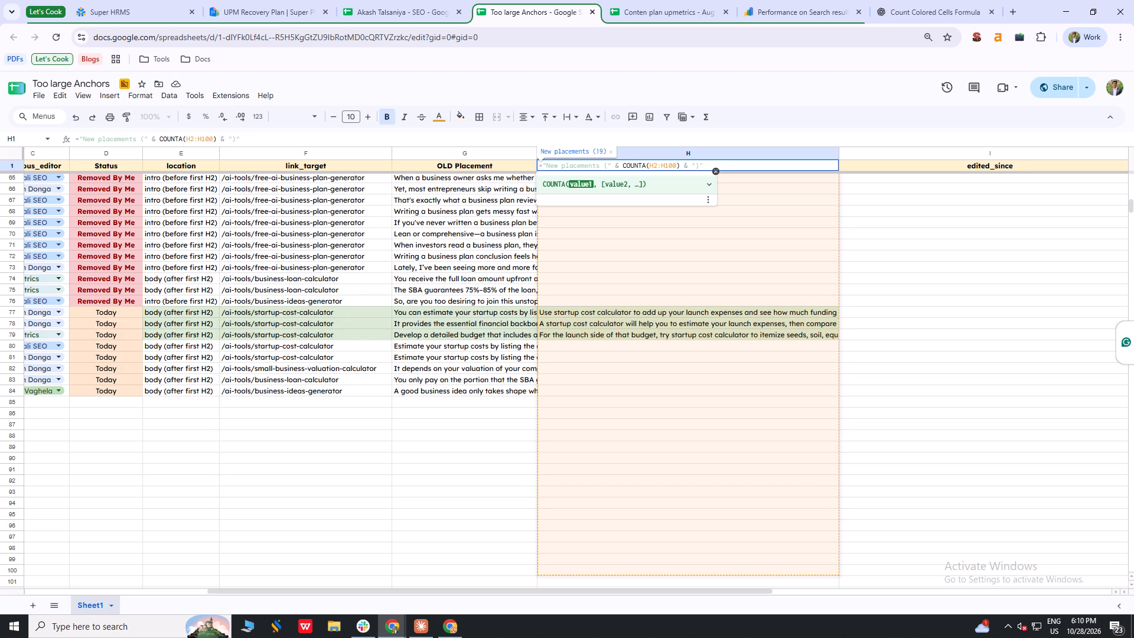
Set the end row of the COUNTA range in H1 to 90, making it H2:H90, and commit the formula.
key("Right")
key("Right")
key("Right")
key("BackSpace")
key("BackSpace")
key("BackSpace")
type("90")
key("Return")
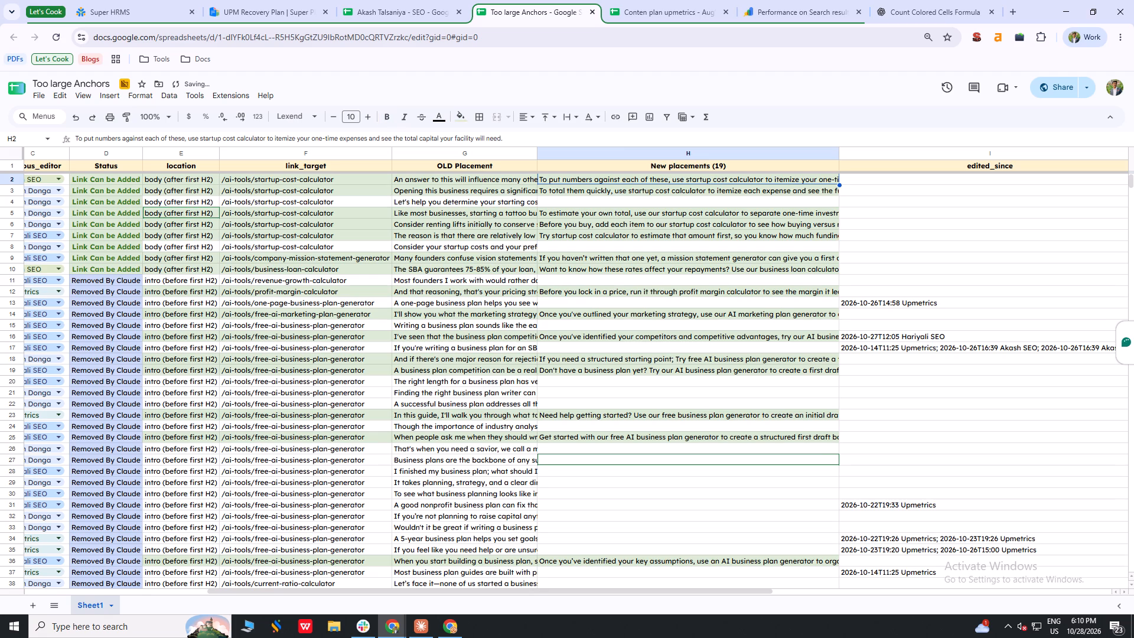
Select H2:H84 in the New placements column to check its filled-cell count against the header.
scroll(666, 304, "down", 4)
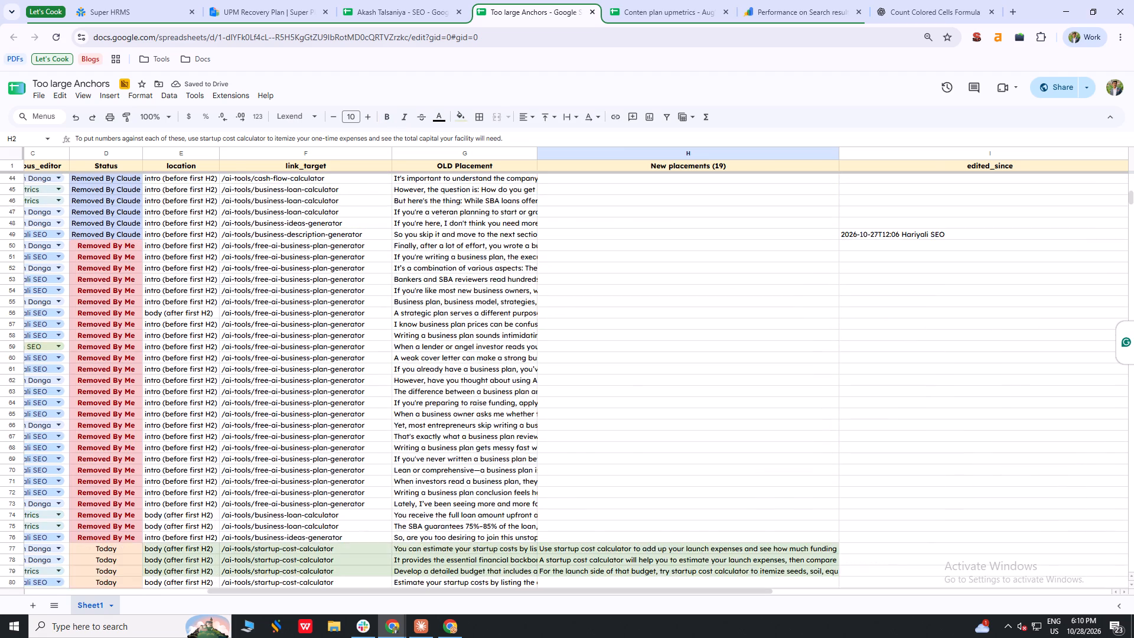
scroll(659, 336, "down", 1)
left_click_drag(664, 512, 674, 323)
scroll(654, 317, "up", 7)
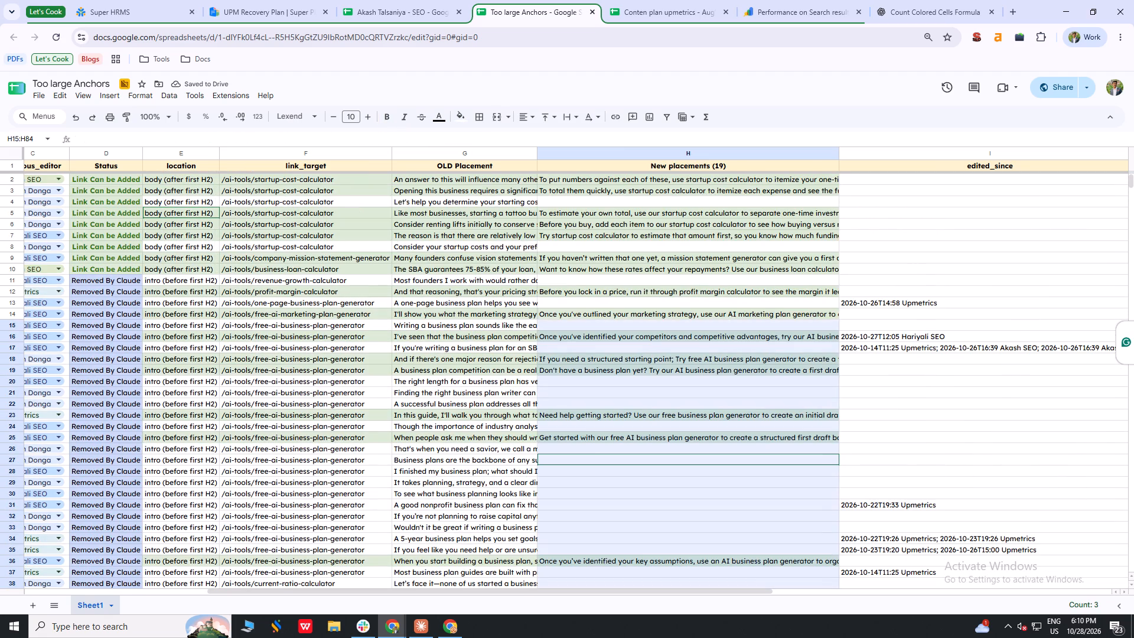
scroll(674, 323, "up", 1)
left_click_drag(674, 323, 683, 181)
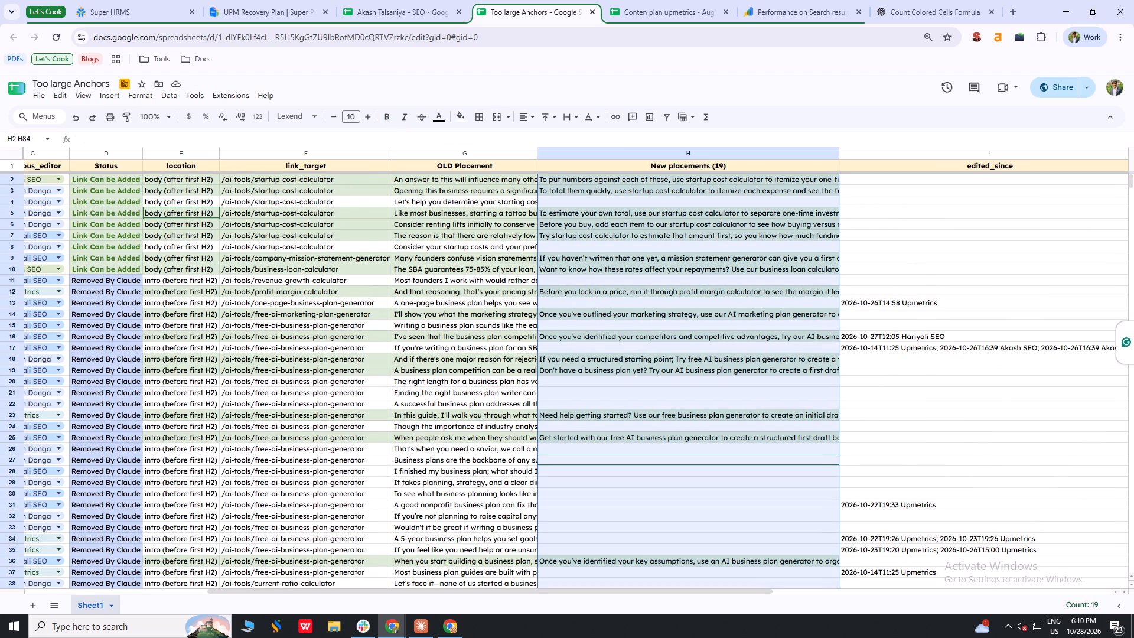
scroll(739, 375, "down", 1)
left_click(737, 379)
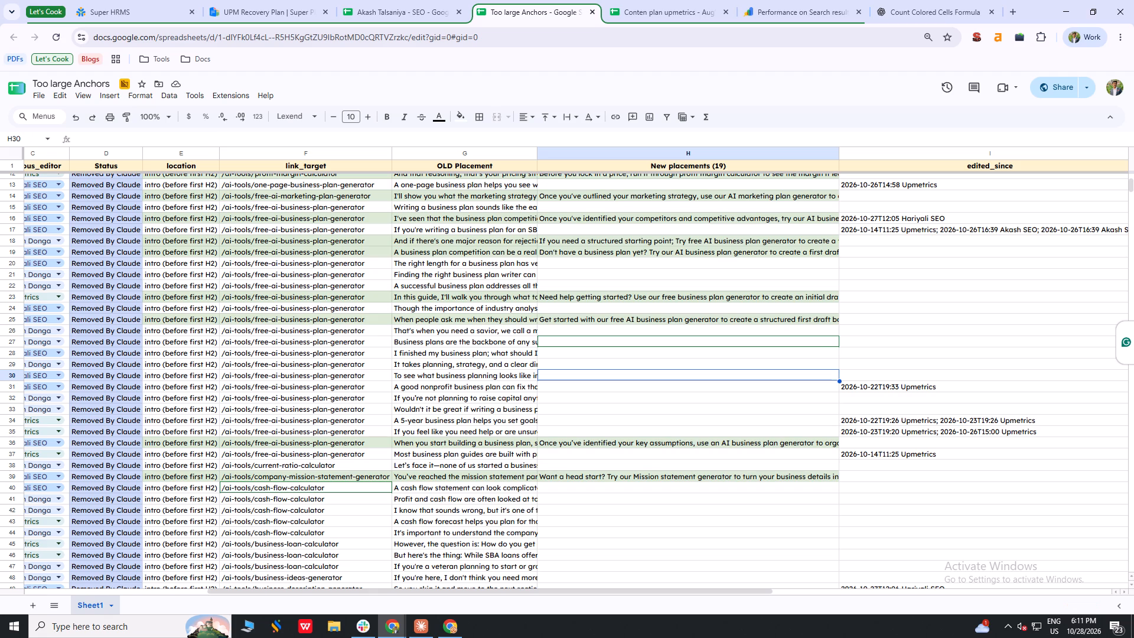
scroll(737, 379, "up", 9, "shift")
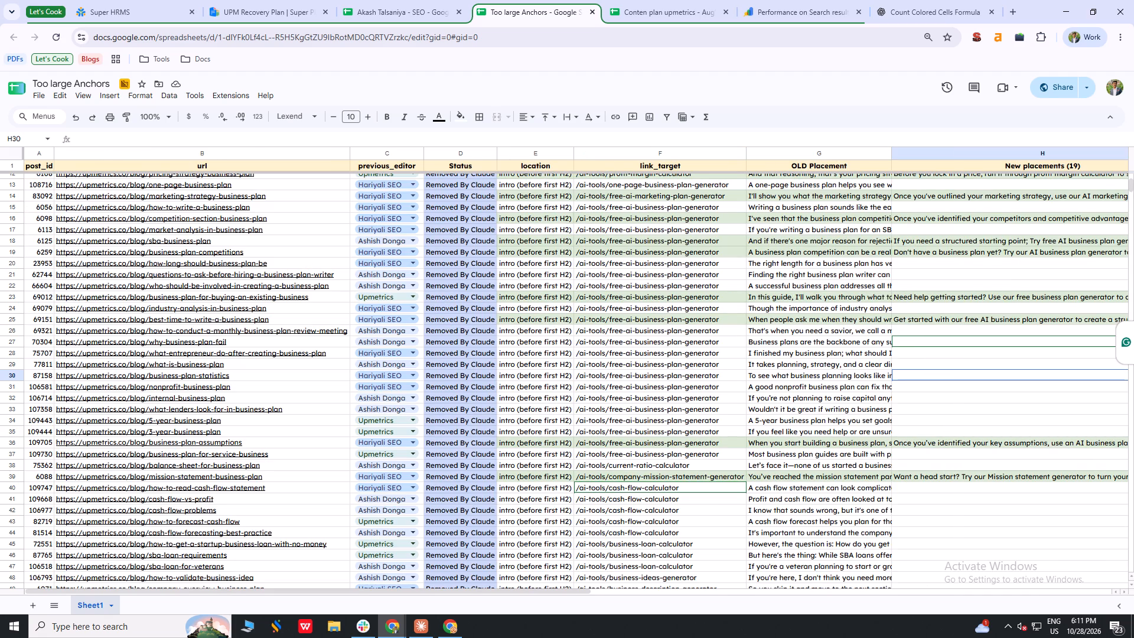
scroll(558, 301, "down", 1)
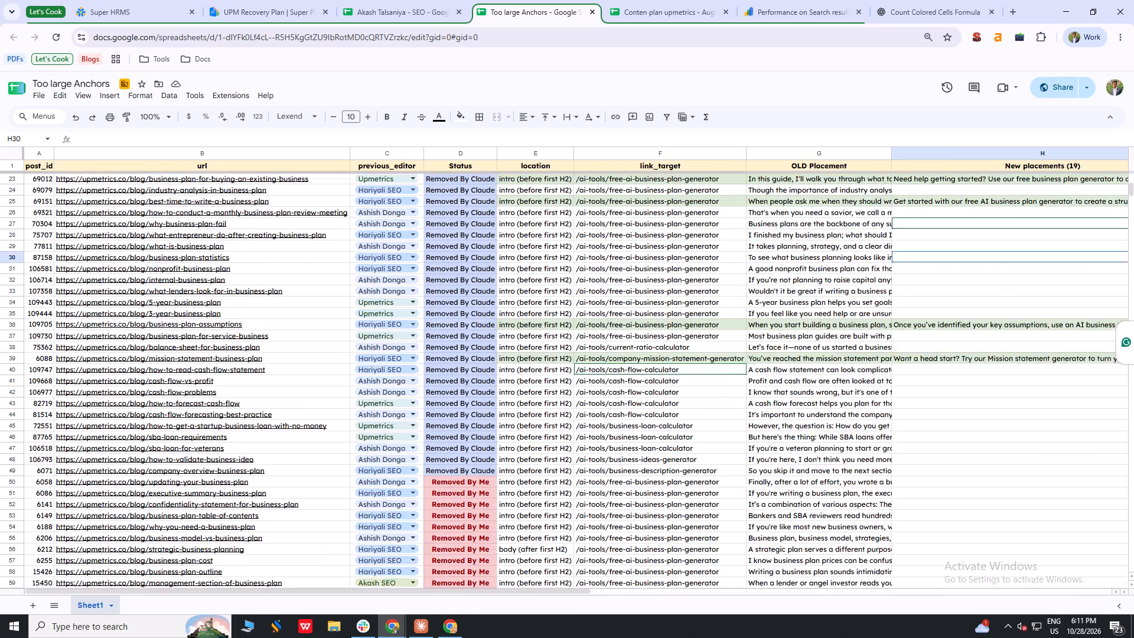
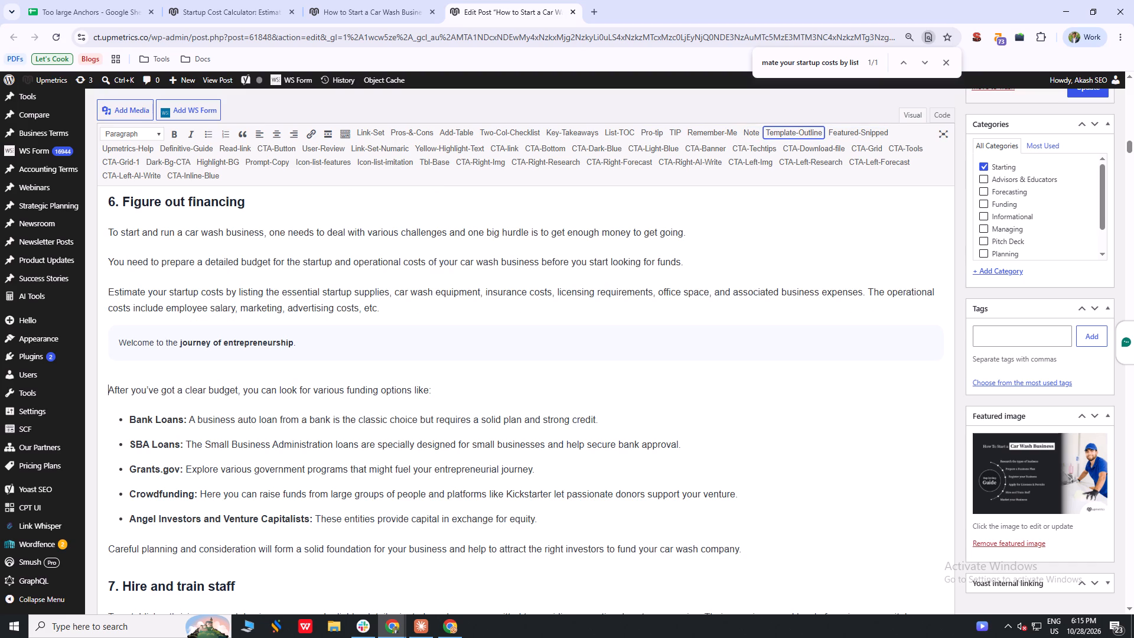
left_click_drag(326, 336, 119, 347)
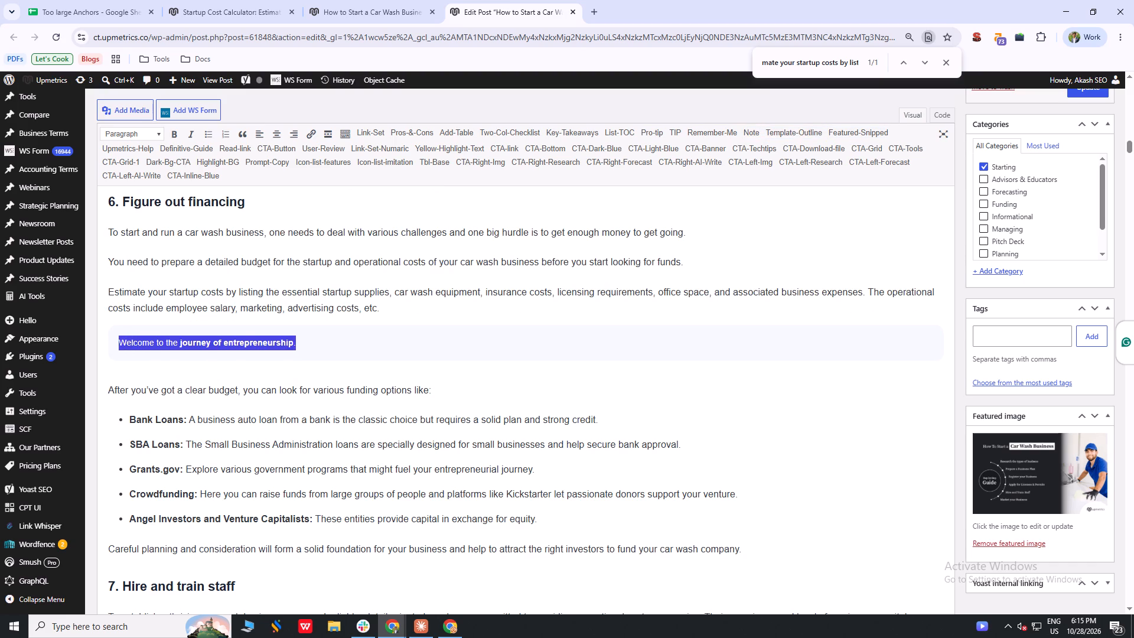
key("ctrl+shift+v")
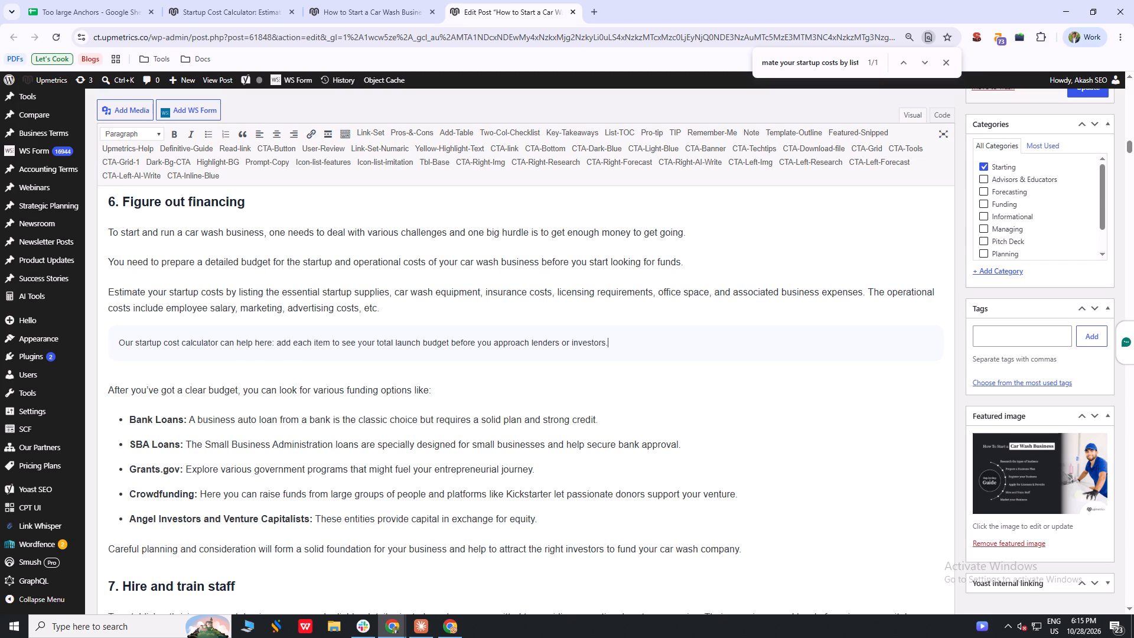
Link "startup cost calculator" in the tip block to upmetrics.co/ai-tools/startup-cost-calculator, copying the address from the calculator page.
left_click_drag(136, 346, 220, 342)
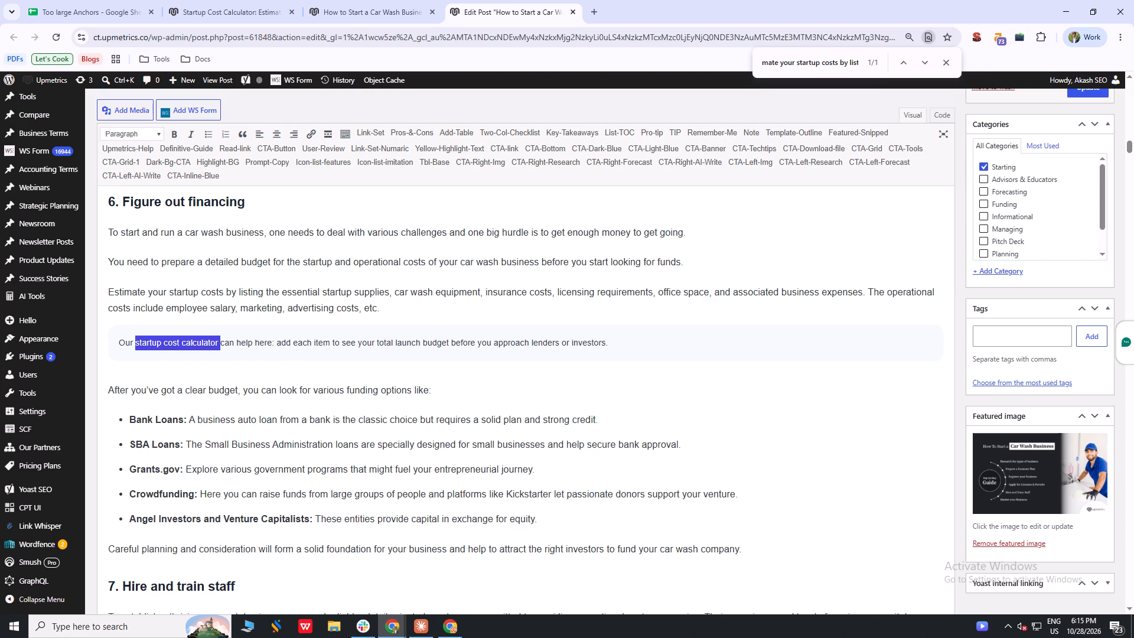
left_click_drag(220, 342, 219, 342)
left_click(207, 0)
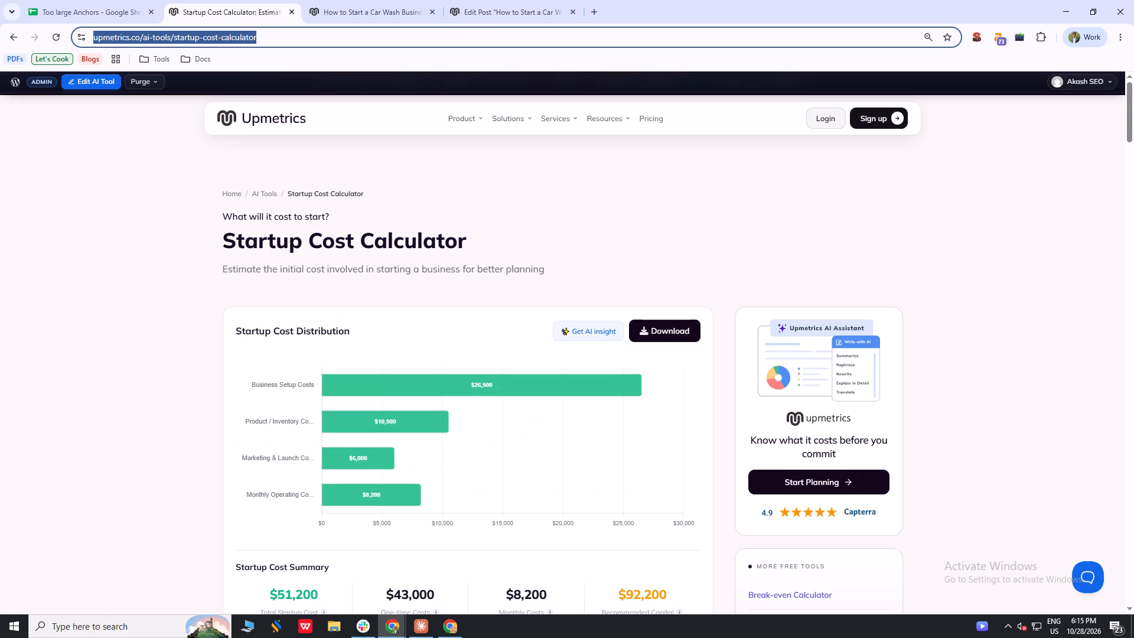
key("ctrl+c")
key("ctrl+c")
key("ctrl+c")
left_click(515, 0)
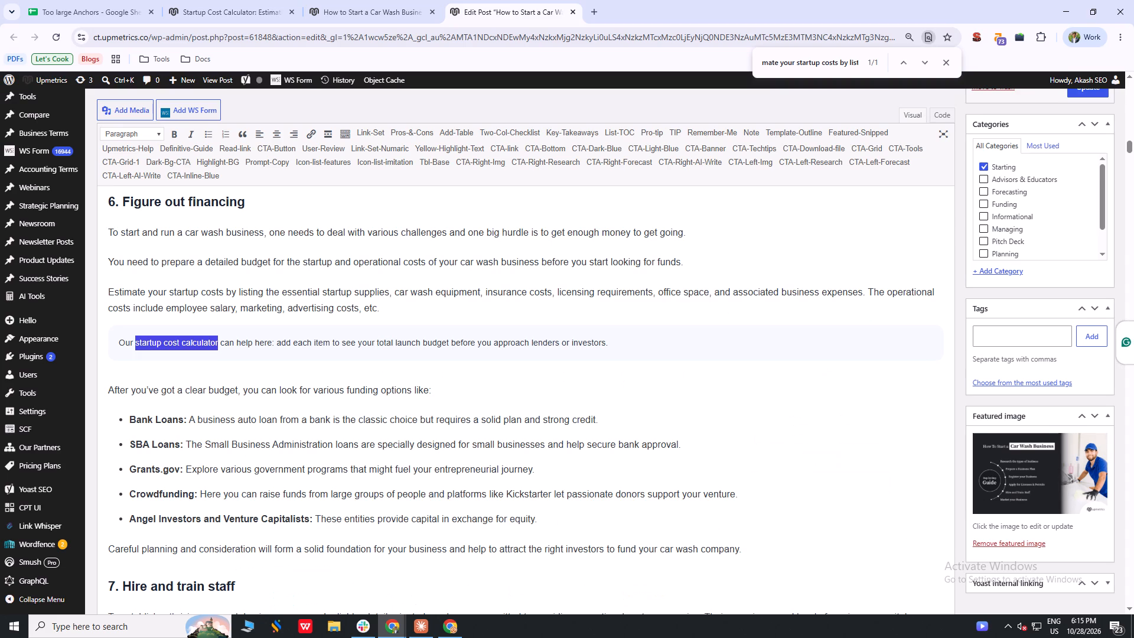
key("ctrl+k")
key("ctrl+v")
key("Return")
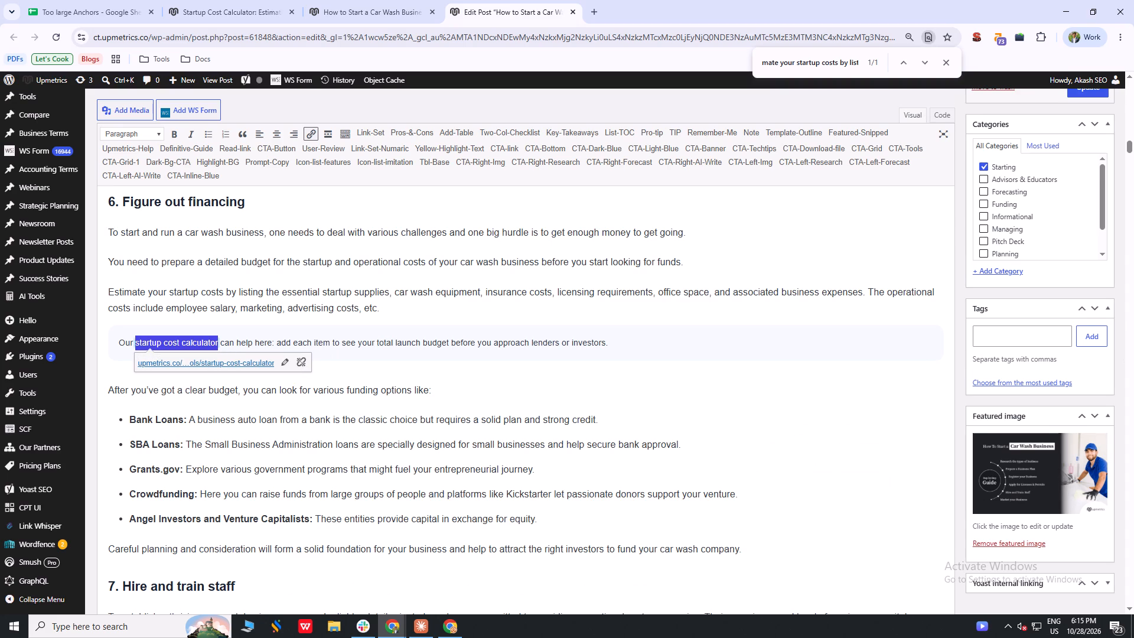
left_click(454, 372)
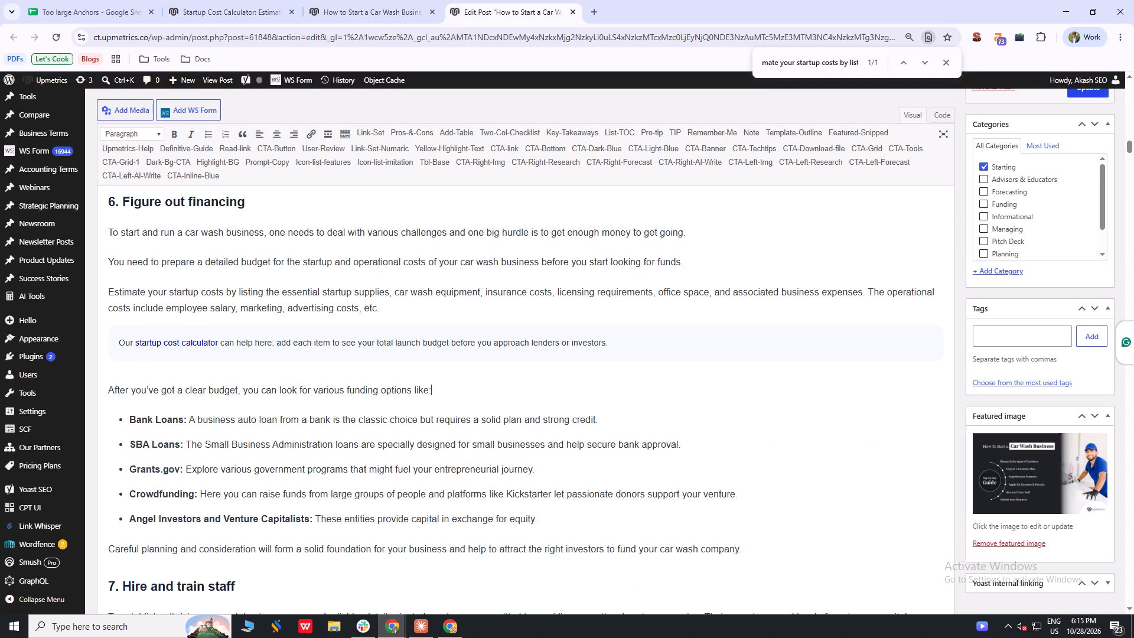
Update the published car wash post with the linked tip.
left_click(1099, 97)
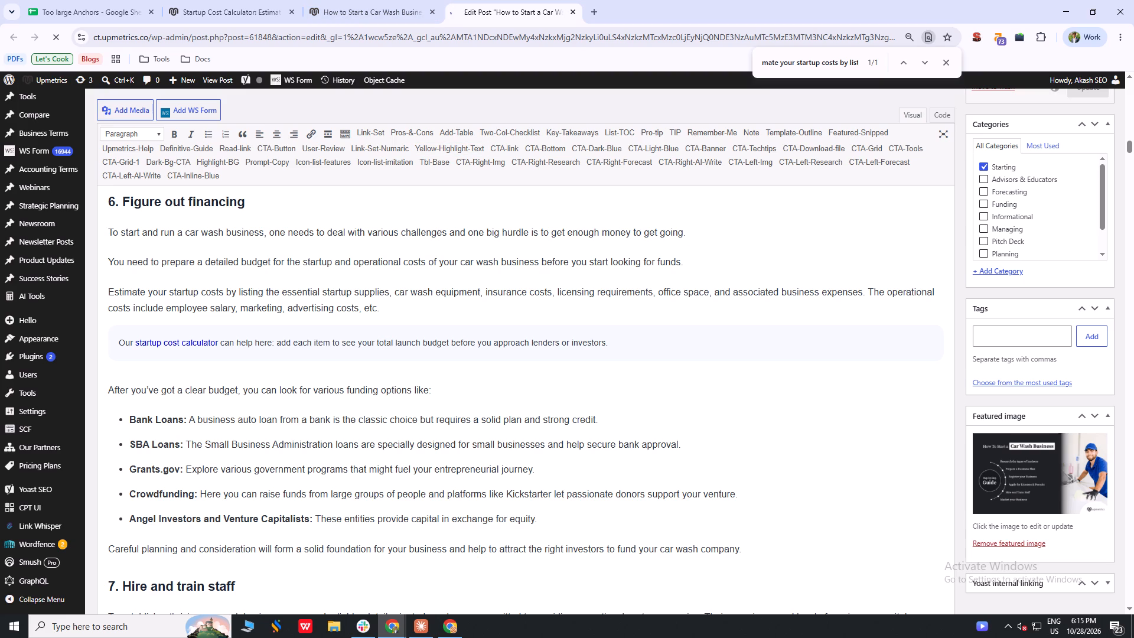
Reload the live car wash post and check the new tip block under "6. Figure out financing" against the surrounding sections.
left_click(328, 0)
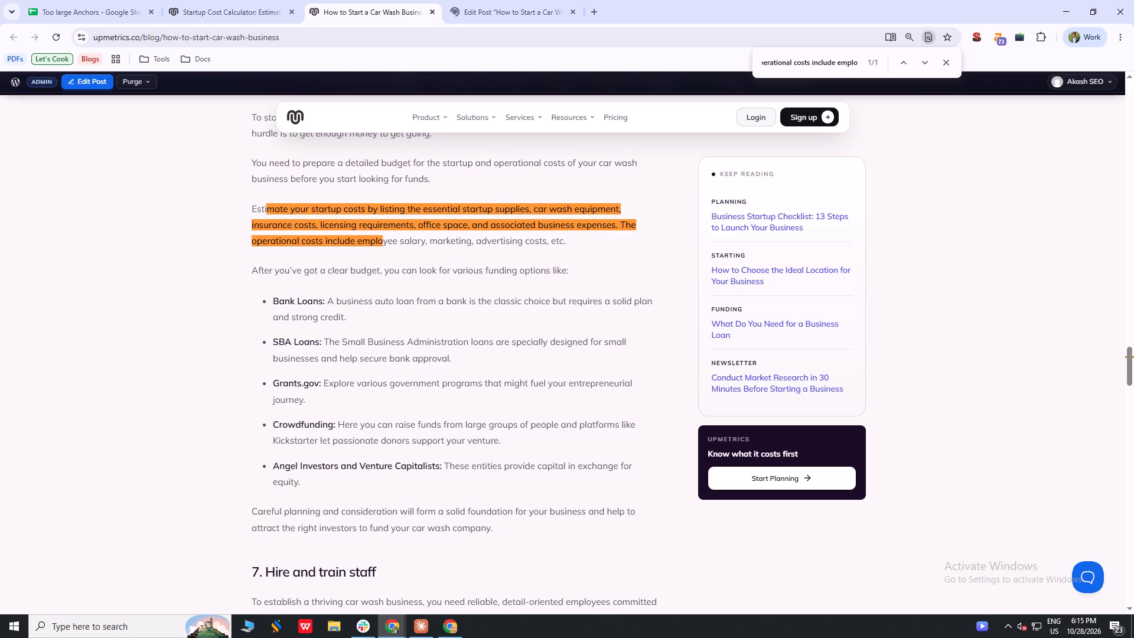
key("F5")
scroll(545, 395, "up", 2)
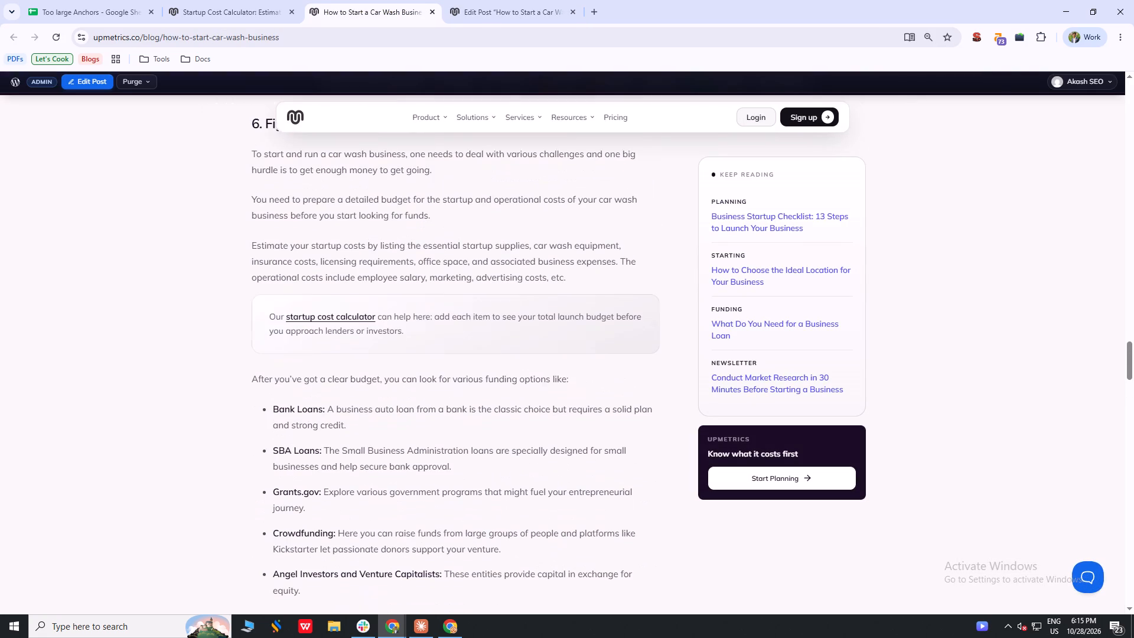
left_click_drag(397, 323, 561, 320)
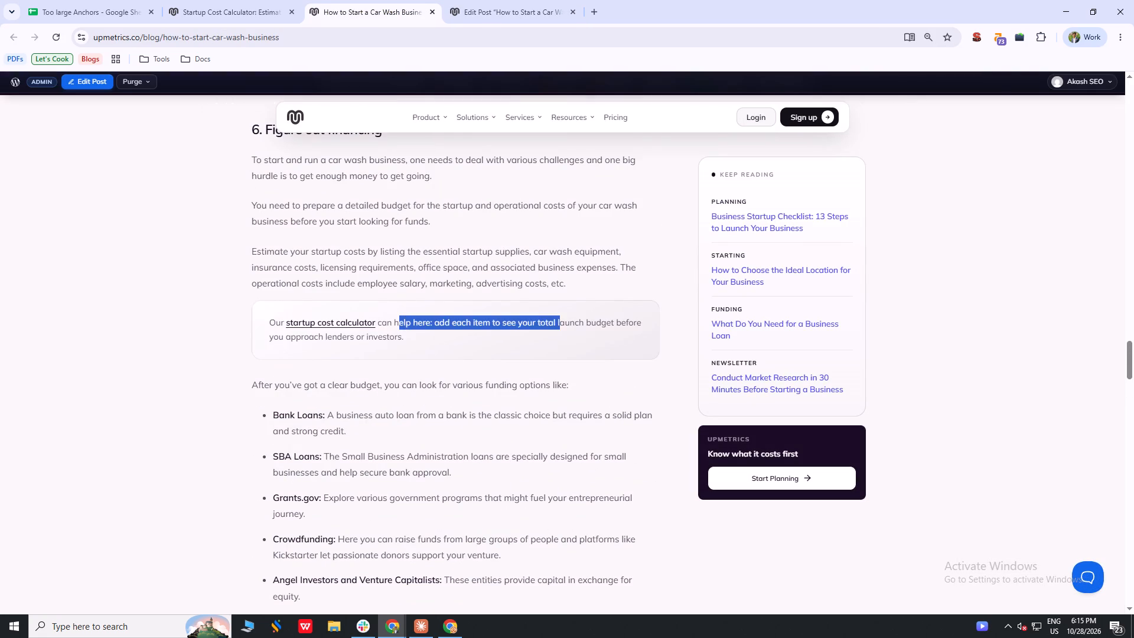
left_click(561, 320)
left_click_drag(563, 320, 630, 320)
left_click(630, 320)
scroll(484, 333, "up", 12)
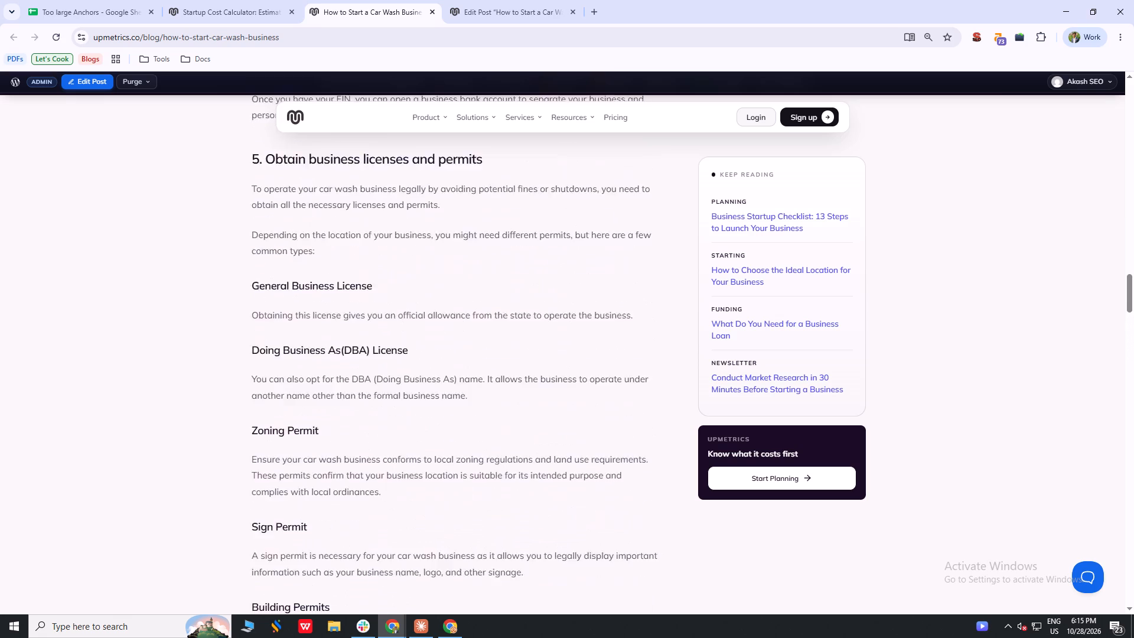
scroll(484, 333, "up", 6)
scroll(484, 333, "down", 5)
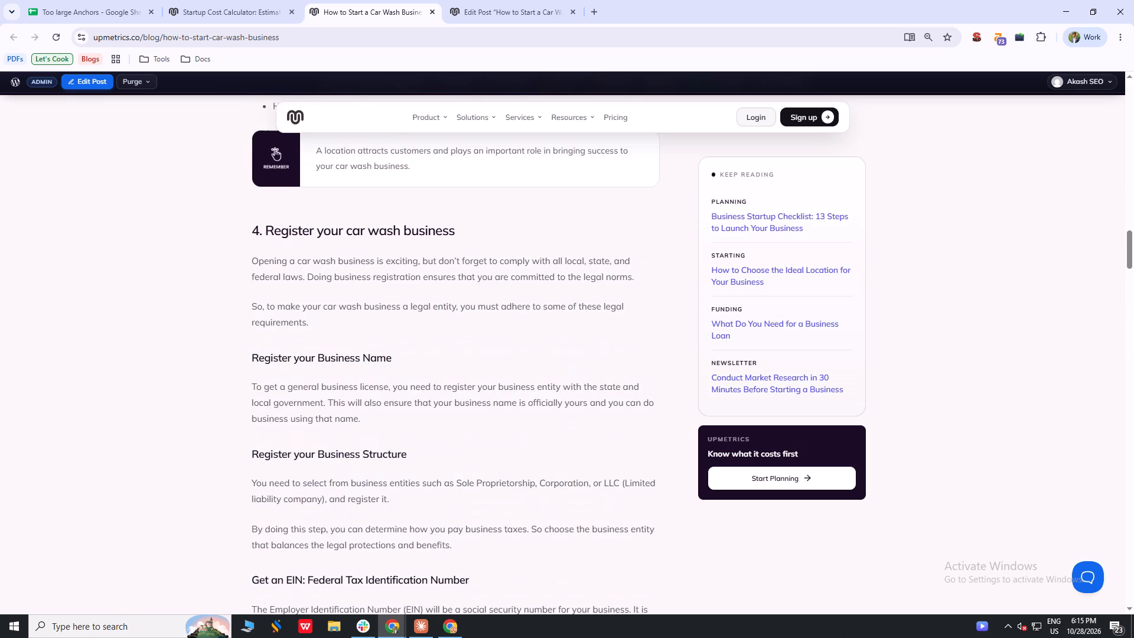
scroll(484, 333, "down", 15)
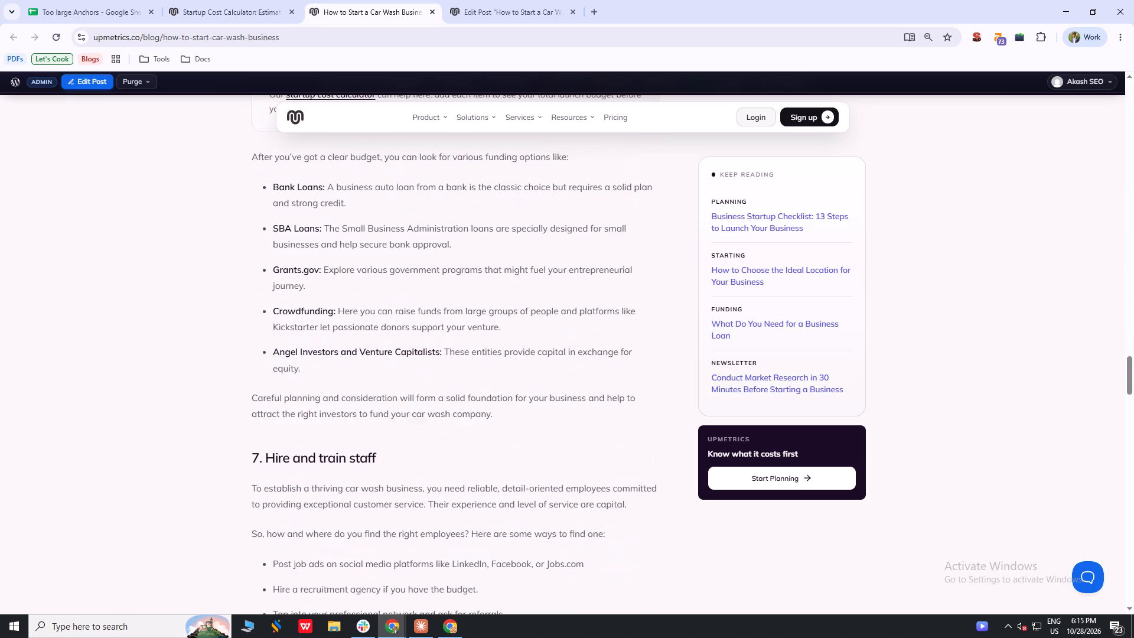
scroll(484, 333, "down", 1)
scroll(484, 333, "up", 5)
scroll(484, 333, "down", 1)
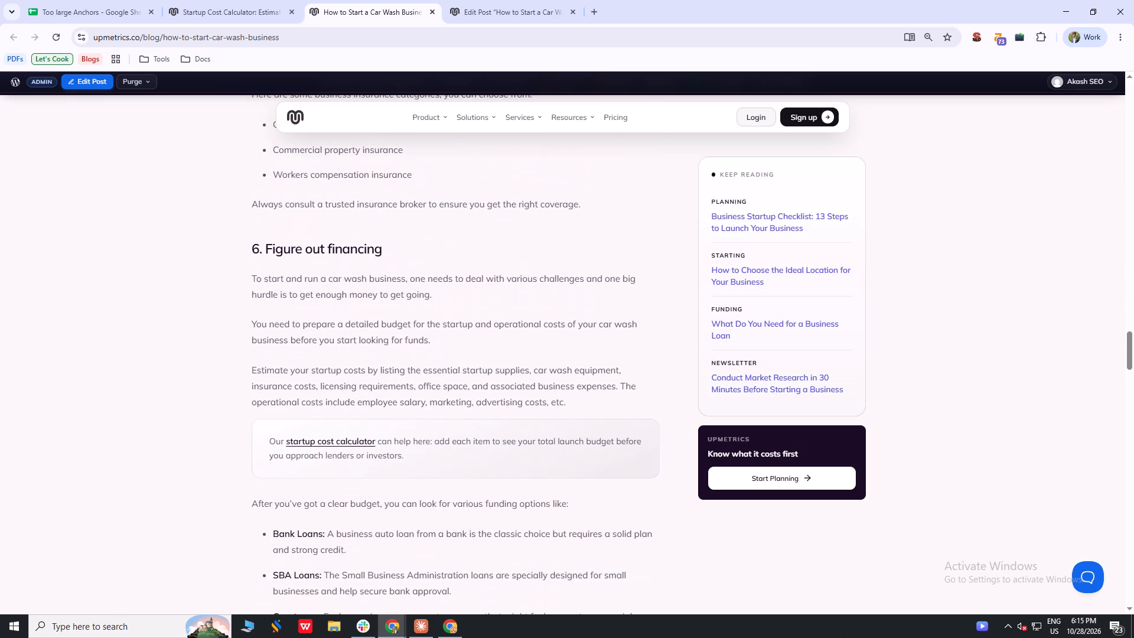
Test the "startup cost calculator" link in the live car wash post's tip block and return to the post.
left_click(353, 439)
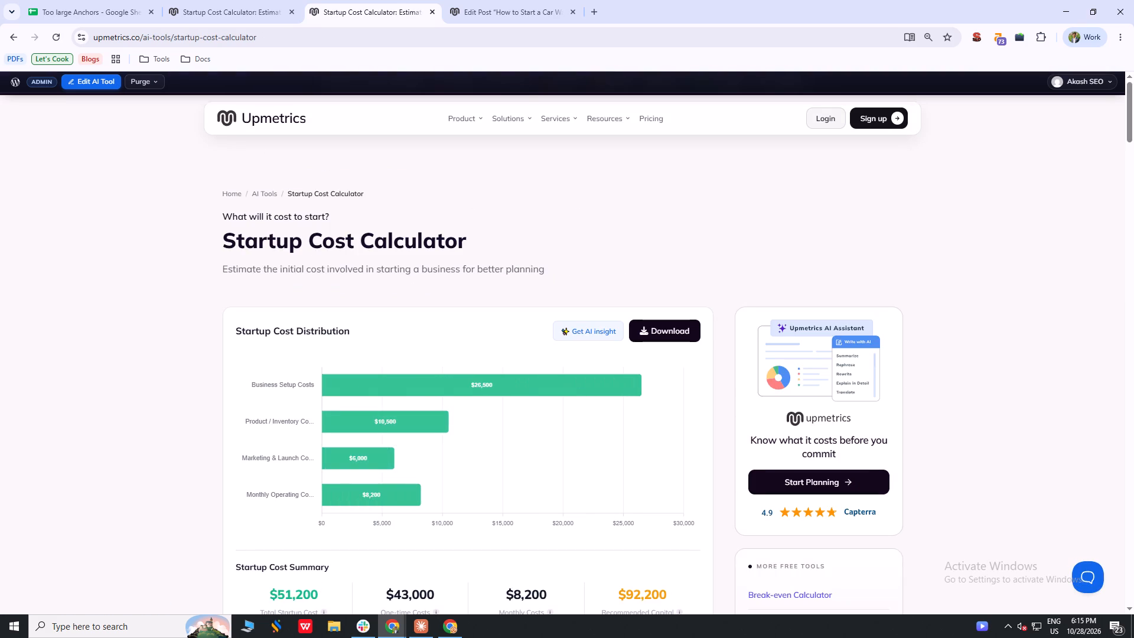
left_click(17, 38)
Copy the live car wash post's URL and search for it in the Too large Anchors sheet.
left_click(325, 33)
key("ctrl+c")
key("ctrl+c")
key("ctrl+c")
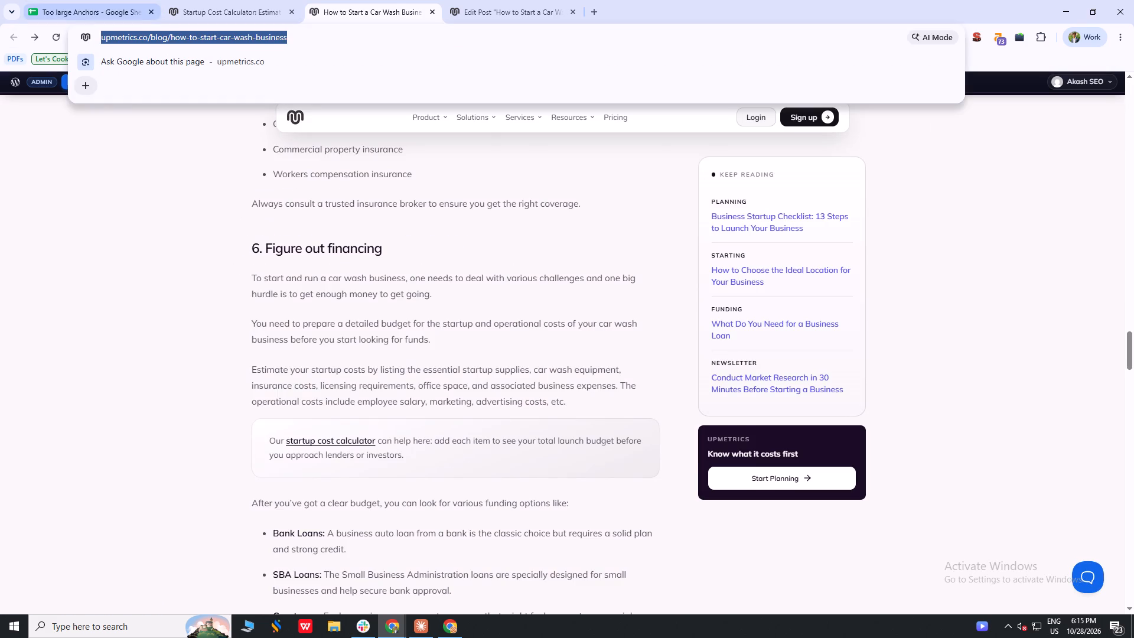
key("ctrl+c")
left_click(100, 0)
key("ctrl+f")
key("ctrl+v")
scroll(615, 325, "down", 1)
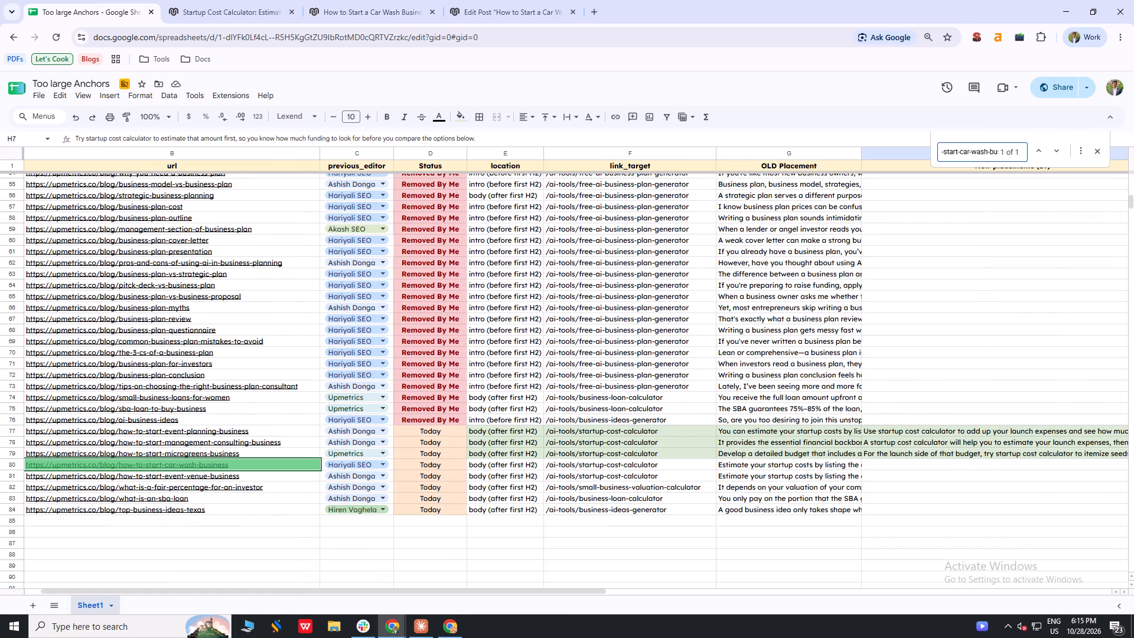
key("alt+Tab")
key("alt+Tab")
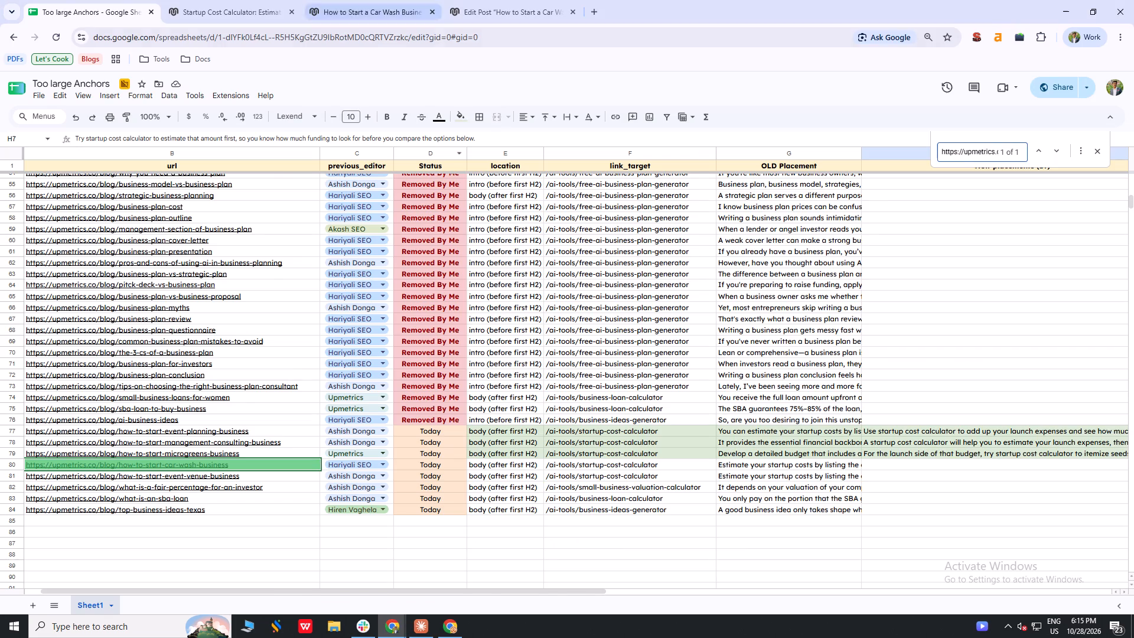
Copy the startup cost calculator tip from the live post into the New placements cell of the how-to-start-car-wash-business row.
left_click(382, 0)
left_click_drag(415, 450, 268, 443)
key("ctrl+c")
key("ctrl+c")
key("ctrl+c")
key("ctrl+c")
key("ctrl+c")
left_click(96, 0)
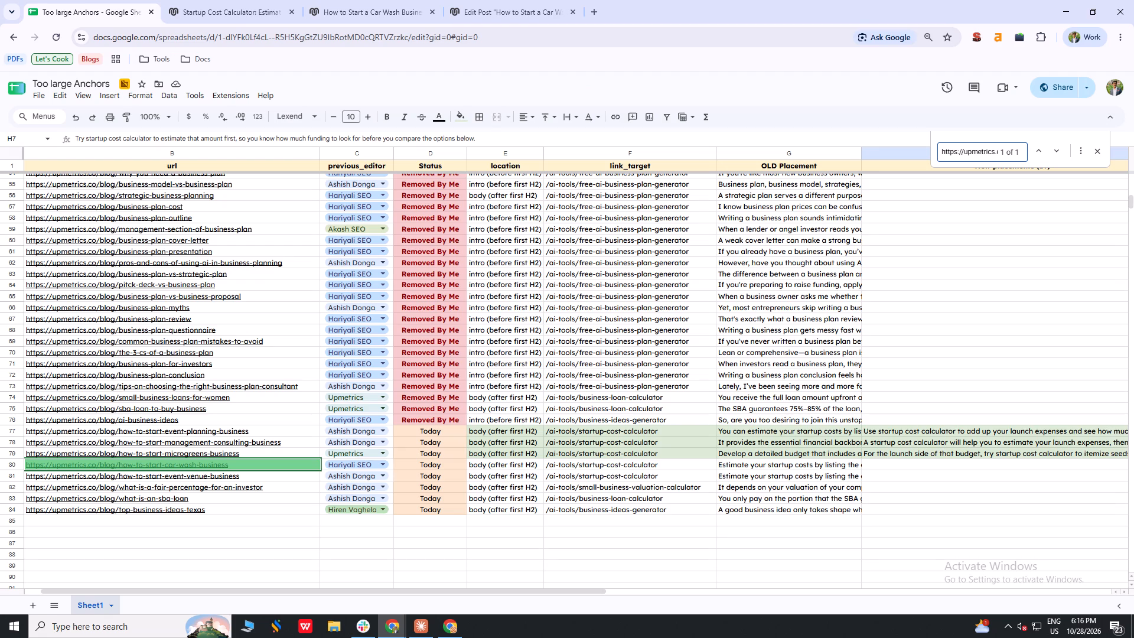
double_click(877, 466)
key("ctrl+v")
left_click(852, 542)
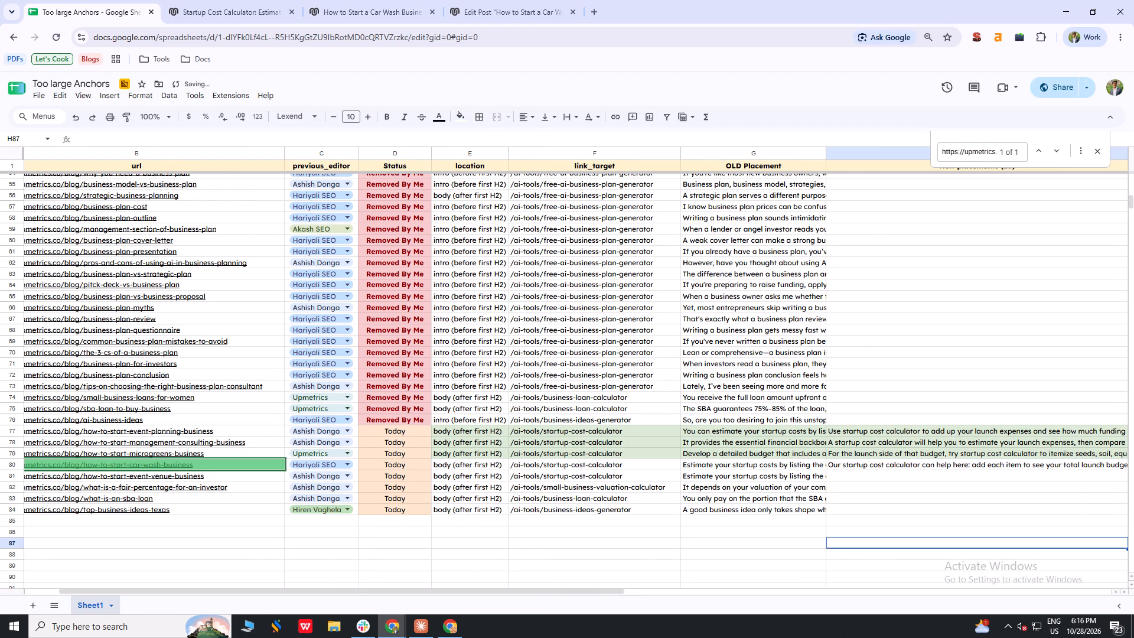
Fill the car wash row from location to New placements with the light green used on the rows above, and close the sheet search.
left_click_drag(461, 464, 848, 468)
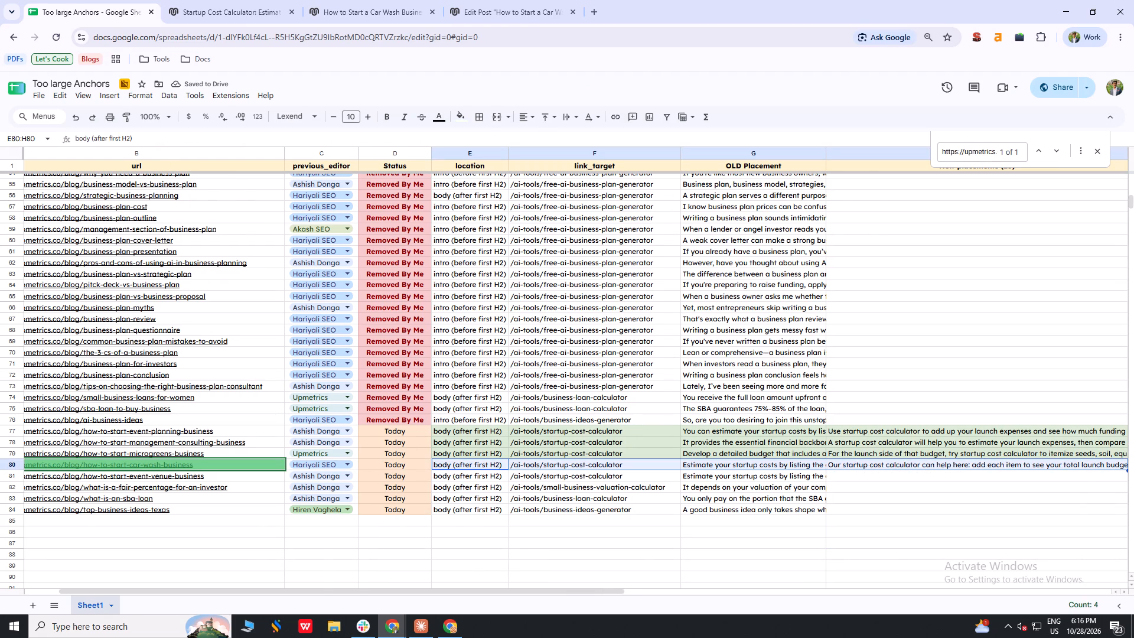
left_click(462, 118)
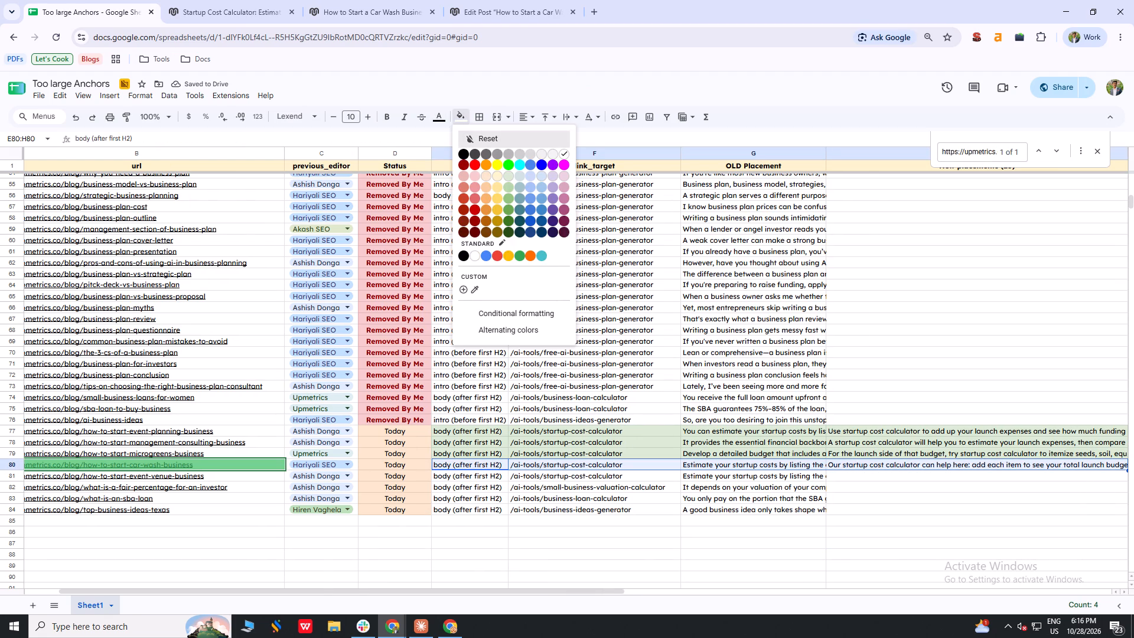
left_click(507, 175)
left_click(986, 513)
left_click(1101, 151)
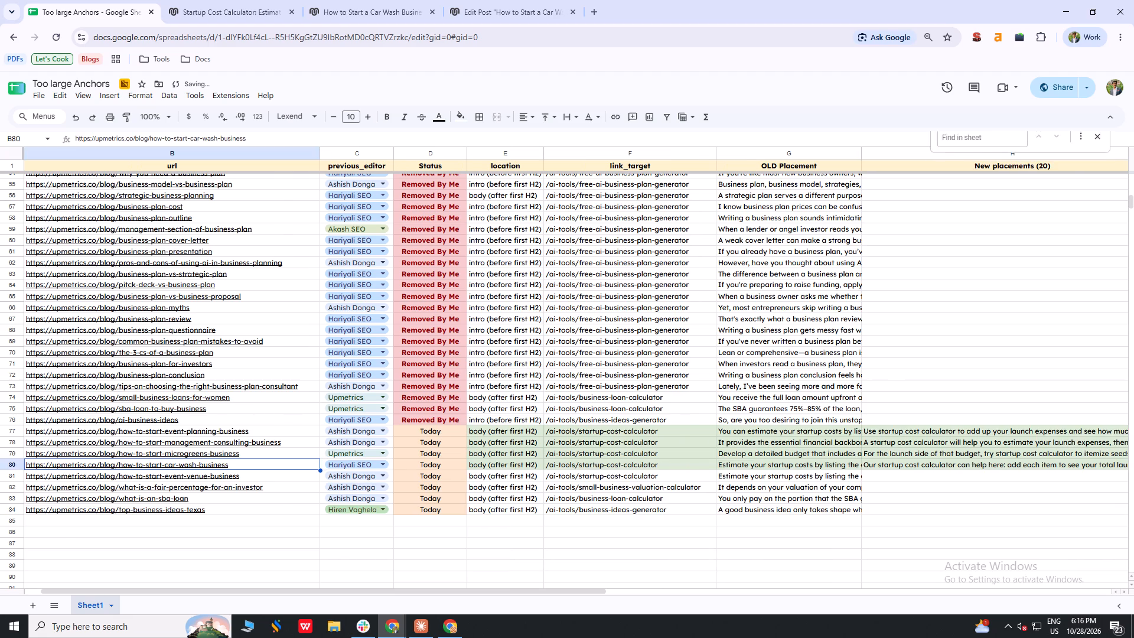
left_click(959, 383)
left_click(912, 517)
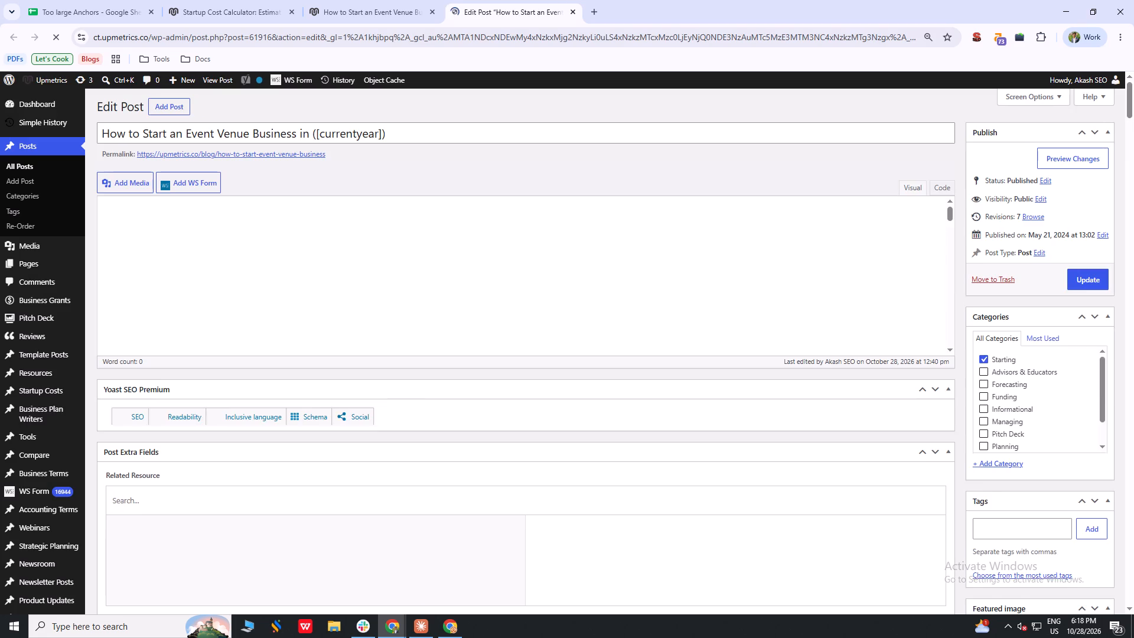
Find the "Estimate your startup costs" paragraph in the post editor and insert the copied tip after it as a new paragraph without source formatting.
key("ctrl+f")
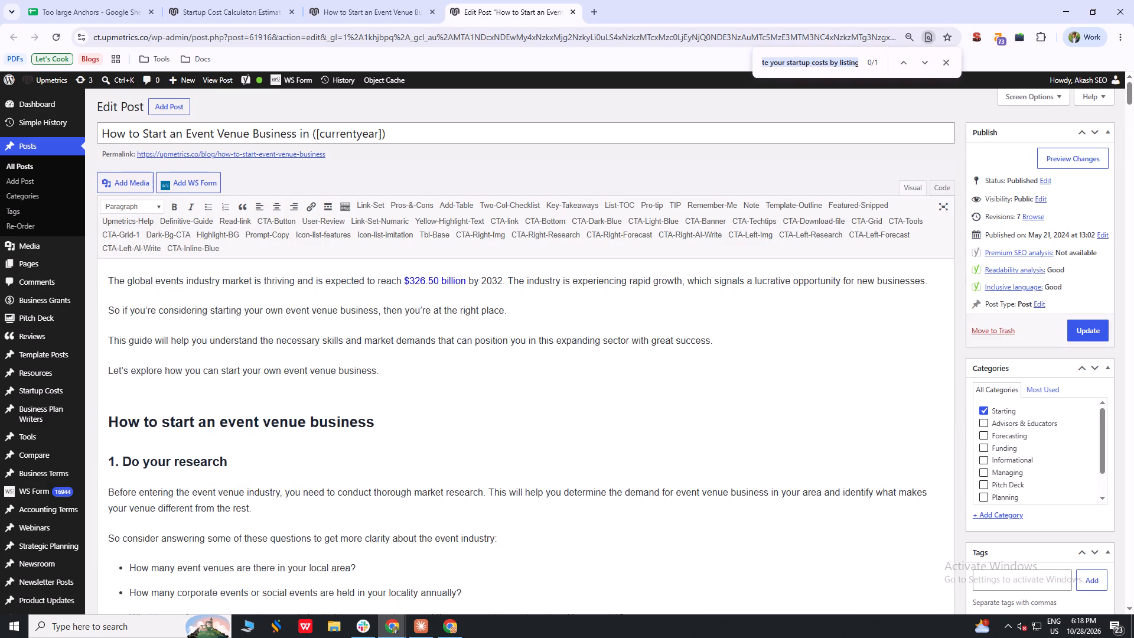
key("Return")
left_click(359, 361)
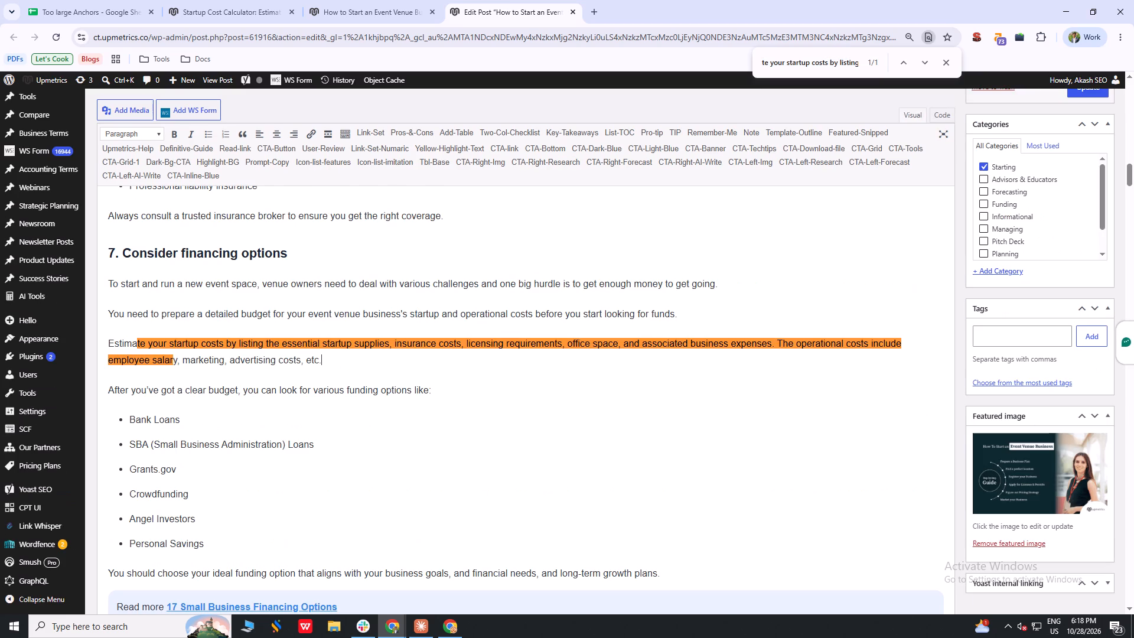
key("Return")
key("ctrl+shift+v")
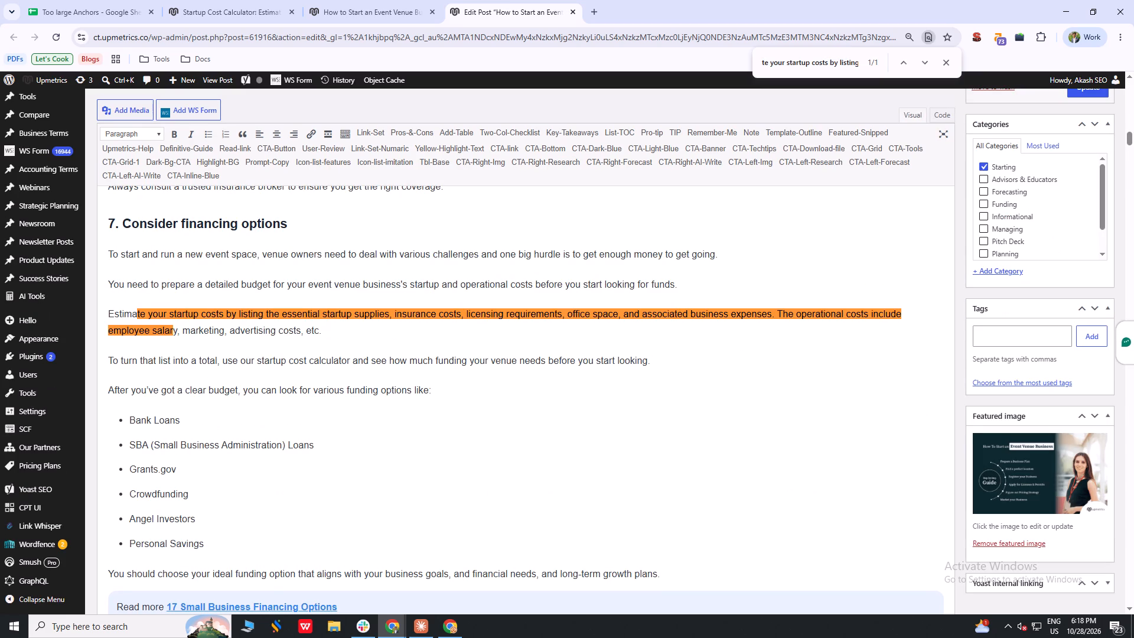
key("ctrl+z")
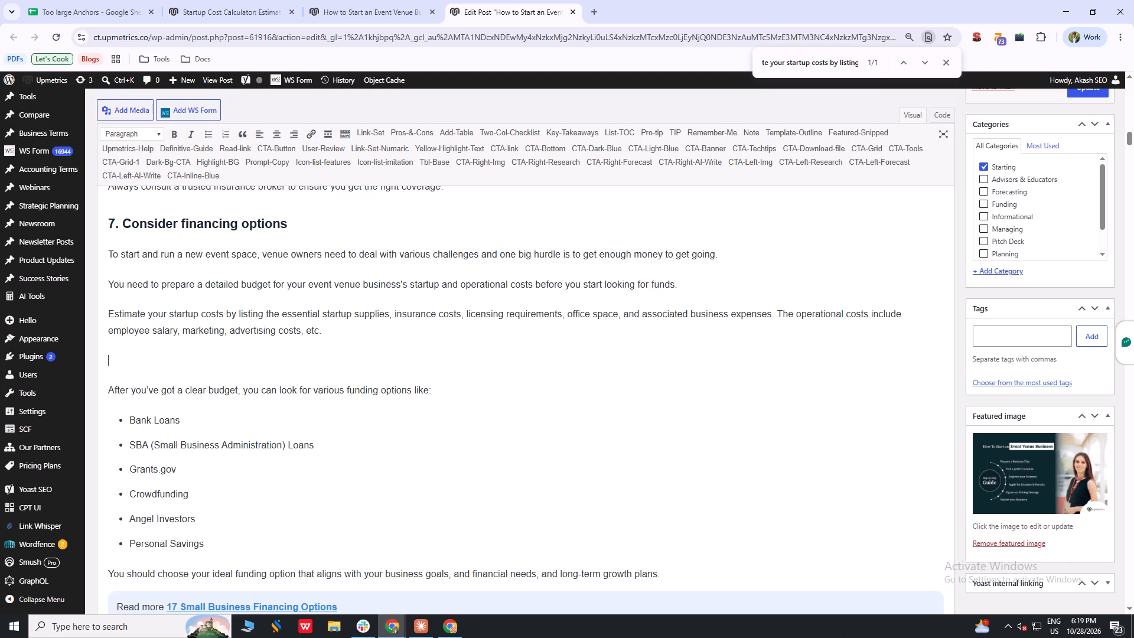
scroll(604, 364, "down", 1)
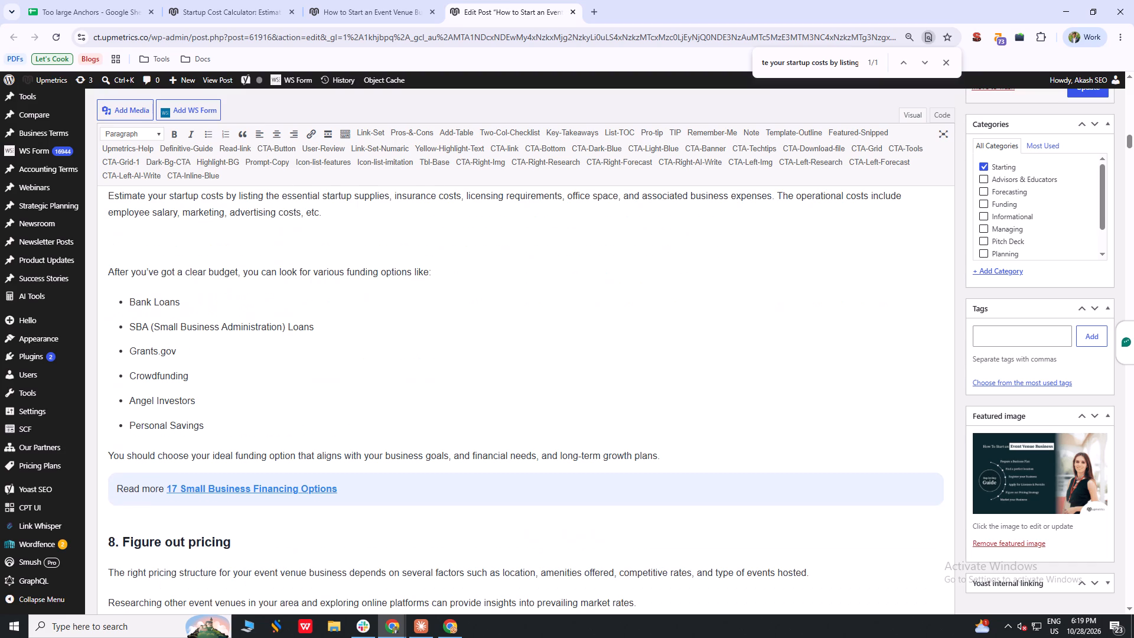
scroll(609, 369, "up", 1)
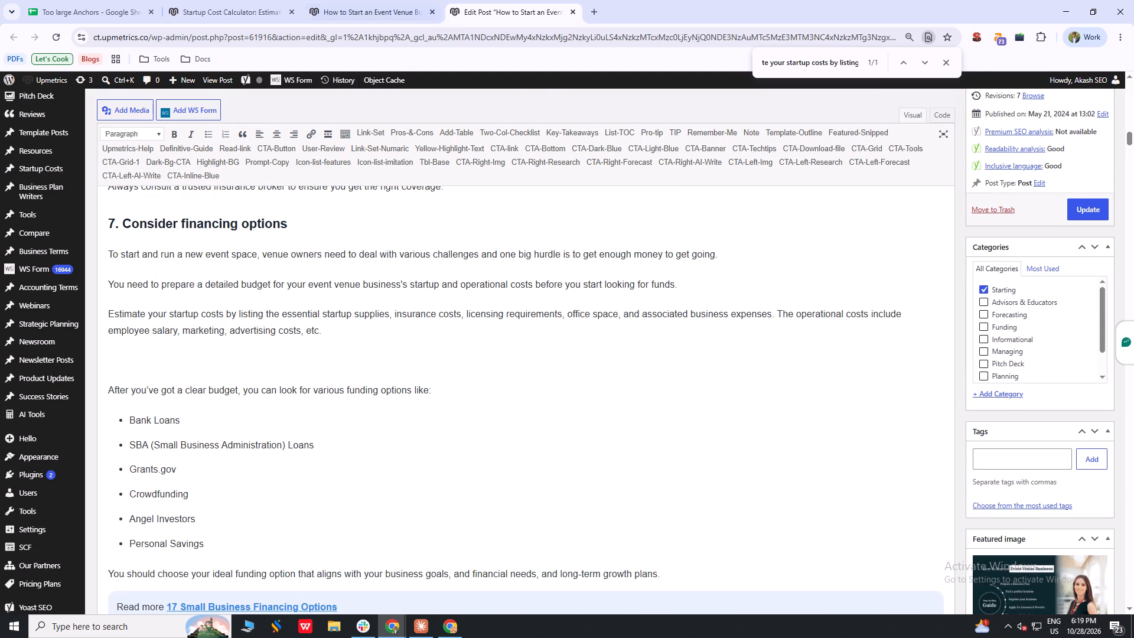
left_click(334, 0)
left_click(474, 0)
key("ctrl+v")
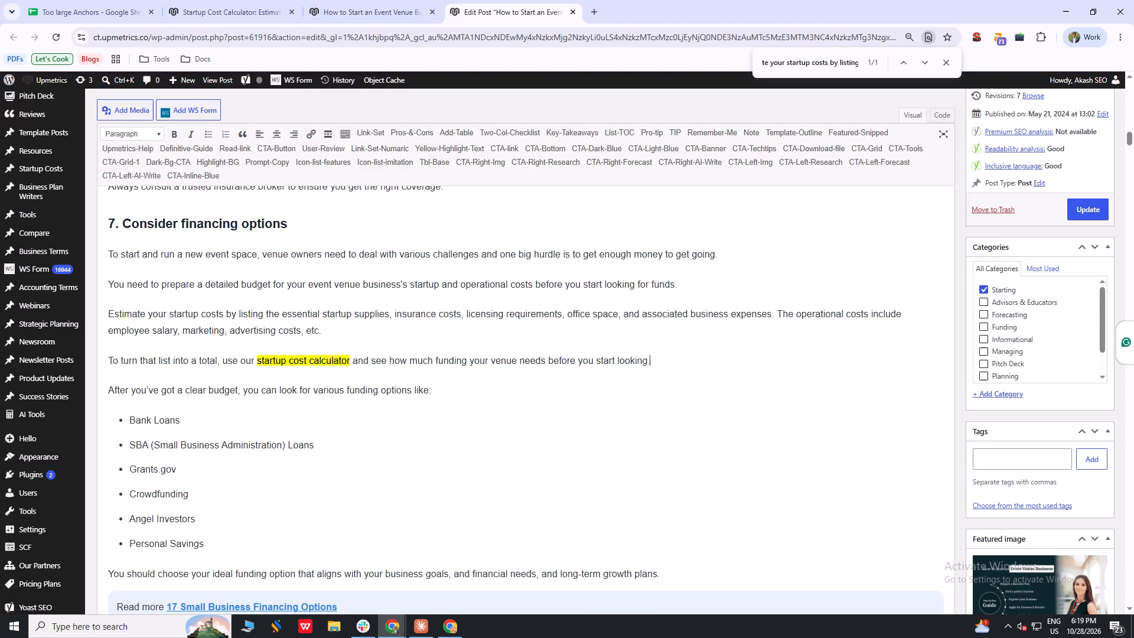
key("ctrl+z")
key("ctrl+shift+v")
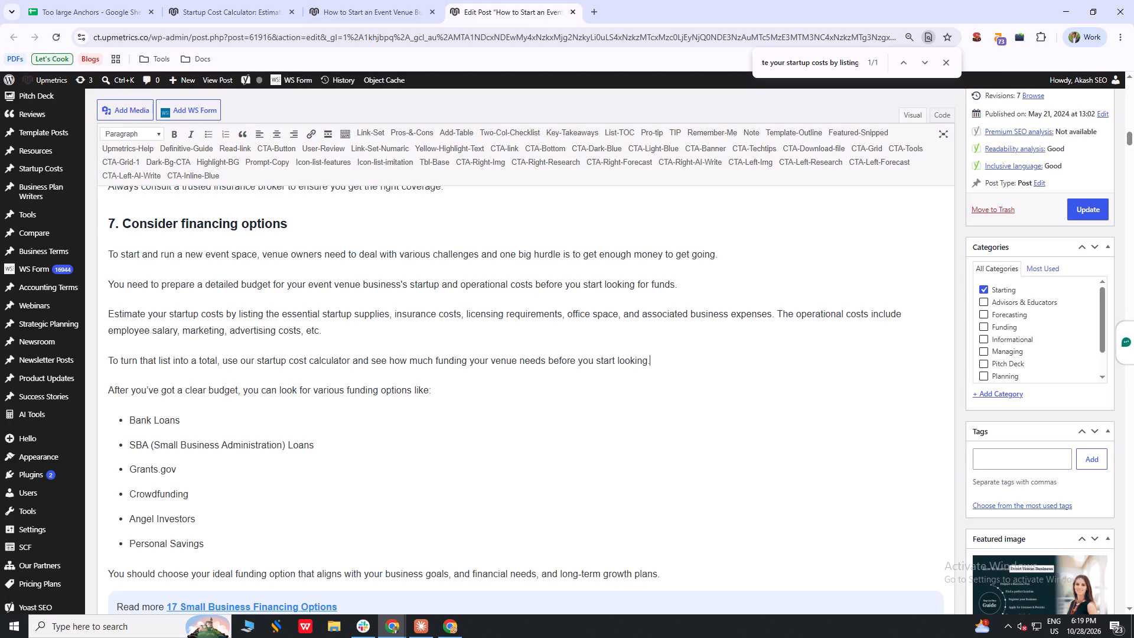
Copy the Startup Cost Calculator page's address for the new tip's "startup cost calculator" anchor.
left_click_drag(258, 360, 349, 361)
left_click(205, 0)
left_click(263, 38)
key("ctrl+c")
key("ctrl+c")
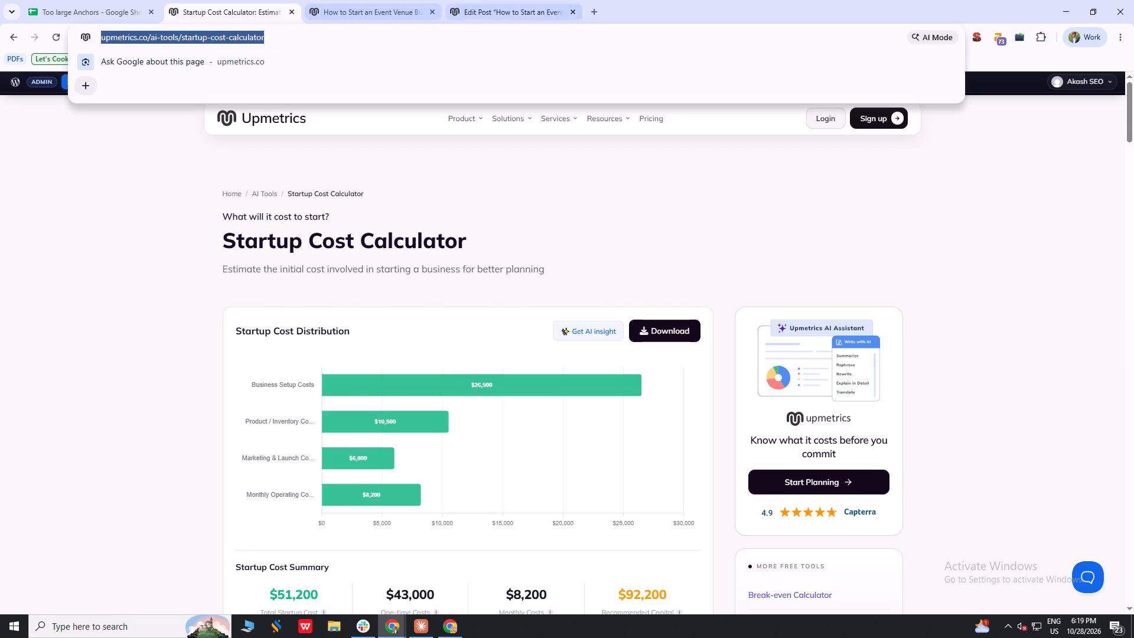
key("ctrl+c")
key("ctrl+c")
Link the words "startup cost calculator" in the new tip paragraph to upmetrics.co/ai-tools/startup-cost-calculator.
left_click(514, 0)
key("ctrl+k")
key("ctrl+v")
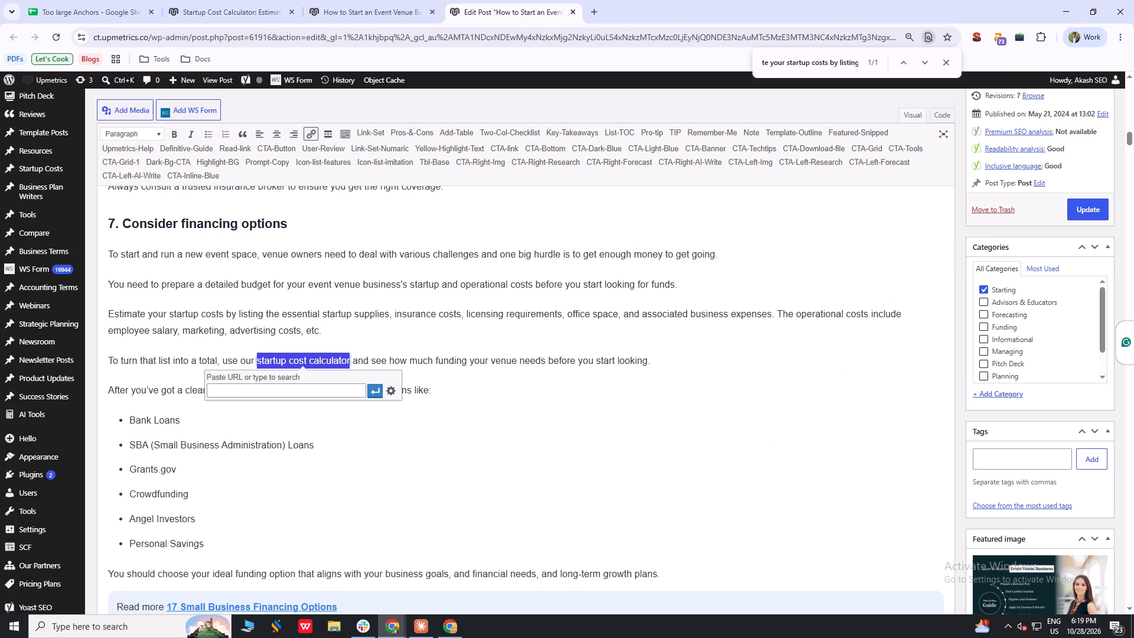
key("ctrl+z")
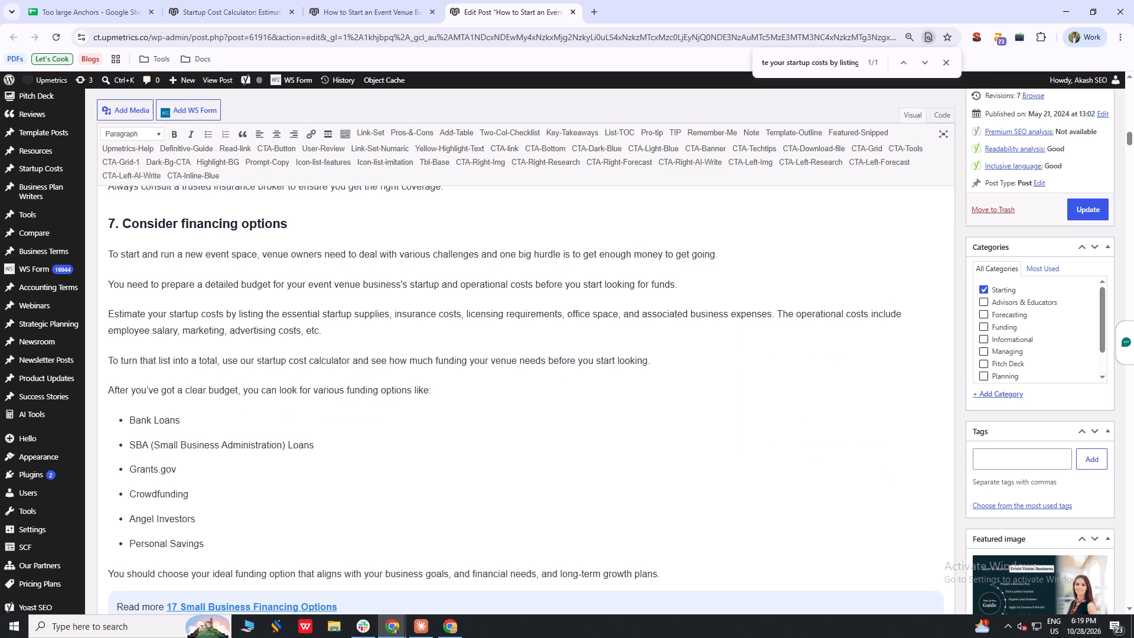
key("Left")
key("Down")
key("ctrl+Right")
key("Left")
key("ctrl+shift+Left")
key("ctrl+shift+Left")
key("ctrl+shift+Left")
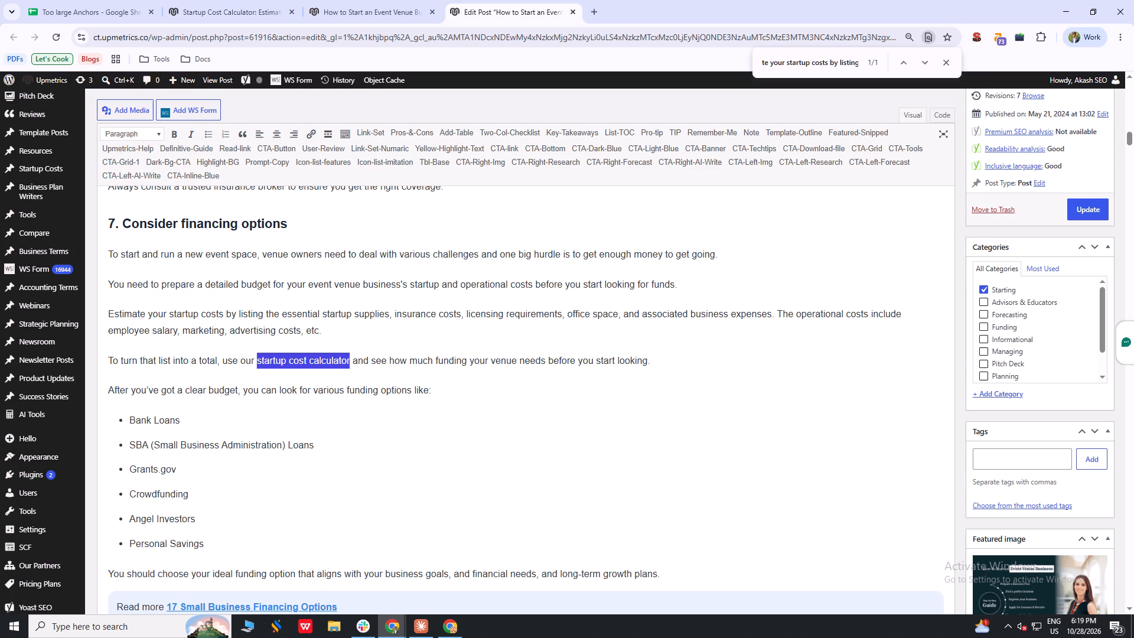
key("ctrl+k")
key("ctrl+v")
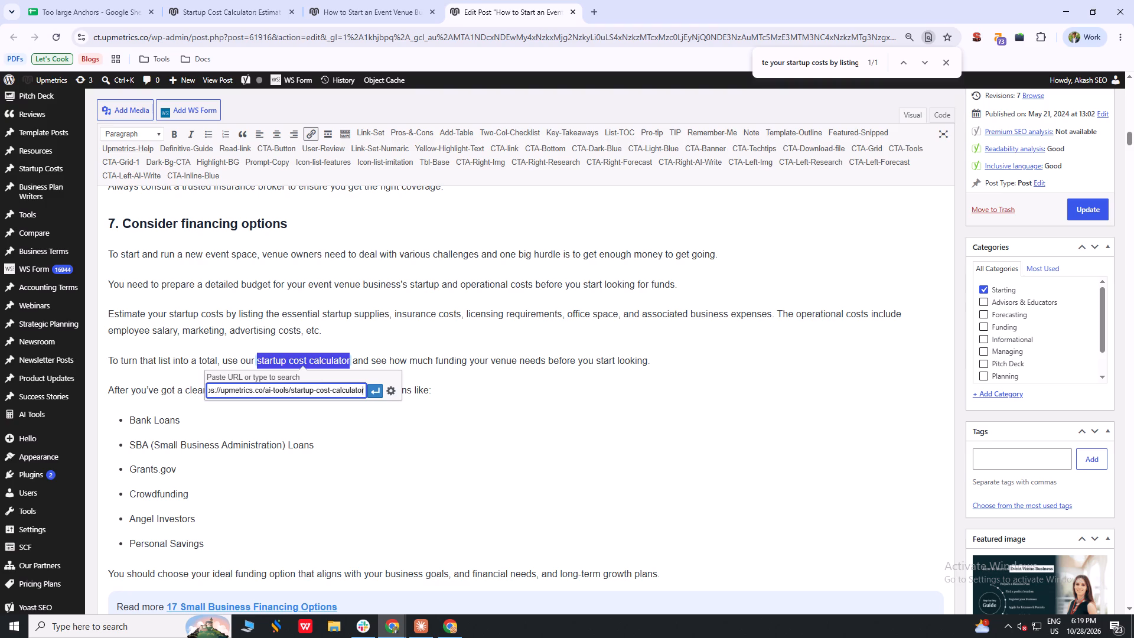
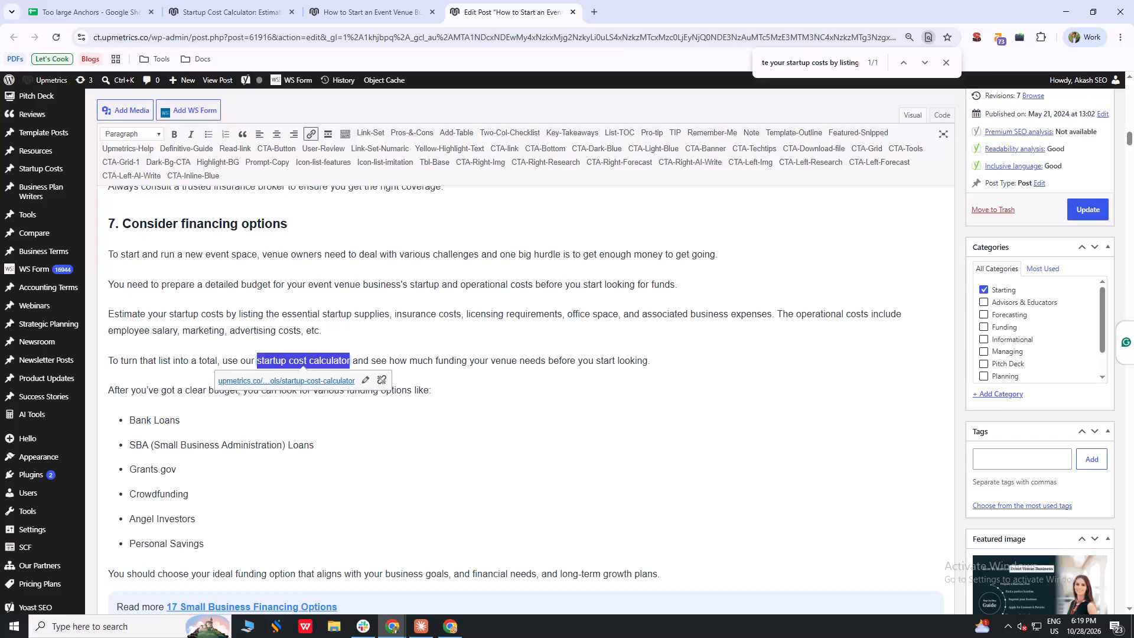
Update the event venue post to publish the new linked startup cost calculator tip.
left_click(1086, 207)
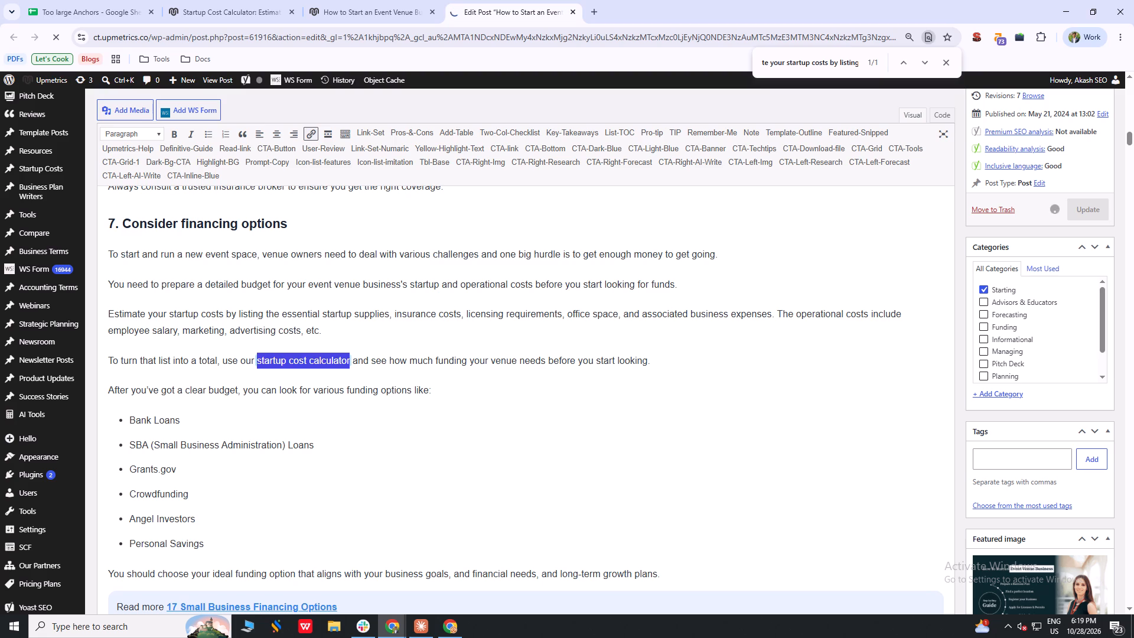
left_click(644, 356)
left_click(659, 355)
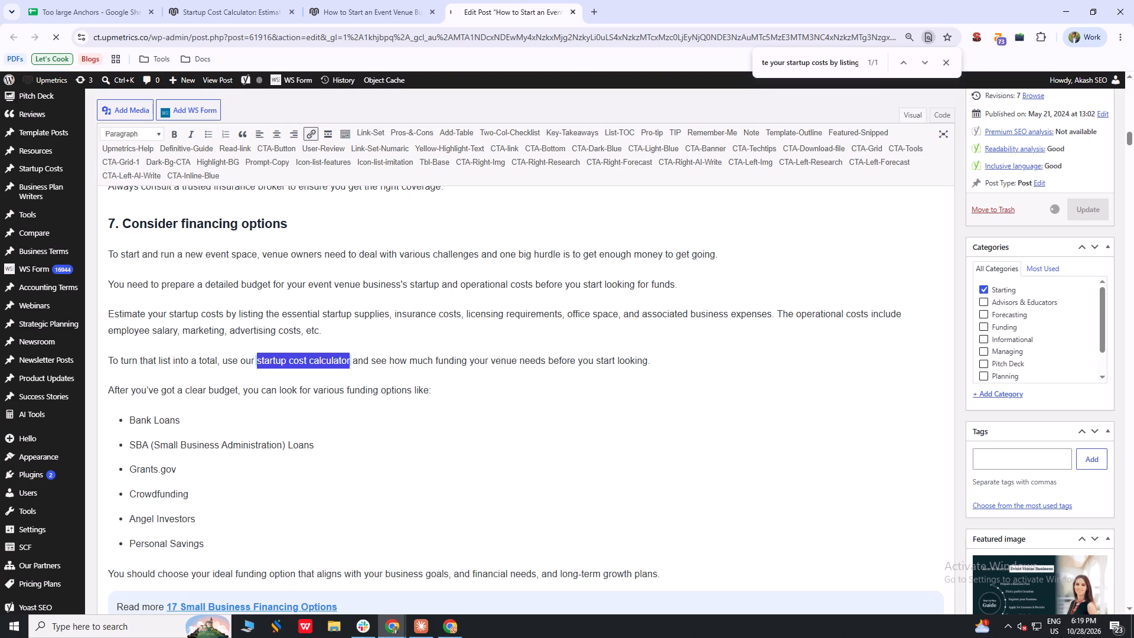
left_click(575, 358)
left_click(646, 357)
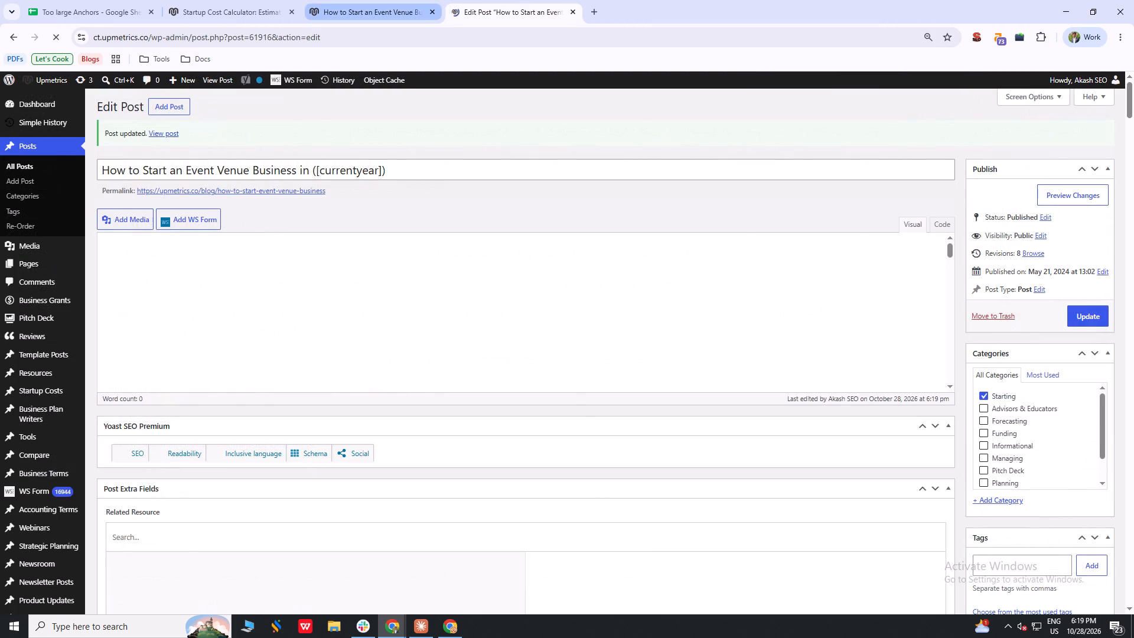
Reload the live event venue post and check the new tip under "7. Consider financing options".
left_click(386, 0)
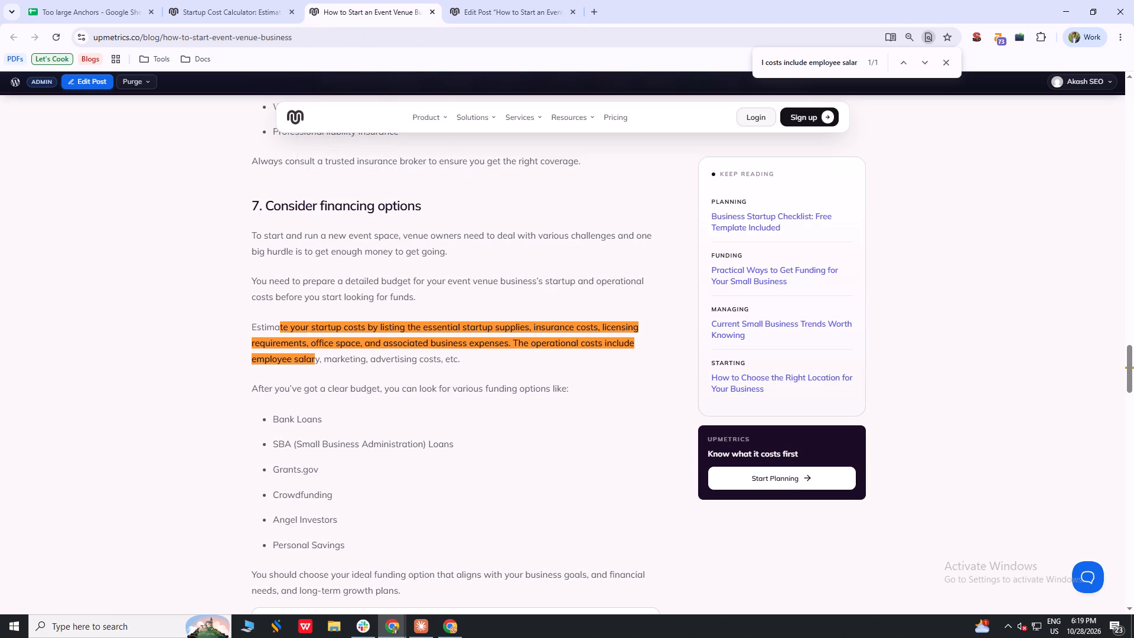
key("F5")
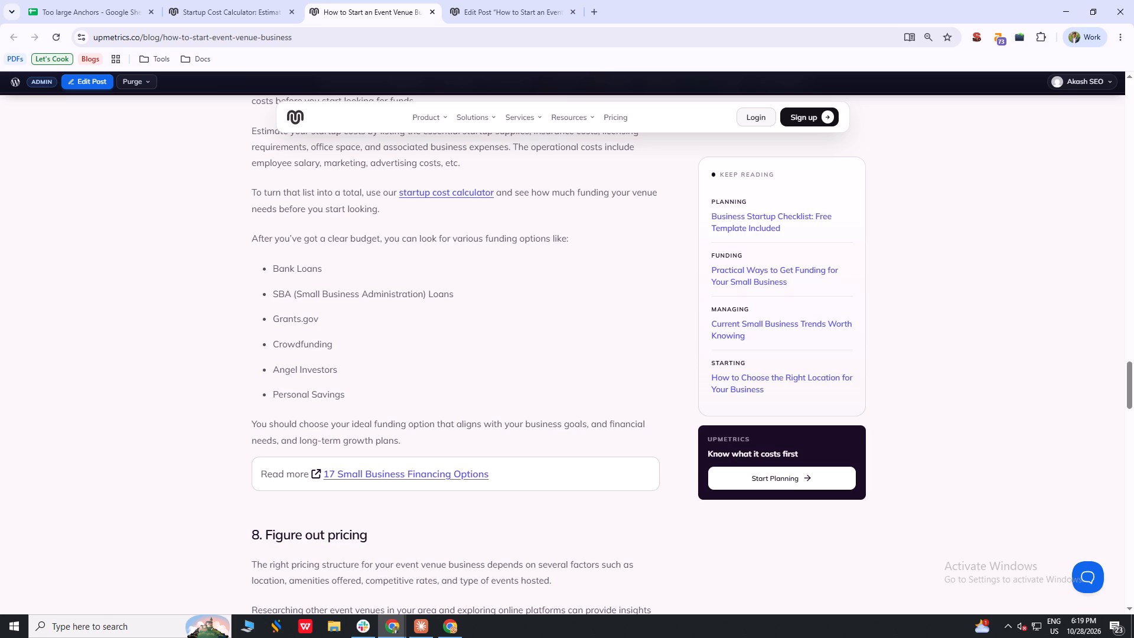
key("F5")
Find the event venue post's row in the Too large Anchors sheet by searching for its copied URL.
left_click(333, 44)
key("ctrl+c")
key("ctrl+c")
left_click(117, 0)
key("ctrl+f")
key("ctrl+v")
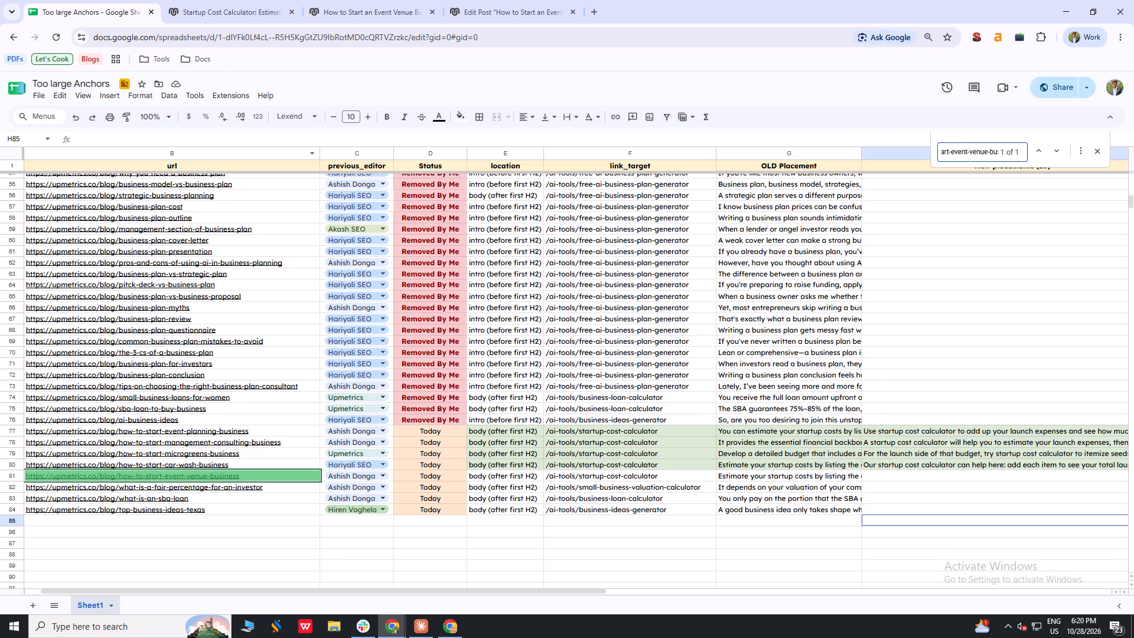
key("Escape")
key("alt+Tab")
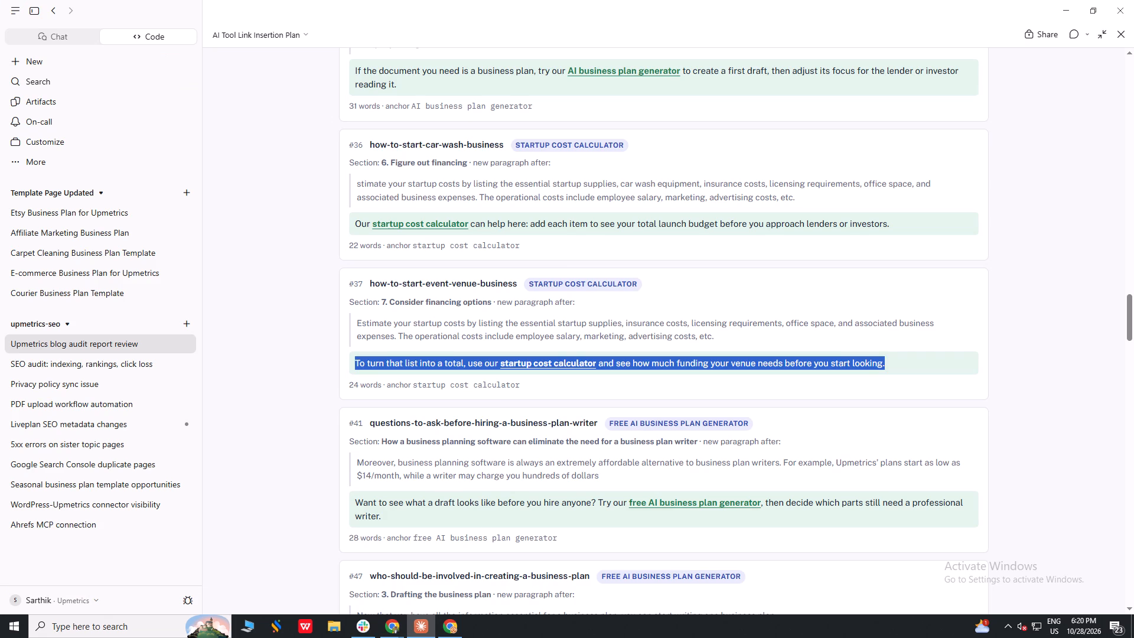
key("alt+Tab")
Copy the full "To turn that list into a total" tip sentence from the live event venue post.
left_click(389, 0)
key("ctrl+c")
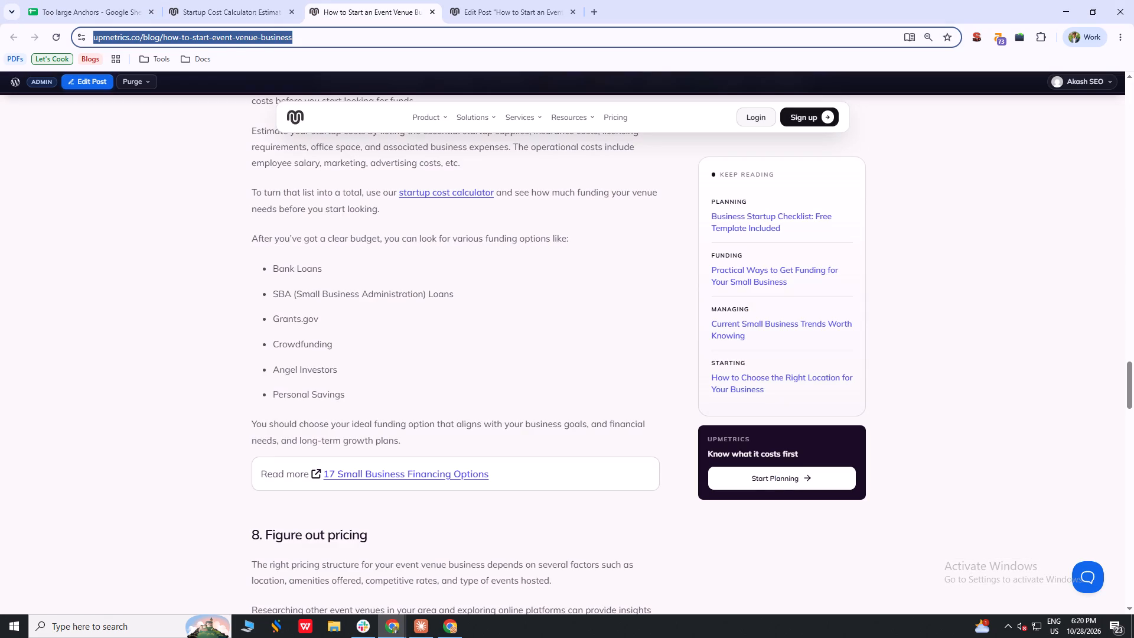
left_click_drag(395, 210, 213, 184)
key("ctrl+c")
key("ctrl+c")
key("ctrl+c")
key("ctrl+c")
key("ctrl+c")
key("ctrl+c")
Follow the "startup cost calculator" link in the live tip to check its destination.
left_click(291, 199)
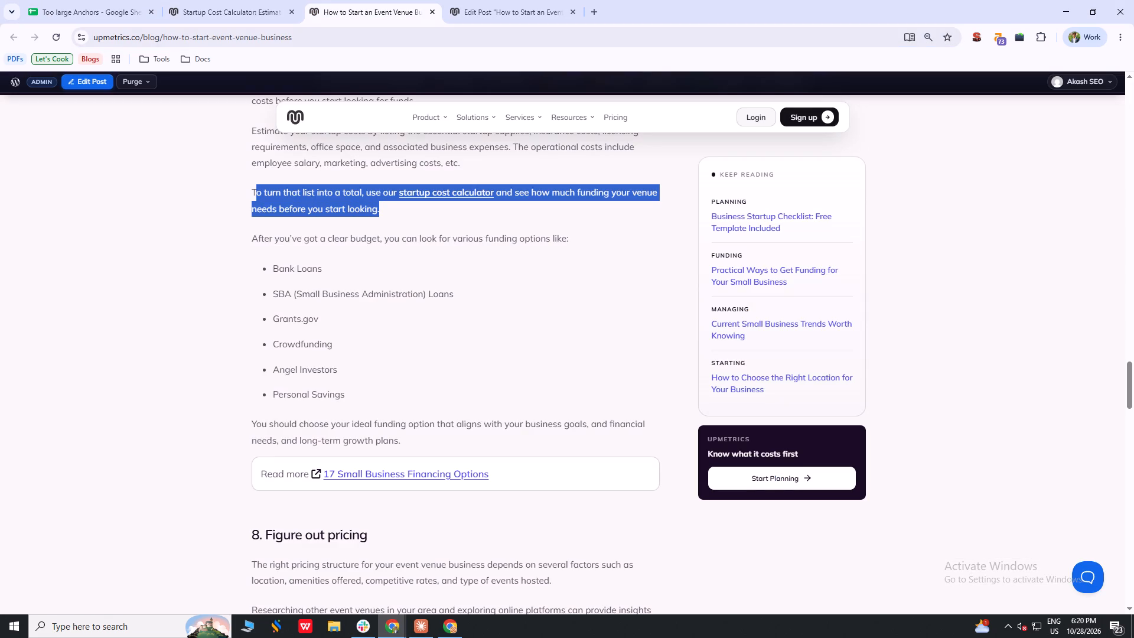
left_click(445, 197)
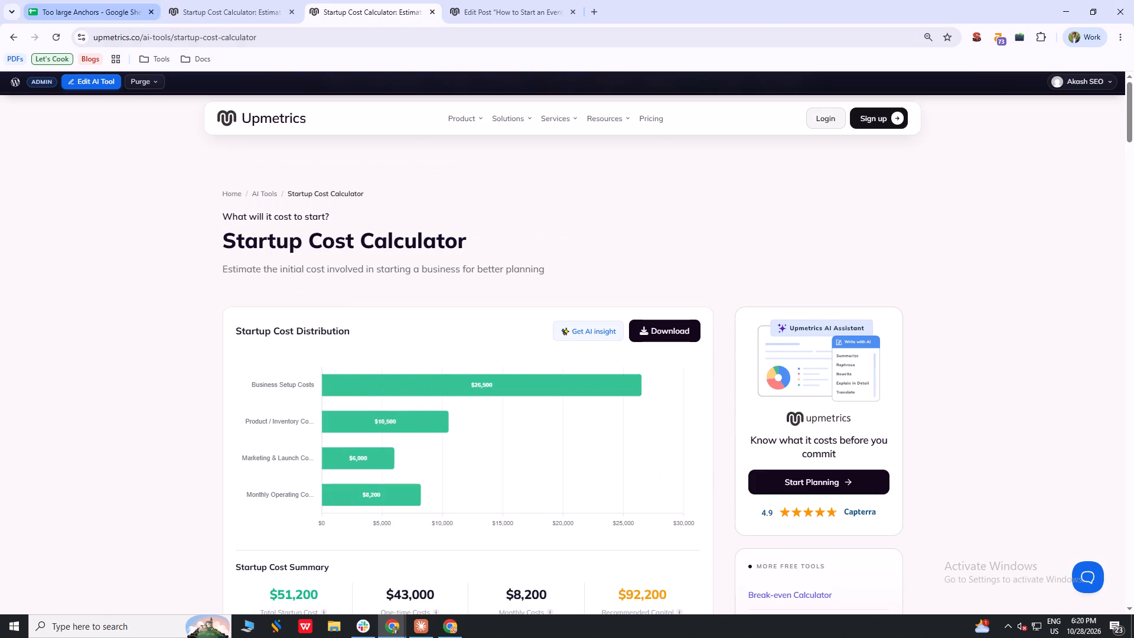
Paste the copied tip sentence into the New placements cell of the how-to-start-event-venue-business row.
left_click(107, 0)
double_click(886, 477)
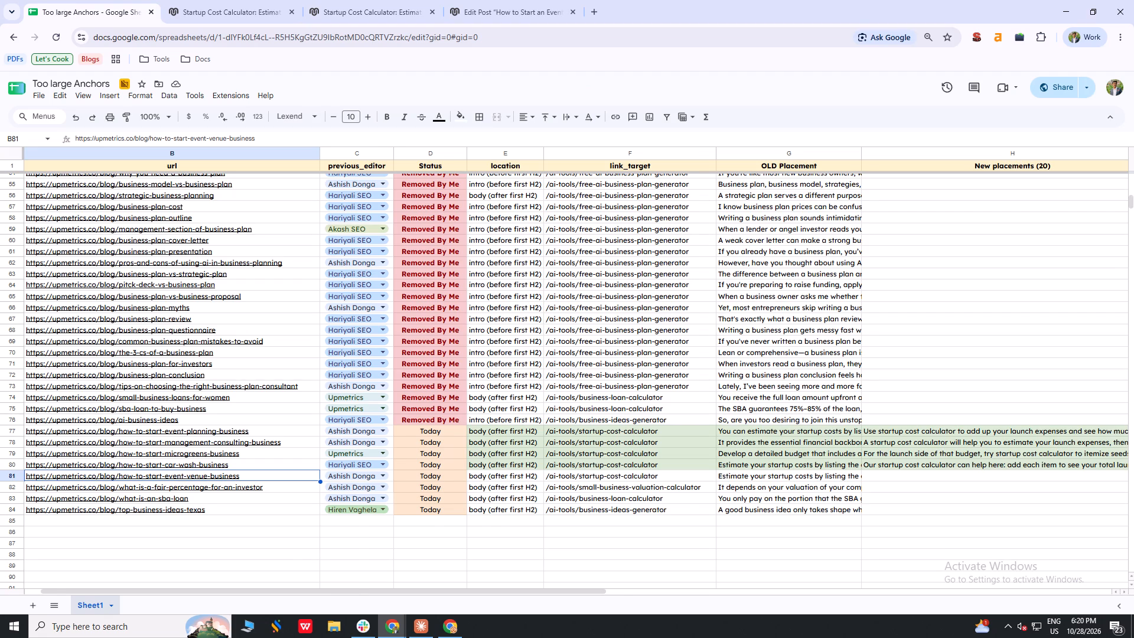
key("ctrl+v")
left_click(878, 546)
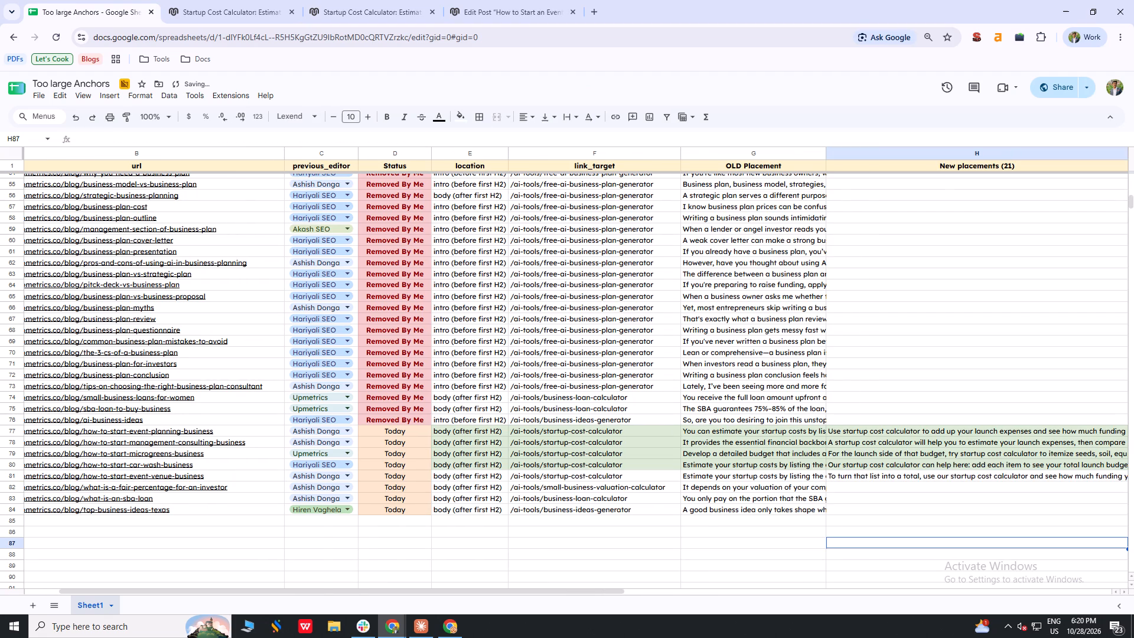
Fill the location through New placements cells of the event venue row with the light green used in the rows above.
left_click_drag(839, 477, 570, 481)
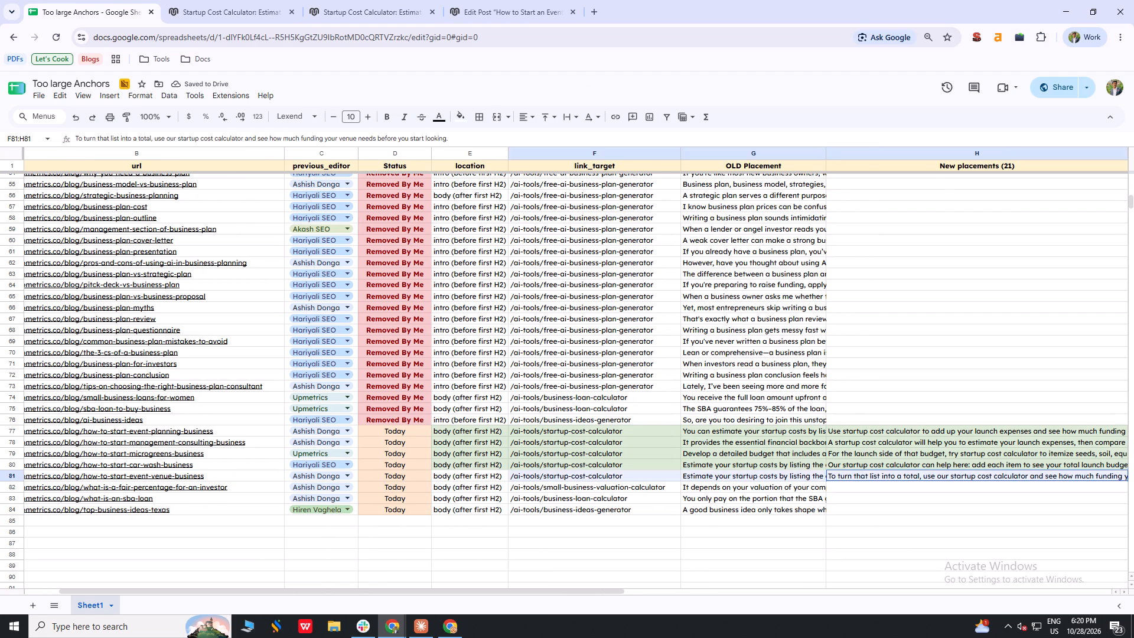
left_click_drag(570, 481, 477, 481)
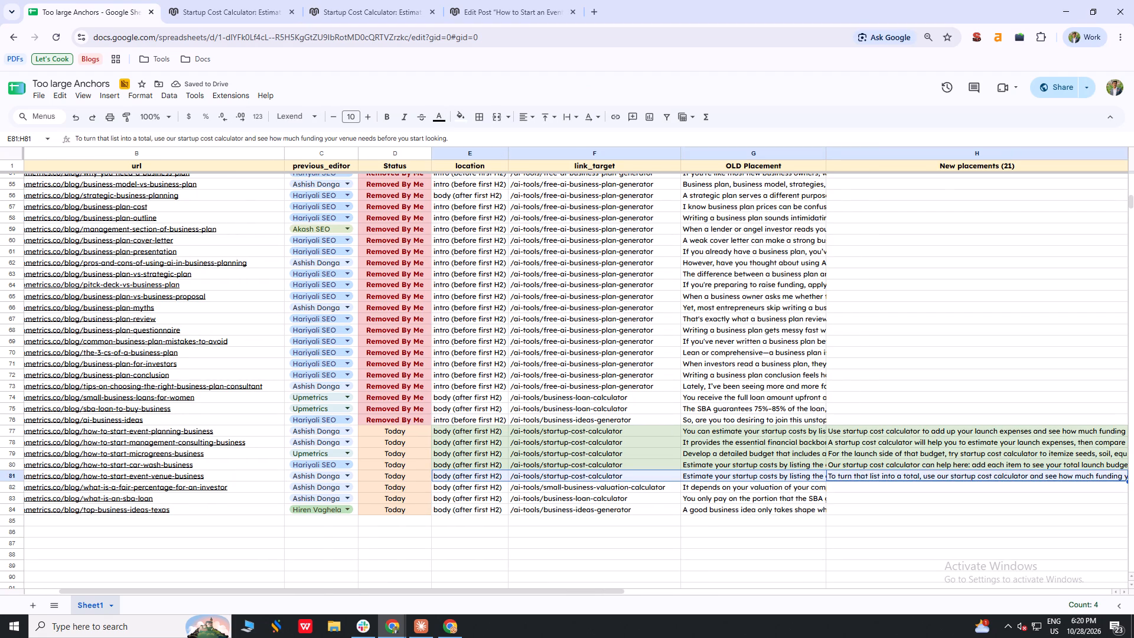
left_click(455, 117)
left_click(508, 176)
left_click(580, 544)
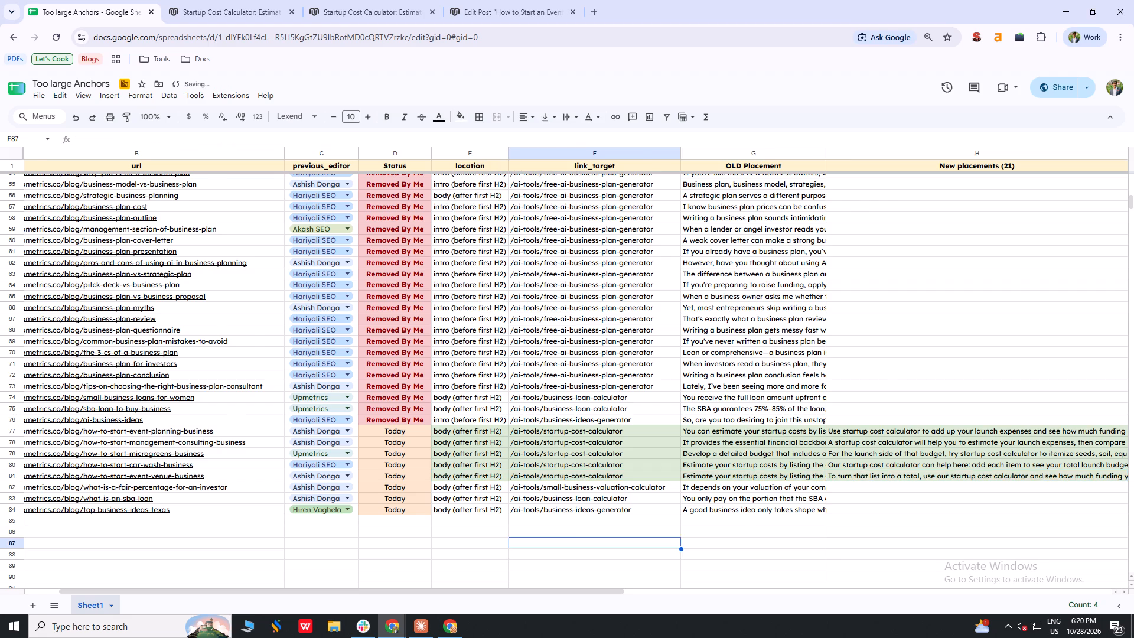
scroll(605, 530, "up", 1, "shift")
left_click(507, 478)
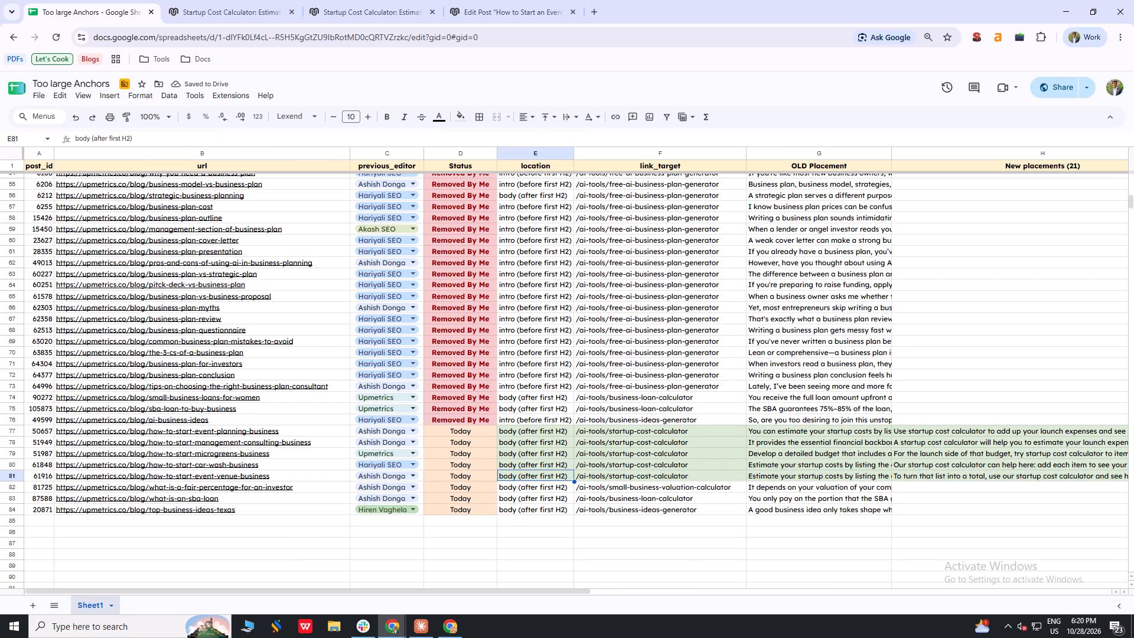
left_click(300, 476)
left_click(122, 494)
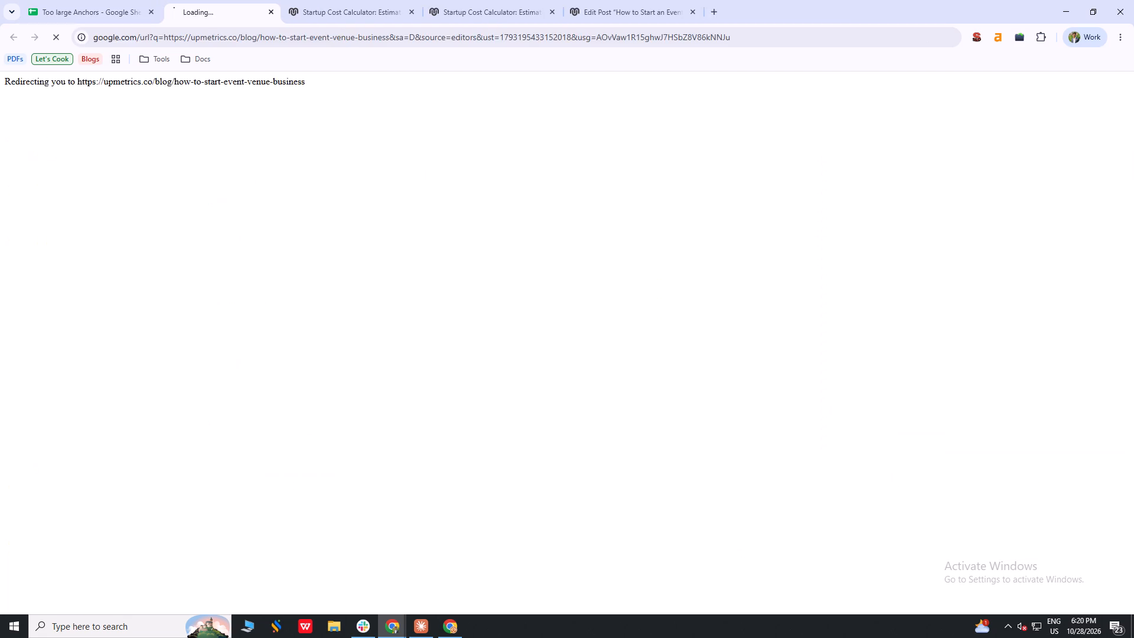
left_click(100, 0)
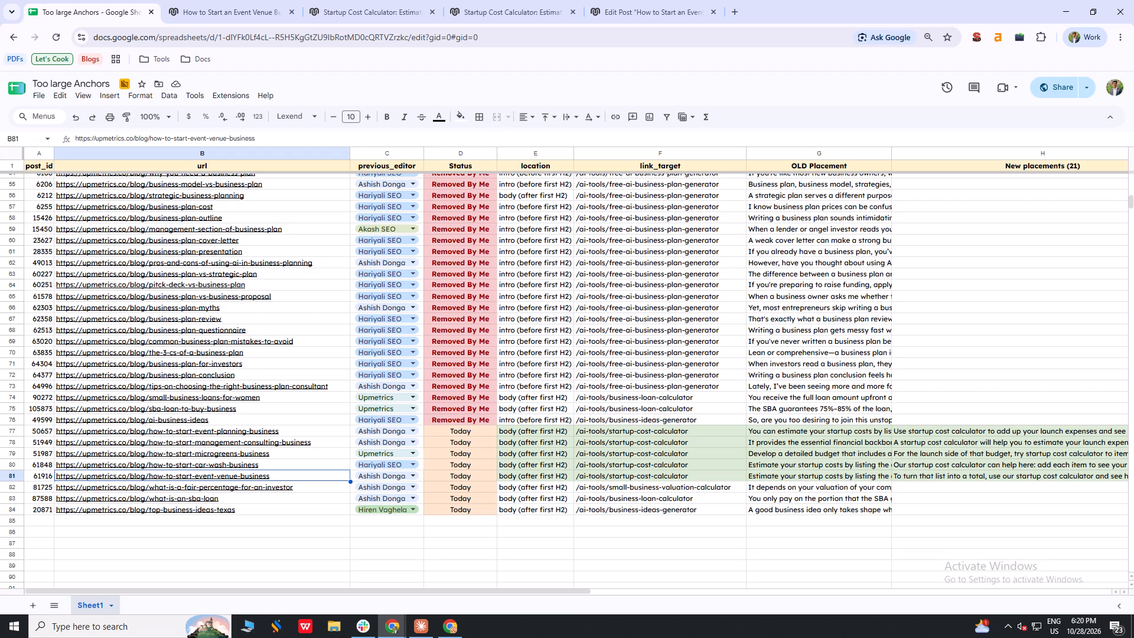
left_click(915, 477)
key("ctrl+c")
key("ctrl+c")
key("ctrl+c")
key("ctrl+c")
left_click(250, 0)
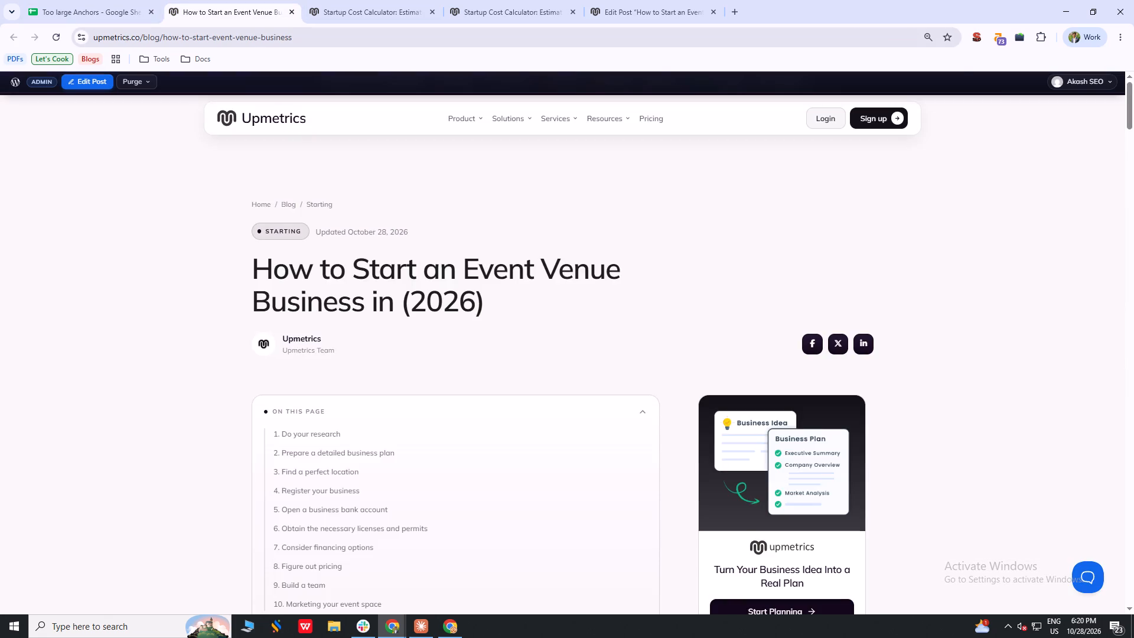
key("ctrl+f")
key("ctrl+v")
left_click(944, 64)
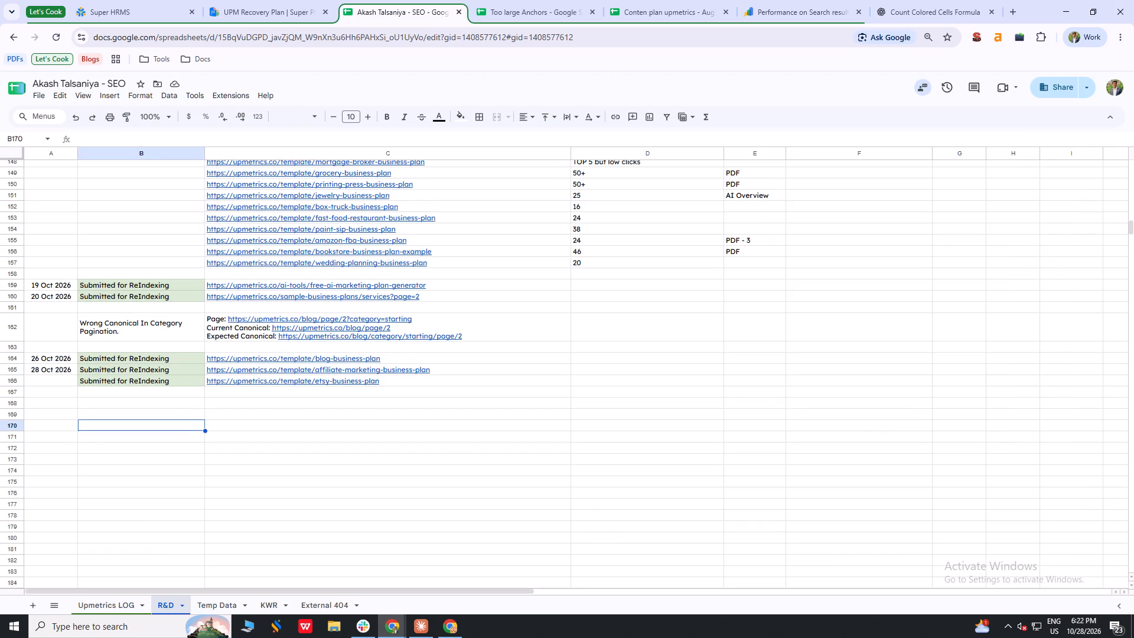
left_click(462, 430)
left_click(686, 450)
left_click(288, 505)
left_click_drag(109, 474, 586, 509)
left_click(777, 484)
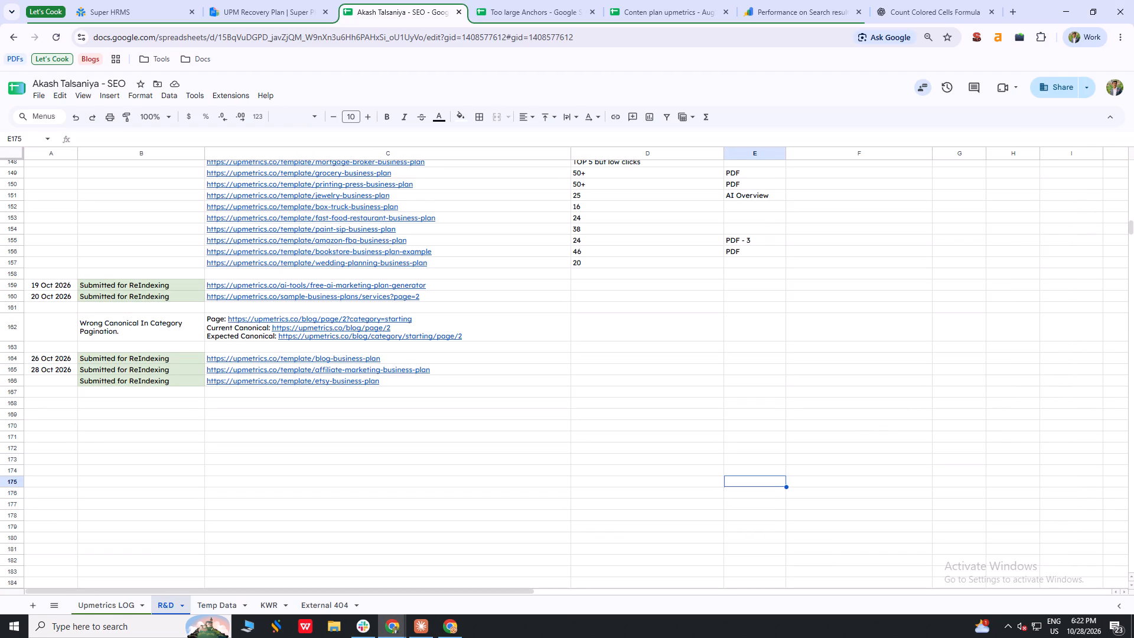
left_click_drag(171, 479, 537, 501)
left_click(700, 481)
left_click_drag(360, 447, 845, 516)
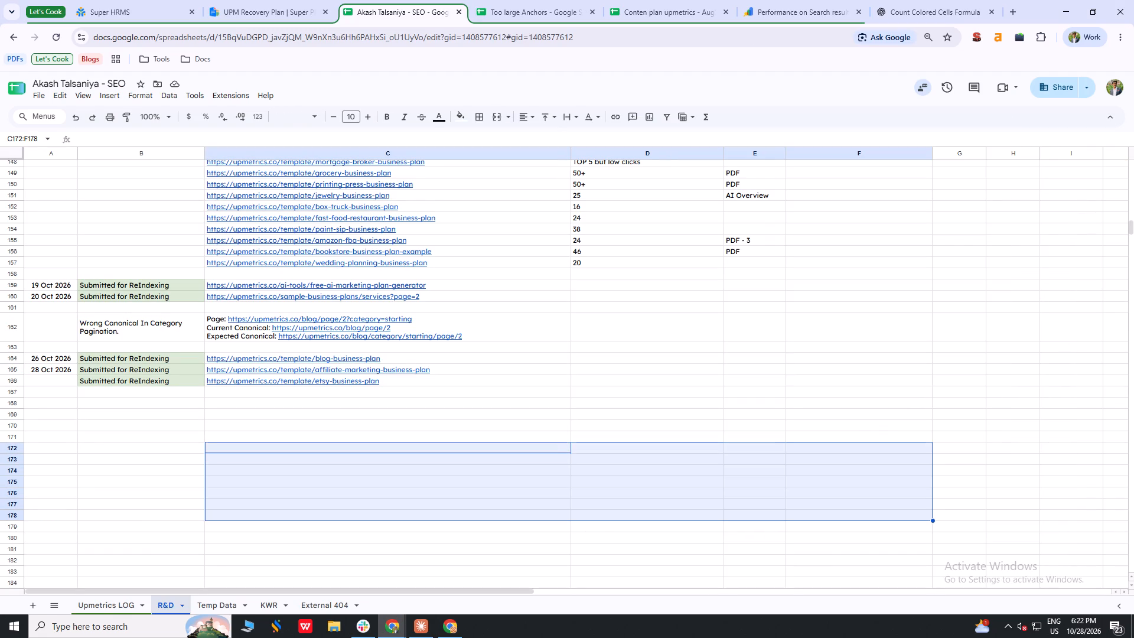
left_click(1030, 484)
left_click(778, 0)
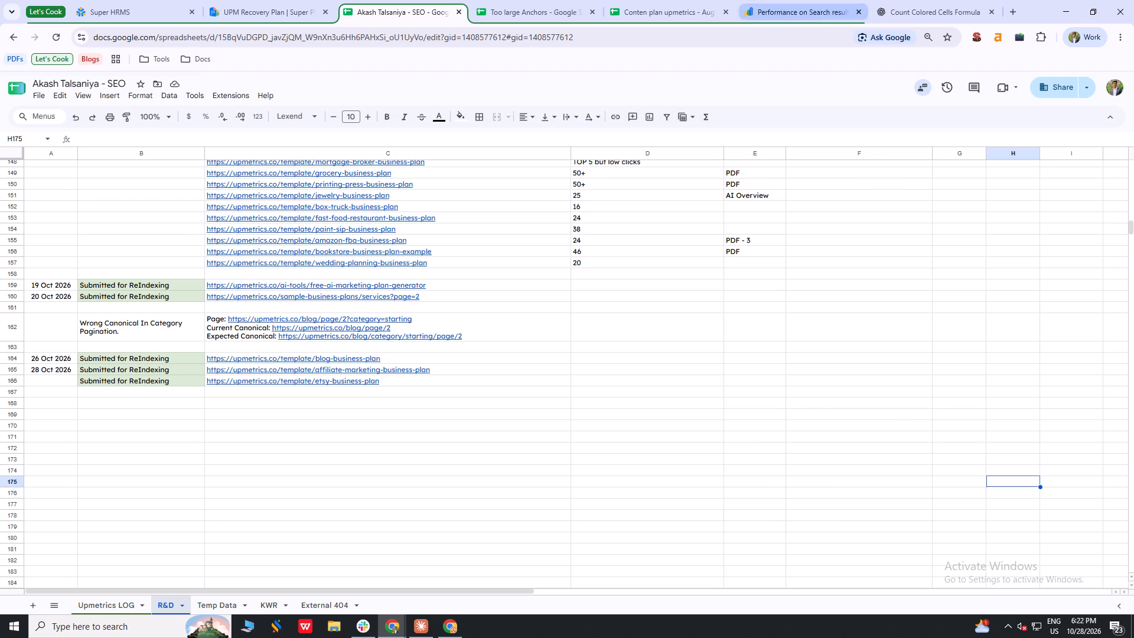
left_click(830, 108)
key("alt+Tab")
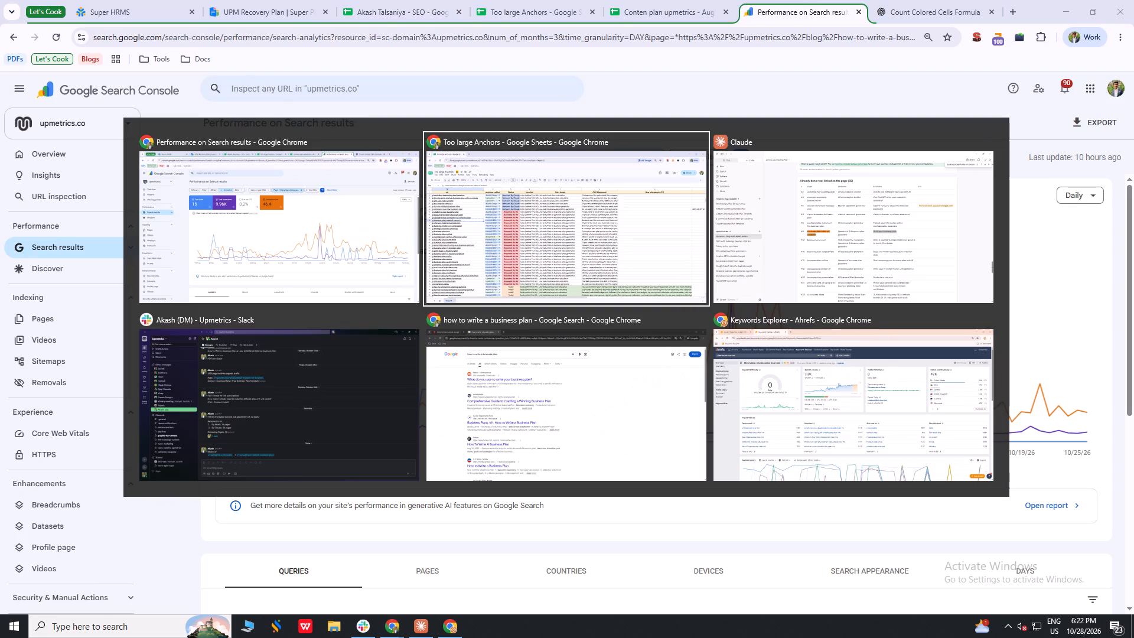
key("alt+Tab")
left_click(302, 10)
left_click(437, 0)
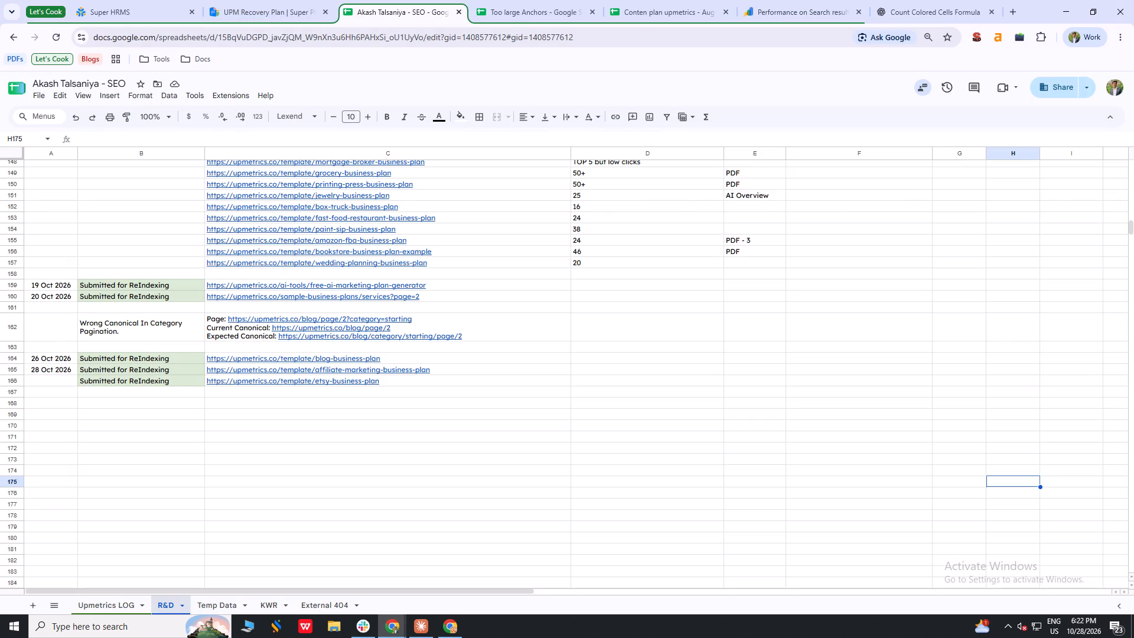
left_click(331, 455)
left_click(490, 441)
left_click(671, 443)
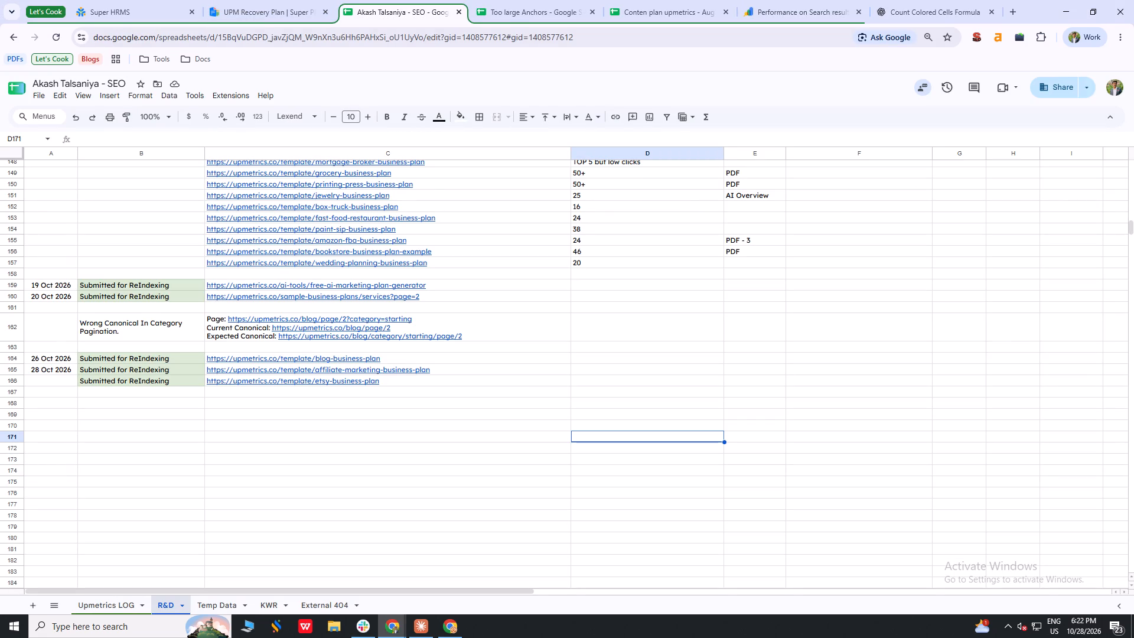
Copy the Urgent Care Business Plan URL from the Oct 2026 content plan and inspect it in Google Search Console.
left_click(649, 0)
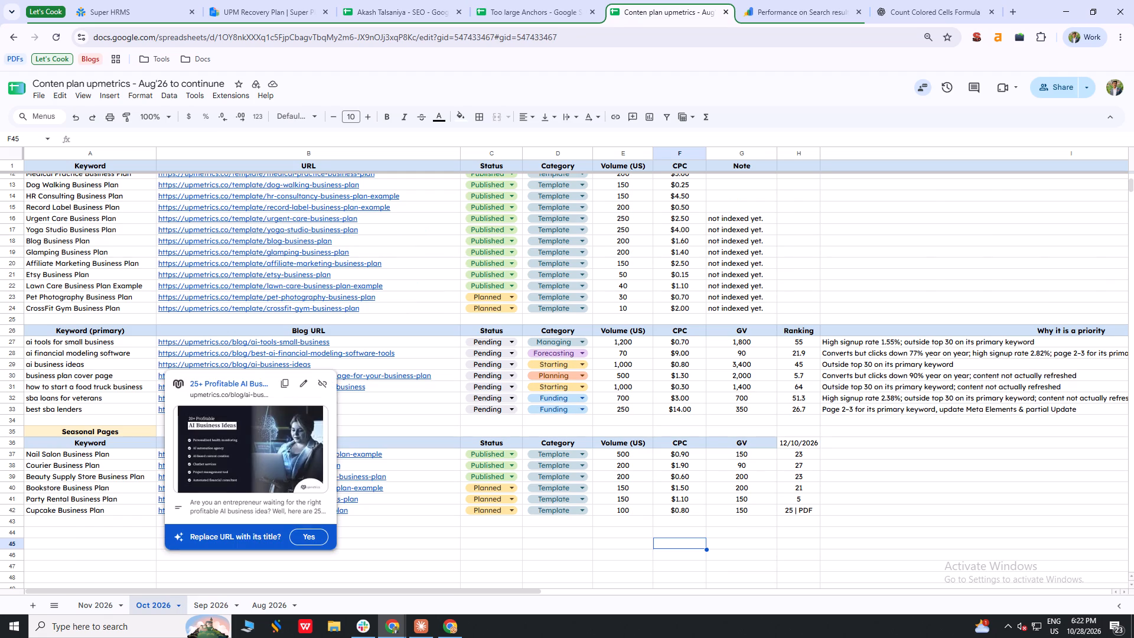
left_click(426, 217)
key("ctrl+c")
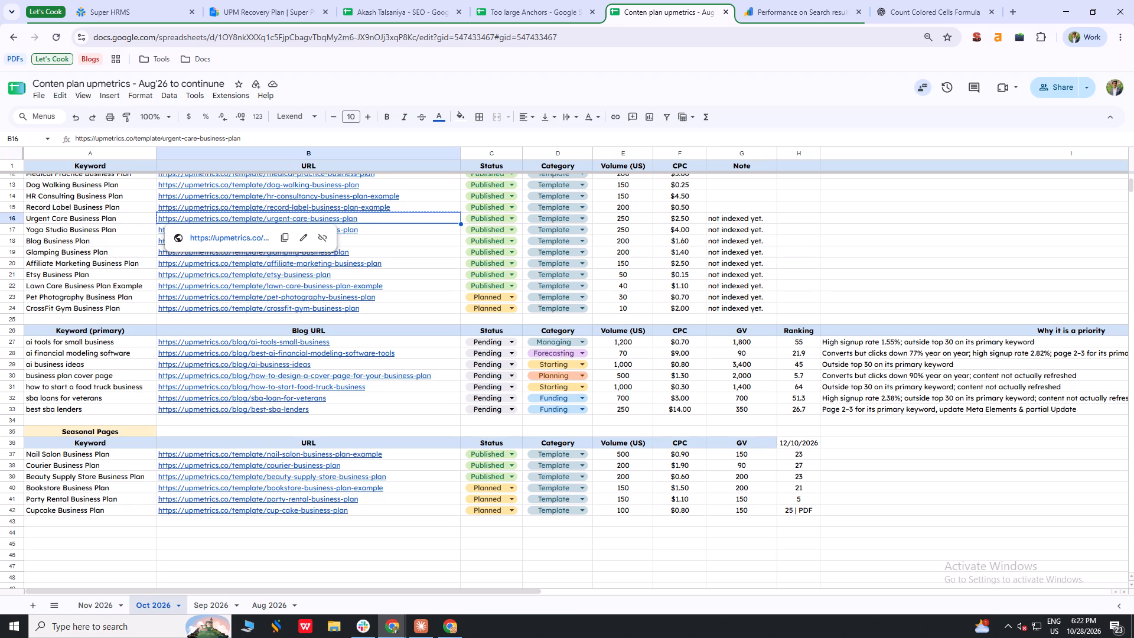
left_click(800, 0)
left_click(389, 84)
key("ctrl+v")
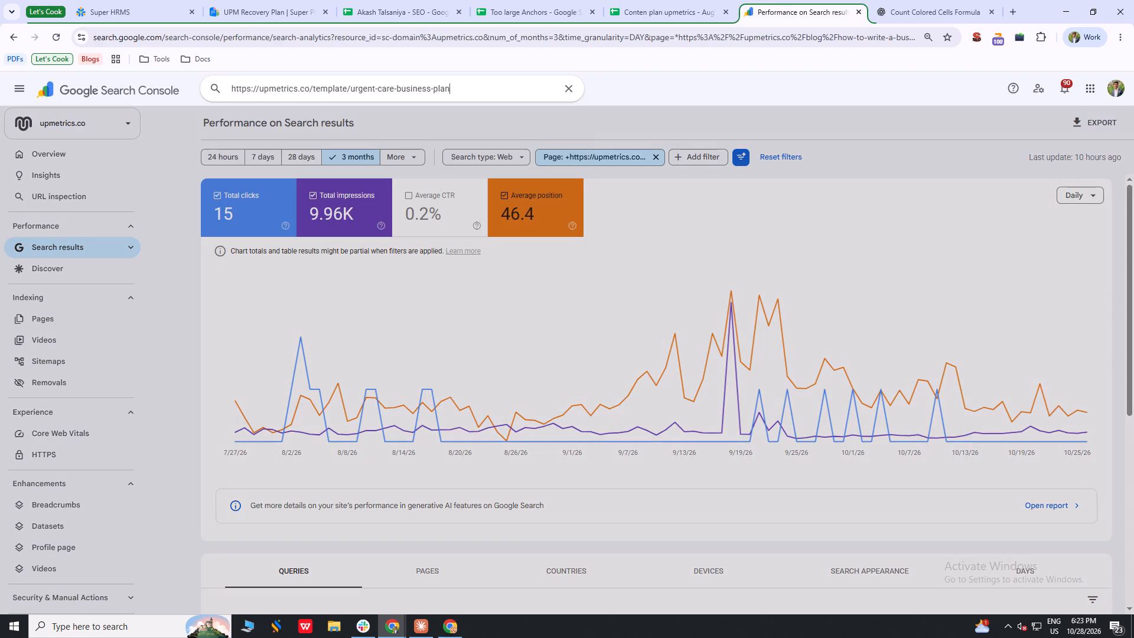
key("Return")
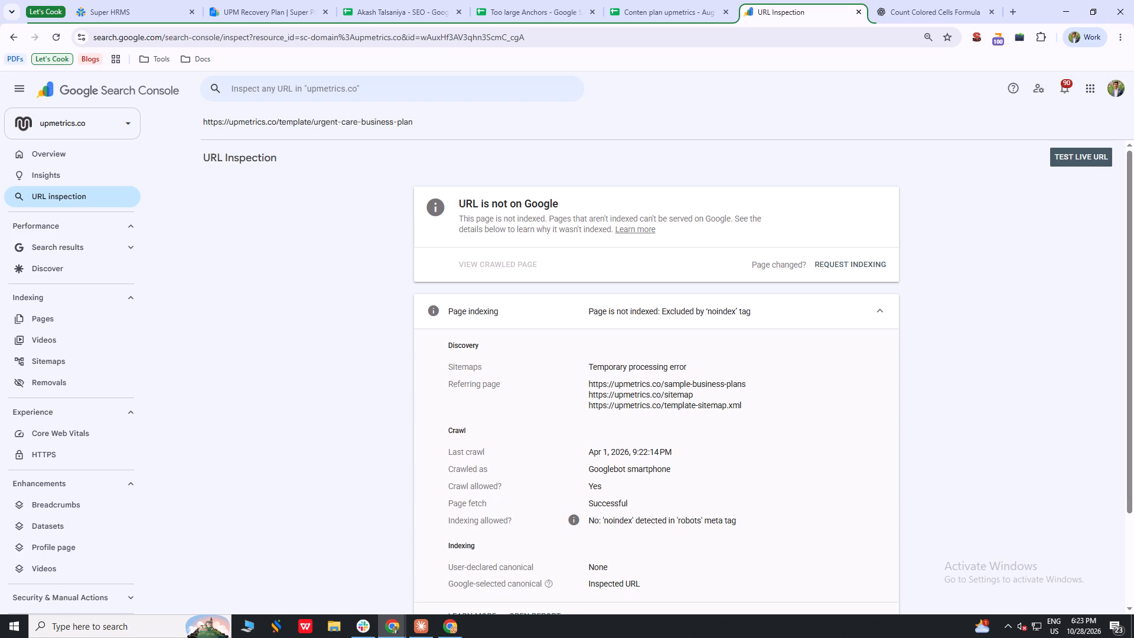
Run a live test of the urgent care template URL, review its page availability details, and request indexing.
left_click(1060, 152)
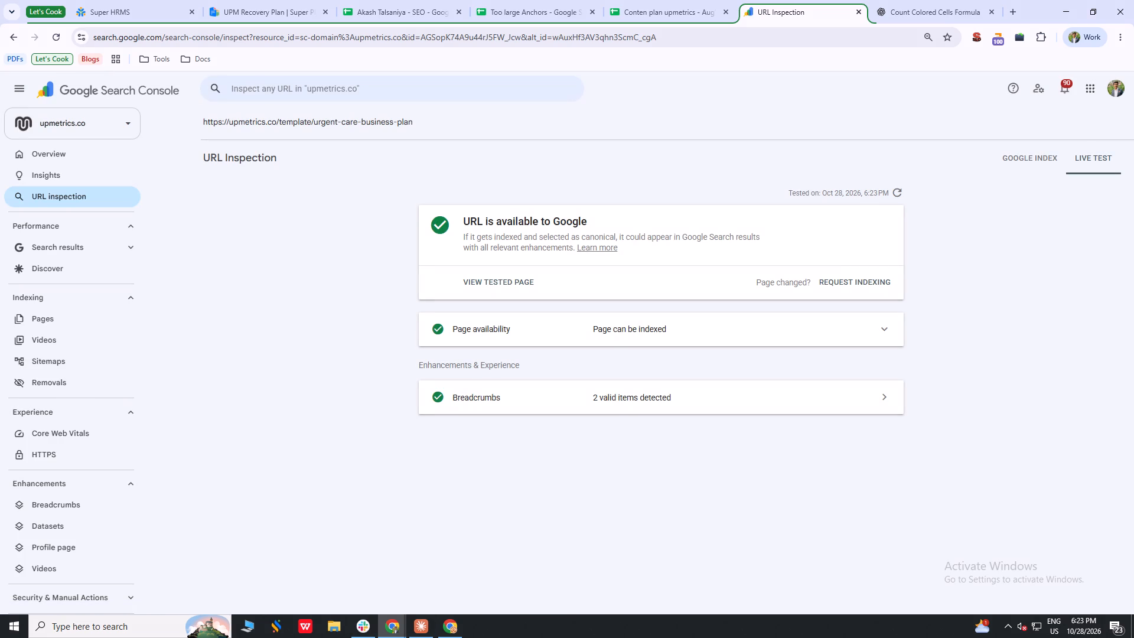
left_click(880, 330)
scroll(976, 301, "down", 1)
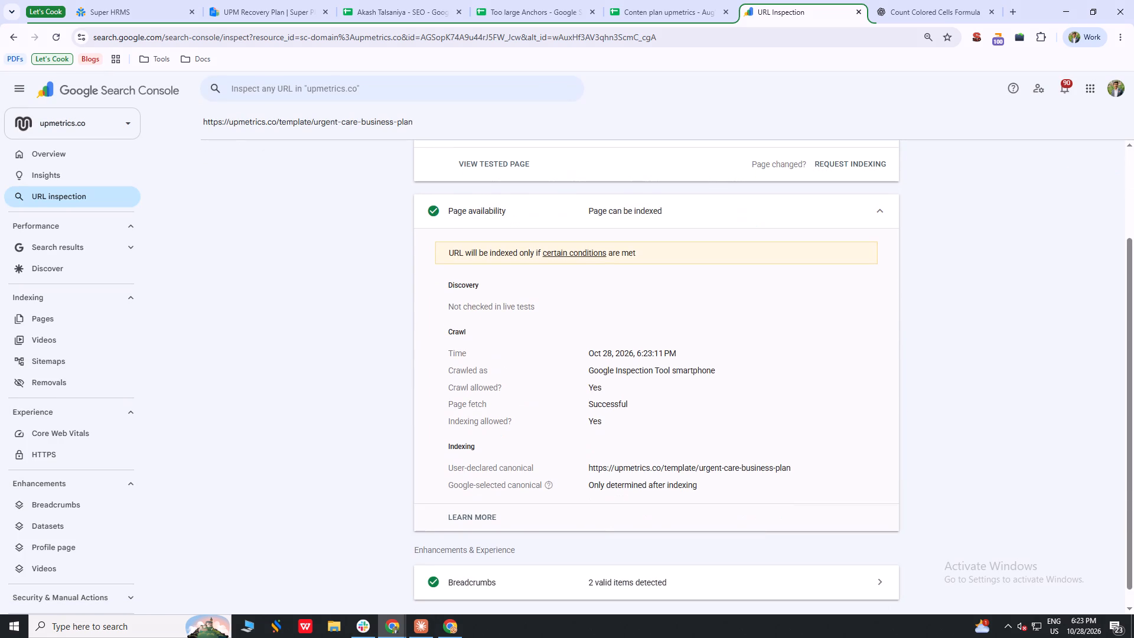
left_click(865, 162)
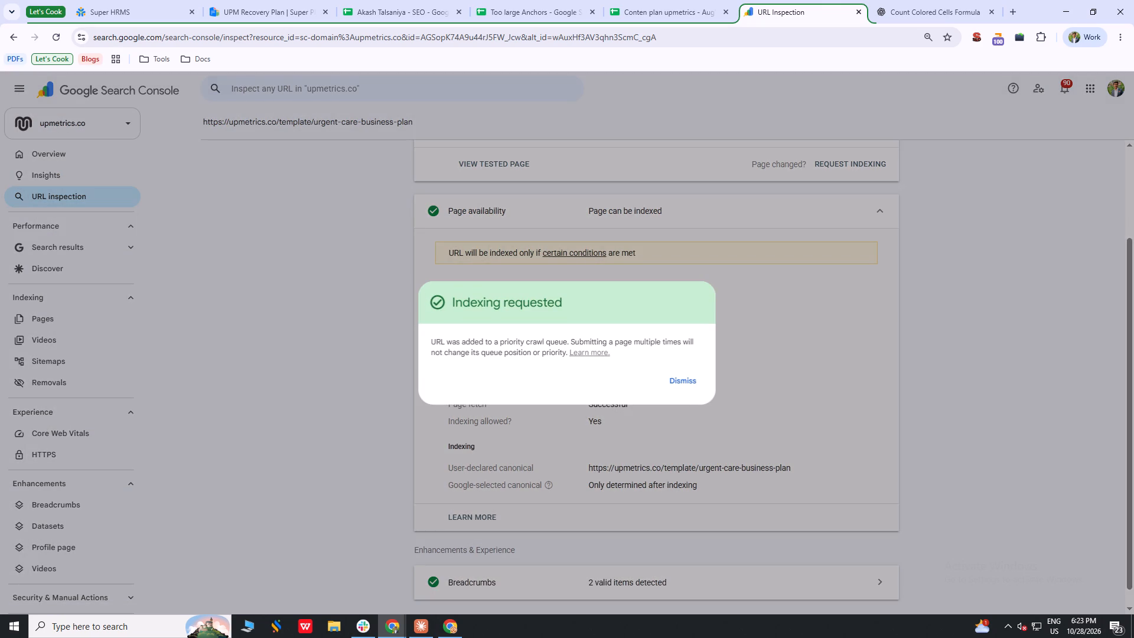
Log the urgent care template URL in row 167 of the SEO spreadsheet's R&D sheet with the status "Submitted for ReIndexing".
left_click(693, 385)
left_click(367, 0)
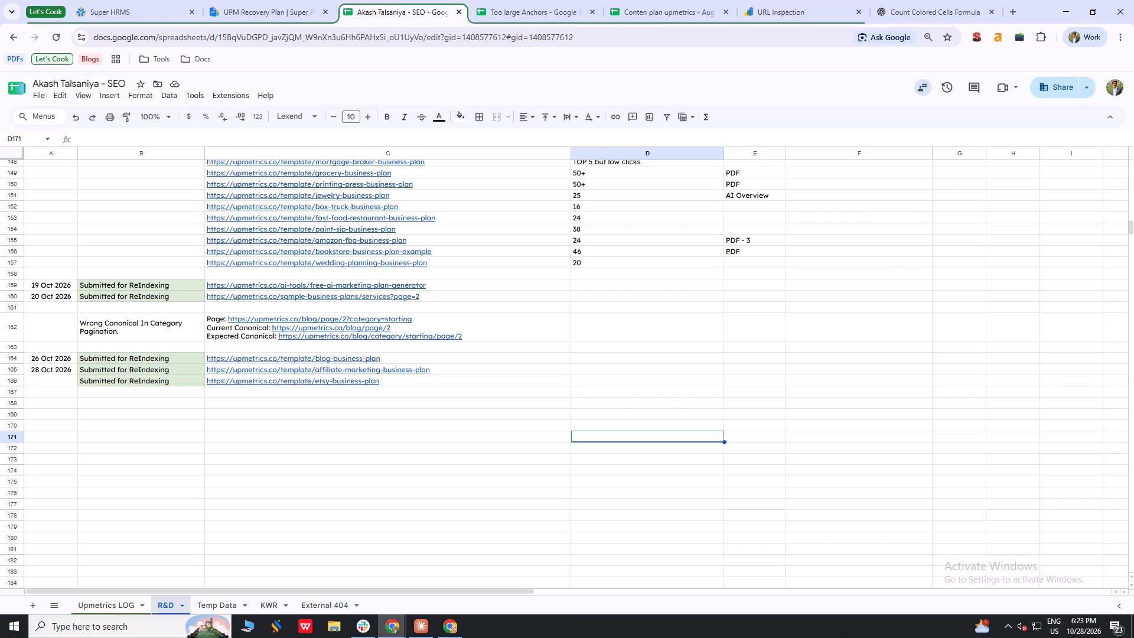
left_click(309, 392)
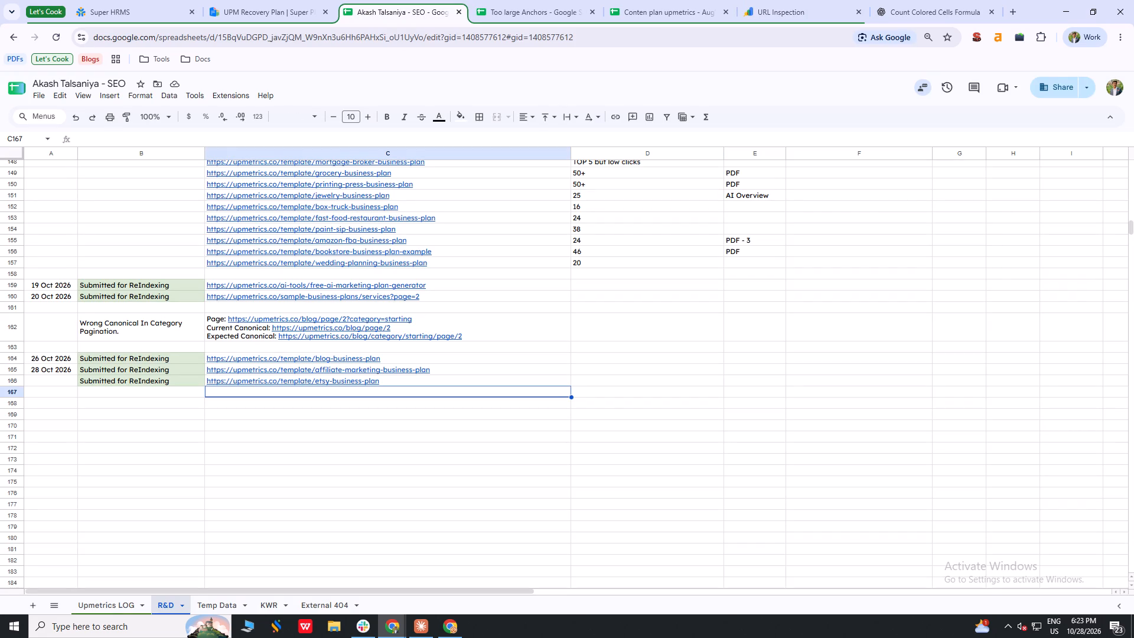
key("ctrl+v")
left_click(181, 381)
key("ctrl+c")
left_click(172, 396)
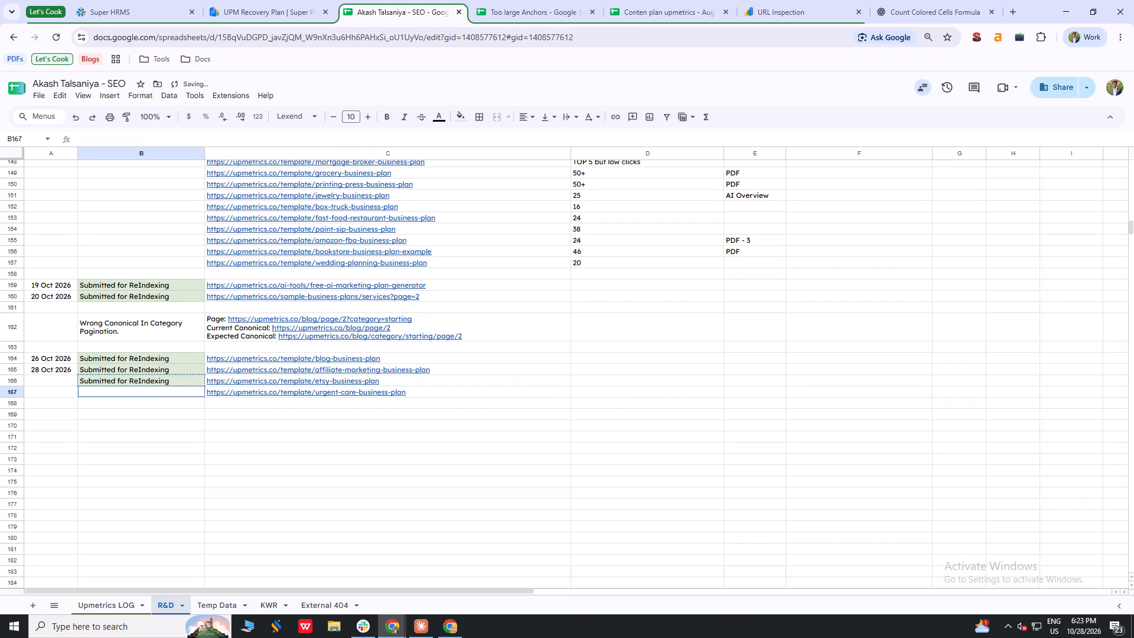
key("ctrl+v")
left_click(265, 432)
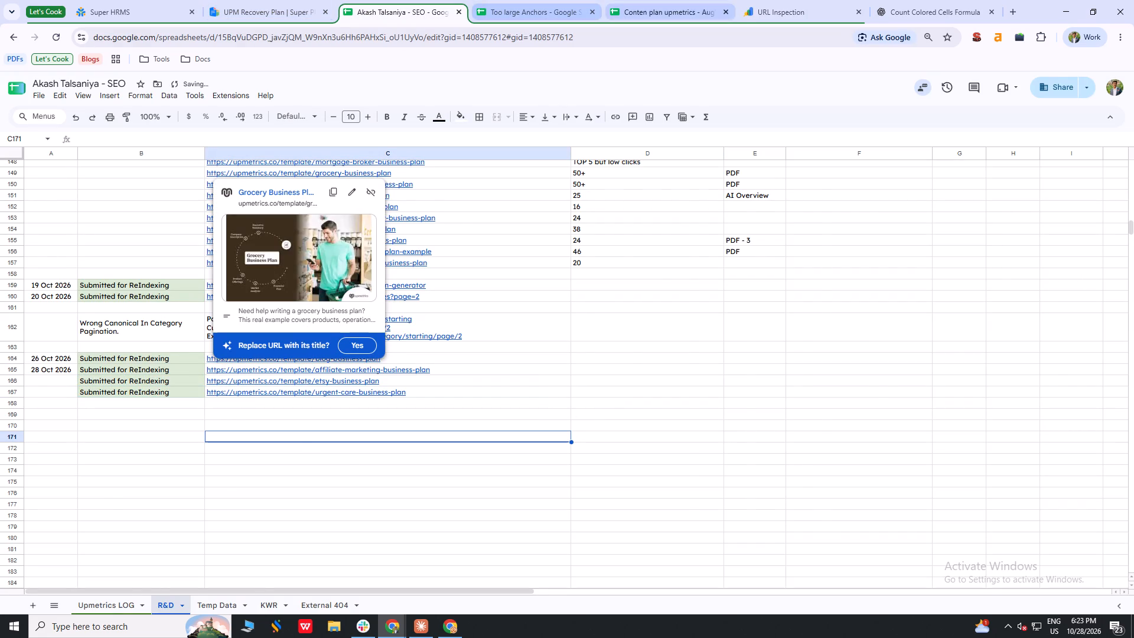
Copy the Yoga Studio Business Plan URL from the Oct 2026 content plan and inspect it in Google Search Console.
left_click(642, 0)
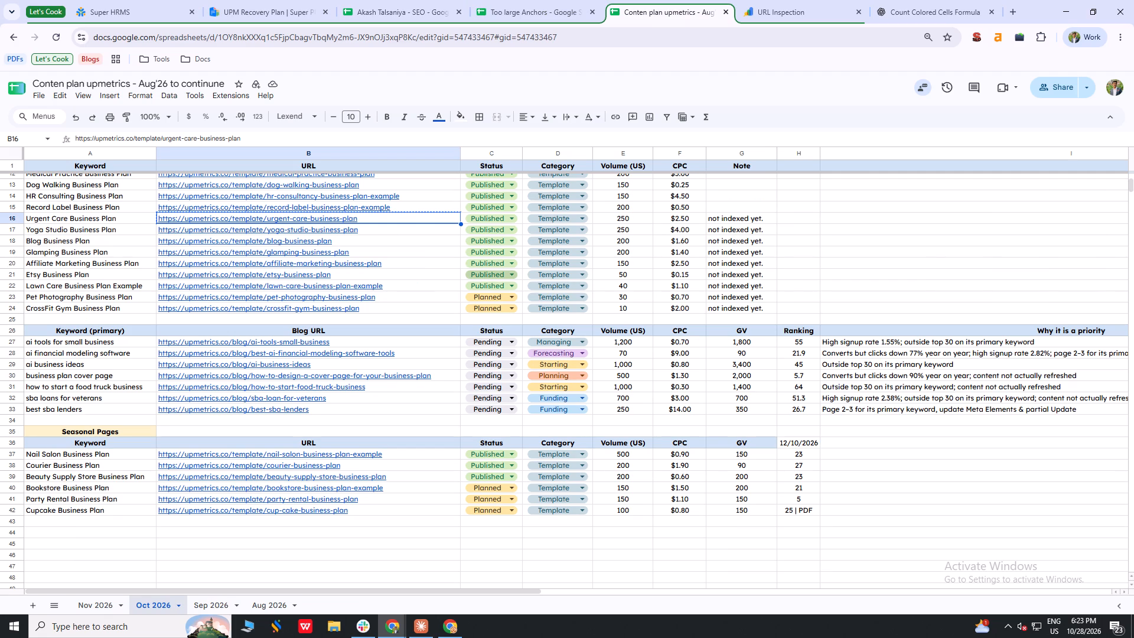
left_click(421, 228)
key("ctrl+c")
key("ctrl+c")
key("ctrl+c")
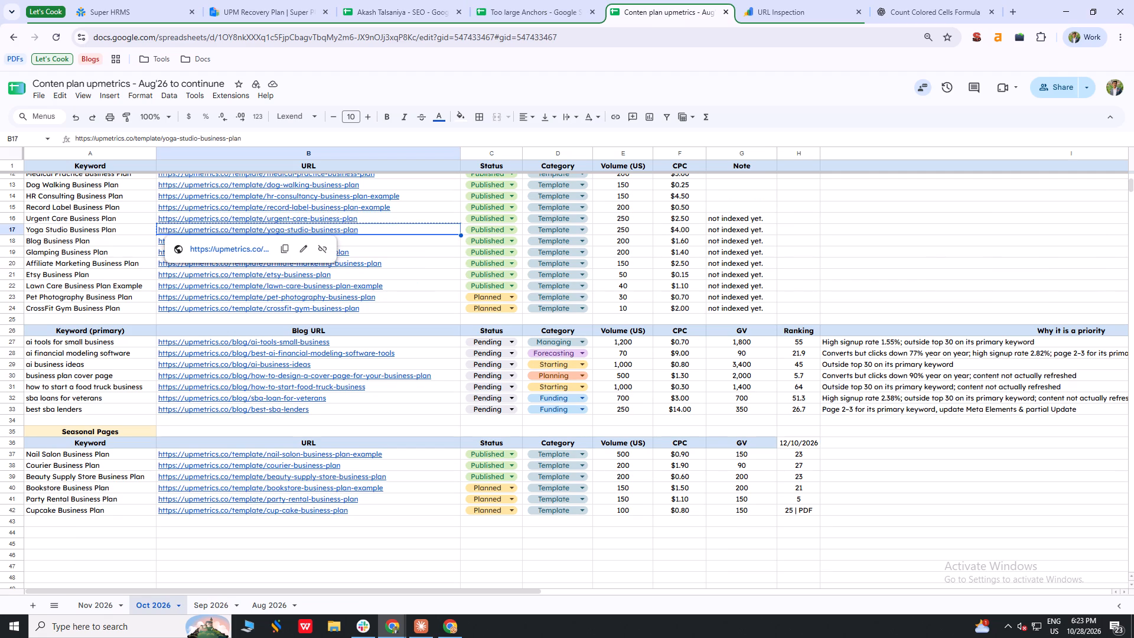
key("ctrl+c")
key("ctrl+c")
key("ctrl+c")
key("ctrl+c")
left_click(795, 0)
left_click(444, 83)
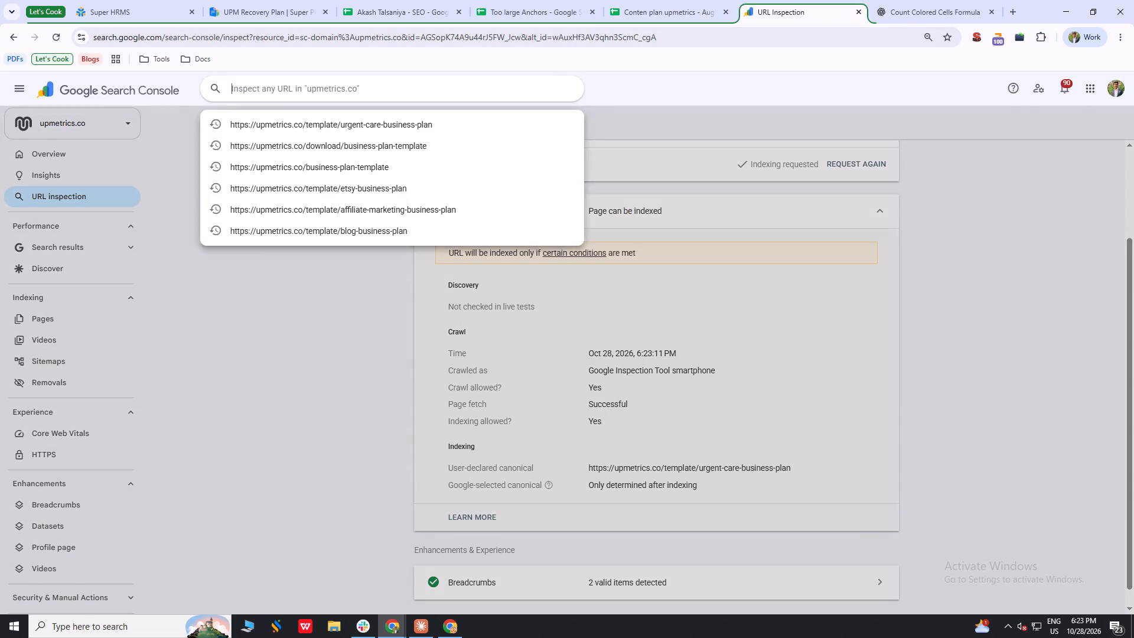
key("ctrl+v")
key("Return")
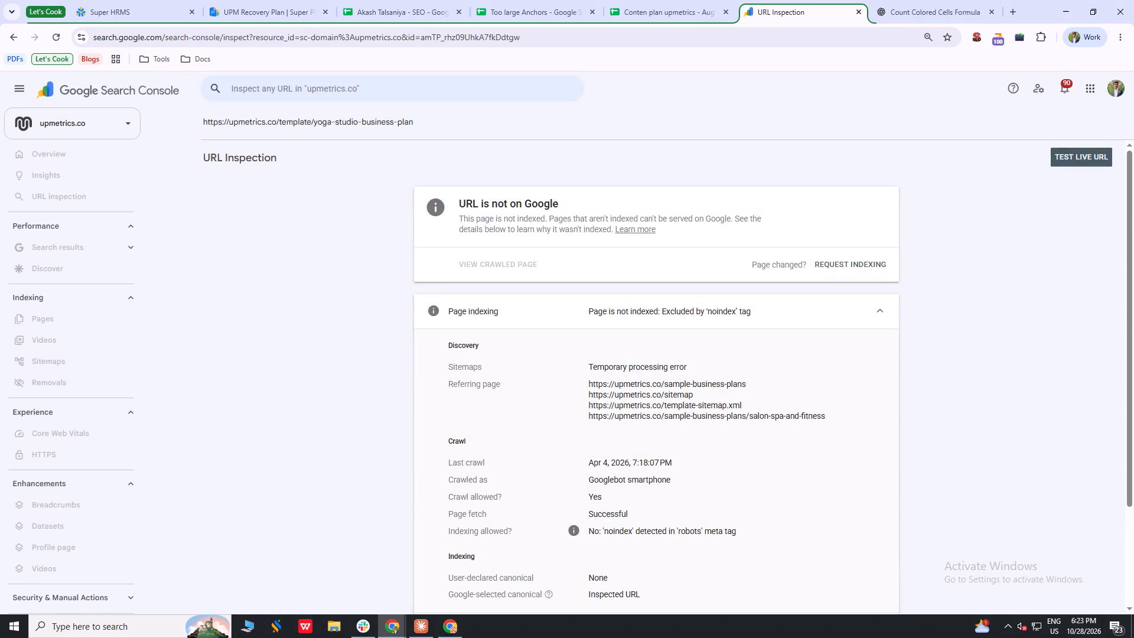
Run a live test of the yoga studio template URL and request its indexing.
left_click(1059, 161)
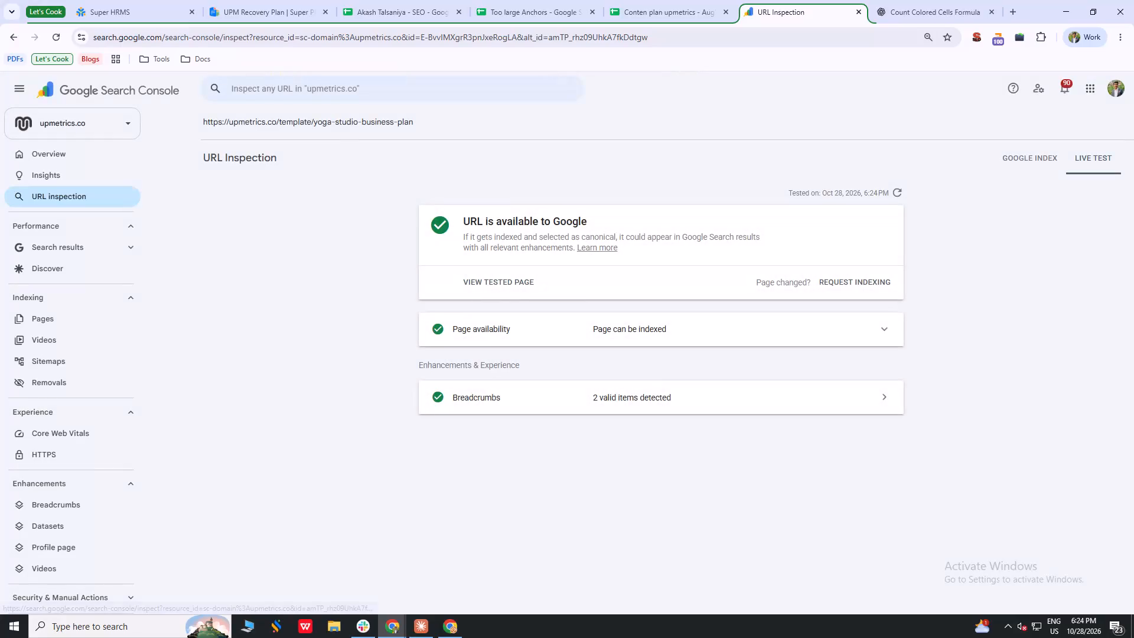
left_click(856, 282)
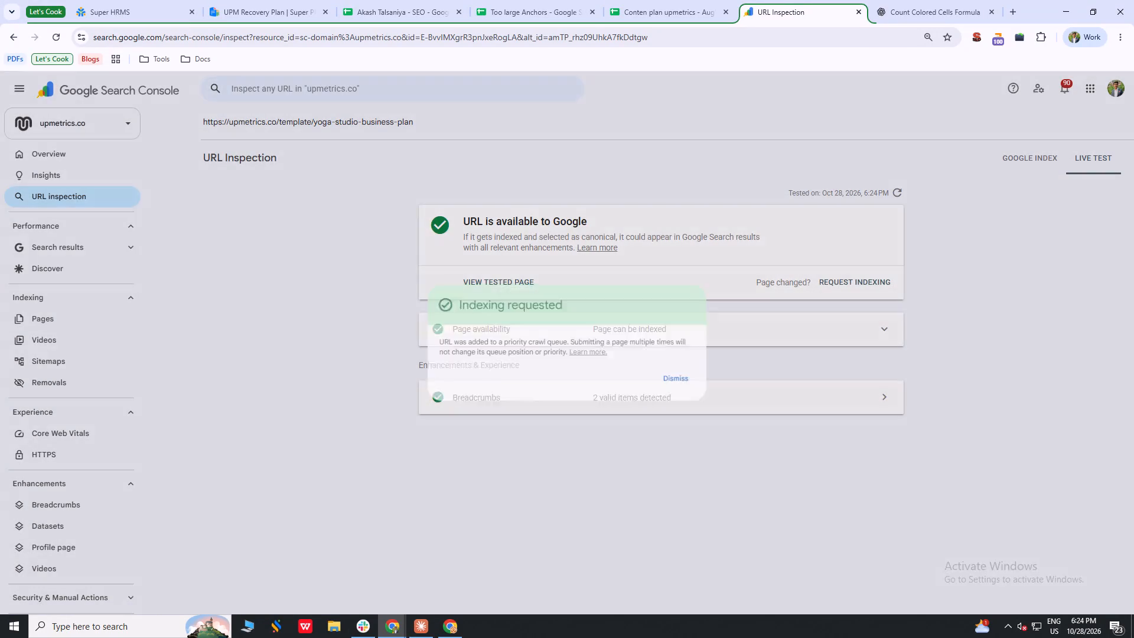
left_click(676, 379)
Log the yoga studio template URL in row 168 of the R&D sheet with the status "Submitted for ReIndexing".
left_click(395, 0)
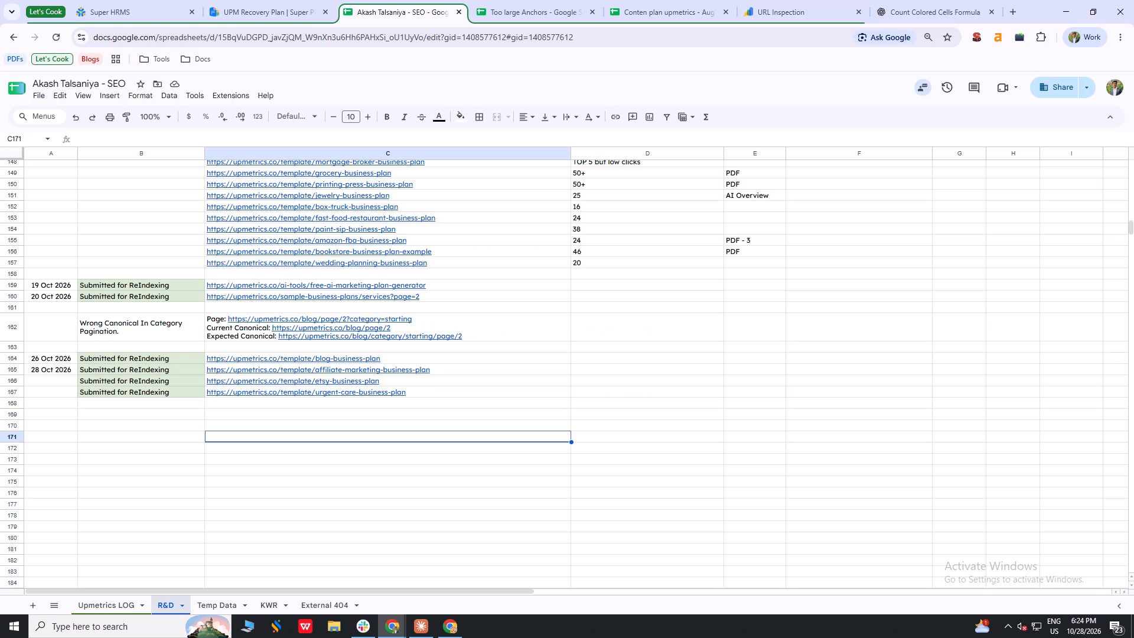
left_click(319, 405)
key("ctrl+v")
left_click(160, 393)
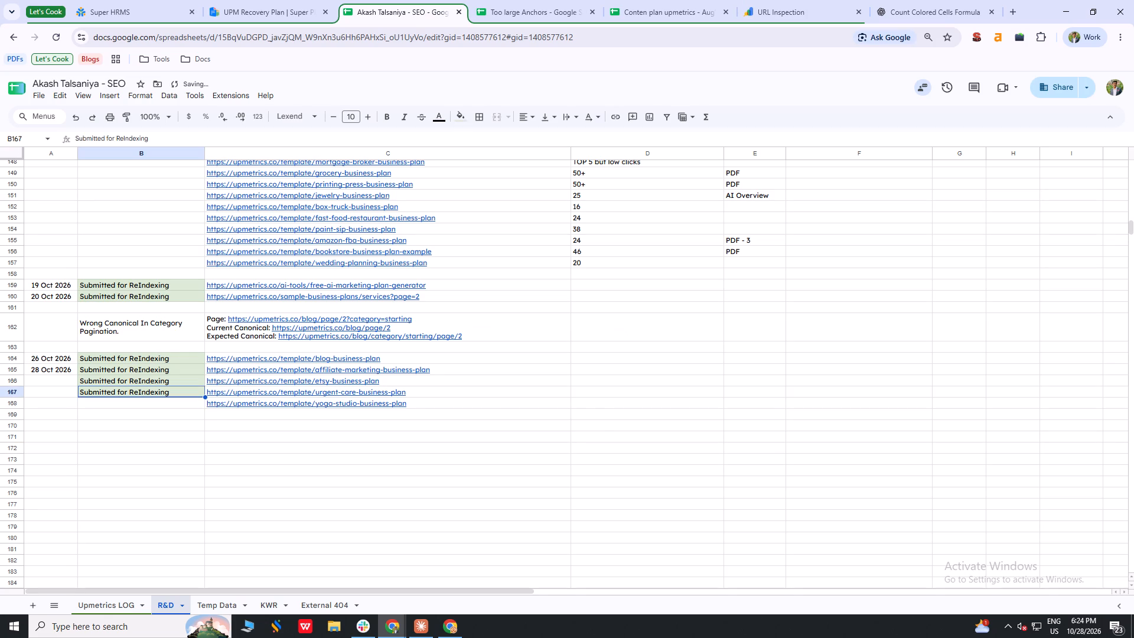
key("ctrl+c")
left_click(151, 403)
key("ctrl+v")
left_click(151, 416)
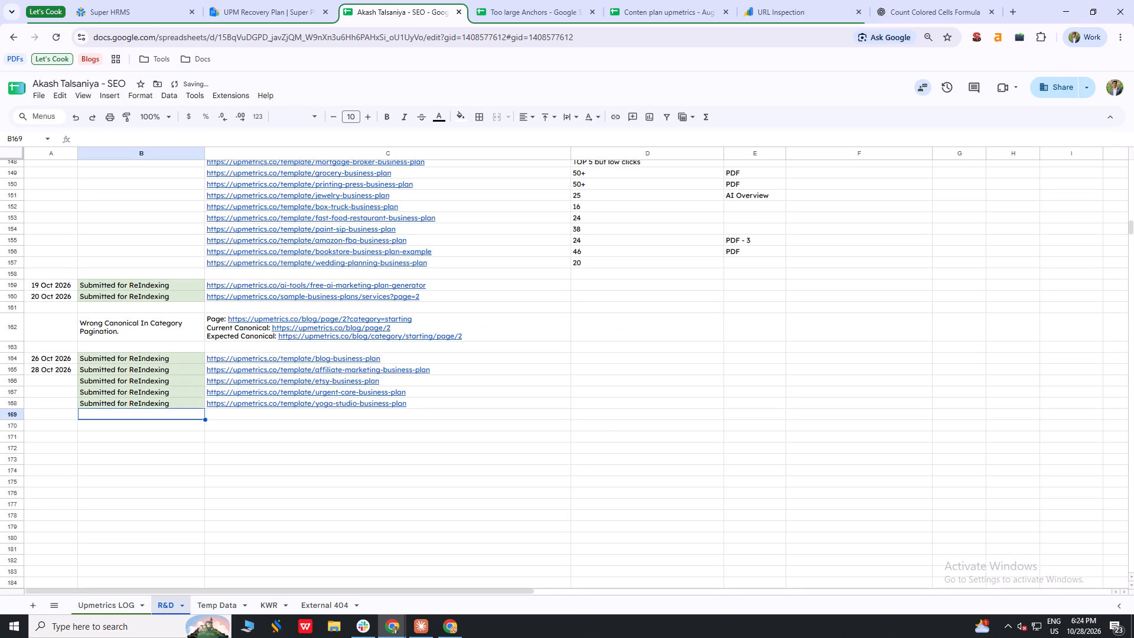
left_click(426, 423)
left_click(347, 471)
Copy the Glamping Business Plan URL from the Oct 2026 content plan and inspect it in Google Search Console.
left_click(667, 0)
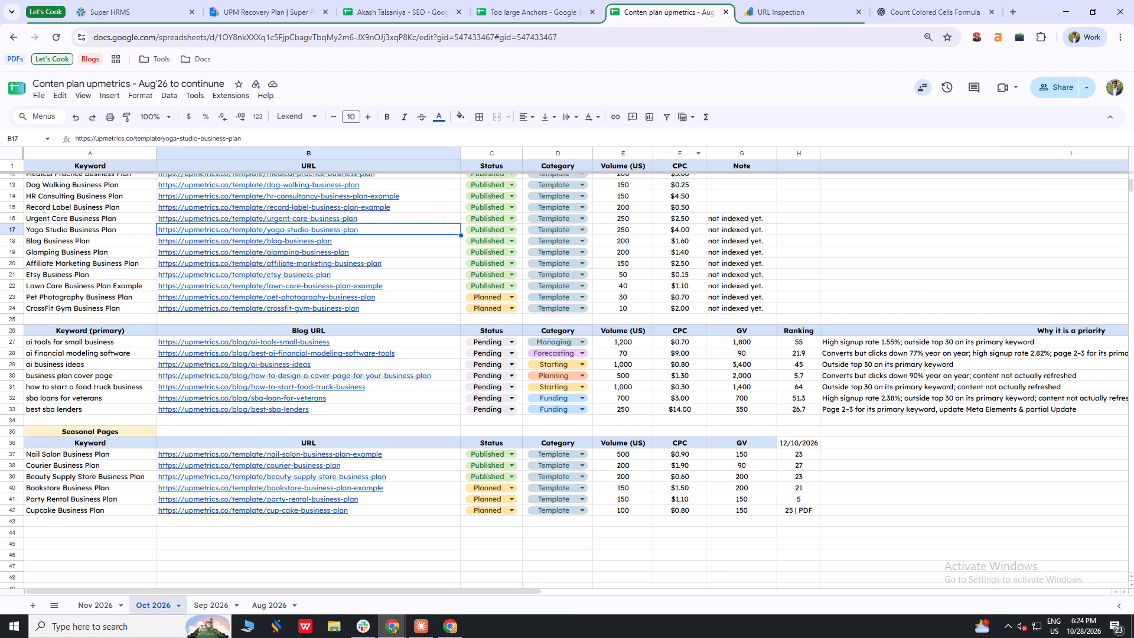
left_click(385, 247)
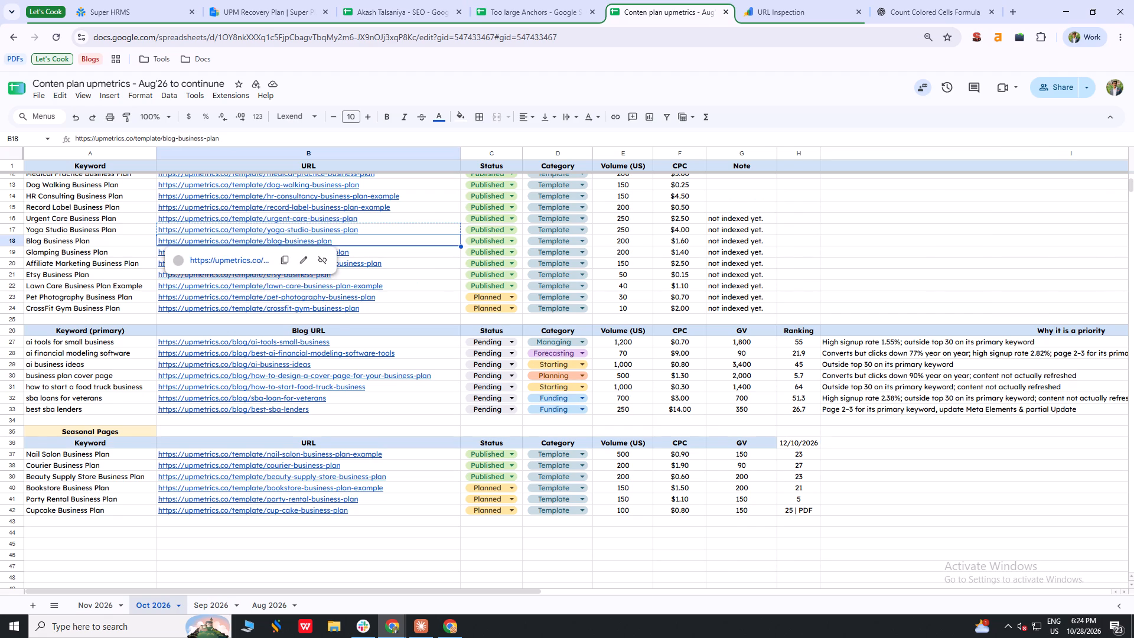
left_click(382, 256)
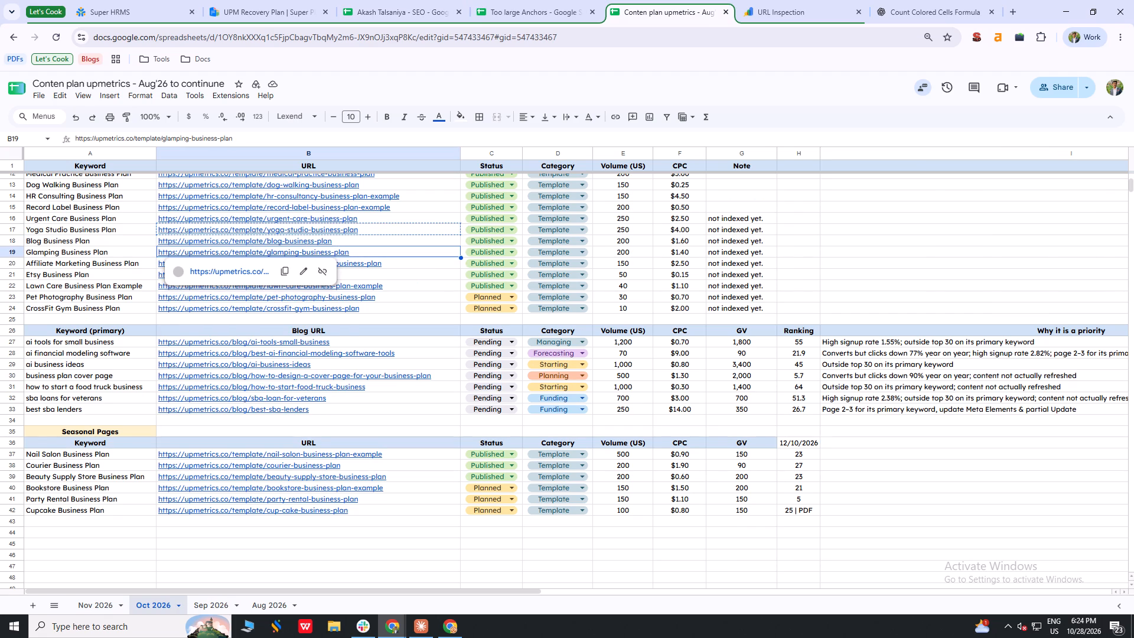
key("ctrl+c")
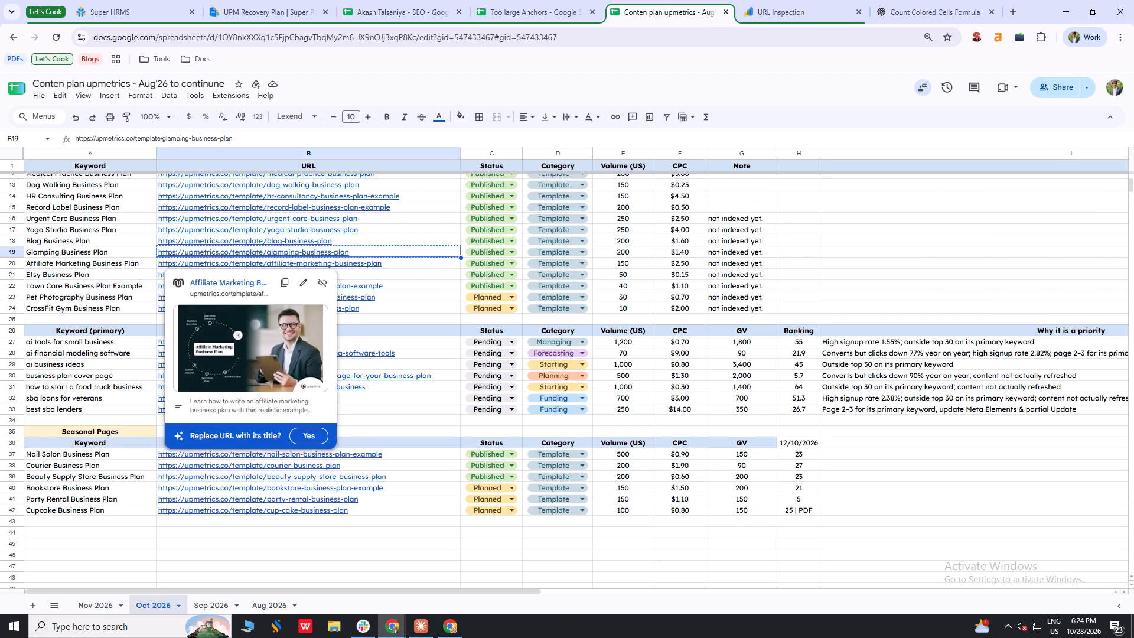
key("ctrl+c")
key("ctrl+c")
key("ctrl+c")
key("ctrl+c")
key("ctrl+c")
left_click(788, 0)
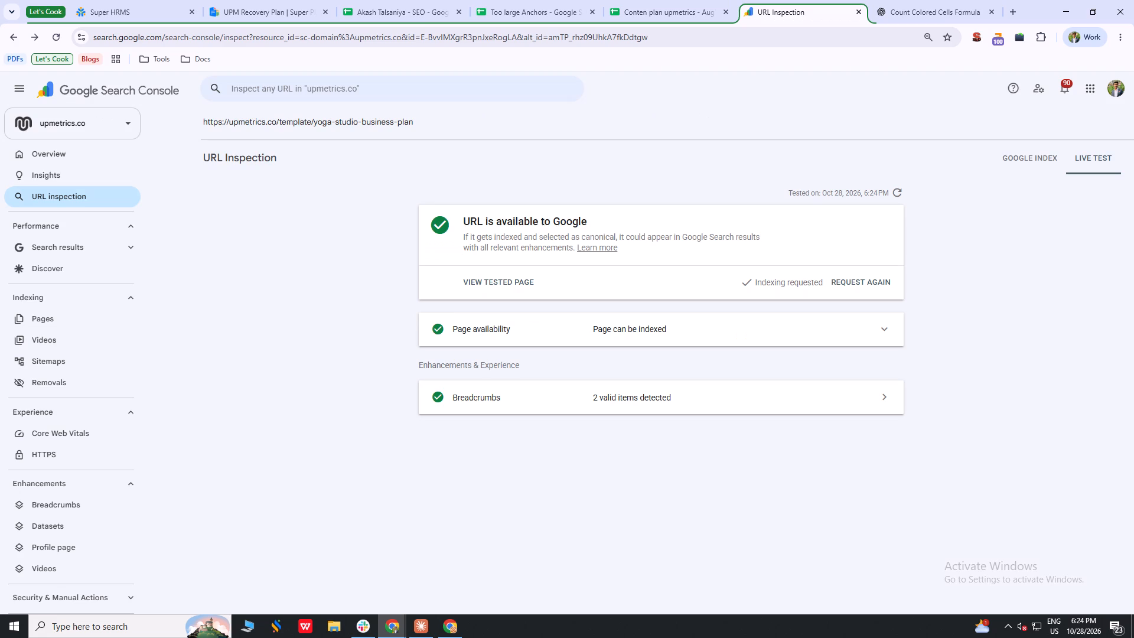
left_click(432, 89)
key("ctrl+v")
key("Return")
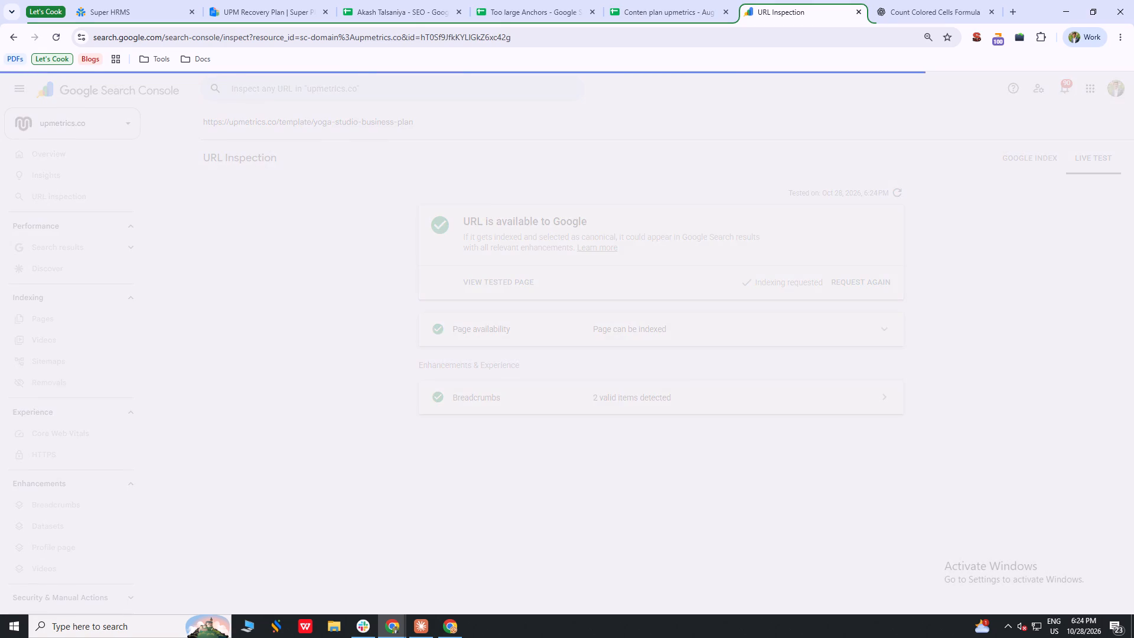
Run a live test of the glamping template URL and request its indexing.
left_click(1079, 152)
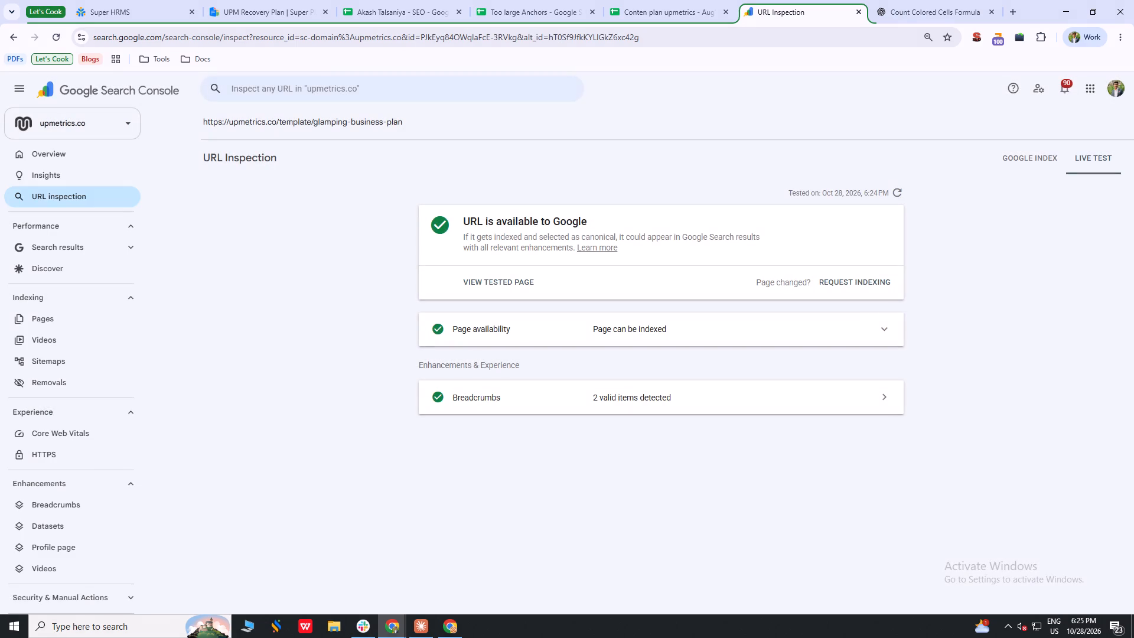
left_click(846, 284)
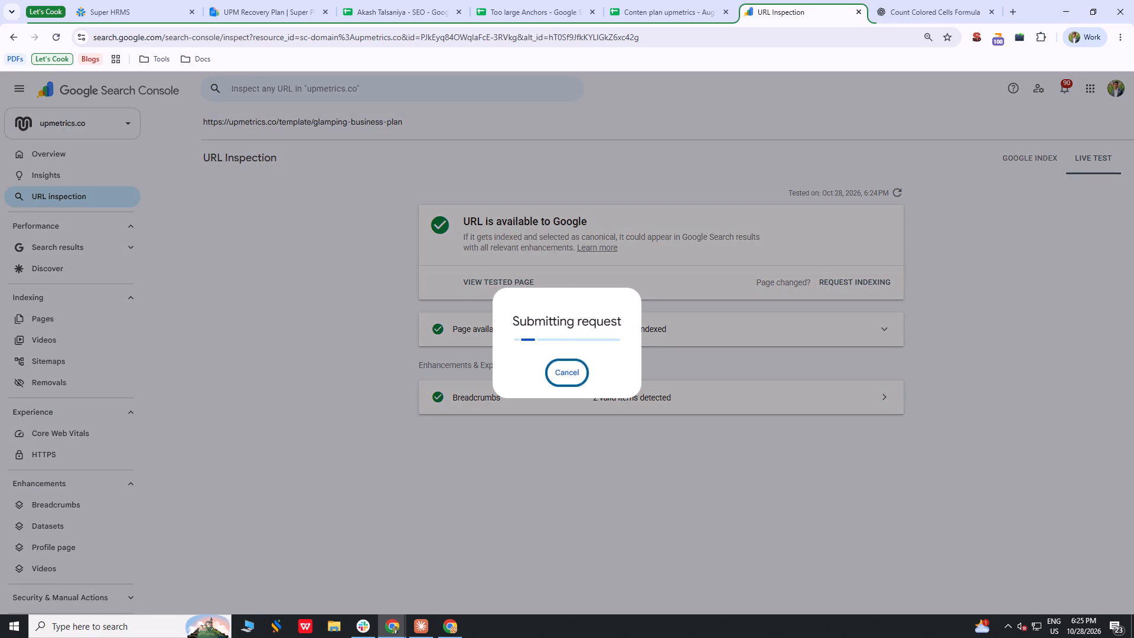
left_click(689, 381)
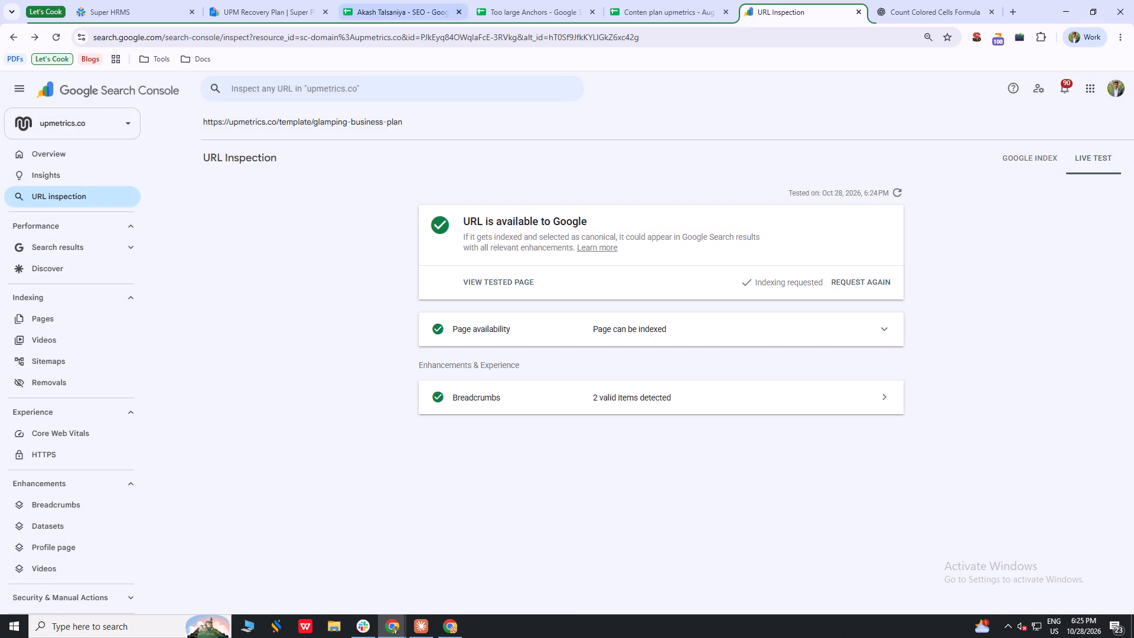
Log the glamping template URL in row 169 of the R&D sheet with the status "Submitted for ReIndexing".
left_click(389, 0)
left_click(363, 415)
key("ctrl+v")
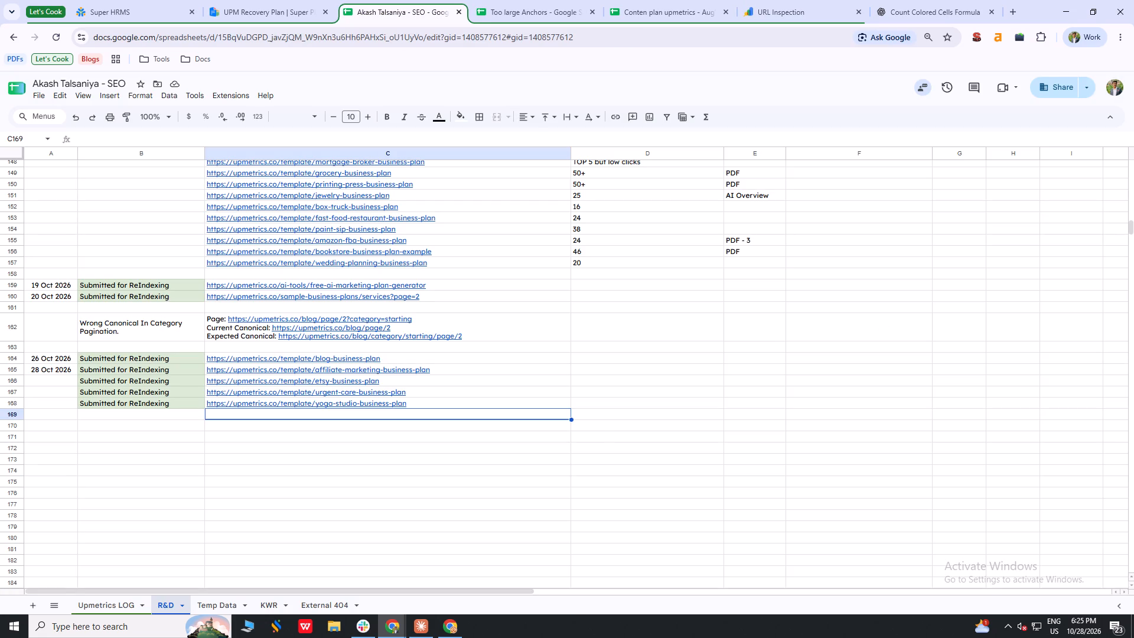
left_click(159, 407)
key("ctrl+c")
left_click(173, 413)
key("ctrl+v")
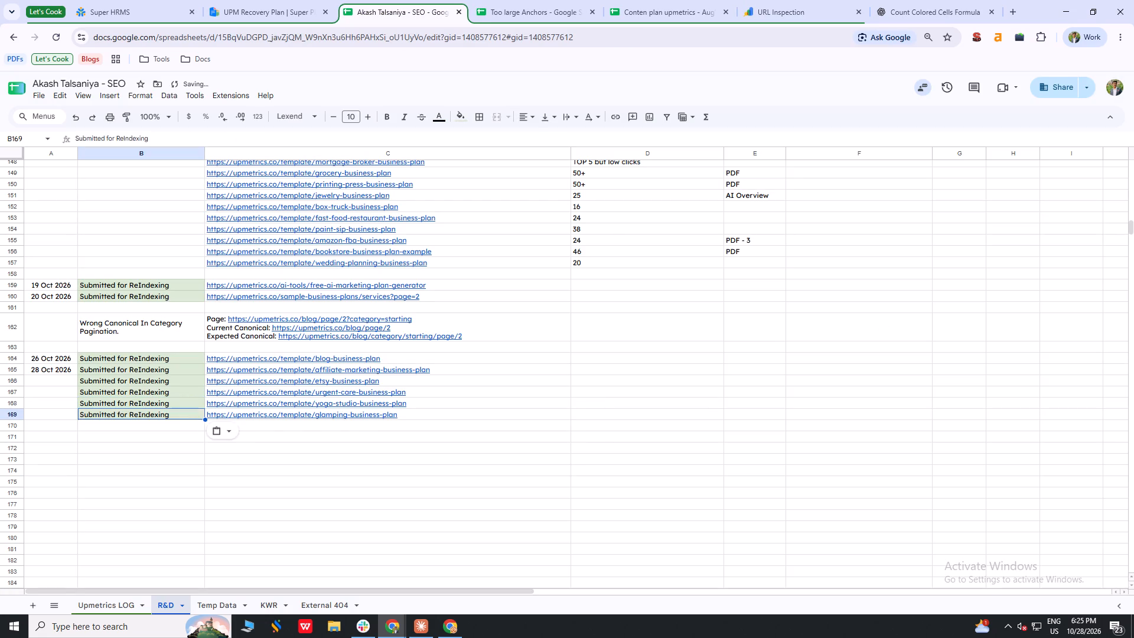
left_click(158, 436)
left_click(342, 437)
Copy the Lawn Care Business Plan Example URL from the Oct 2026 content plan and inspect it in Google Search Console.
left_click(814, 0)
left_click(536, 0)
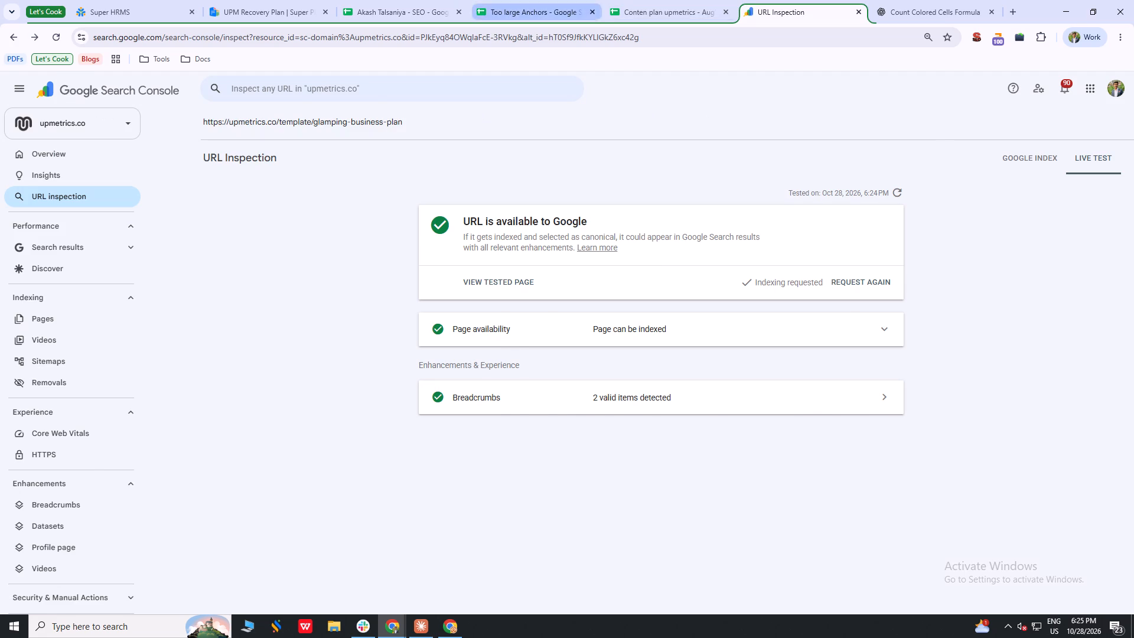
left_click(636, 0)
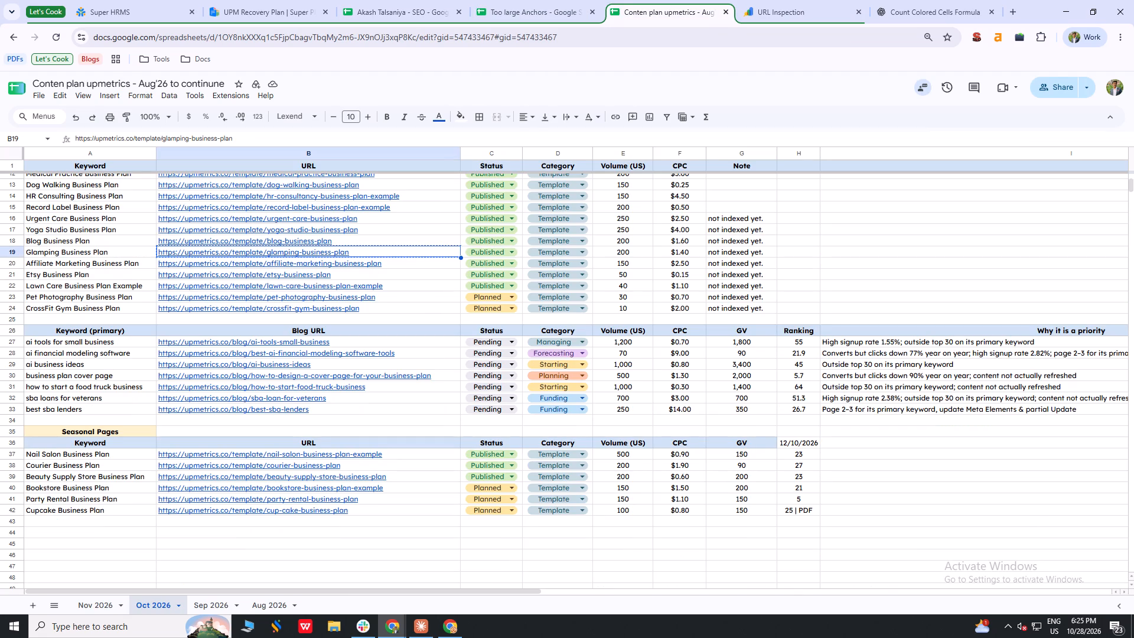
left_click(367, 265)
left_click(384, 274)
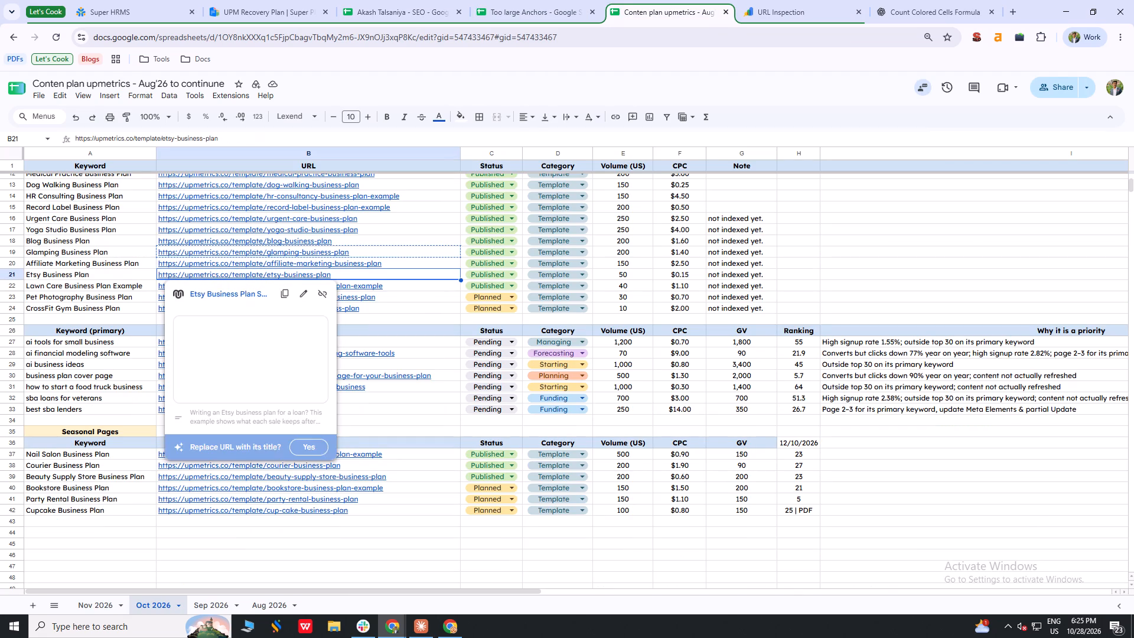
left_click(408, 284)
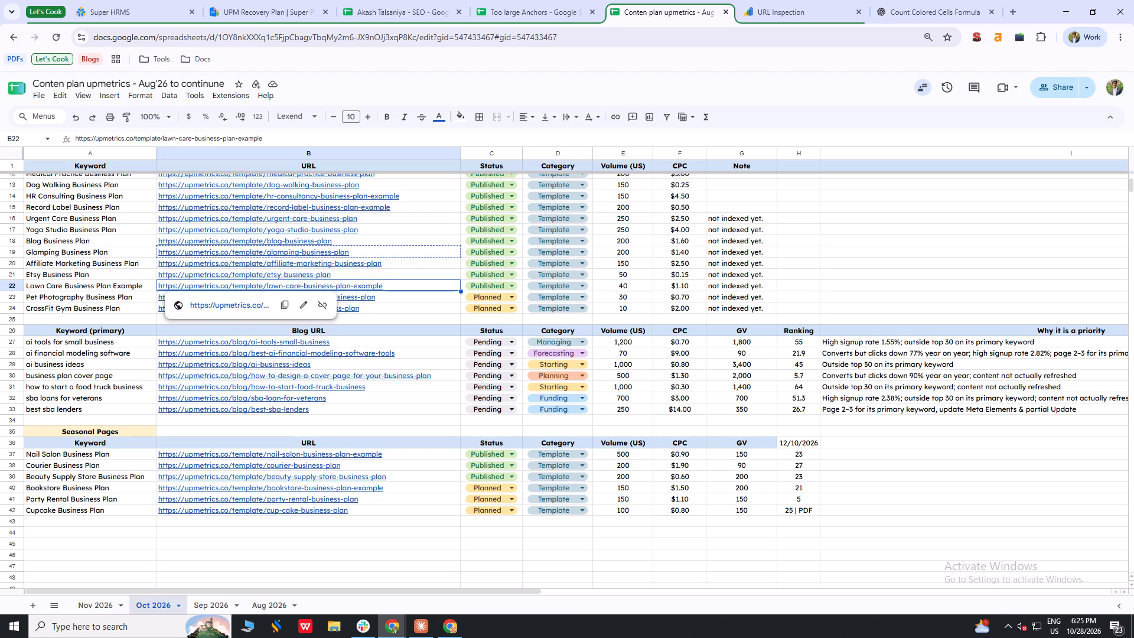
key("ctrl+c")
key("ctrl+c")
key("ctrl+c")
key("ctrl+c")
key("ctrl+c")
key("ctrl+c")
key("ctrl+c")
key("ctrl+c")
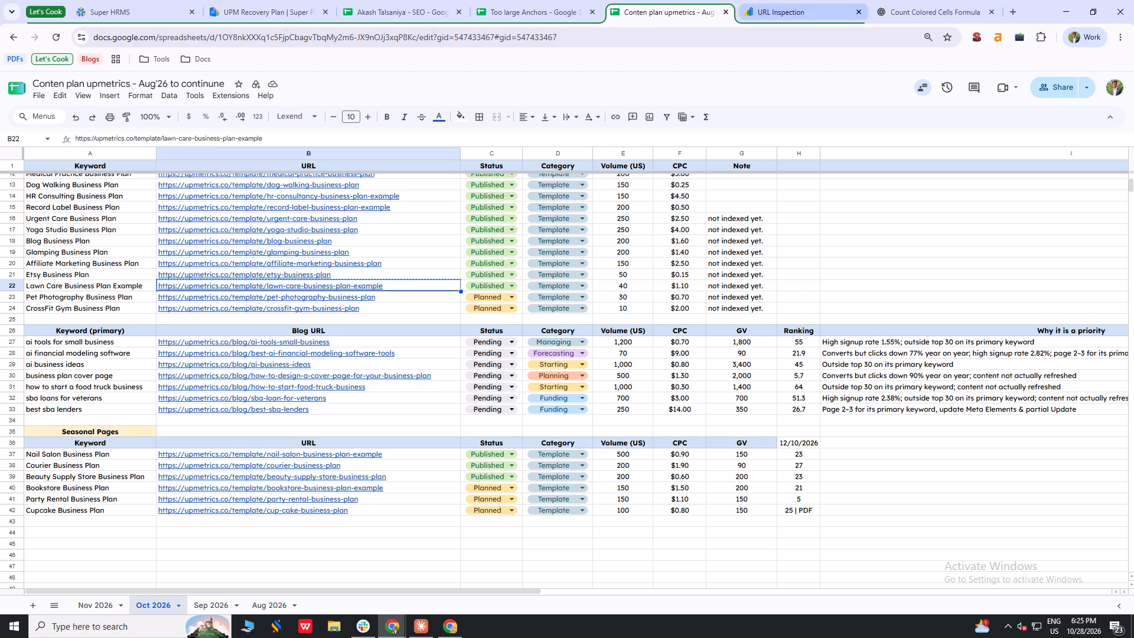
left_click(754, 13)
left_click(408, 86)
key("ctrl+v")
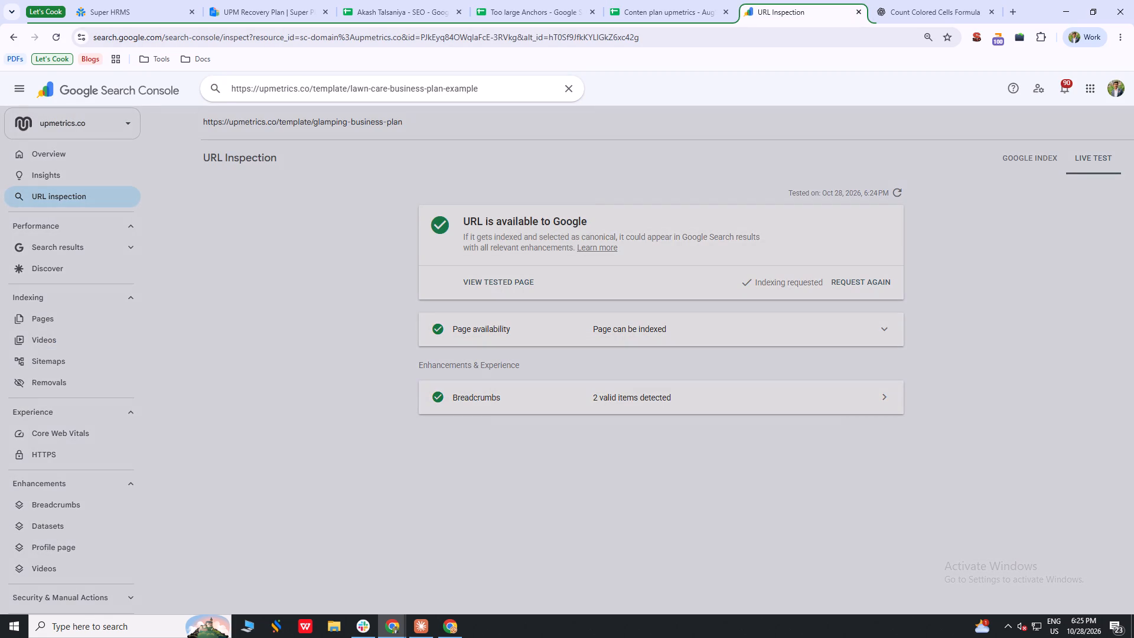
key("Return")
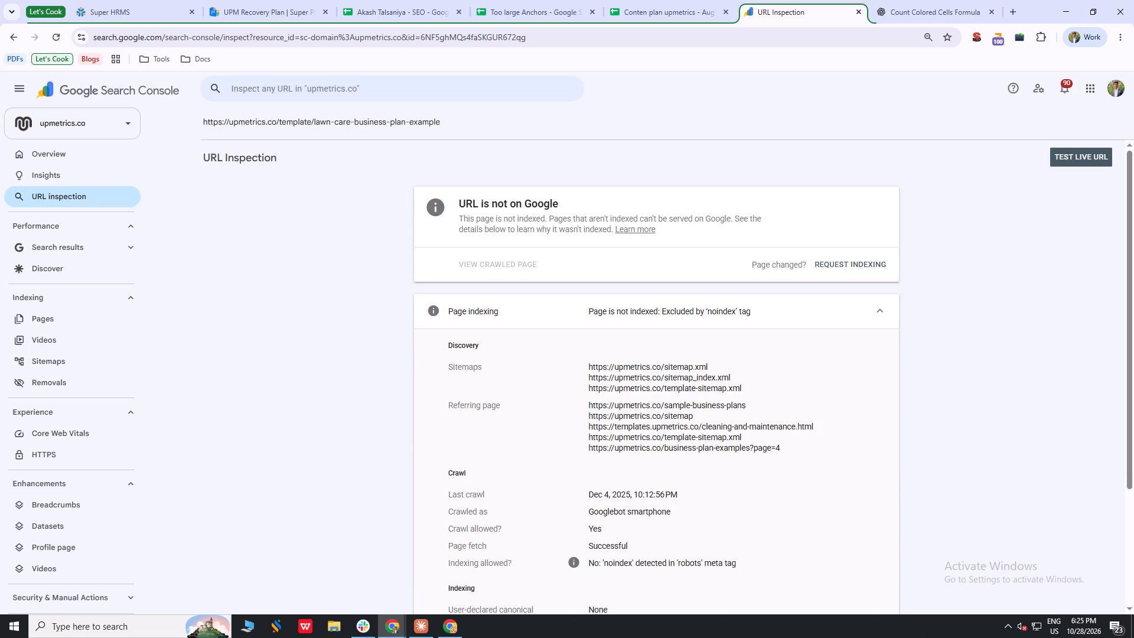
Run a live test of the lawn care template URL and request its indexing.
left_click(1065, 151)
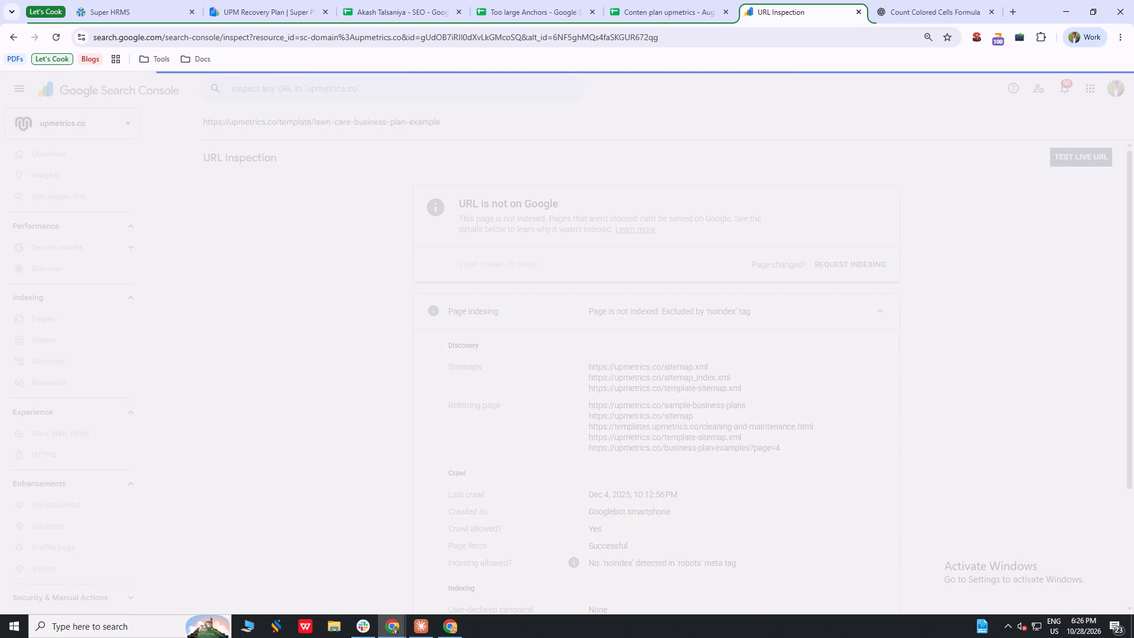
left_click(860, 281)
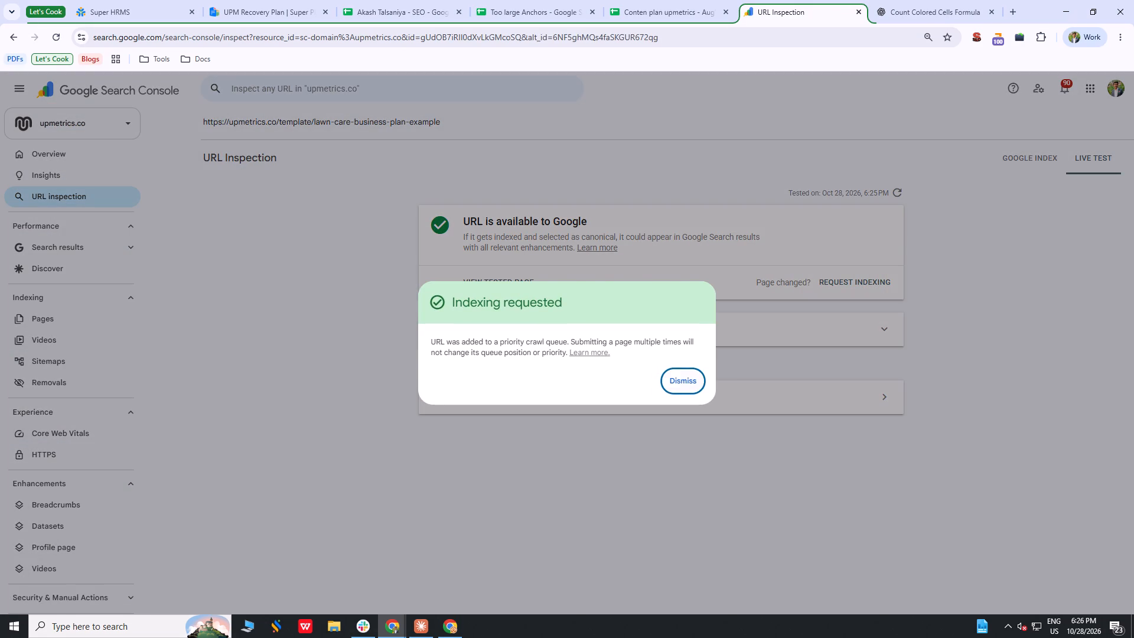
left_click(680, 377)
Log the lawn care template URL in row 170 of the R&D sheet with the status "Submitted for ReIndexing".
left_click(272, 0)
left_click(403, 0)
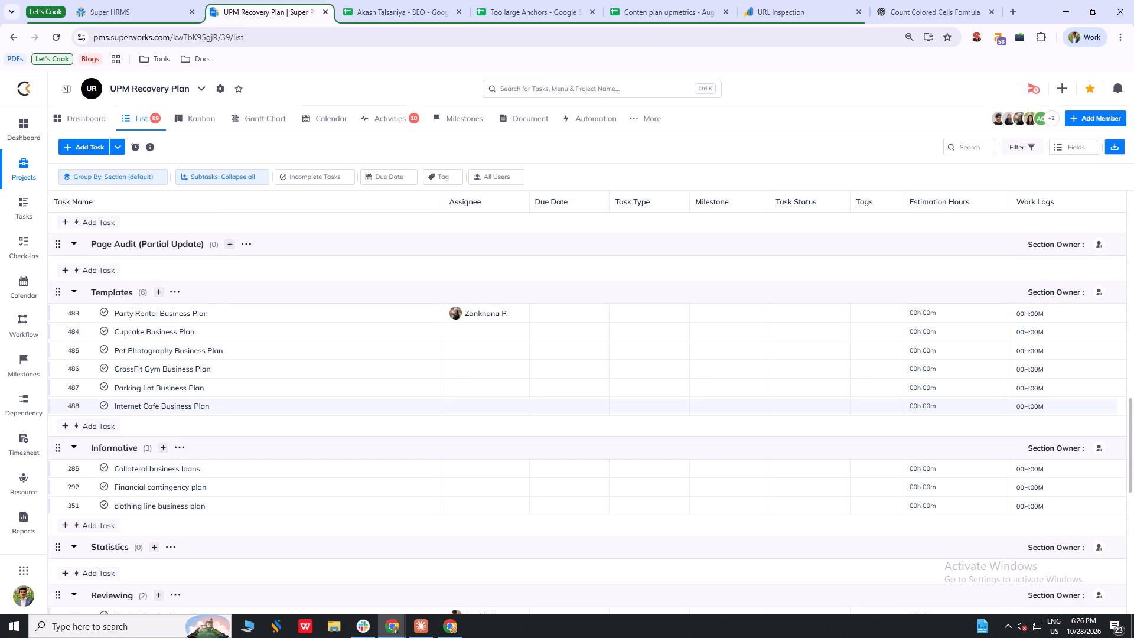
left_click(400, 424)
key("ctrl+v")
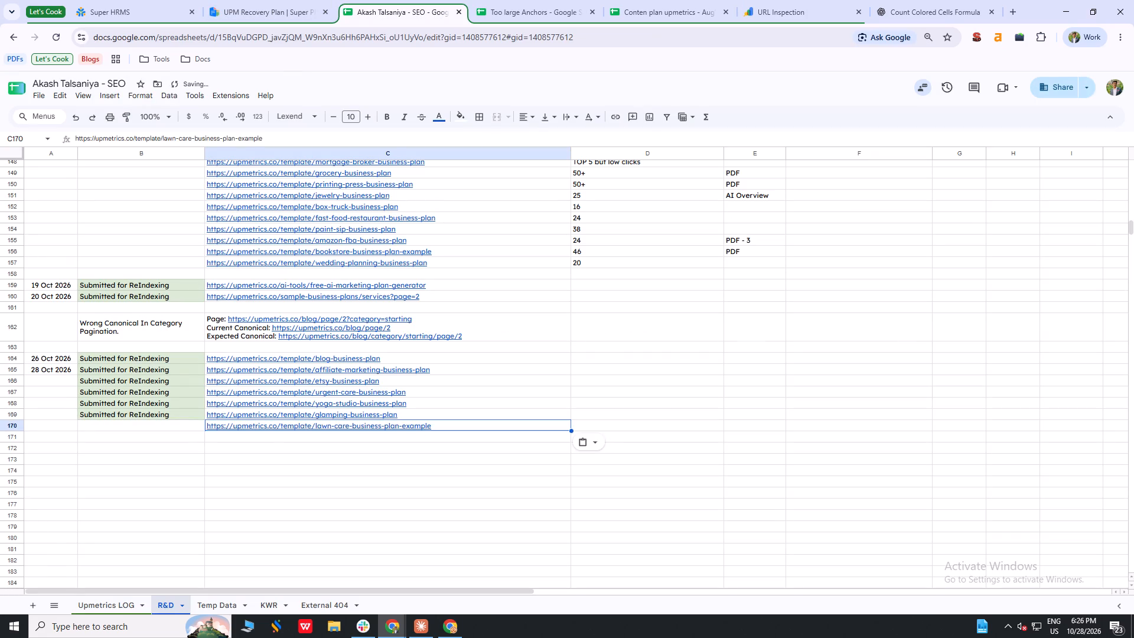
left_click(341, 457)
left_click(162, 414)
key("ctrl+c")
left_click(158, 424)
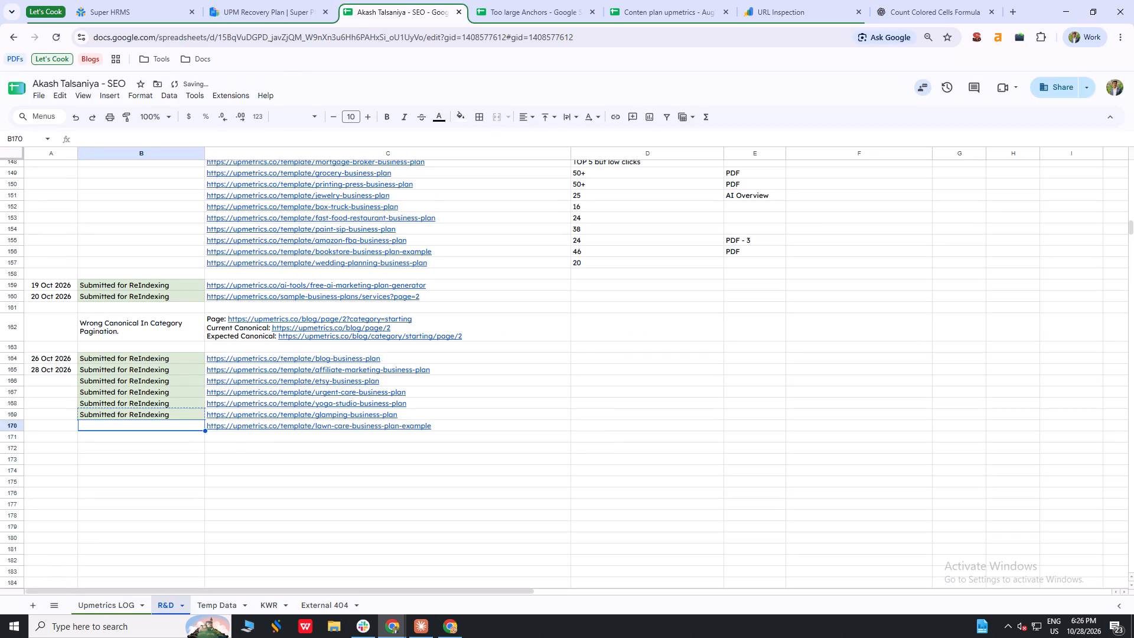
key("ctrl+v")
left_click(149, 458)
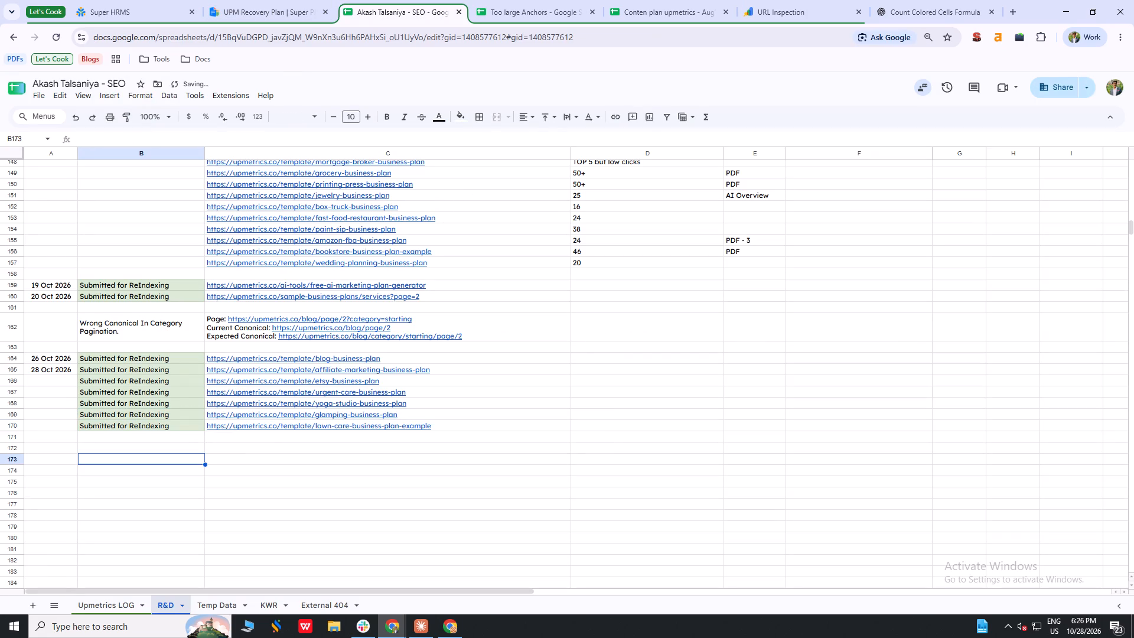
Review the template URLs logged for reindexing in rows 165 to 170 of the R&D sheet.
left_click(458, 372)
left_click(453, 385)
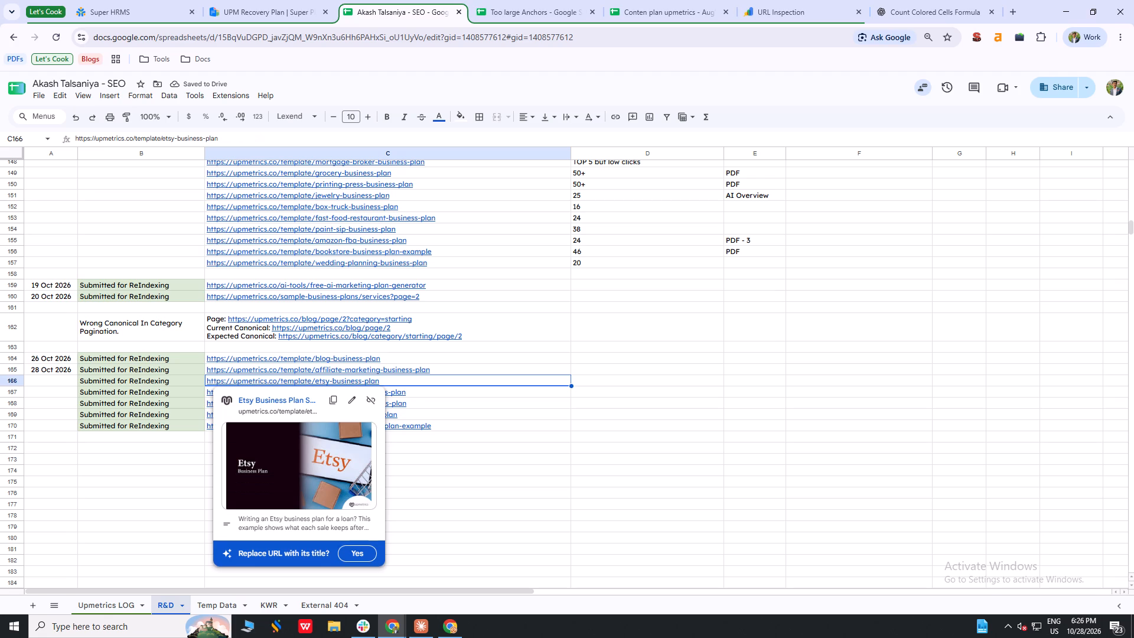
left_click(432, 393)
left_click(425, 405)
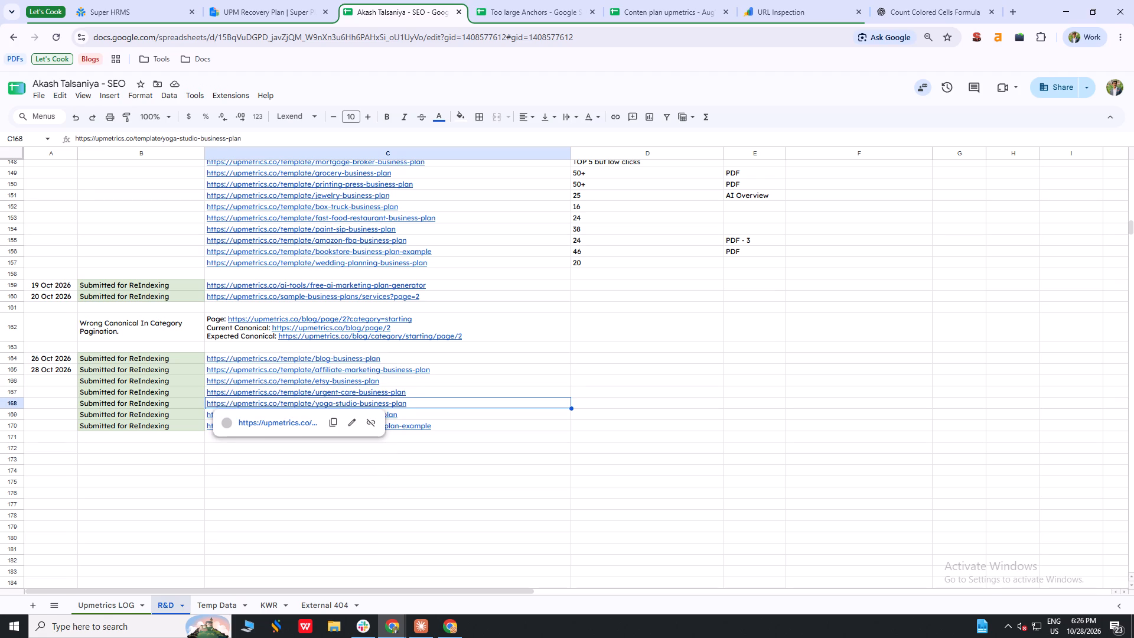
left_click(414, 415)
left_click(456, 422)
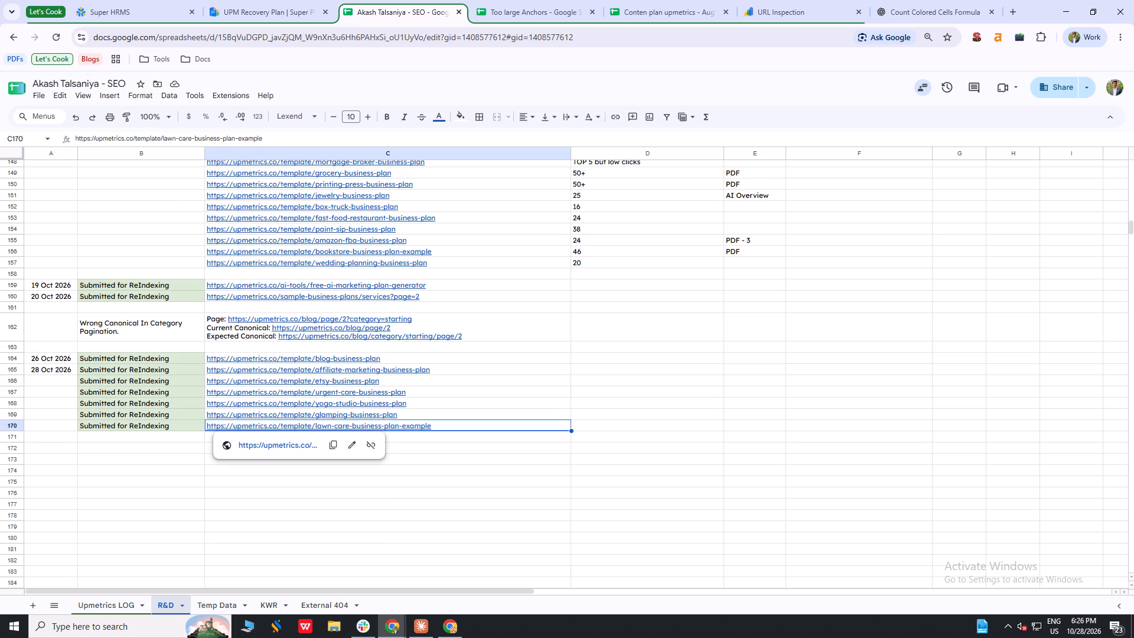
left_click(435, 454)
left_click_drag(430, 390, 439, 428)
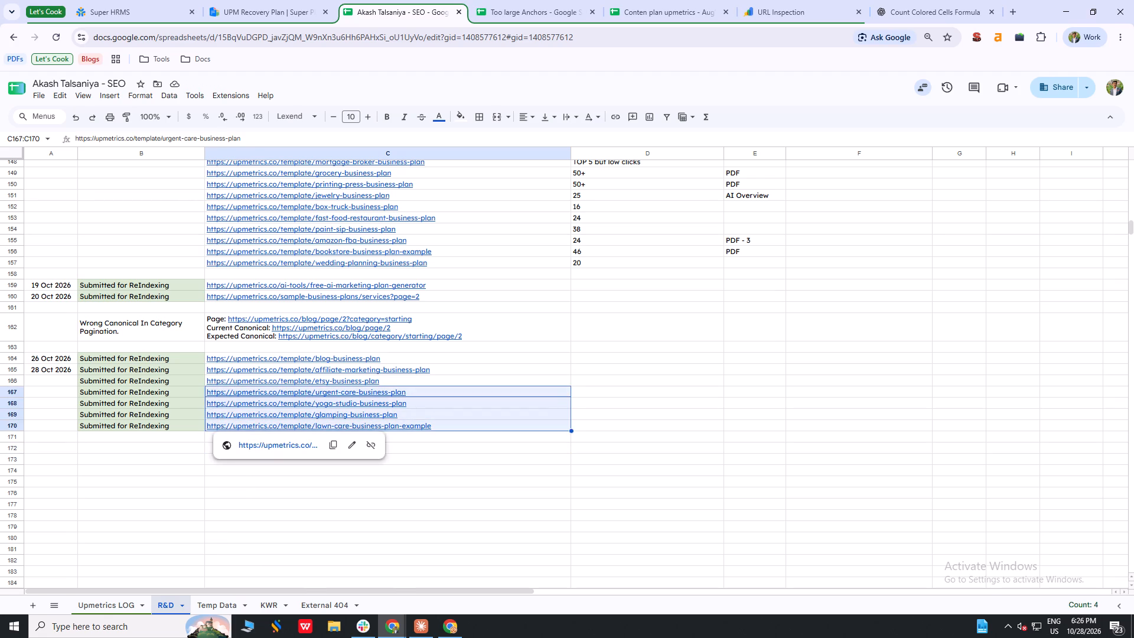
left_click(393, 482)
Check the "not indexed yet." notes for the template pages in the Oct 2026 content plan.
left_click(676, 0)
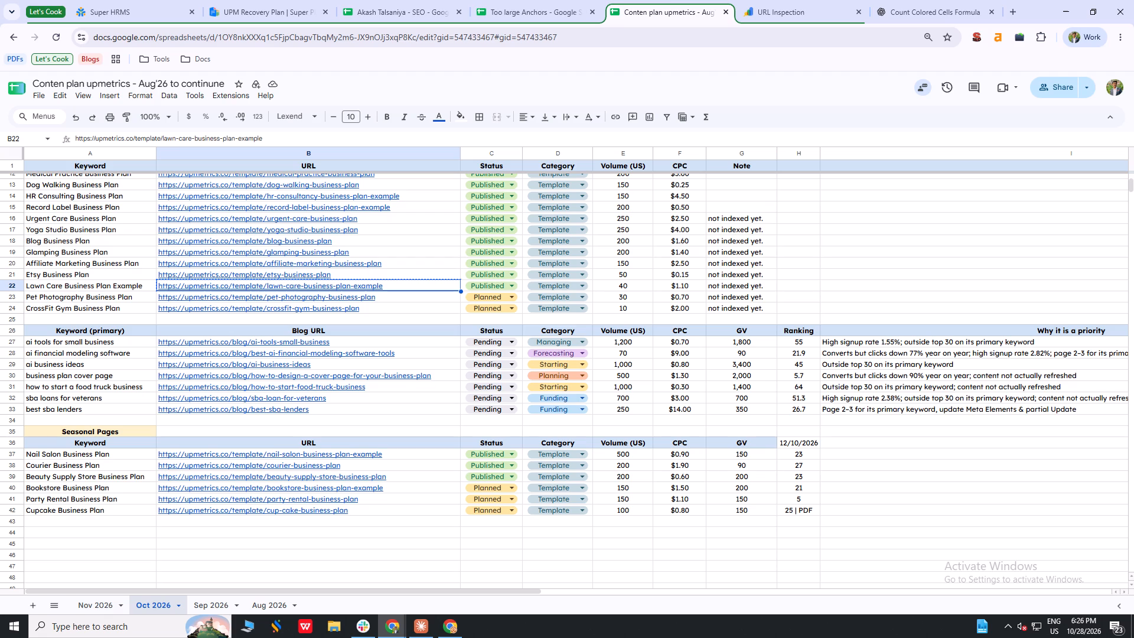
left_click(307, 555)
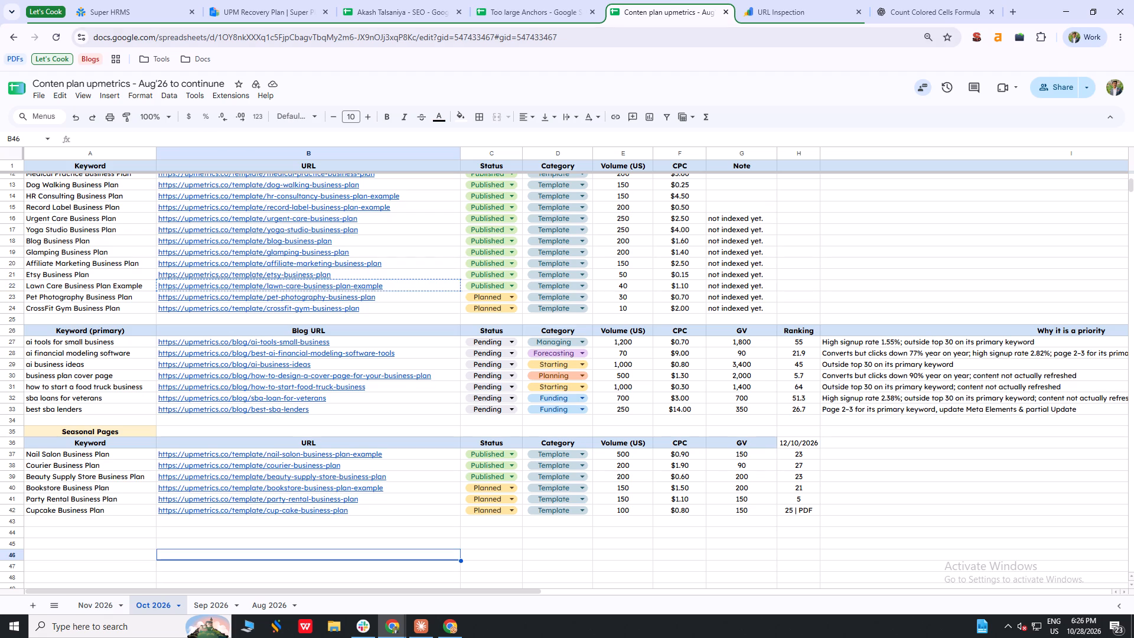
key("ctrl+c")
key("ctrl+v")
left_click(541, 550)
left_click_drag(742, 219, 737, 260)
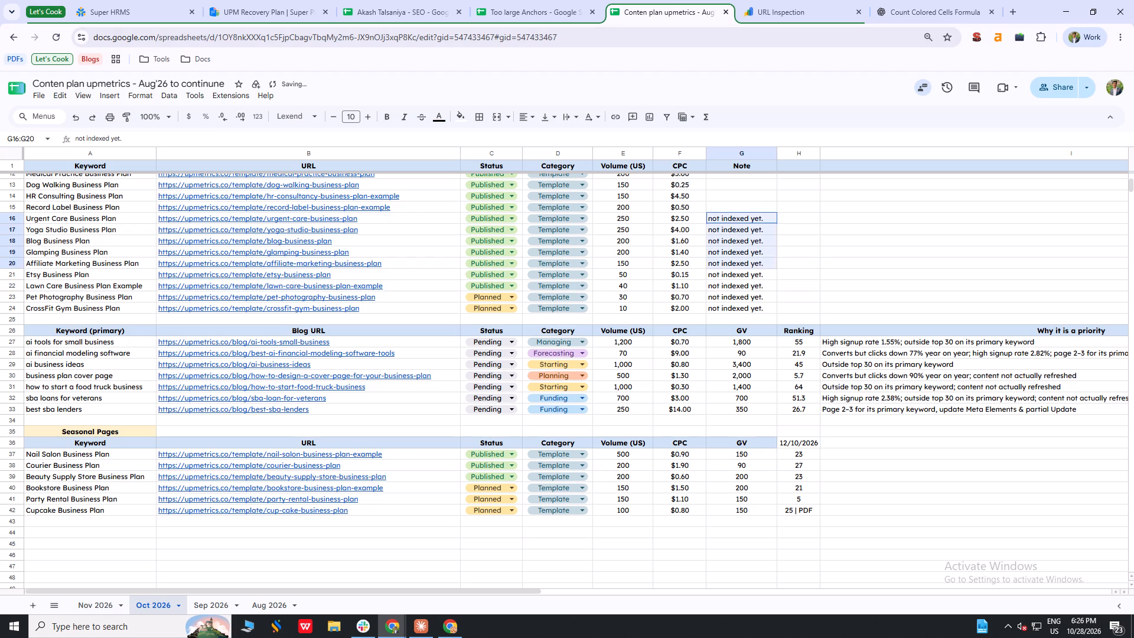
left_click_drag(737, 260, 737, 264)
Review the Full Update template URLs in the Oct 2026 plan, working upward from Urgent Care to Law Firm.
left_click(449, 218)
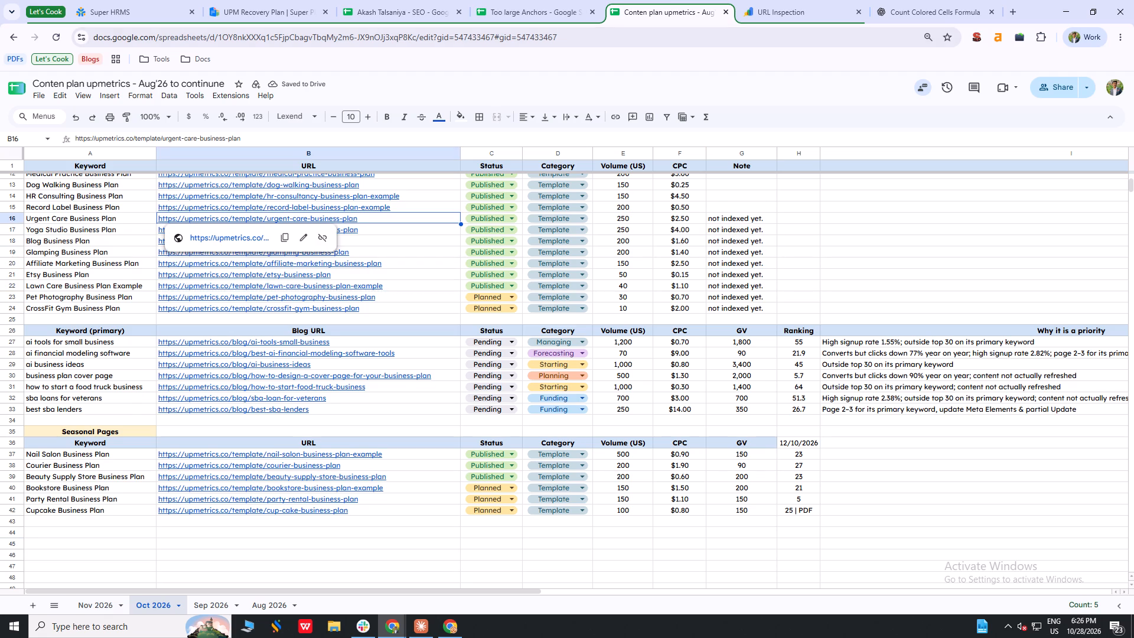
scroll(415, 243, "up", 1)
left_click(399, 325)
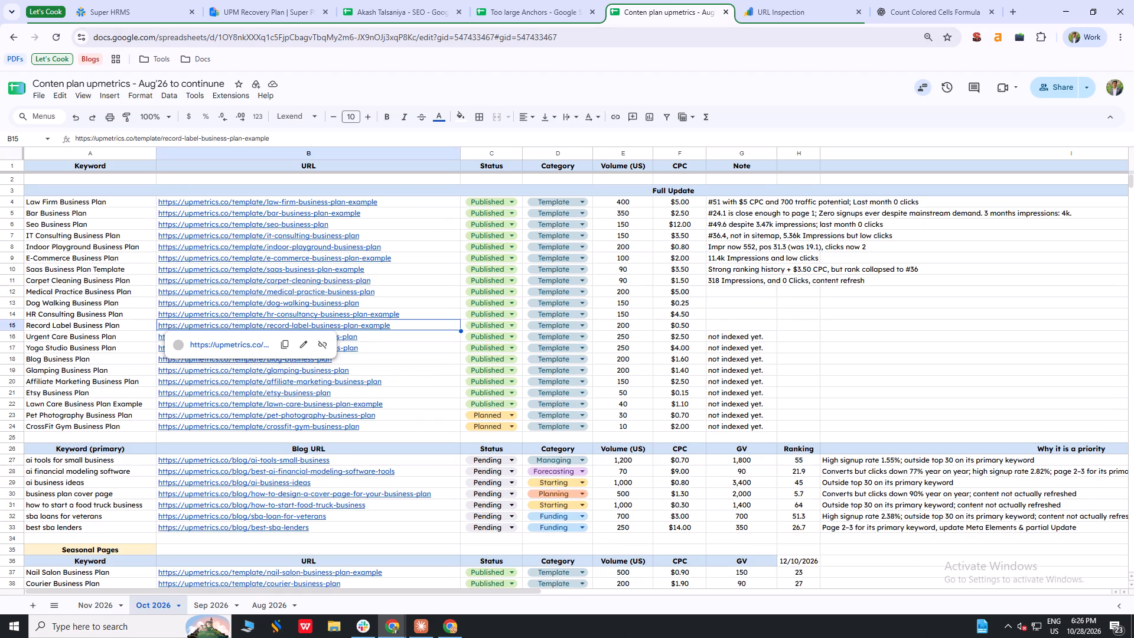
left_click(416, 314)
left_click(366, 304)
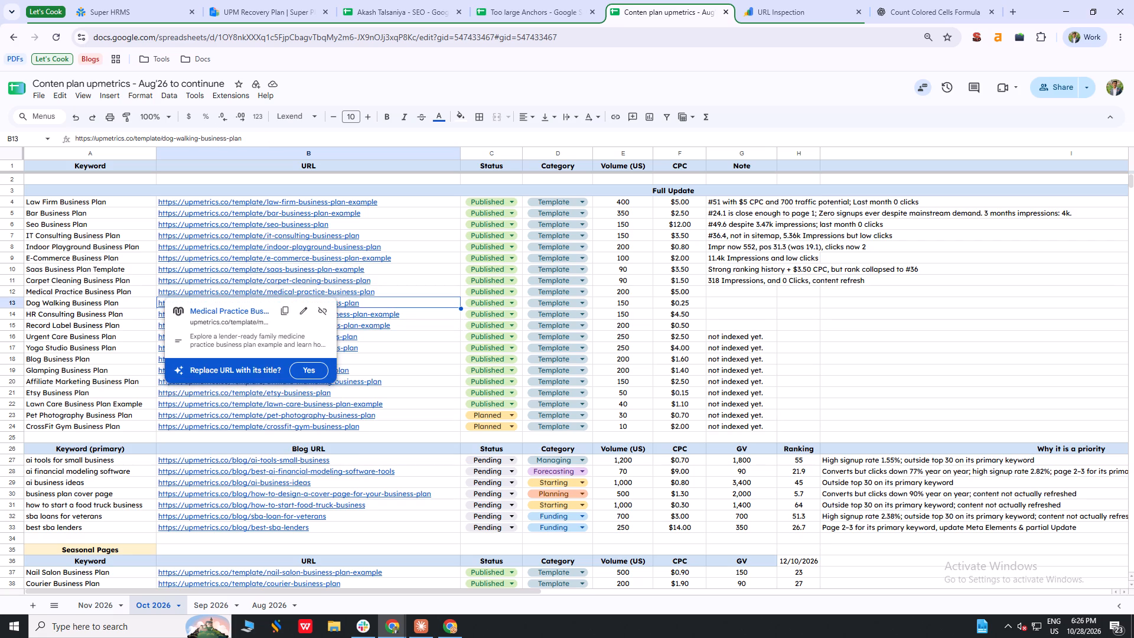
left_click(385, 289)
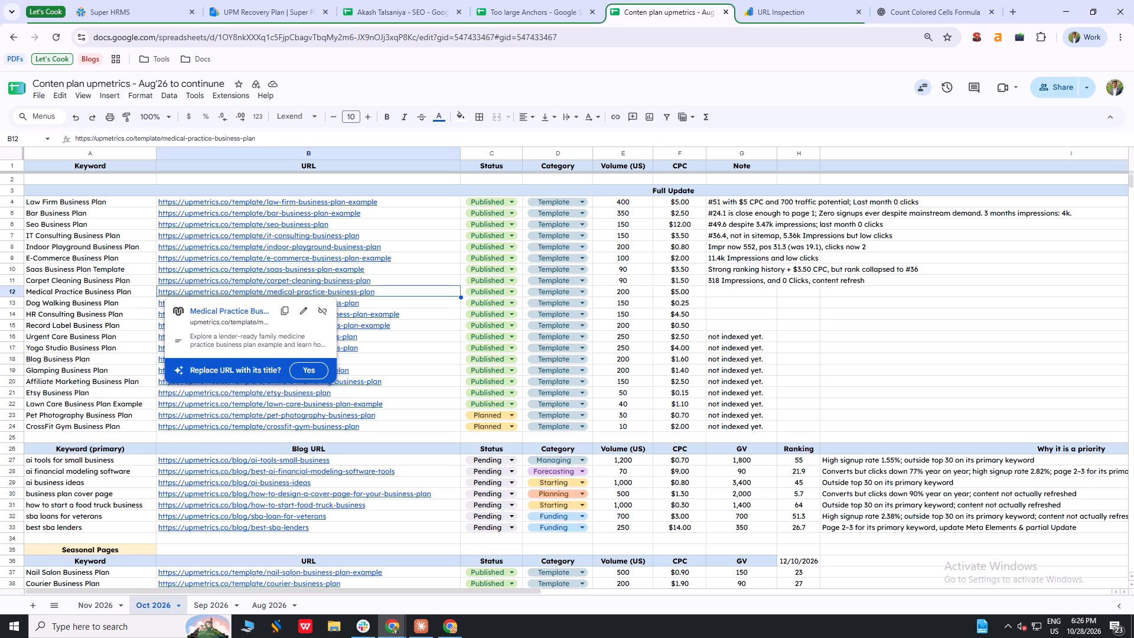
left_click(380, 281)
key("Up")
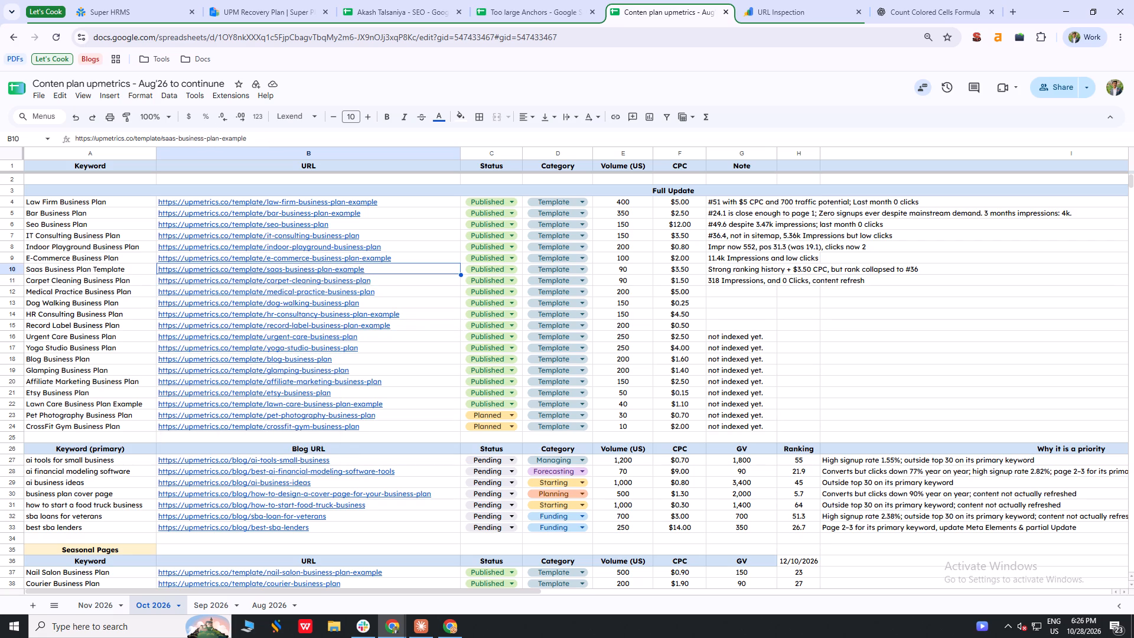
key("Up")
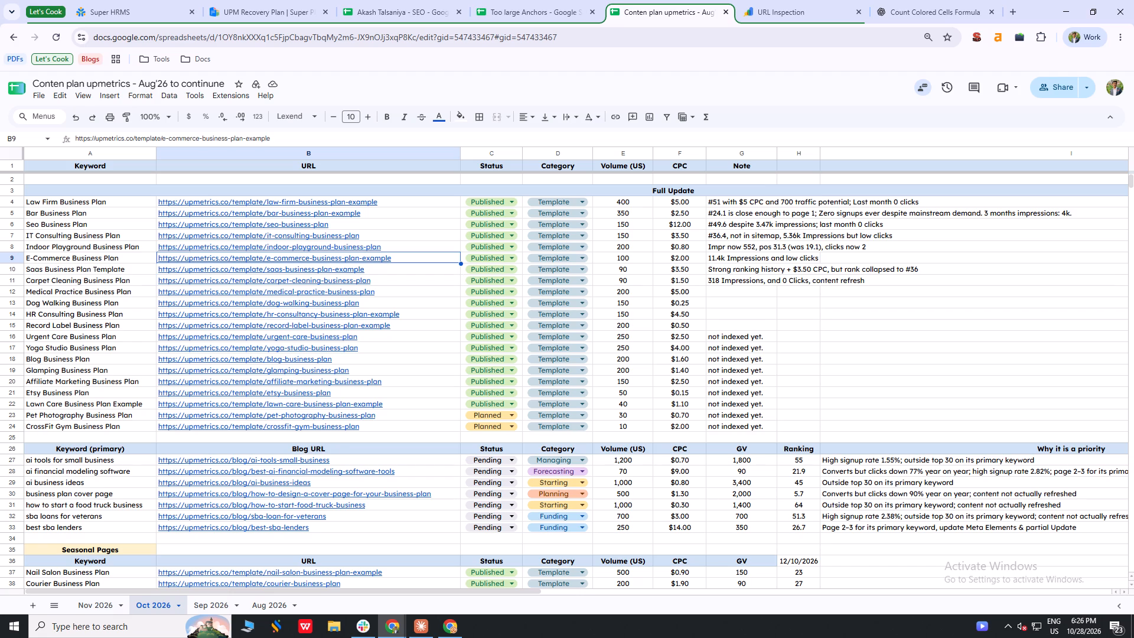
key("Return")
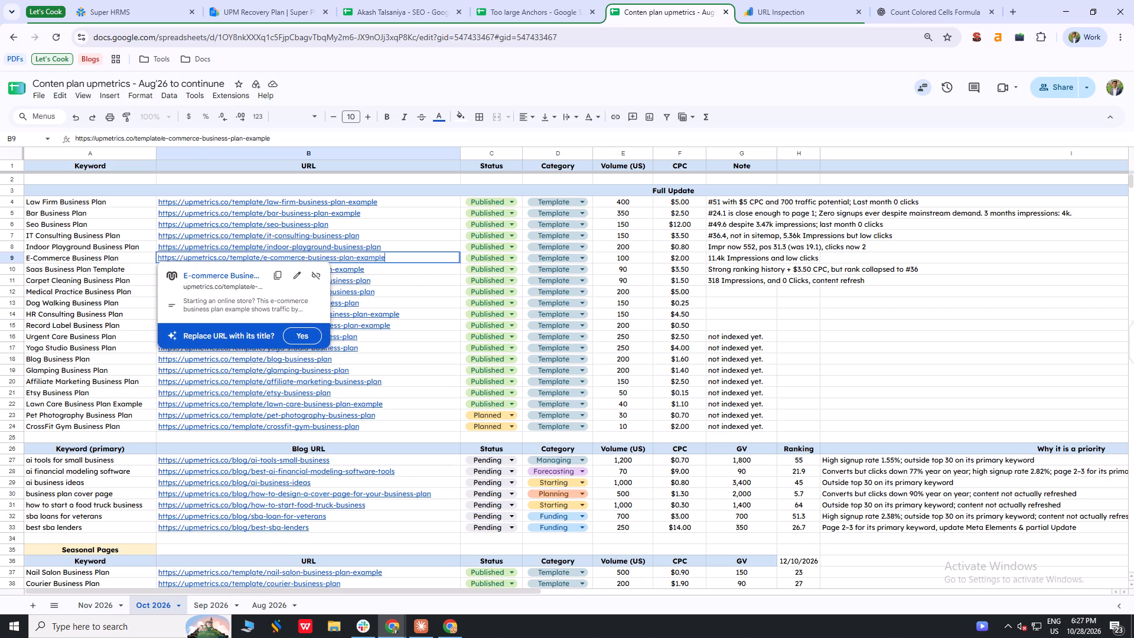
key("Up")
key("Return")
key("Up")
key("Up")
key("Up")
key("Up")
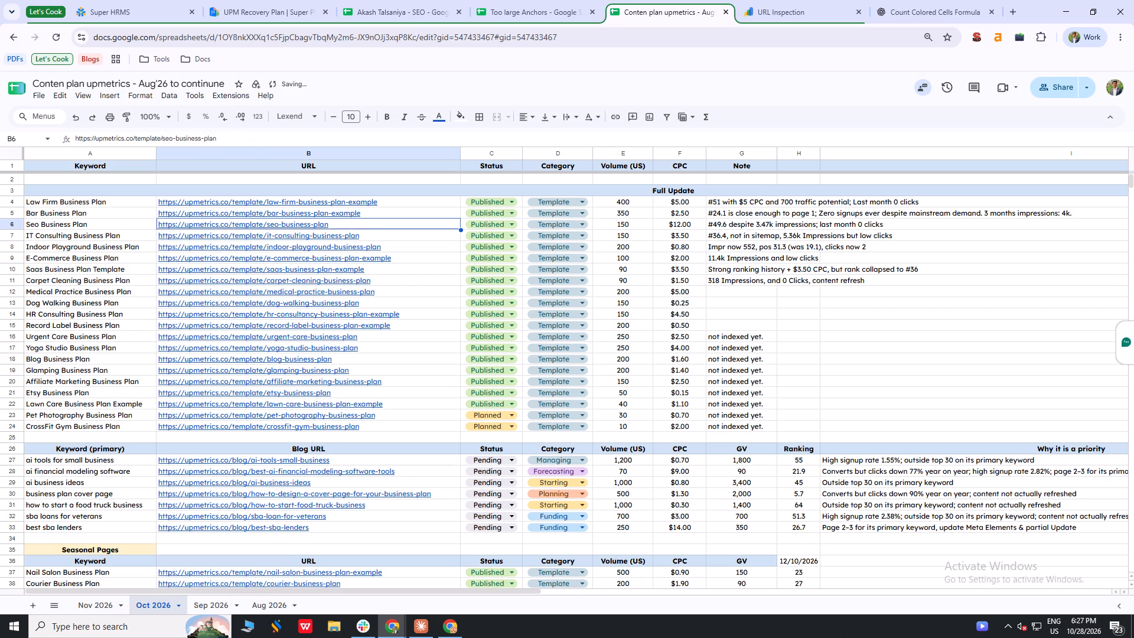
key("Up")
key("Up")
key("Return")
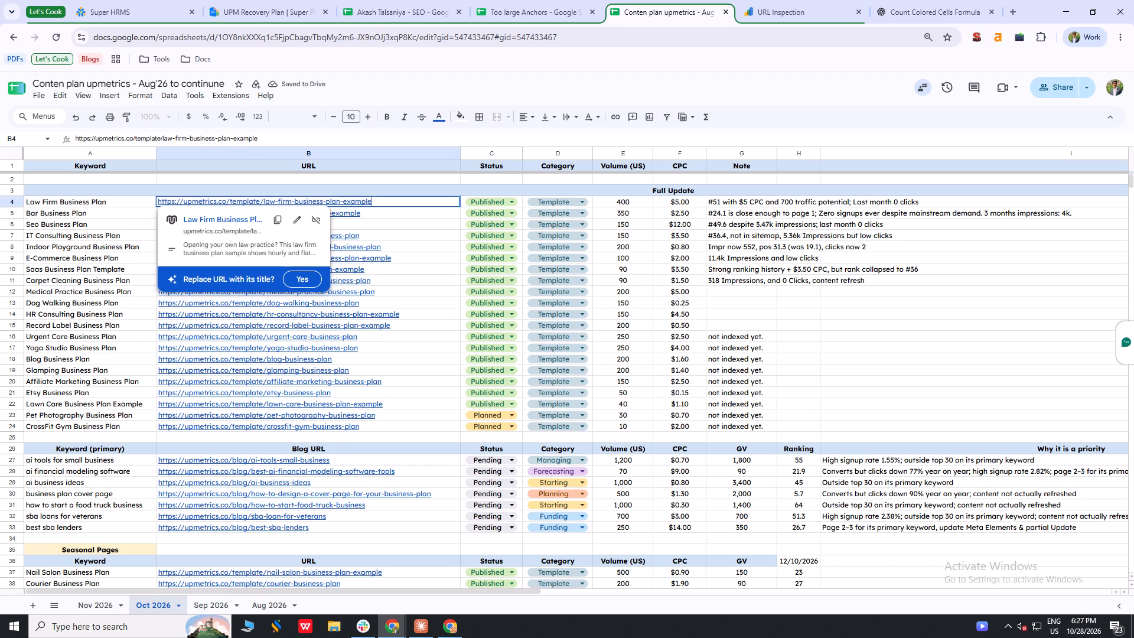
Review the Full Update template URLs in the Oct 2026 plan one by one, from Law Firm down to Record Label.
key("Return")
key("Return")
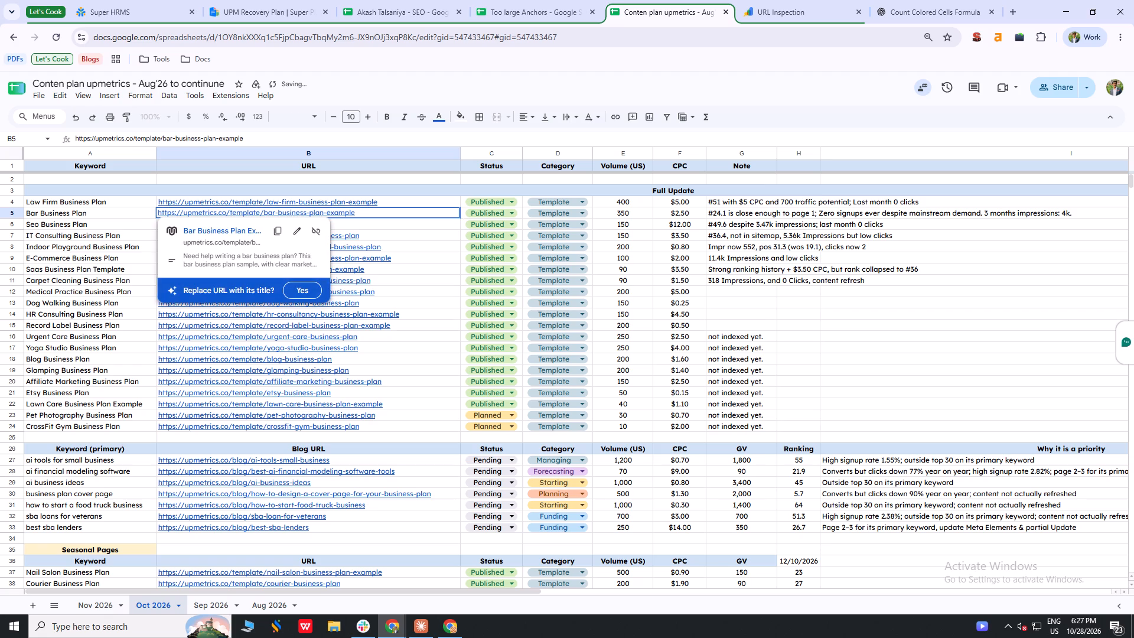
key("Return")
key("Return")
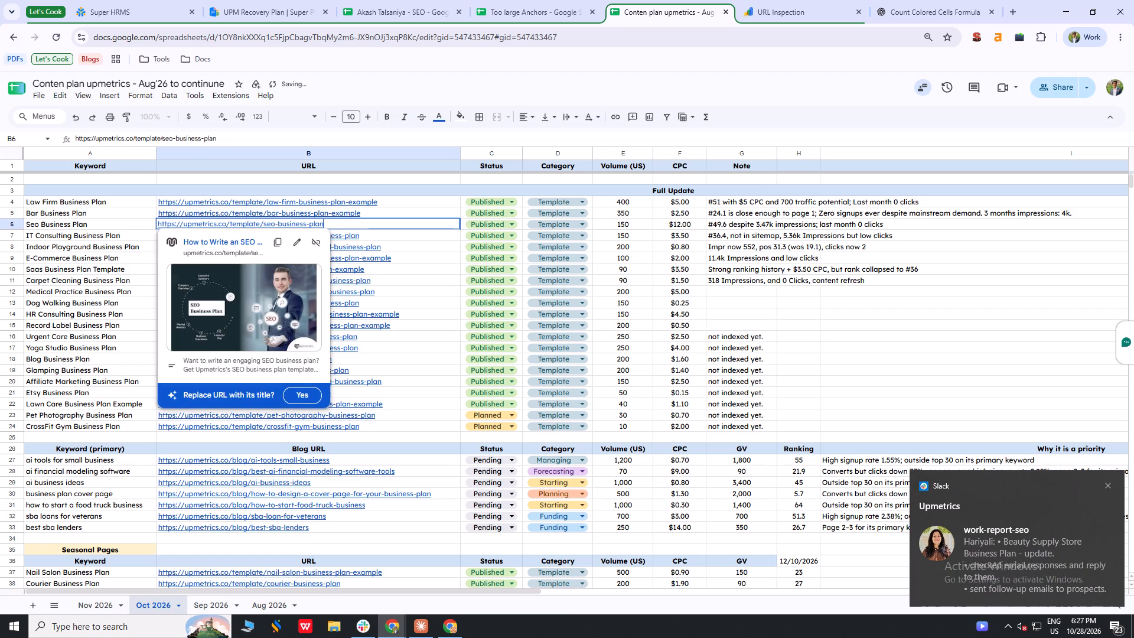
key("Return")
key("Return")
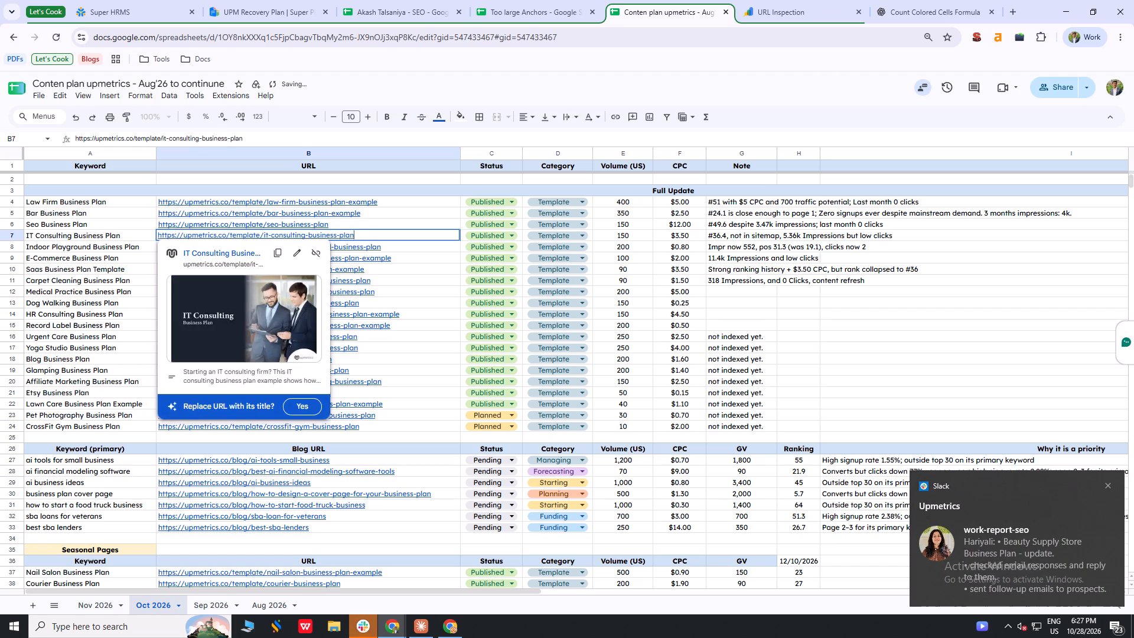
key("Return")
key("Return")
key("Return")
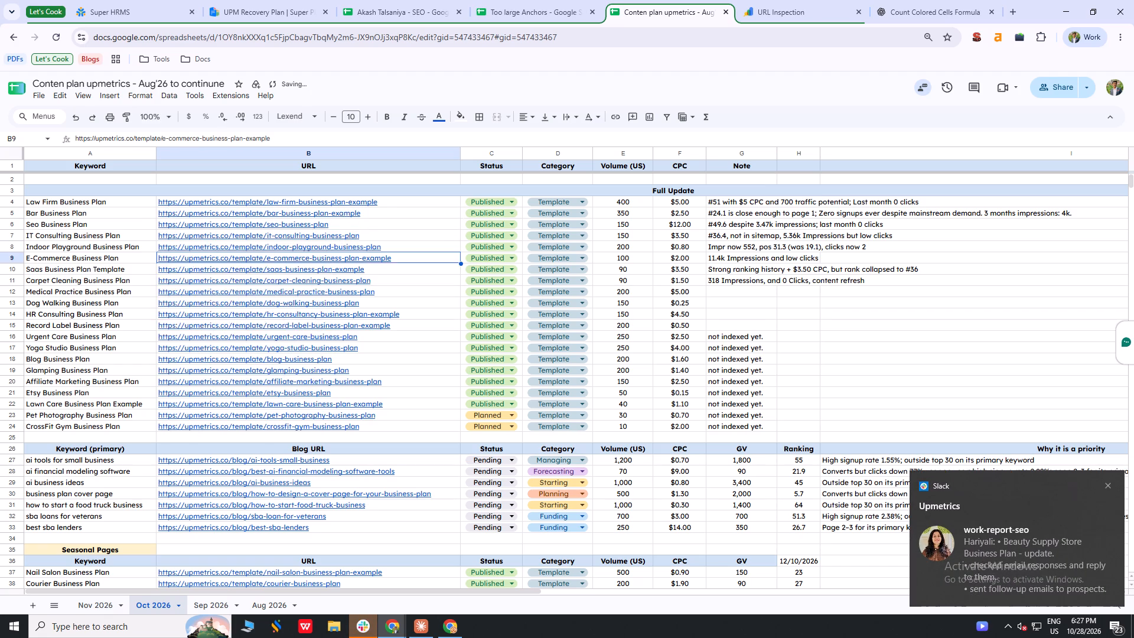
key("Return")
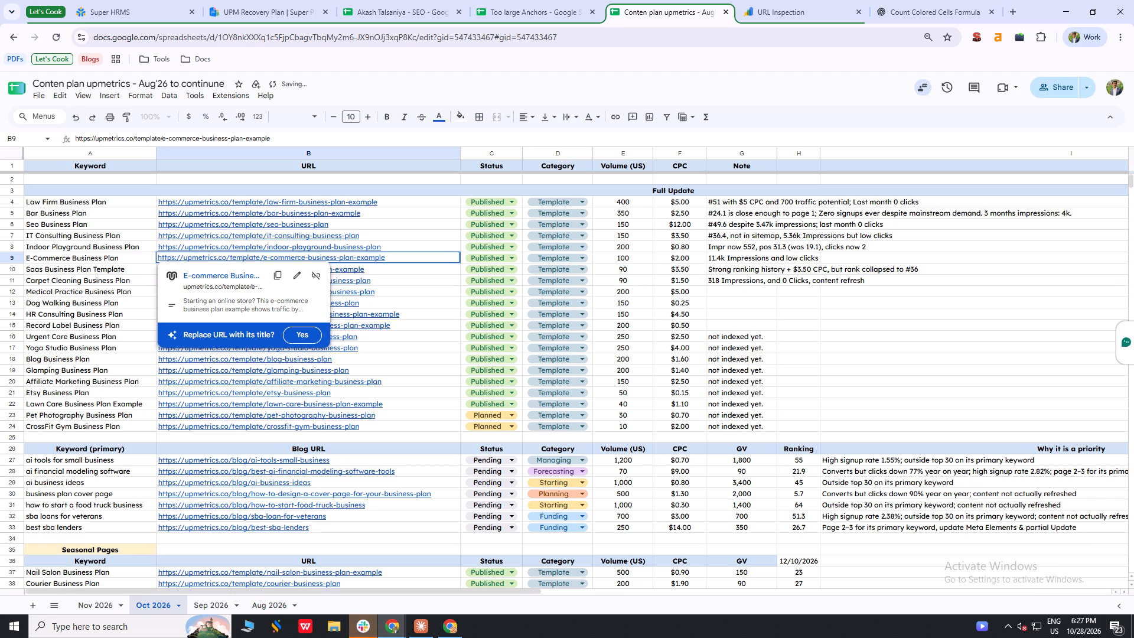
key("Return")
key("Return")
key("Return")
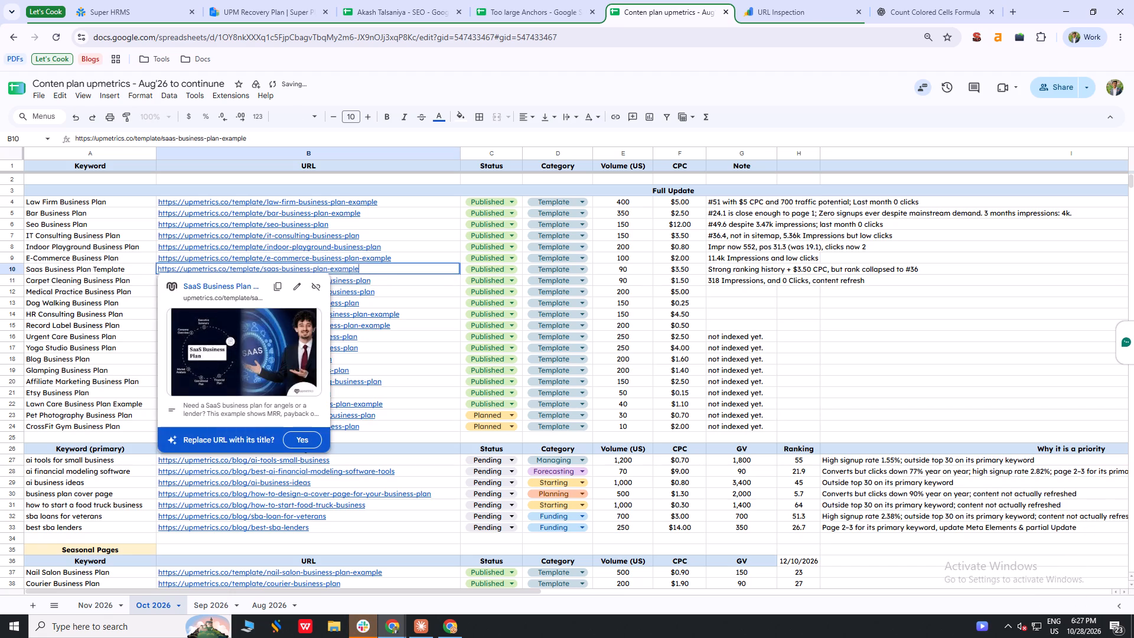
key("Return")
key("Return")
key("Return")
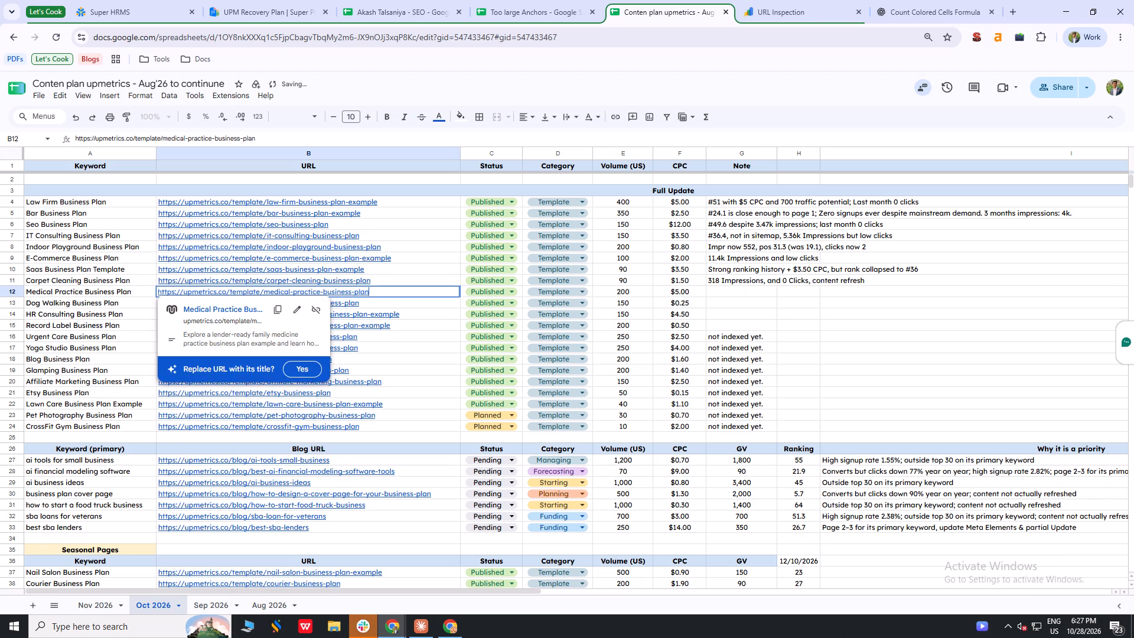
key("Return")
key("Return")
key("Return")
key("Return")
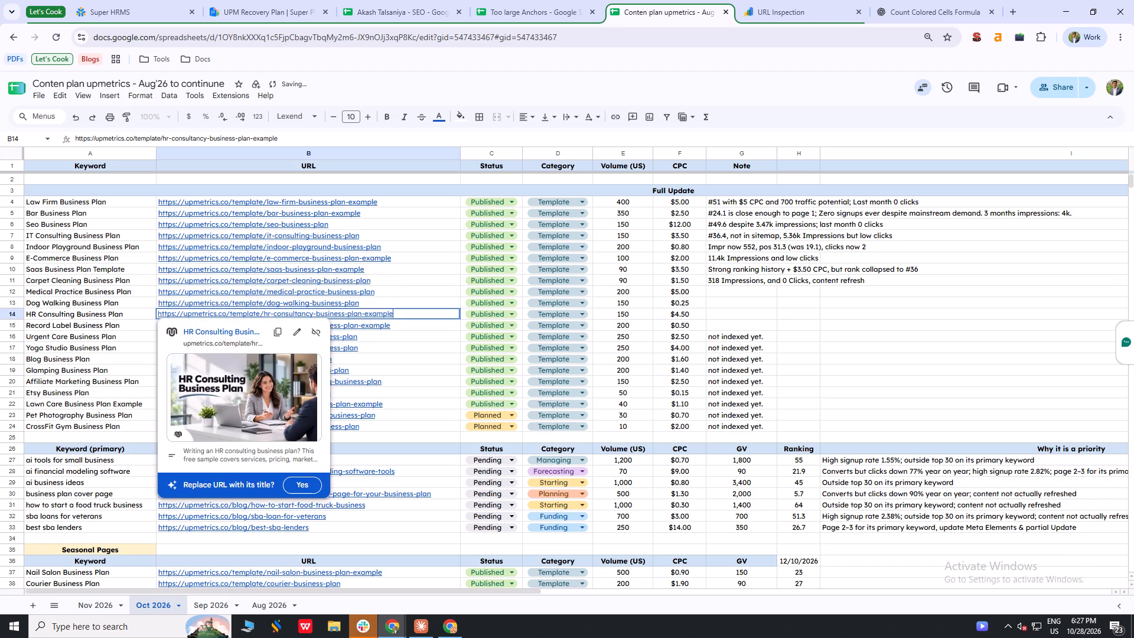
key("Return")
key("Return")
Review the template URLs noted "not indexed yet." in the Oct 2026 plan, from Urgent Care down to CrossFit Gym.
key("Return")
key("Return")
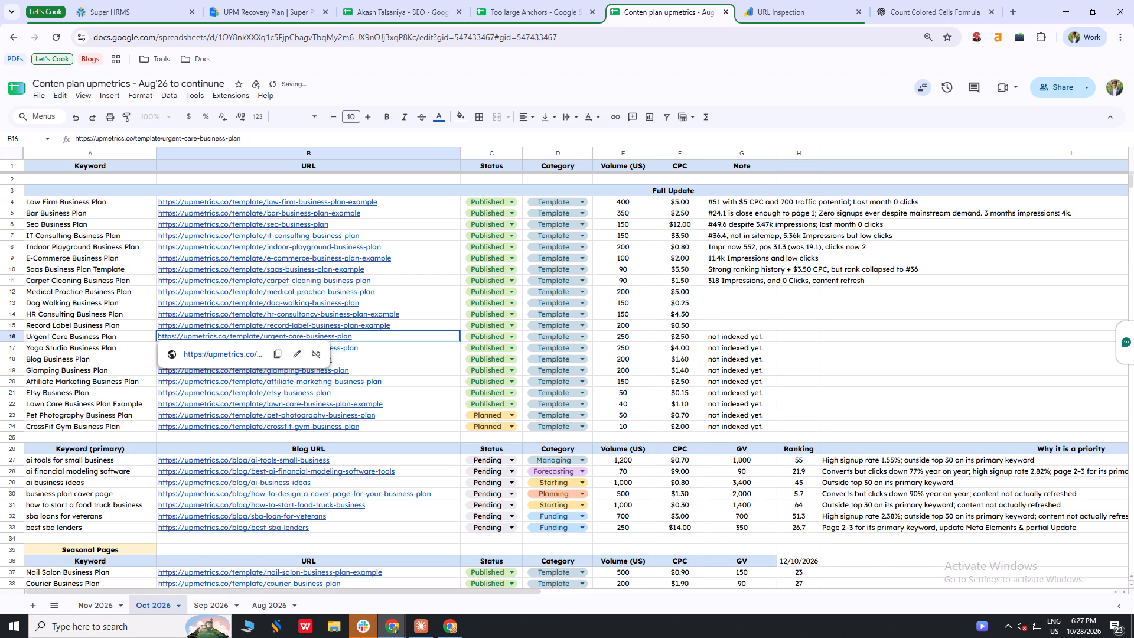
key("Return")
key("Return")
key("Return")
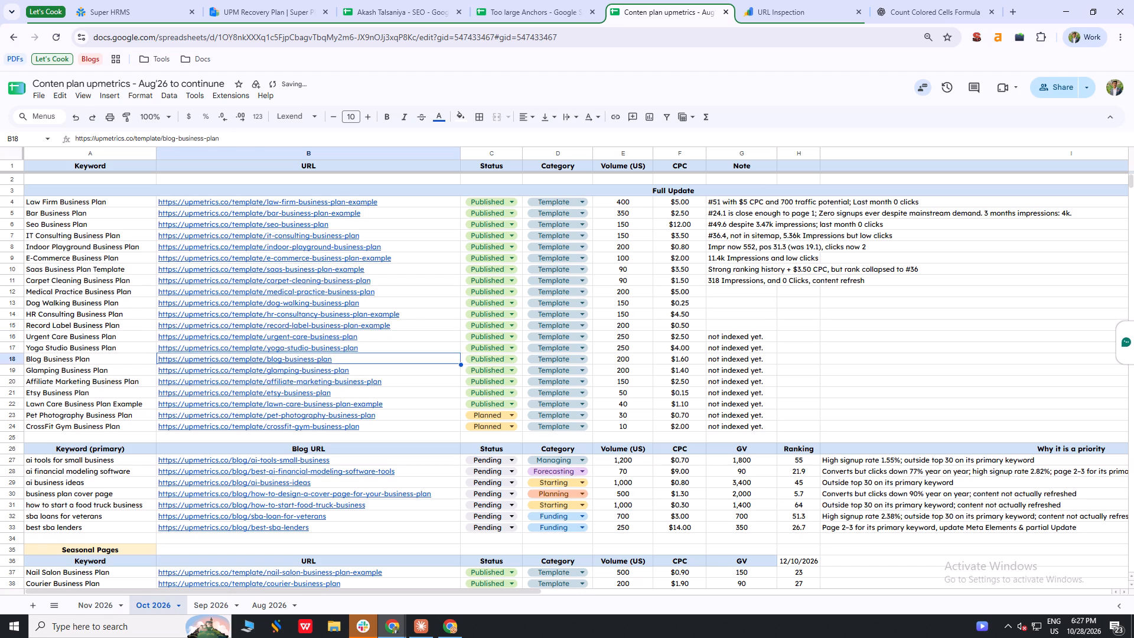
key("Return")
key("Return")
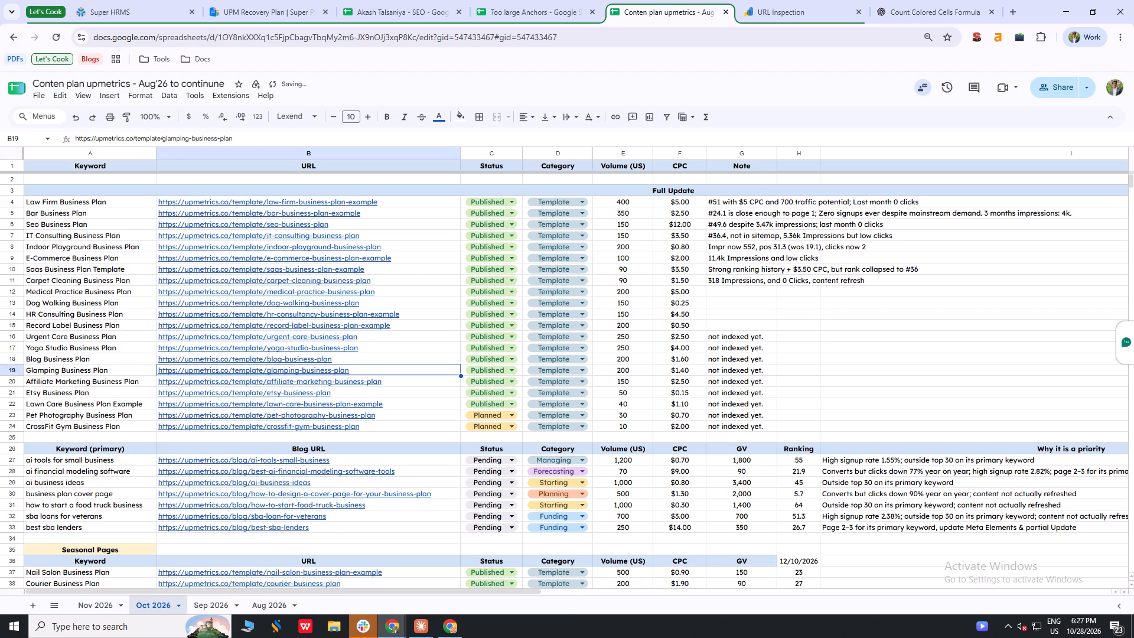
key("Return")
key("Return")
key("Return")
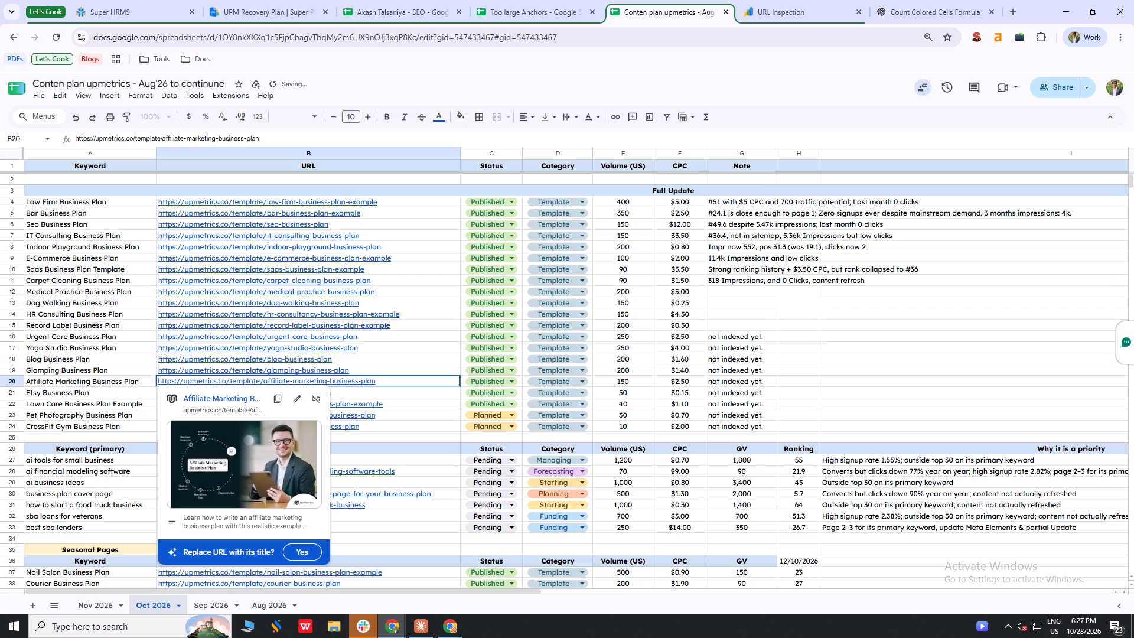
key("Return")
key("Return")
key("Return")
key("Return")
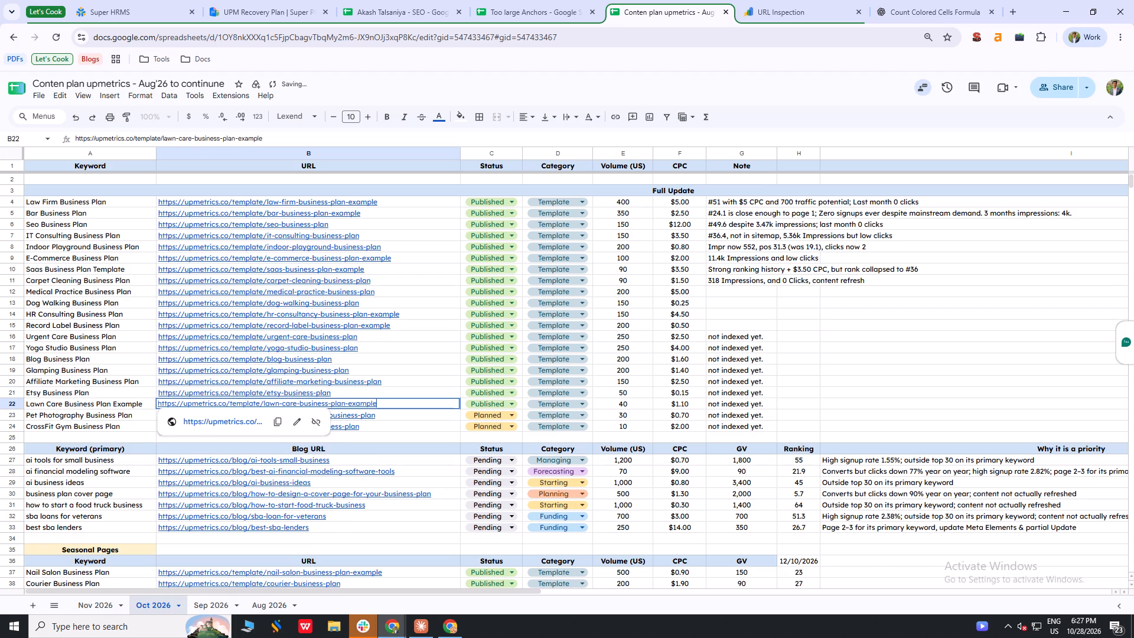
key("Return")
key("Return")
key("Return")
key("Return")
key("Return")
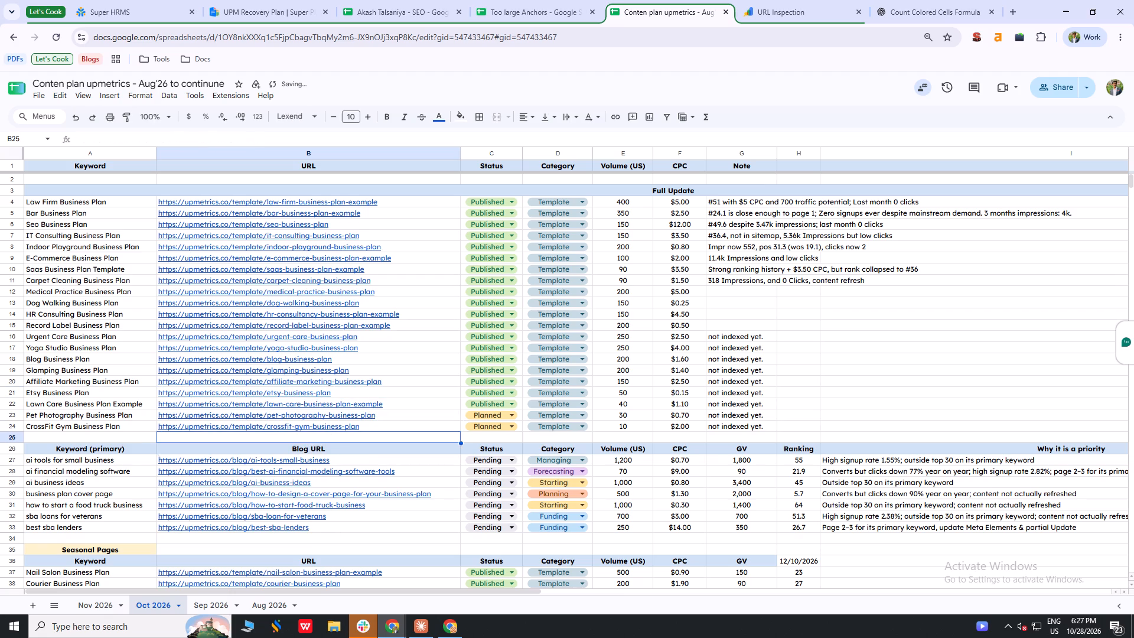
Review the blog URLs in the Oct 2026 plan, from ai tools for small business down to best sba lenders.
key("Return")
key("Return")
key("Return")
key("Return")
key("Return")
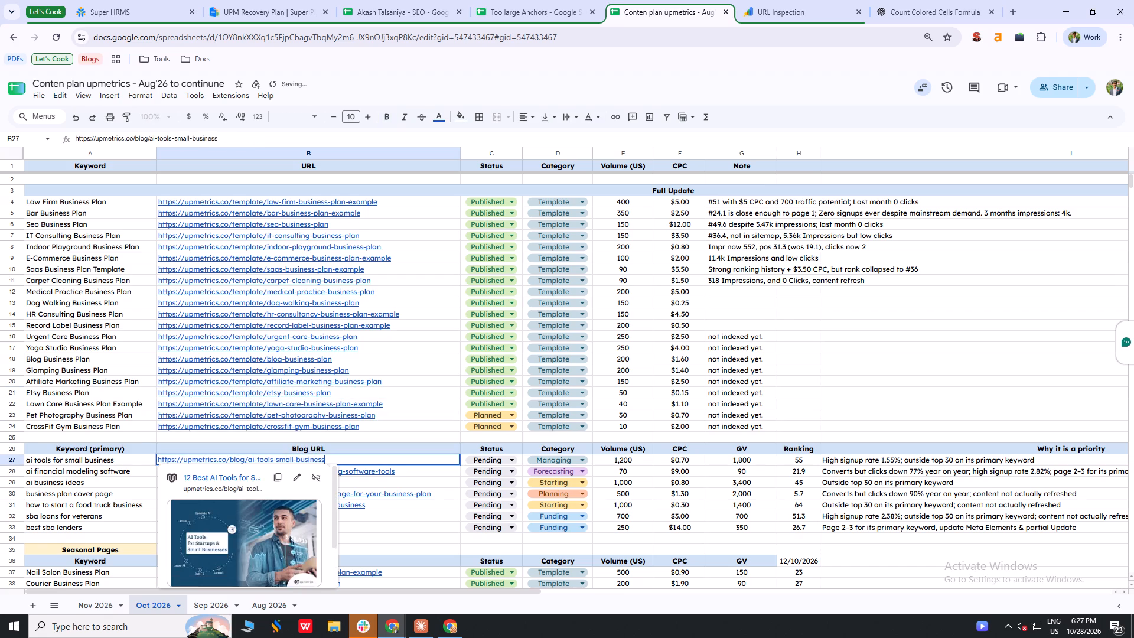
key("Return")
key("Return")
key("Return")
key("Return")
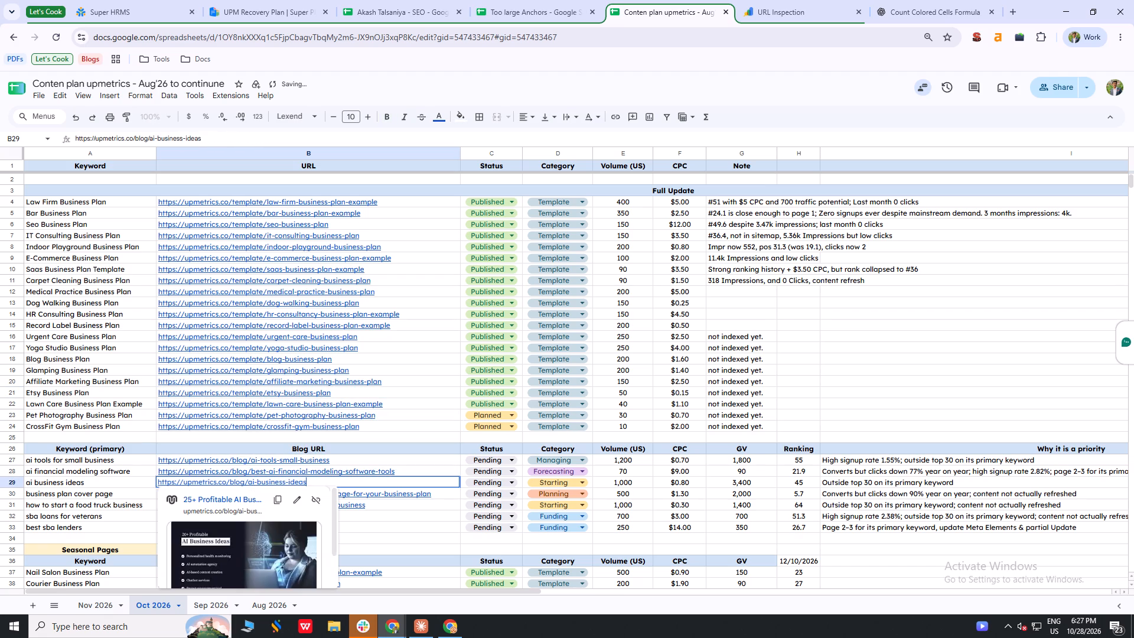
key("Return")
key("Return")
key("Return")
key("Return")
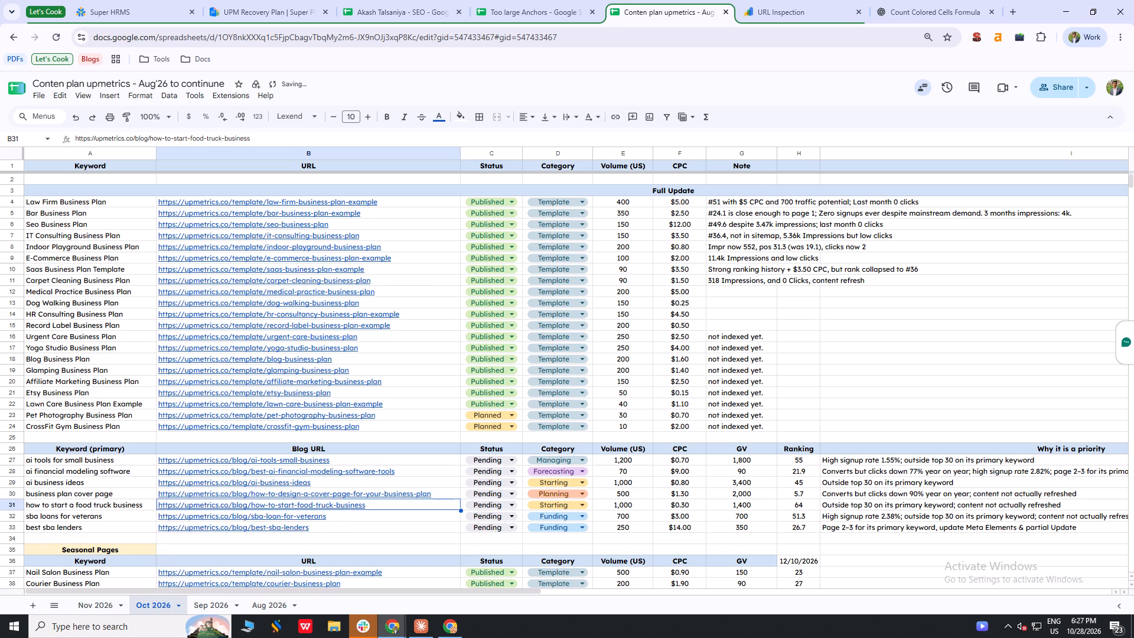
key("Return")
key("Return")
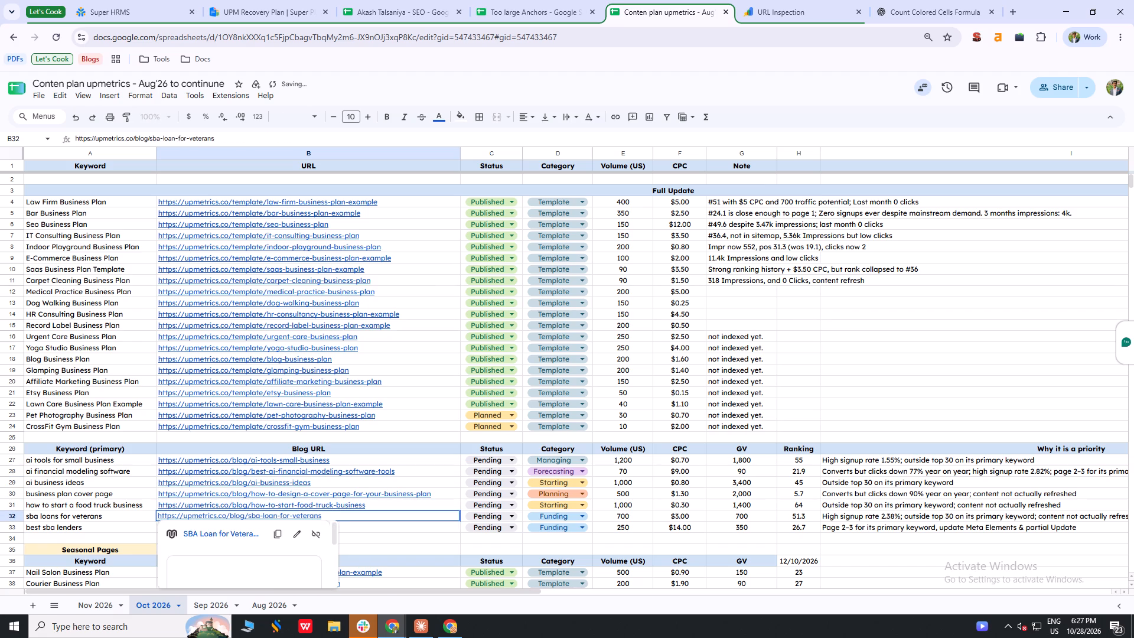
key("Return")
key("Return")
key("Return")
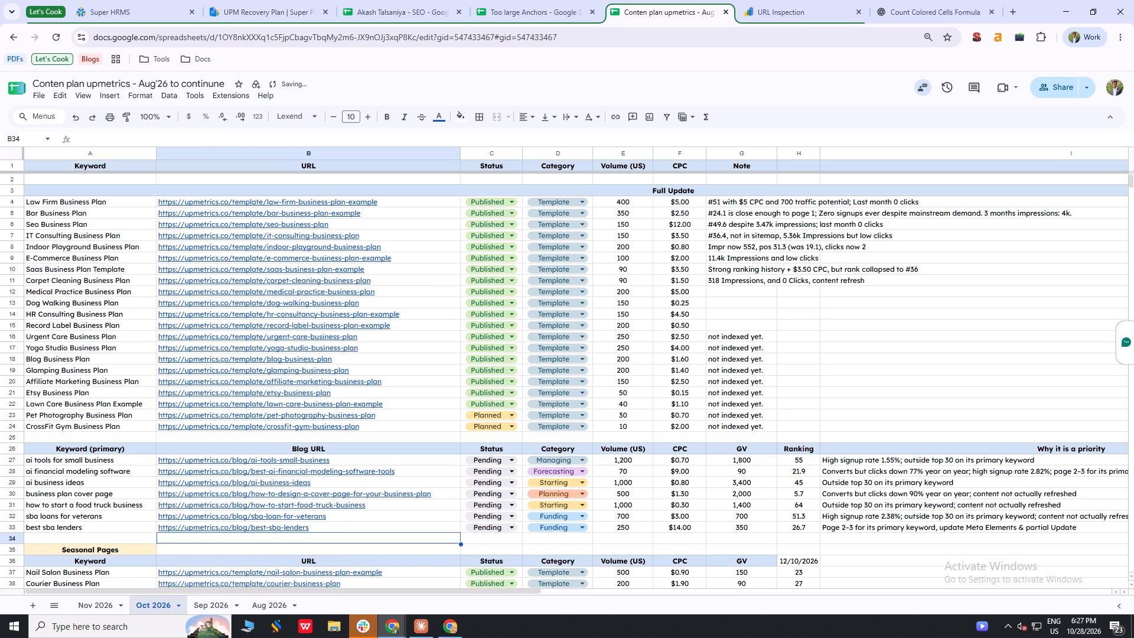
Review the Seasonal Pages template URLs in the Oct 2026 plan, from Nail Salon down to Cupcake Business Plan.
key("Return")
key("Return")
key("Return")
key("Return")
key("Return")
key("Return")
key("Return")
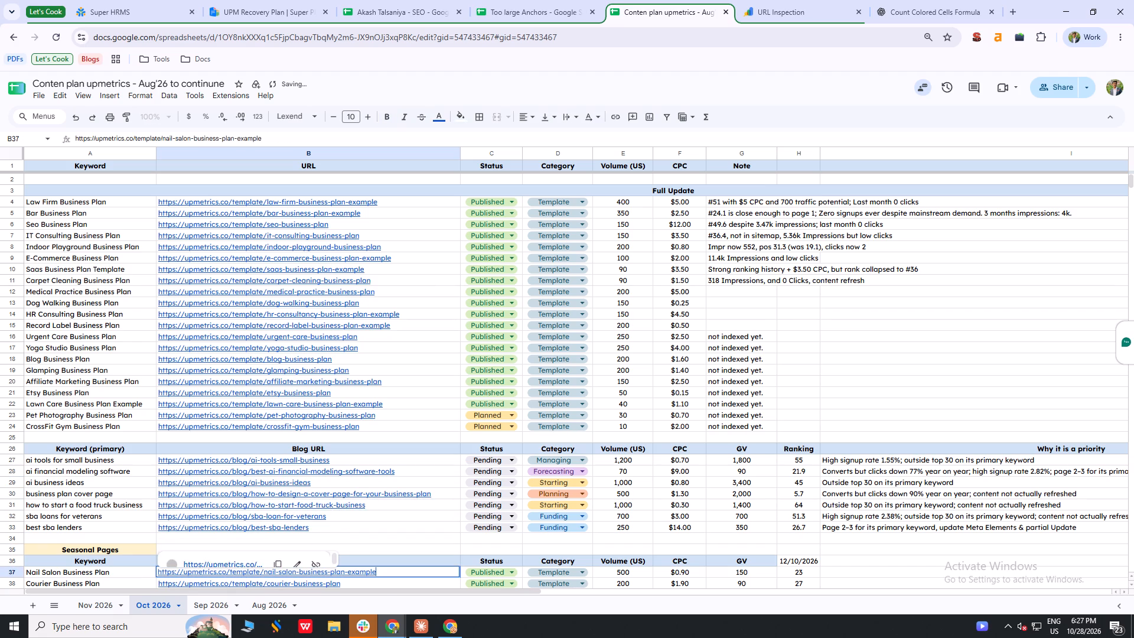
key("Return")
key("Return")
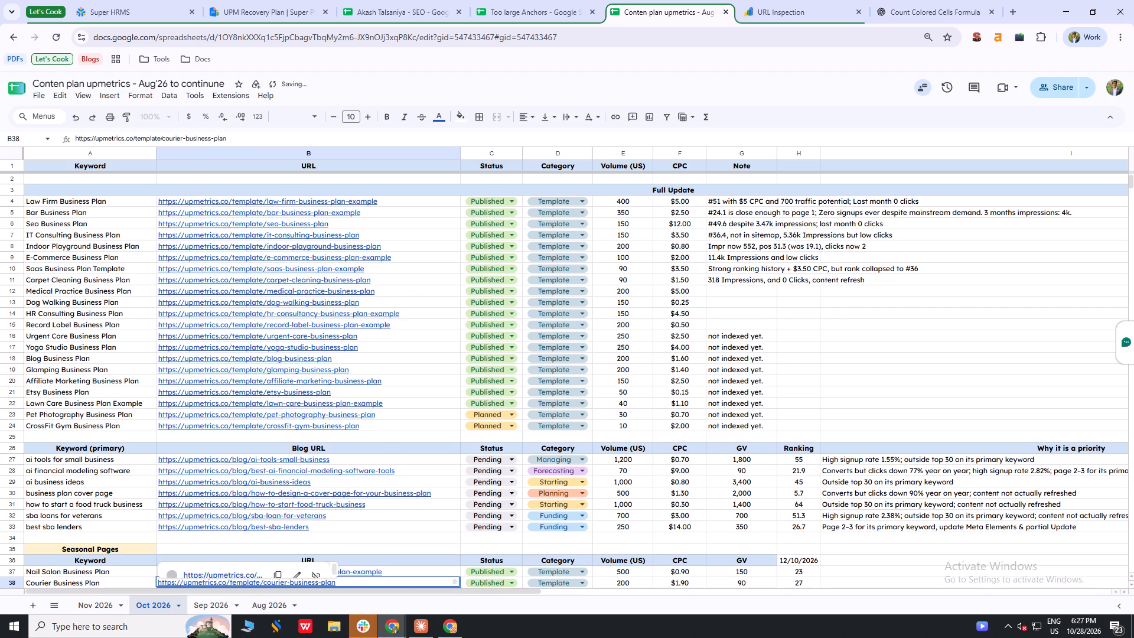
key("Return")
key("Return")
key("Return")
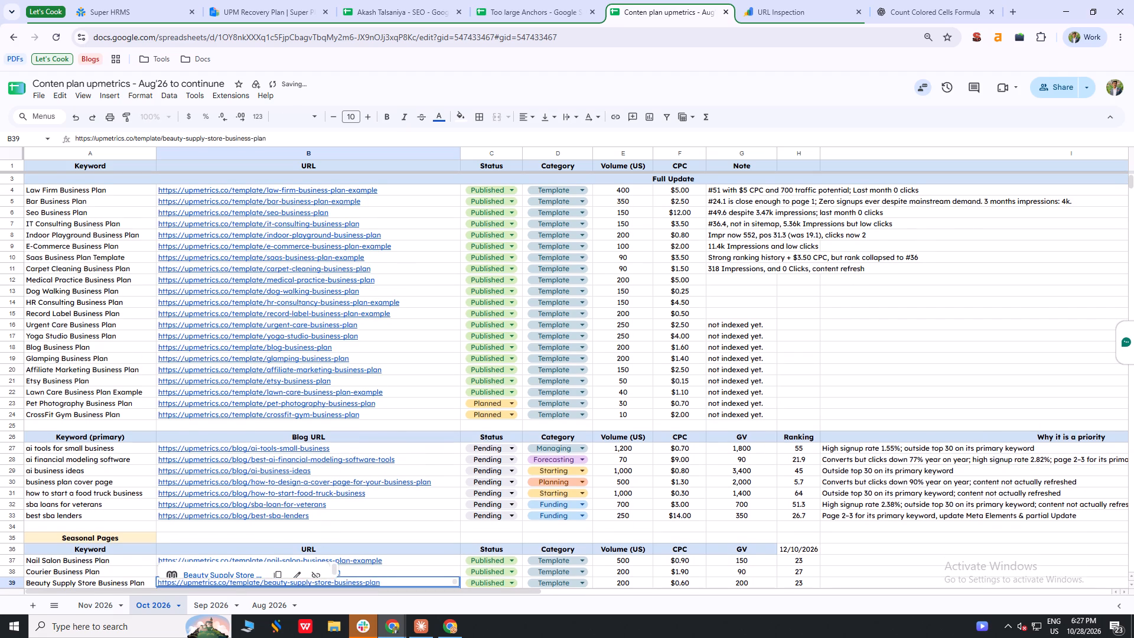
key("Return")
key("Return")
key("Return")
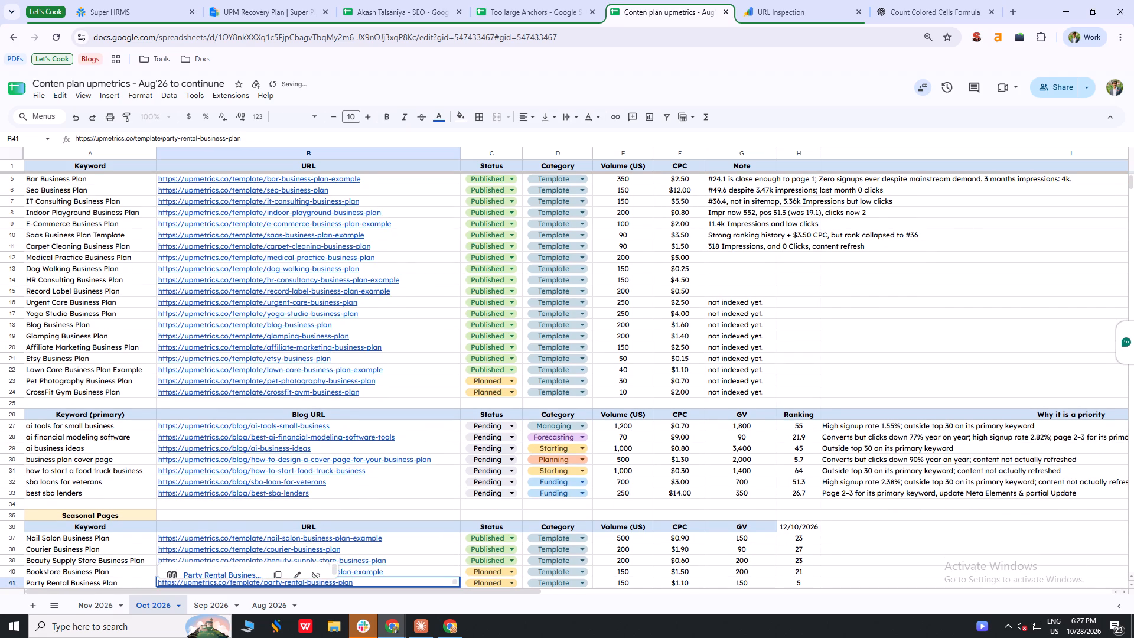
key("Return")
key("Return")
key("Return")
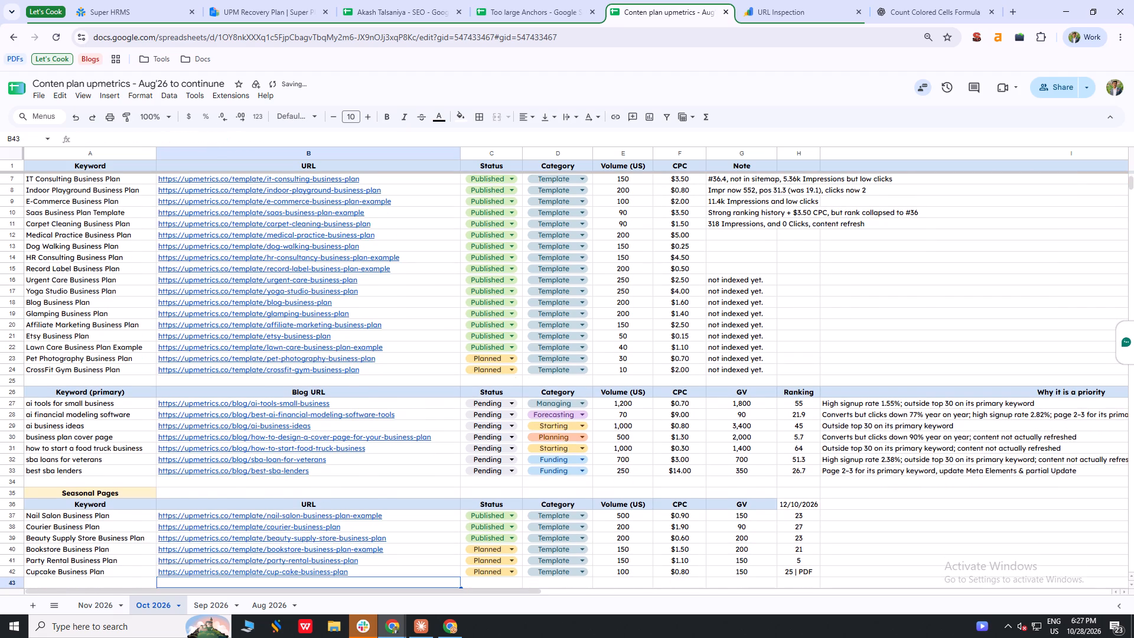
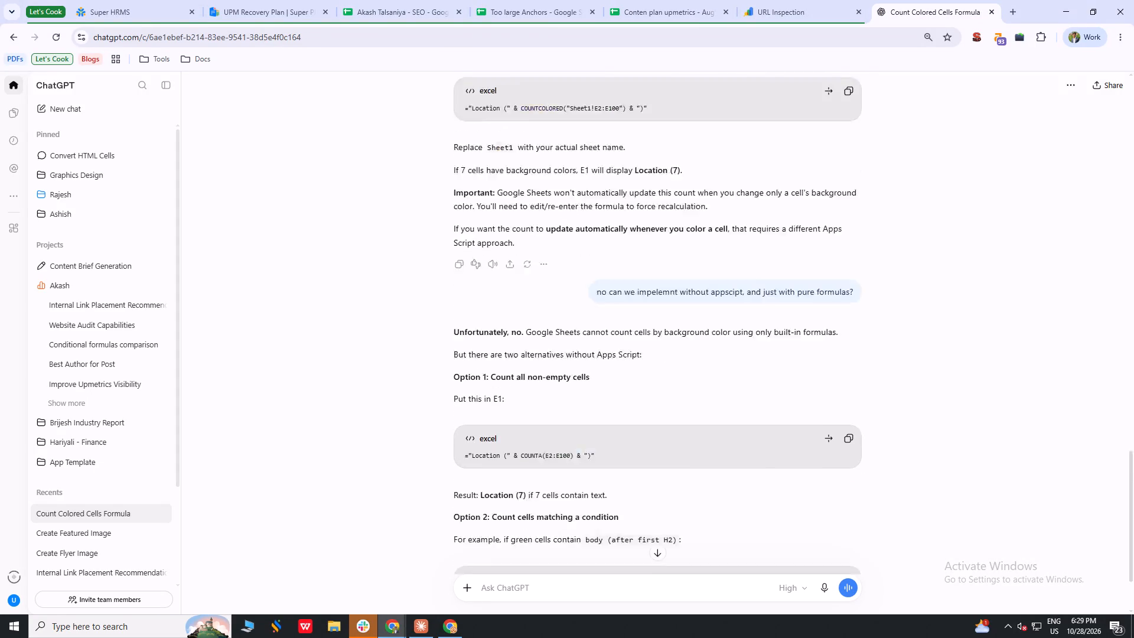
Check the lawn care page's URL inspection, and look over the Oct 2026 plan's Seasonal Pages, blog and template rows.
scroll(939, 190, "down", 3)
left_click(809, 0)
left_click(1001, 321)
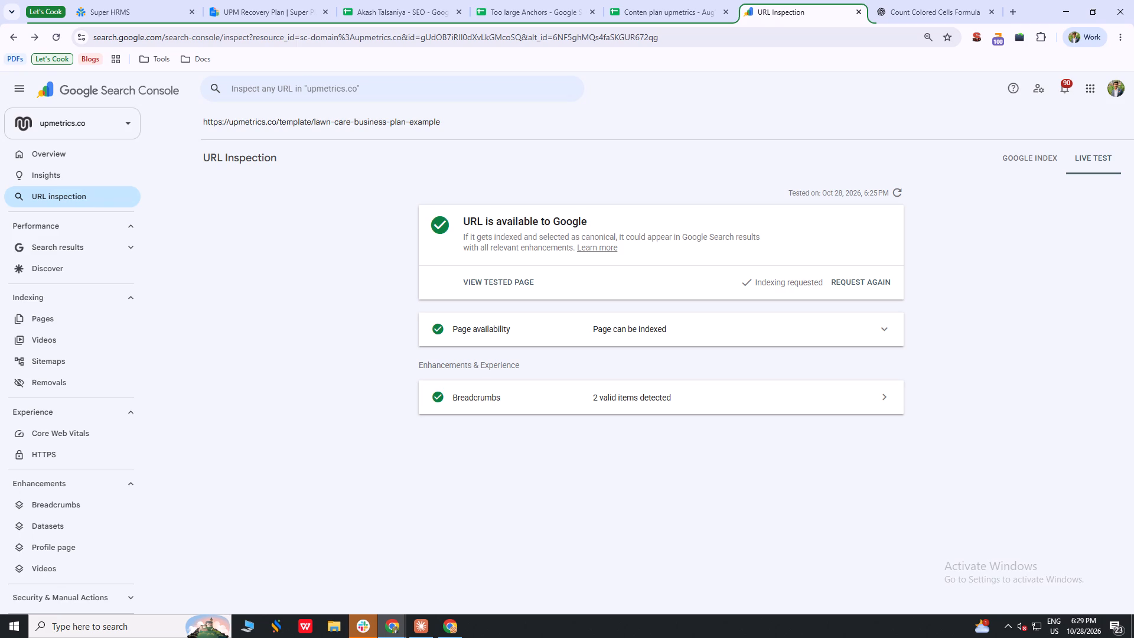
left_click(669, 0)
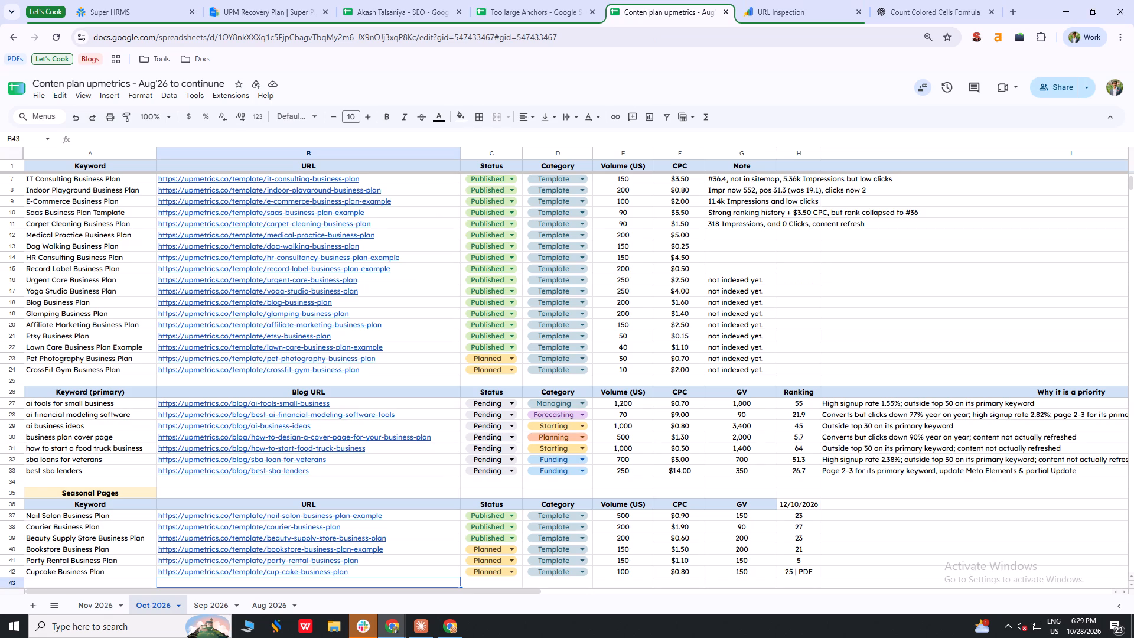
left_click(825, 330)
left_click(869, 524)
scroll(861, 313, "down", 2)
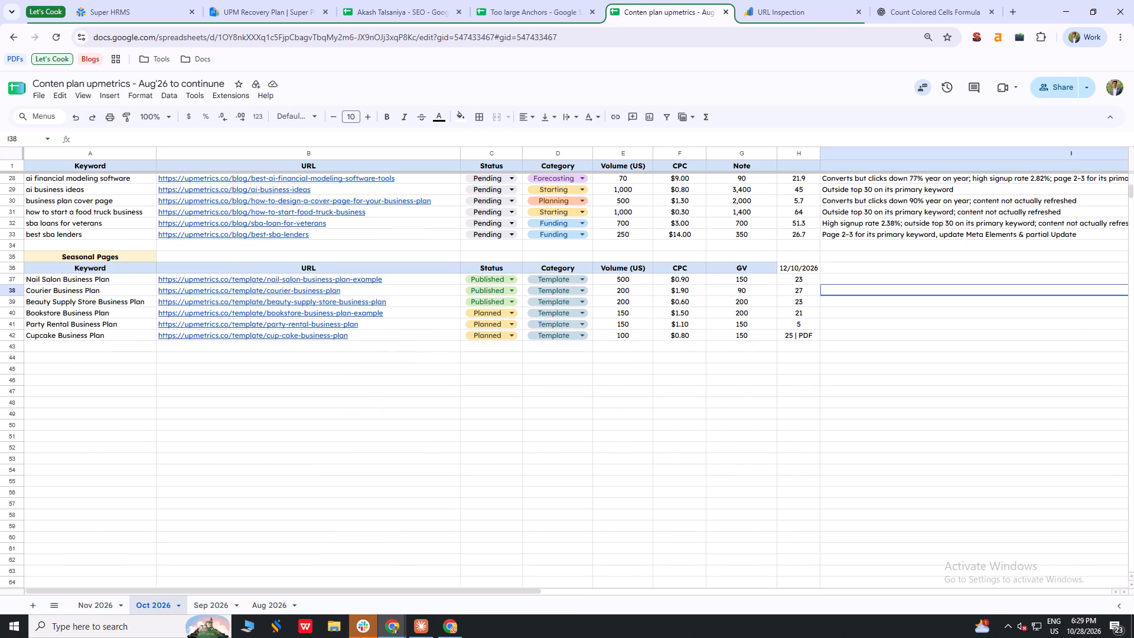
left_click(862, 328)
left_click(856, 294)
left_click_drag(852, 282, 850, 314)
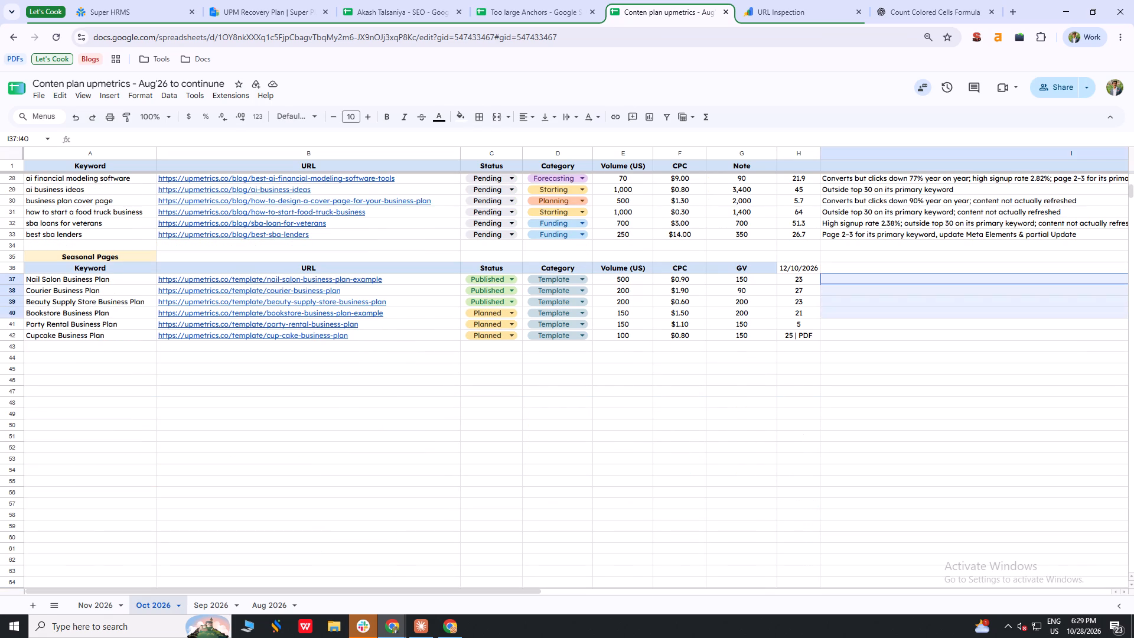
left_click_drag(850, 314, 849, 327)
scroll(862, 357, "up", 6)
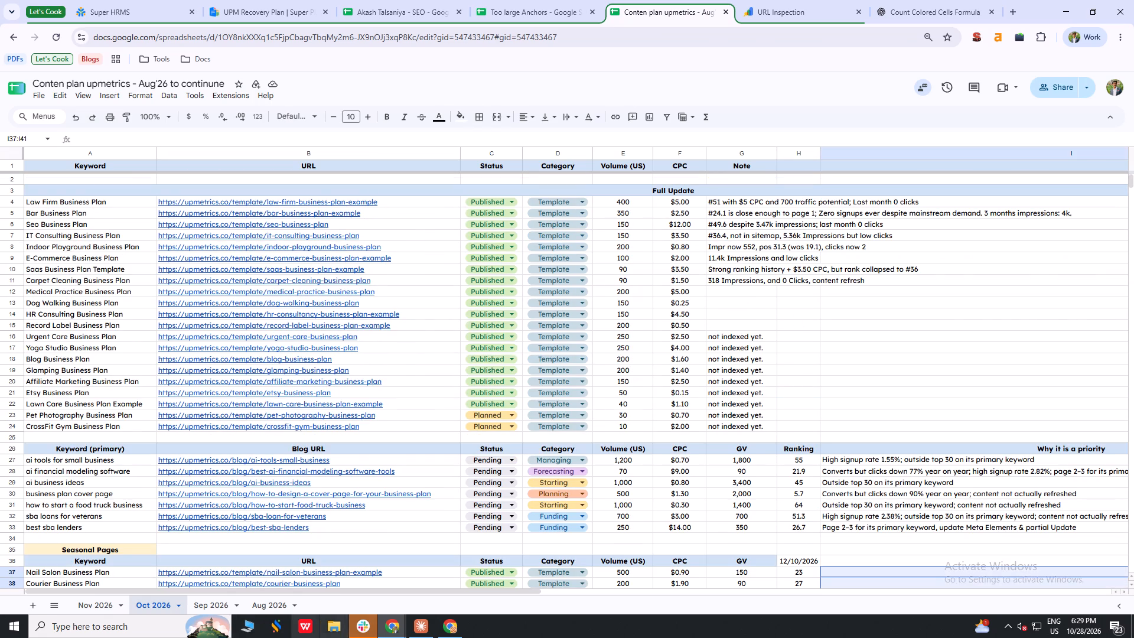
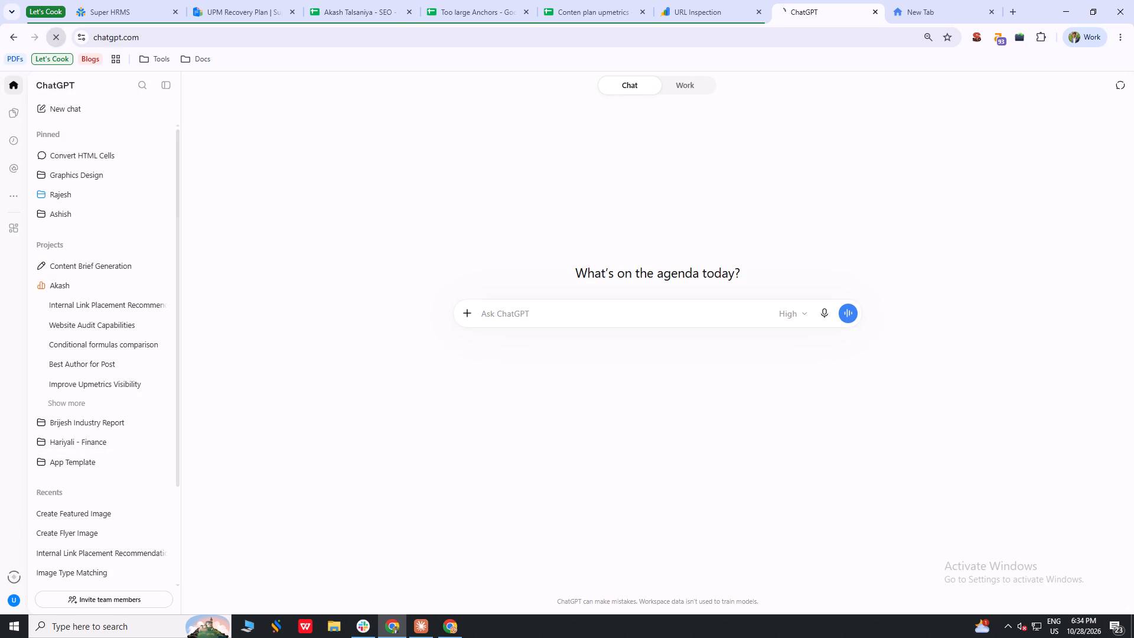
Open the Search results performance report for upmetrics.co in Google Search Console.
left_click(711, 0)
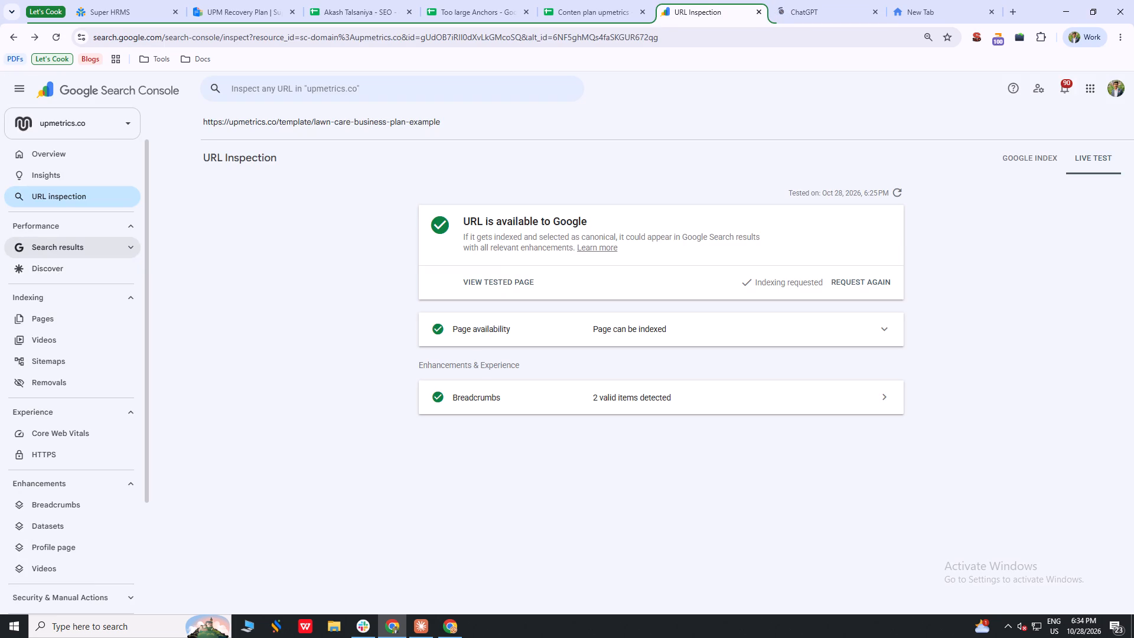
left_click(66, 248)
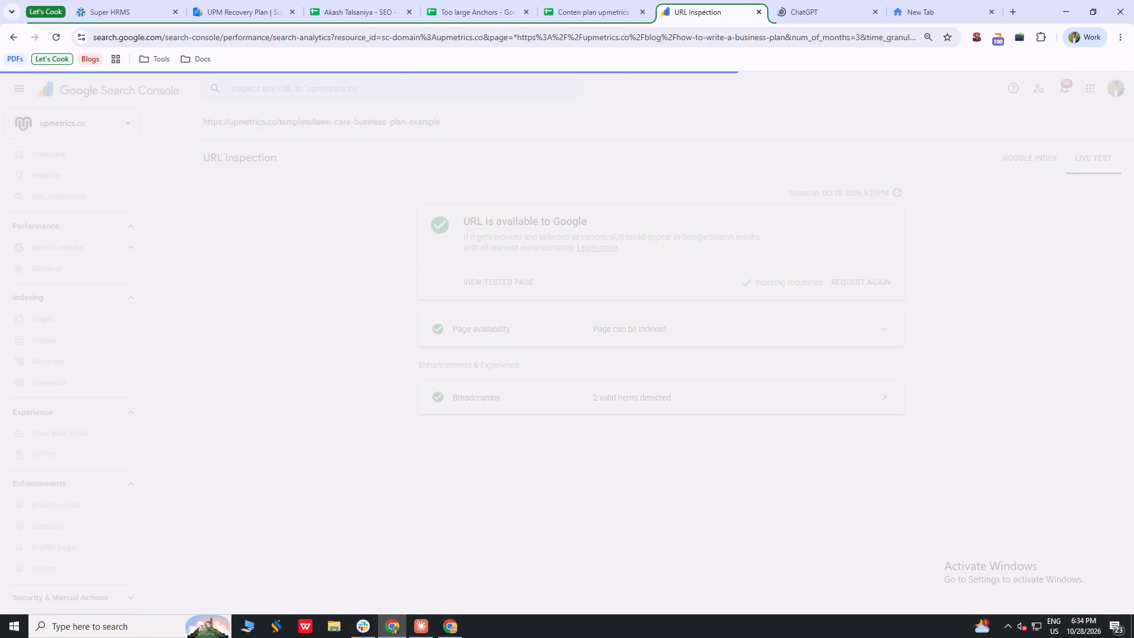
left_click(61, 322)
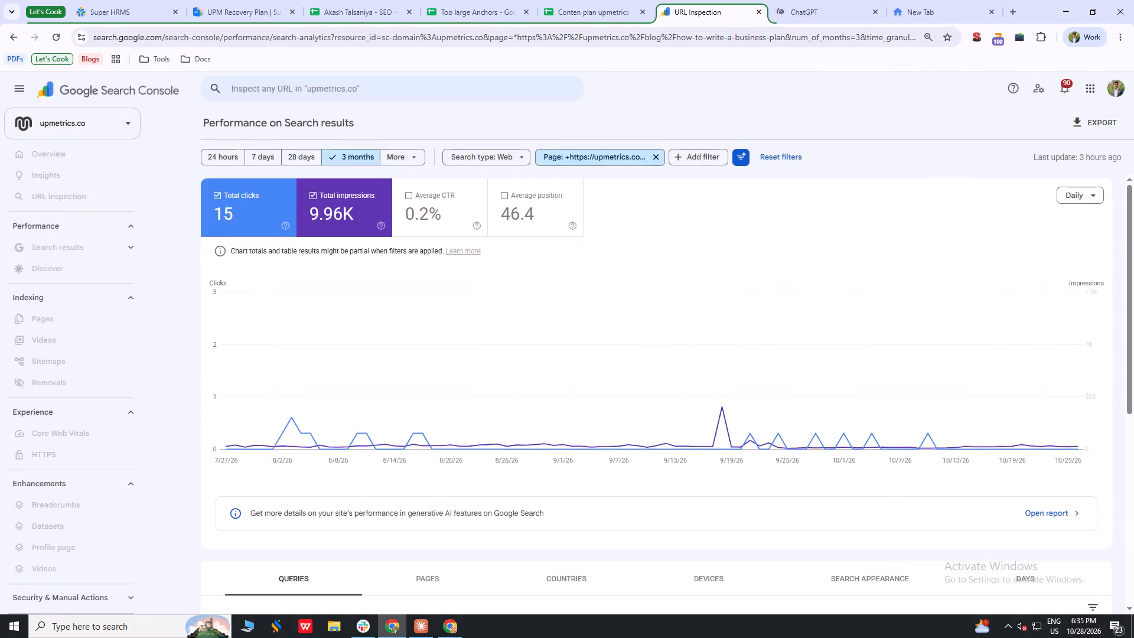
Examine the Search Console Overview of upmetrics.co, from performance and recommendations through indexing, experience and enhancements.
left_click(66, 156)
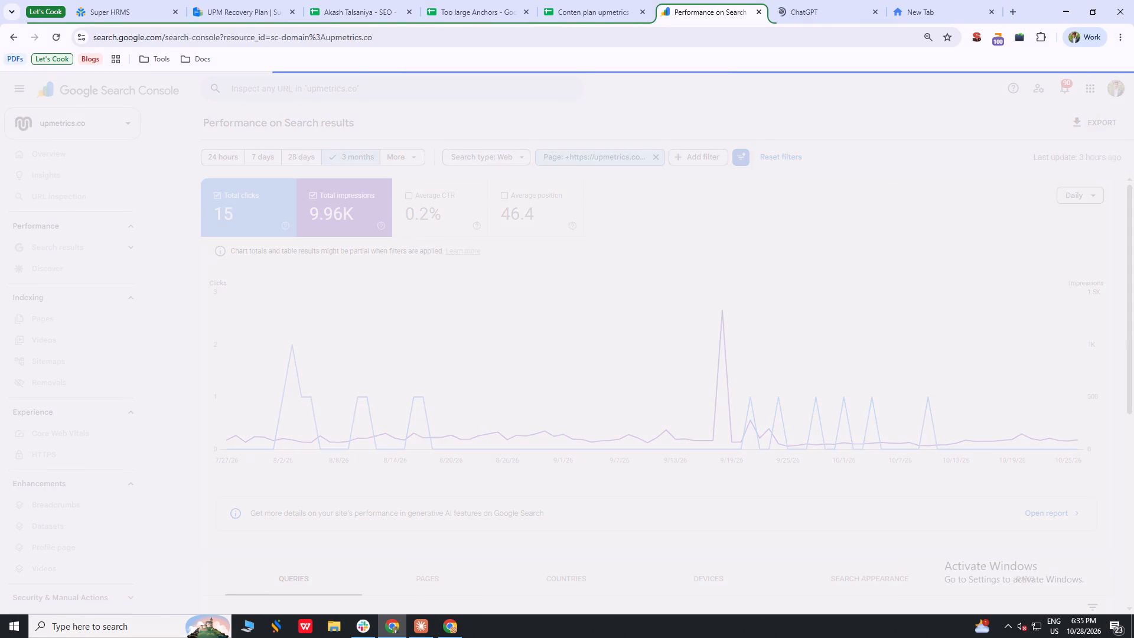
scroll(902, 263, "down", 3)
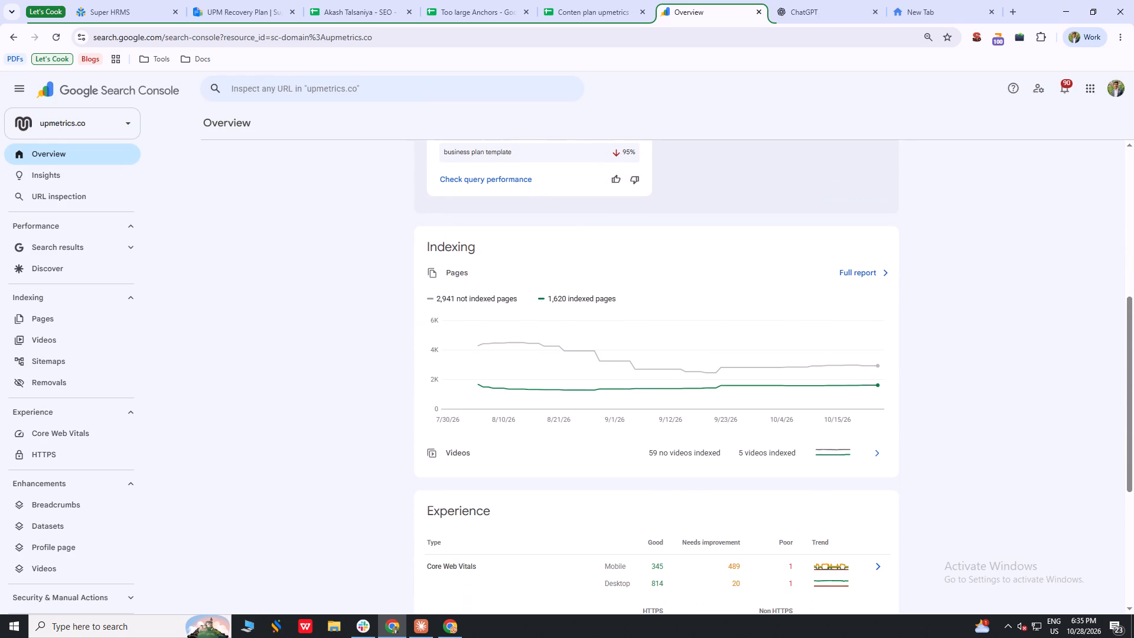
scroll(903, 263, "up", 1)
scroll(903, 263, "down", 3)
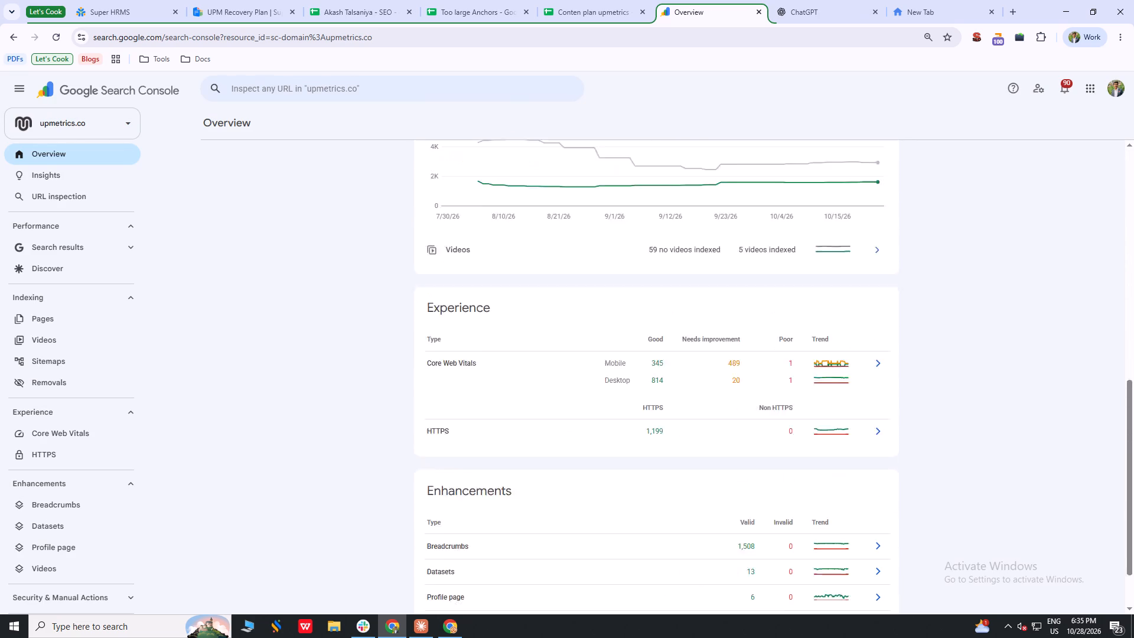
scroll(904, 263, "up", 1)
scroll(904, 263, "down", 1)
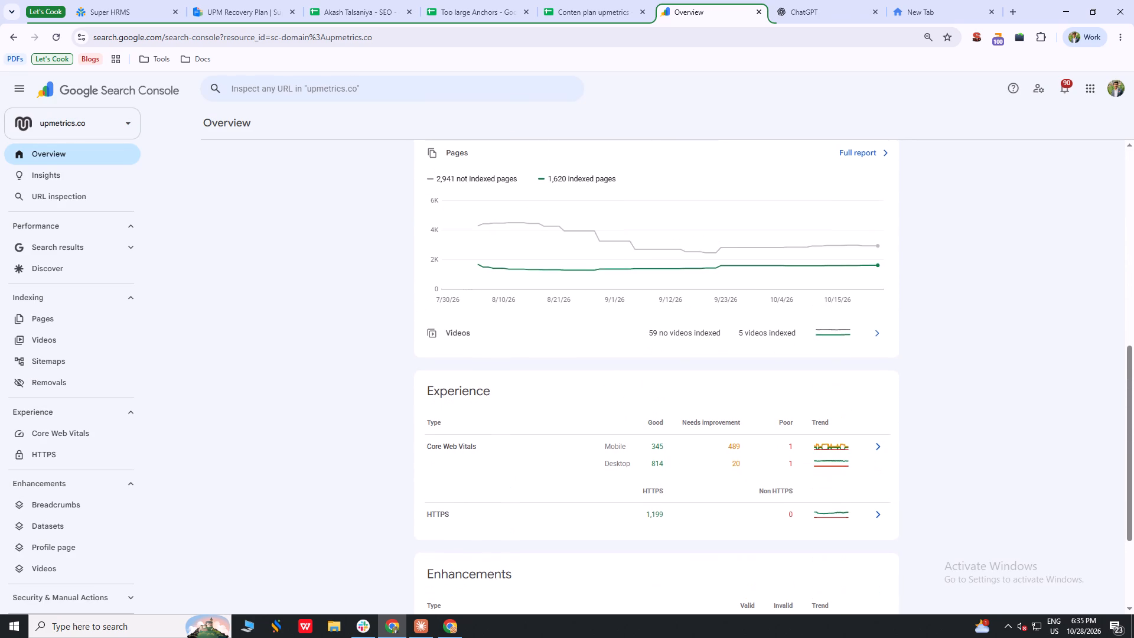
scroll(904, 263, "down", 7)
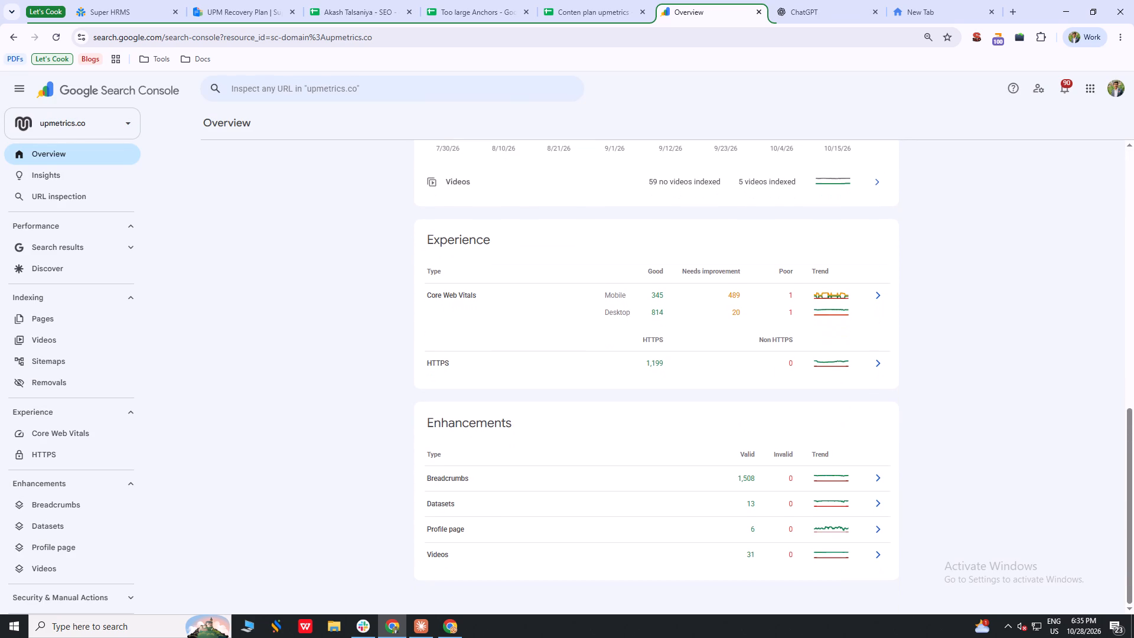
scroll(915, 421, "down", 5)
scroll(915, 421, "up", 4)
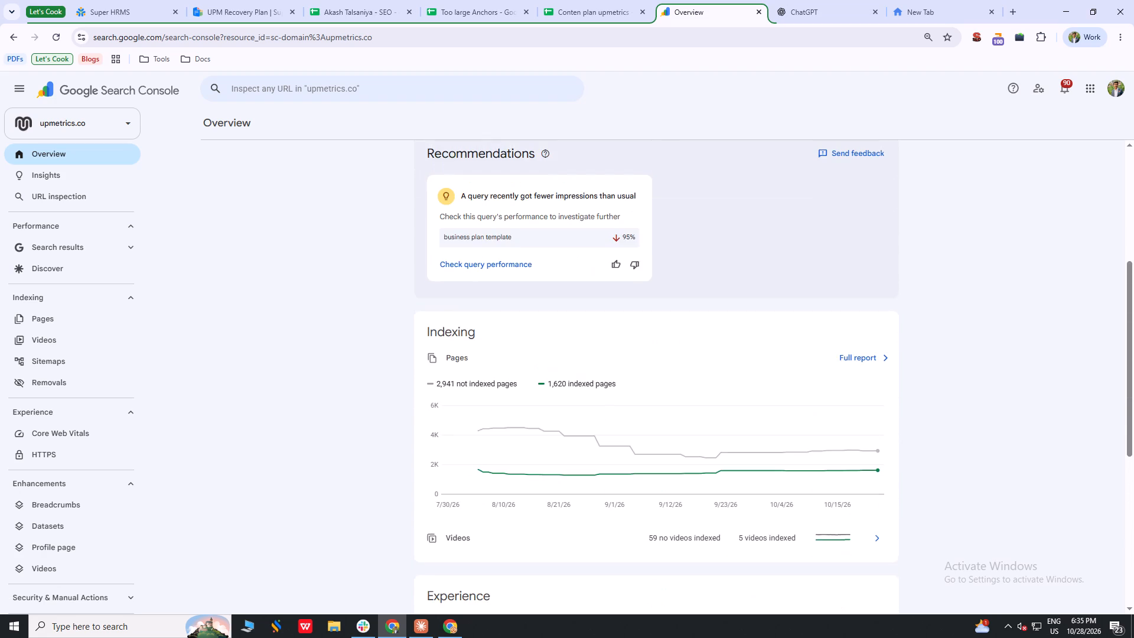
scroll(915, 421, "up", 4)
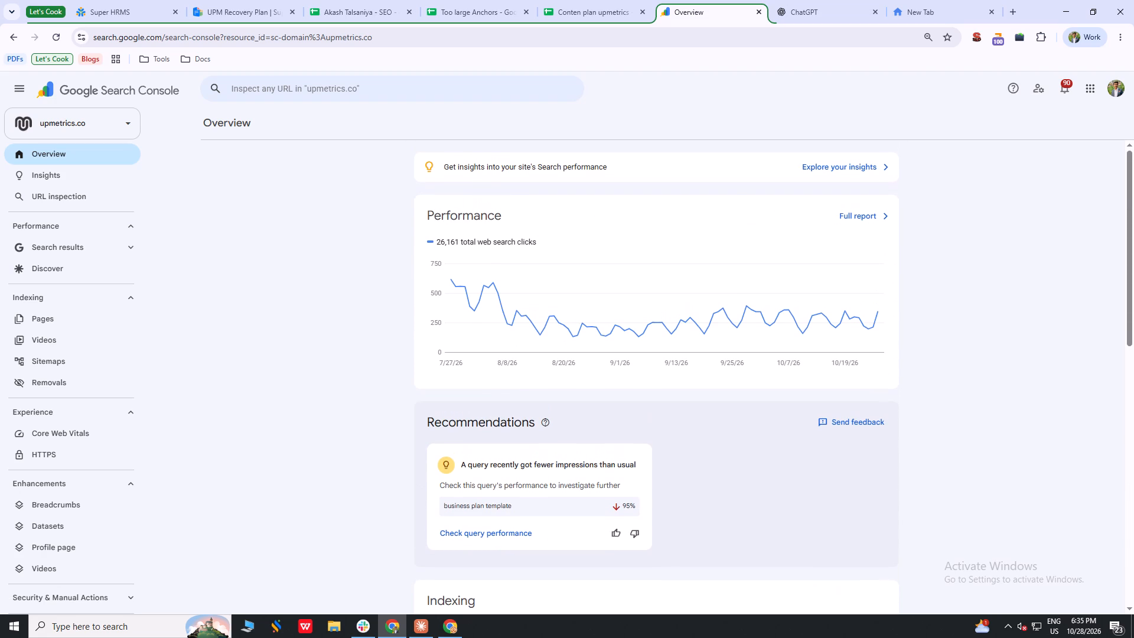
Open the Search Console Insights report and set its date range to the last 7 days.
left_click(66, 173)
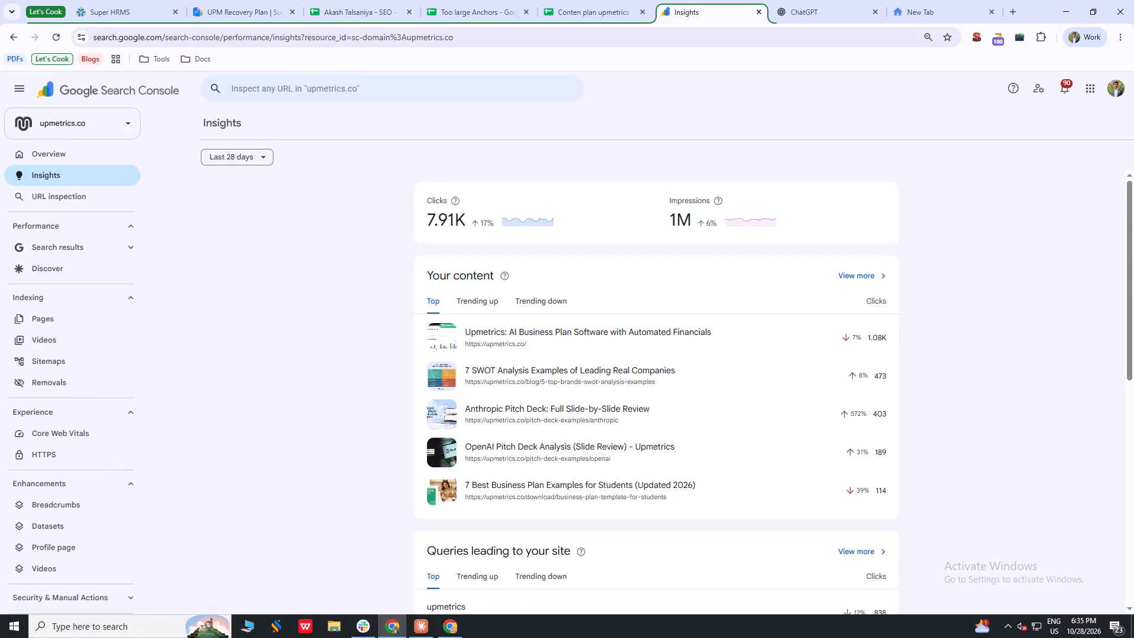
left_click(258, 154)
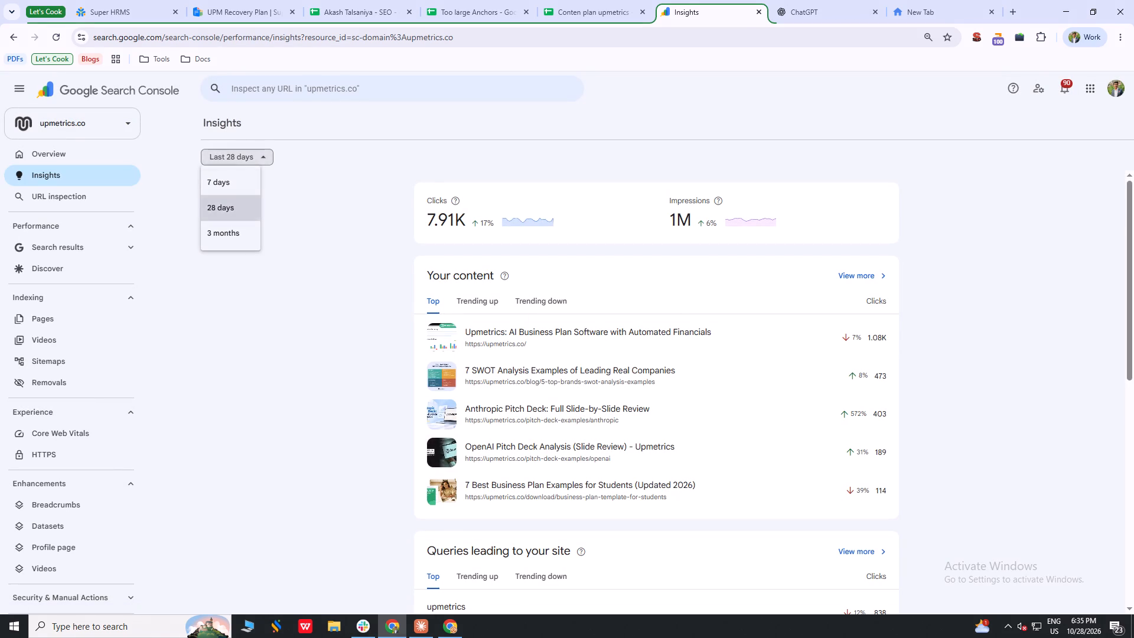
left_click(233, 184)
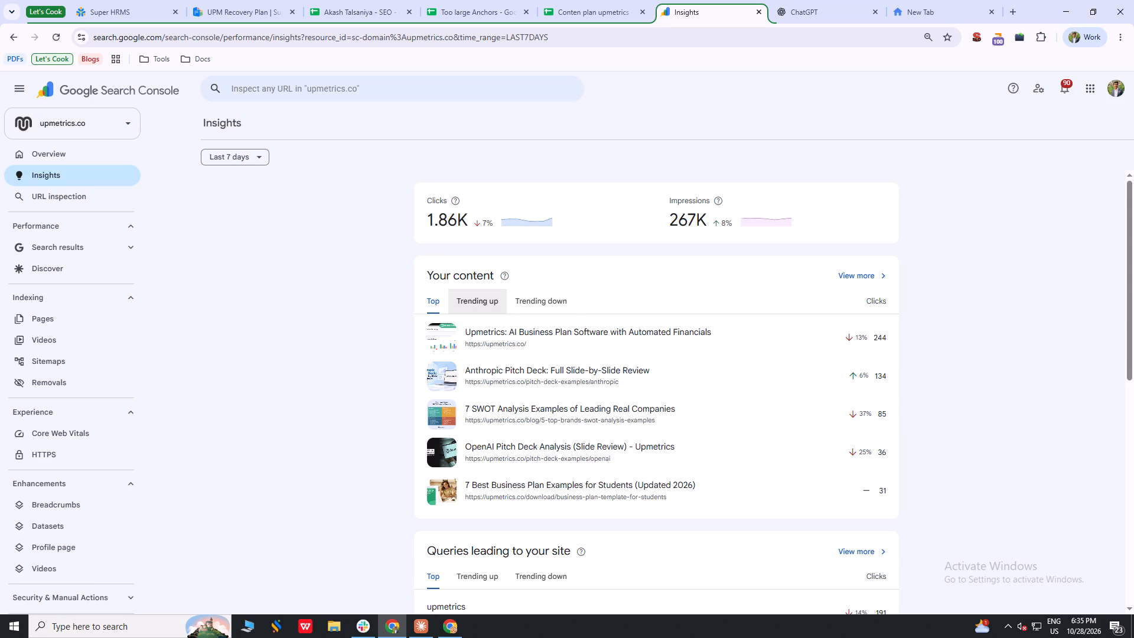
Examine the trending-up and trending-down queries leading to the site in the 7-day Insights report.
scroll(689, 320, "down", 2)
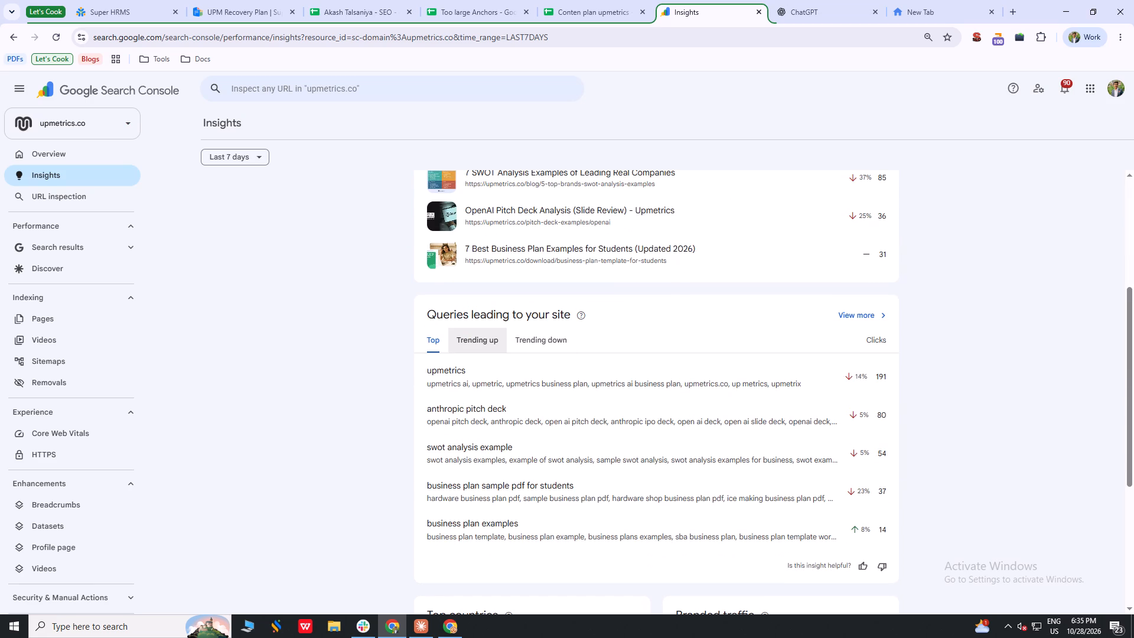
left_click(479, 348)
scroll(520, 435, "down", 1)
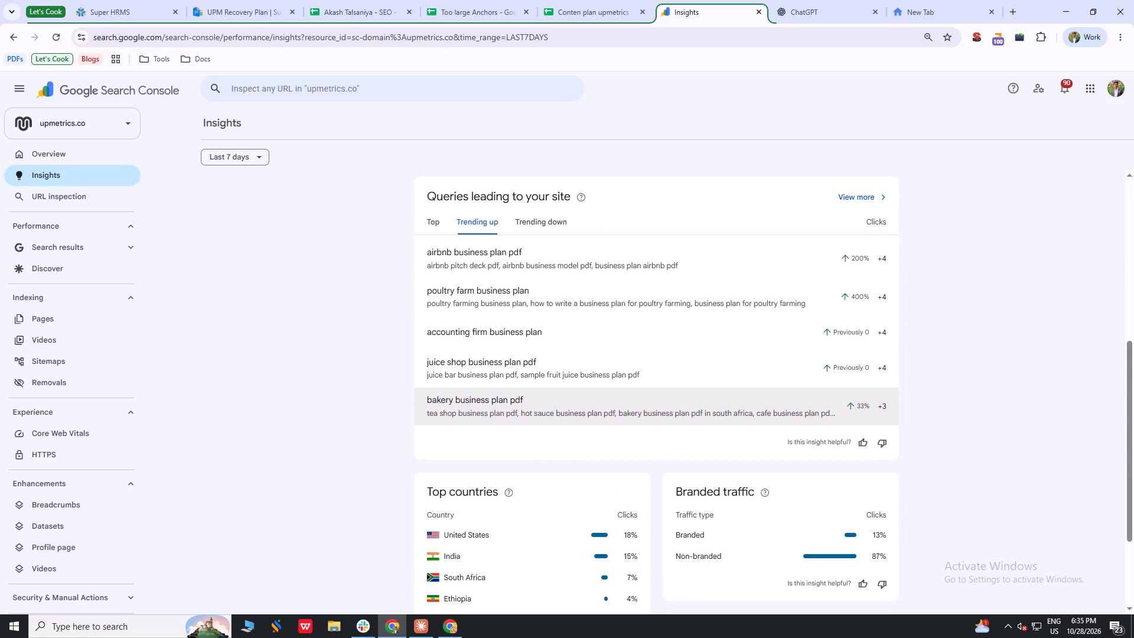
scroll(521, 366, "down", 1)
scroll(599, 336, "up", 4)
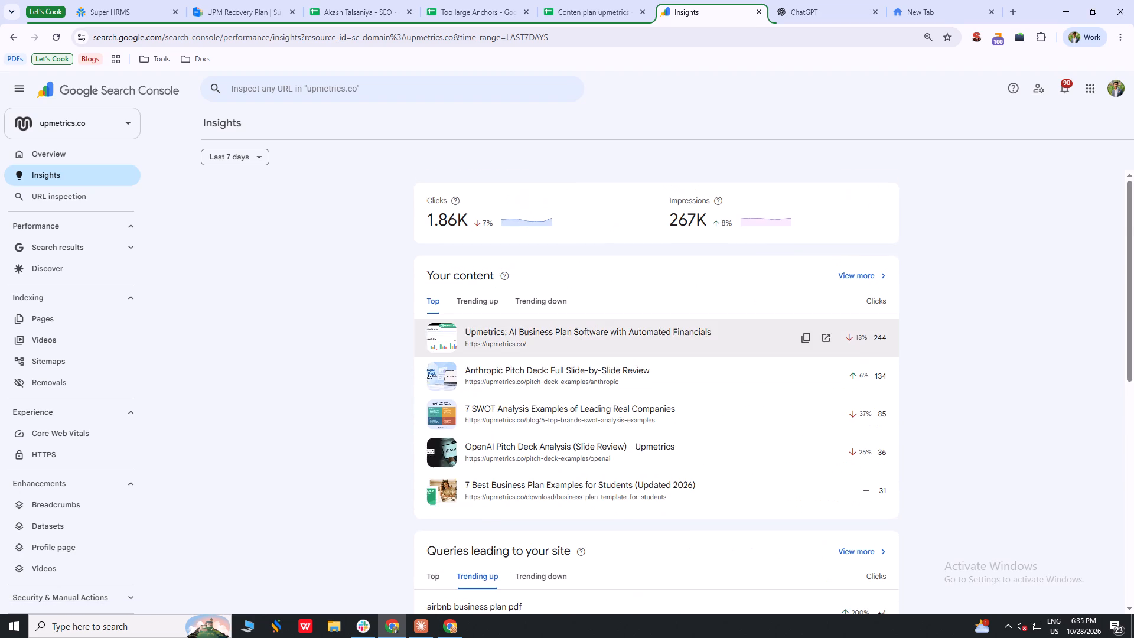
scroll(603, 334, "down", 1)
left_click(538, 460)
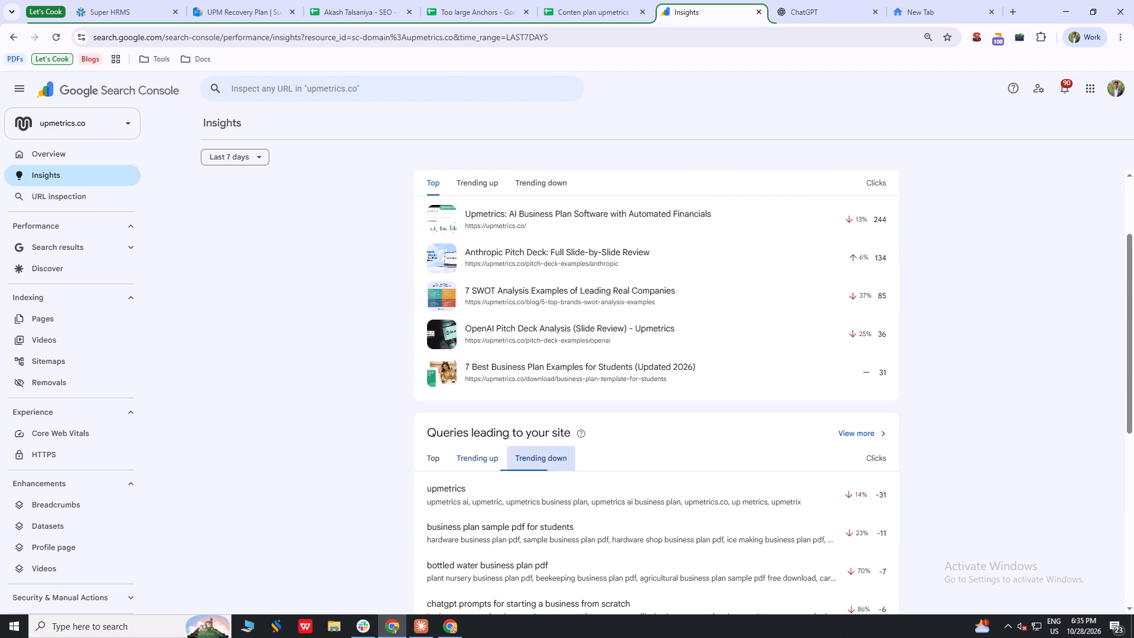
scroll(690, 349, "down", 1)
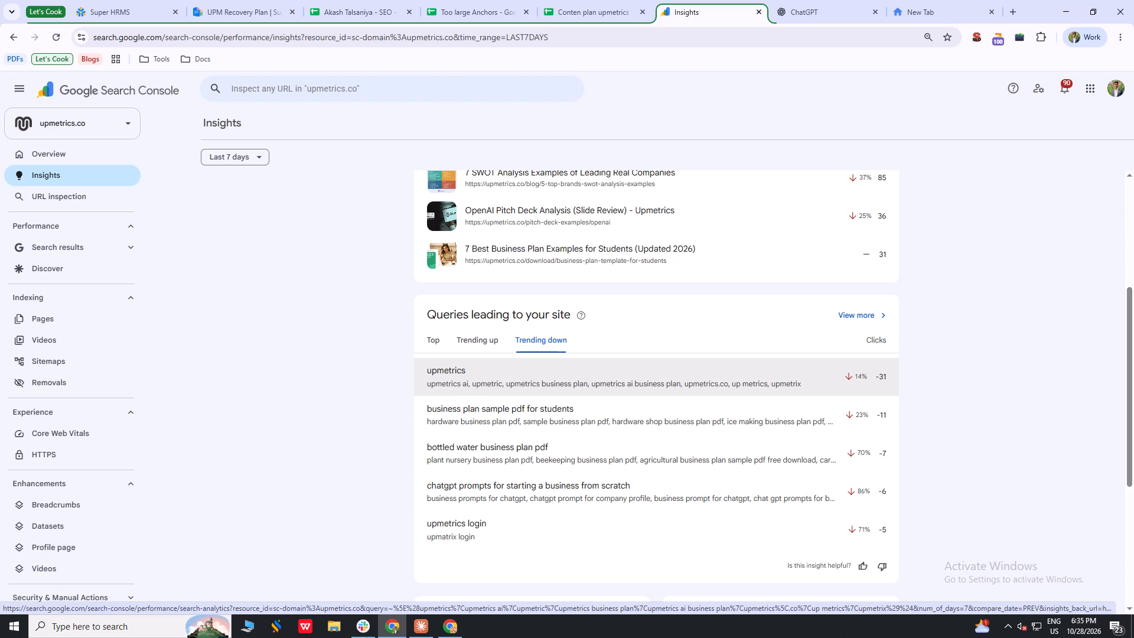
scroll(694, 336, "up", 1)
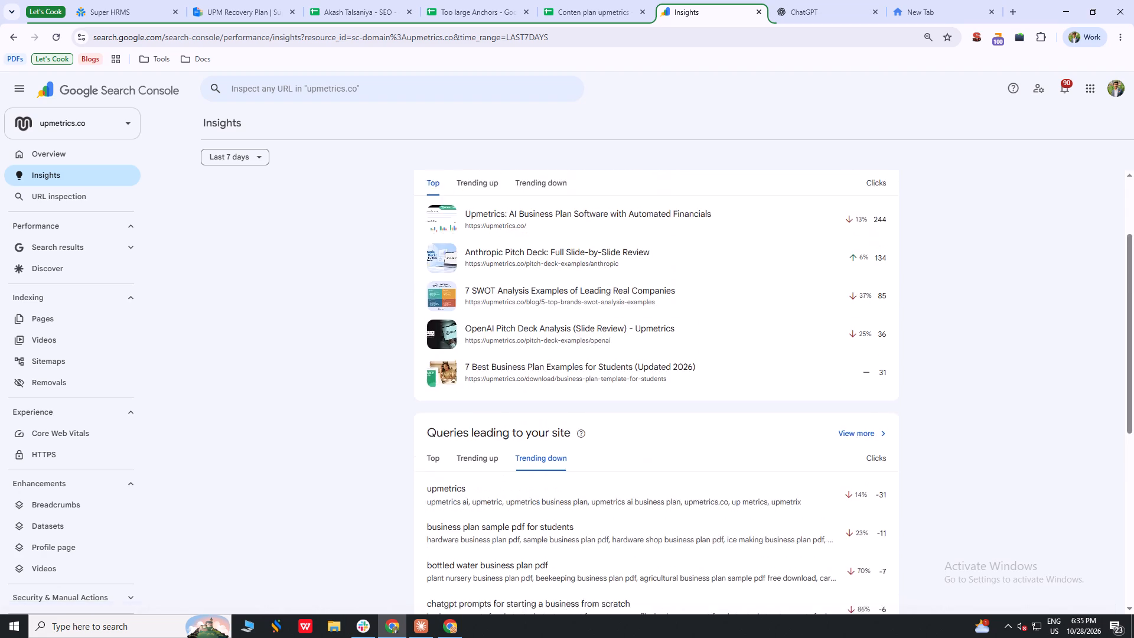
scroll(694, 336, "up", 7)
left_click(983, 189)
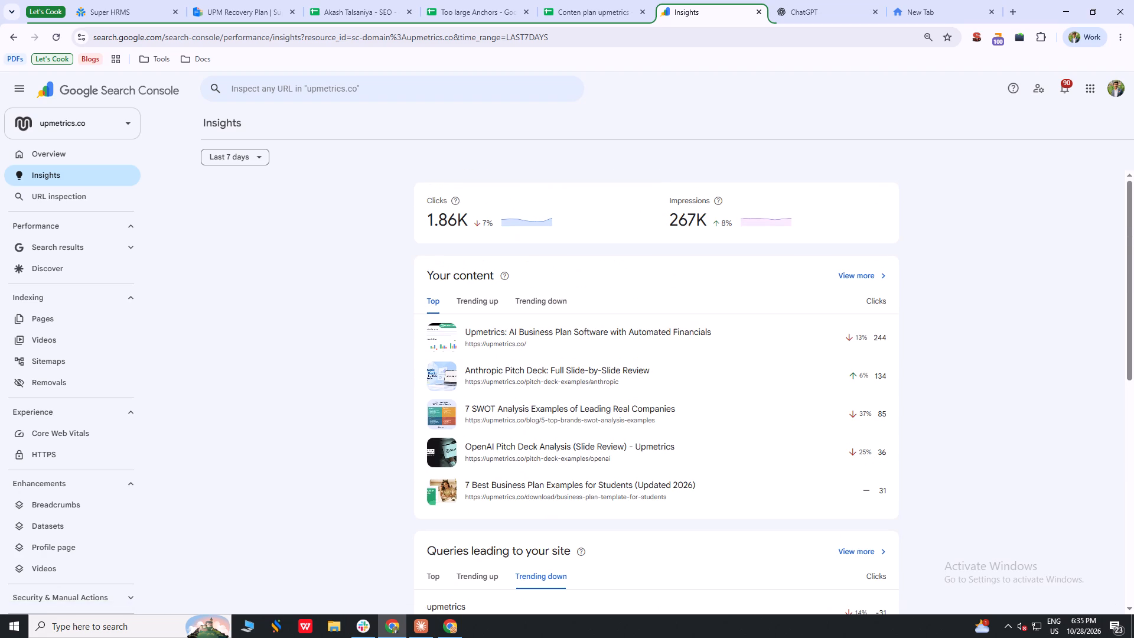
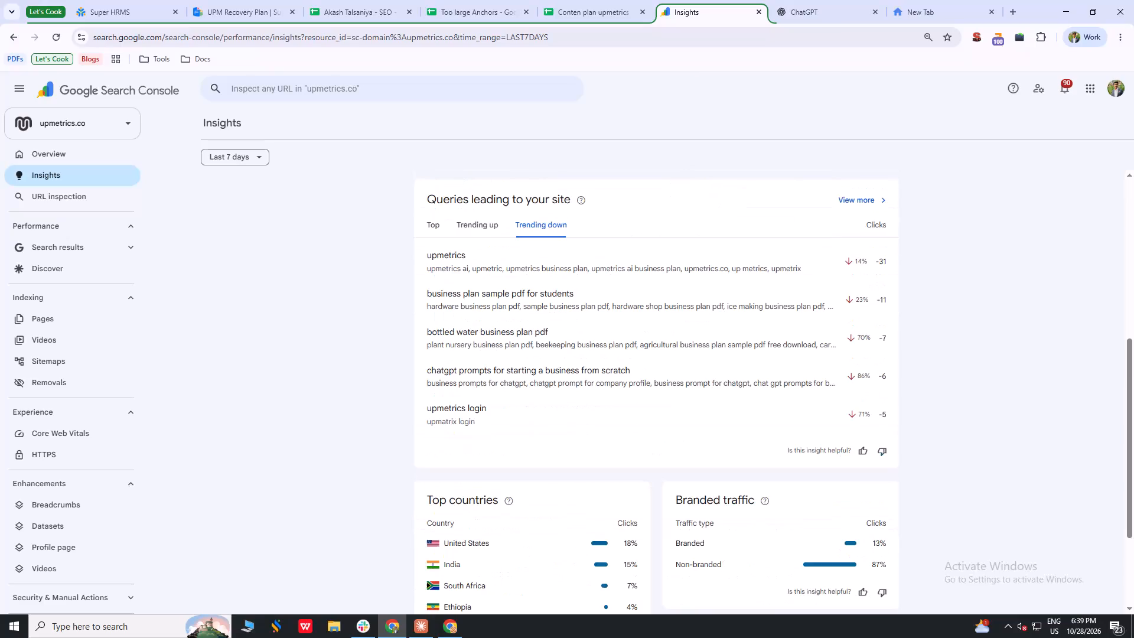
Examine the clicks, impressions and top content at the start of the 7-day Insights report.
key("shift+space")
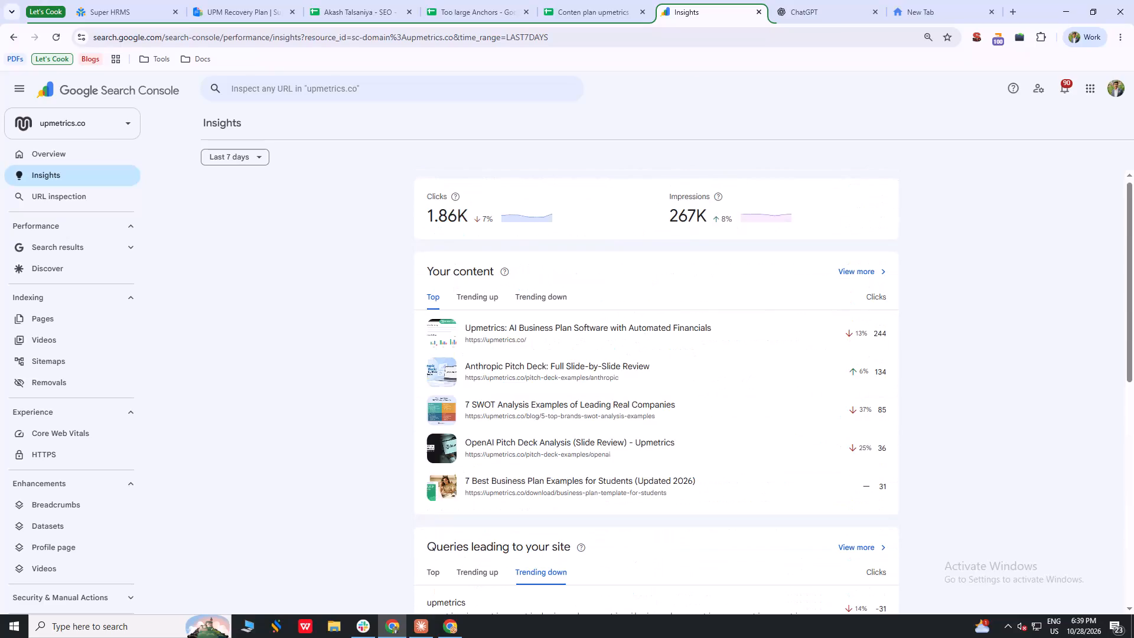
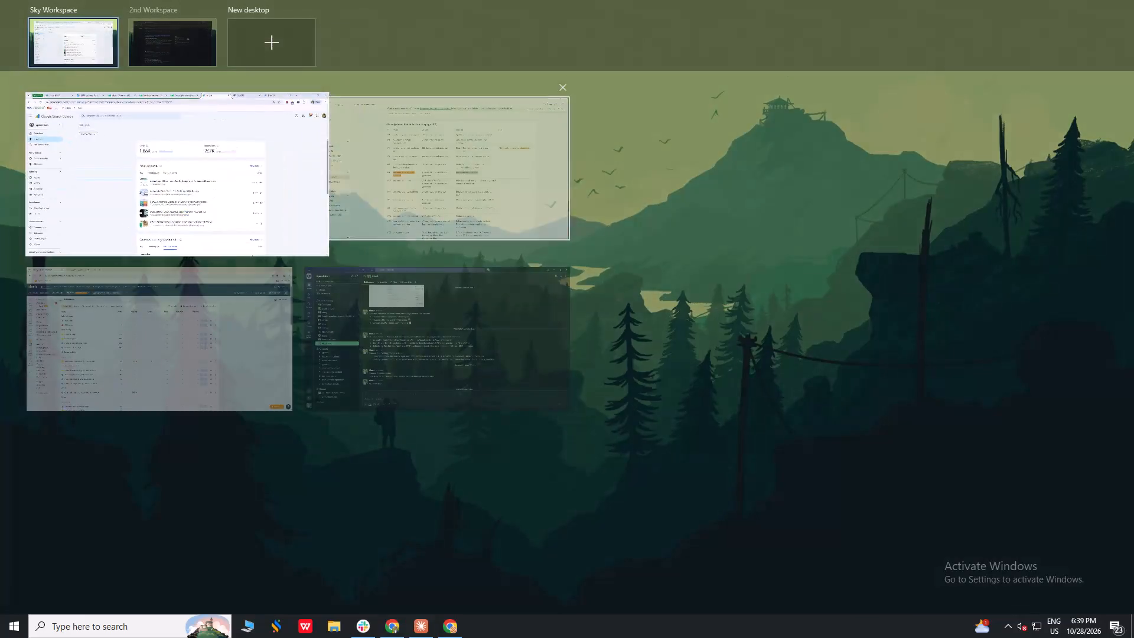
Switch to the 2nd Workspace desktop and examine the Google results for "business plan software".
left_click(187, 45)
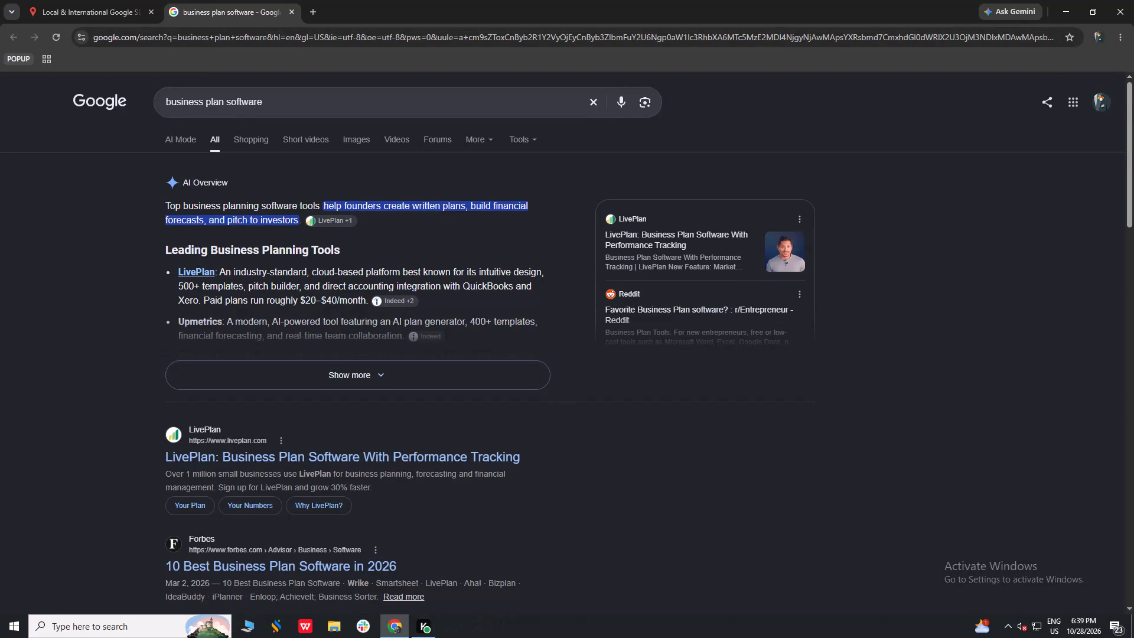
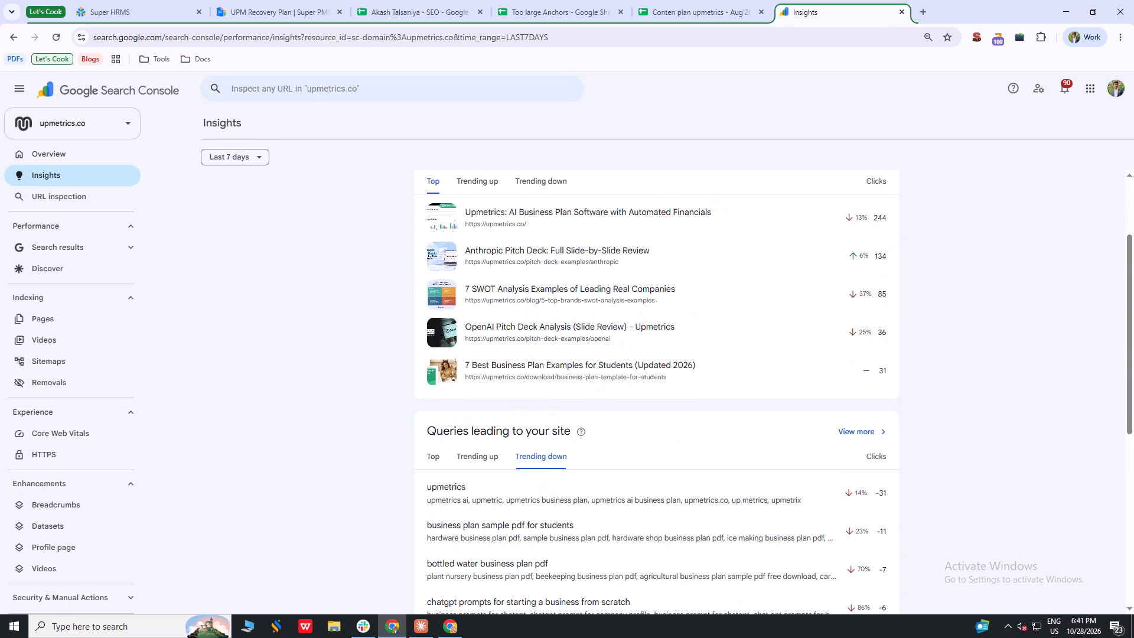
scroll(949, 291, "down", 8)
scroll(949, 291, "up", 3)
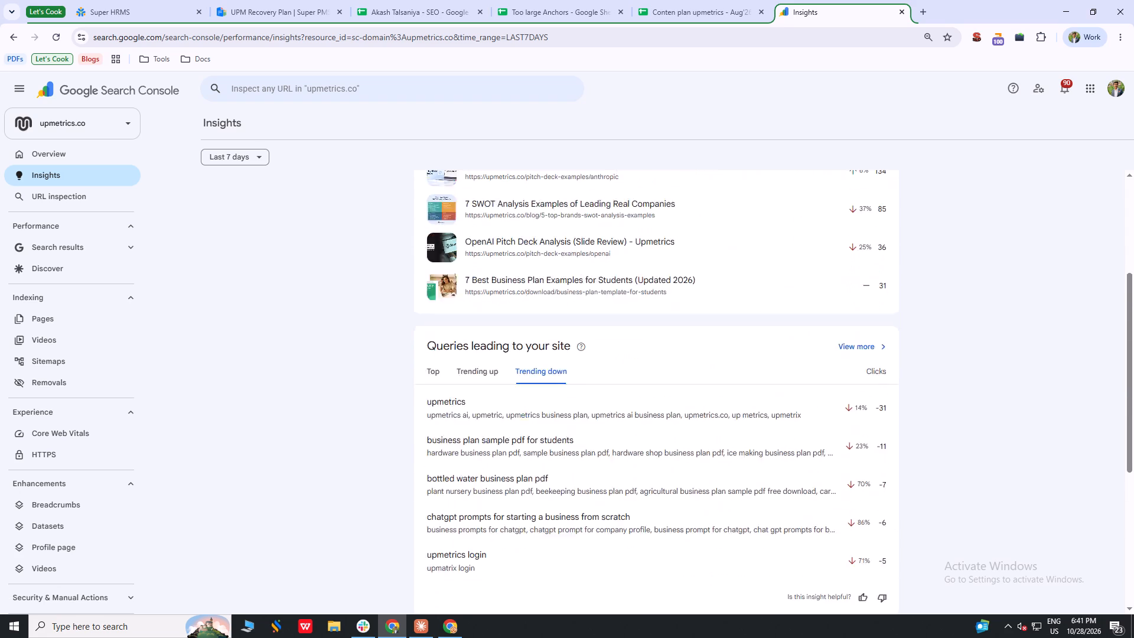
scroll(949, 291, "up", 5)
left_click(949, 291)
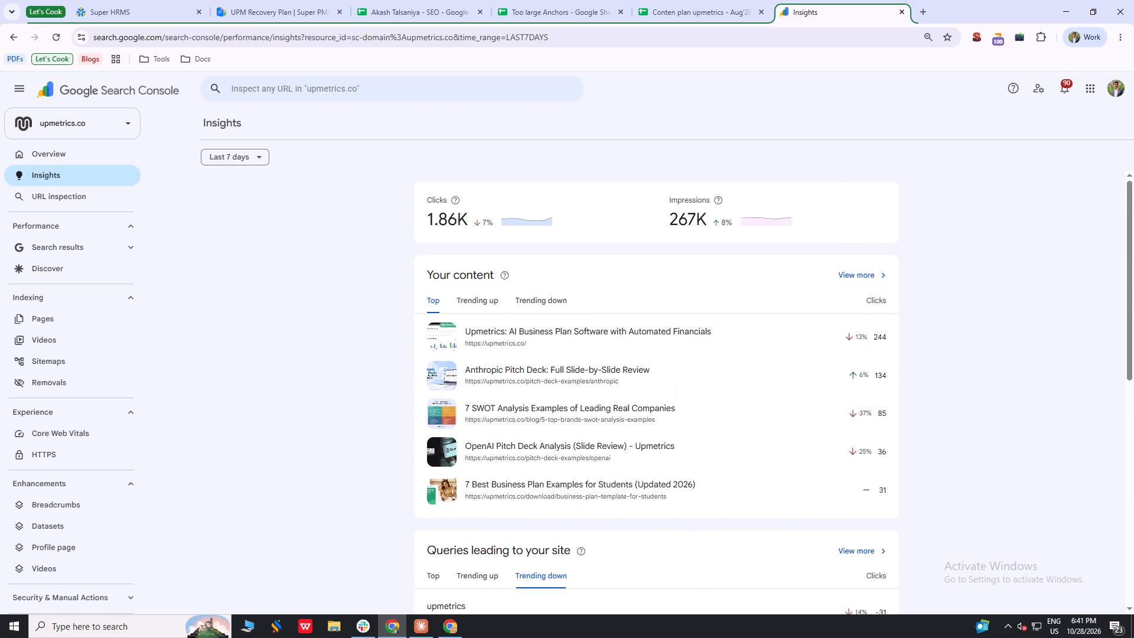
Look over the Oct 2026 and Nov 2026 sheets of the Upmetrics content plan and the Too large Anchors spreadsheet.
left_click(677, 0)
scroll(677, 318, "down", 2)
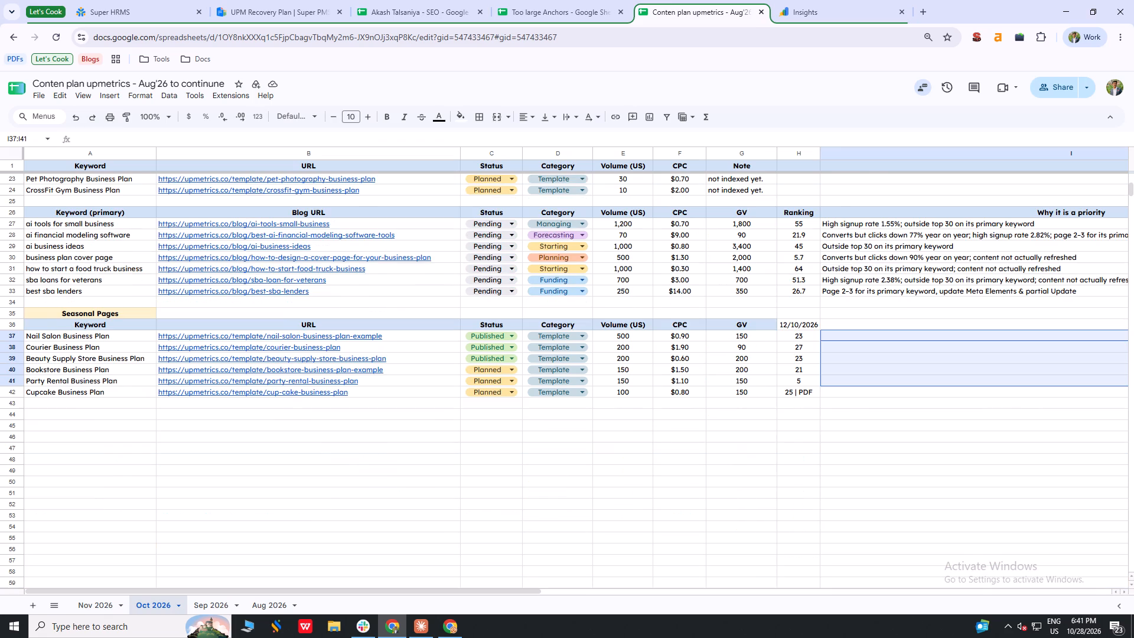
left_click(702, 440)
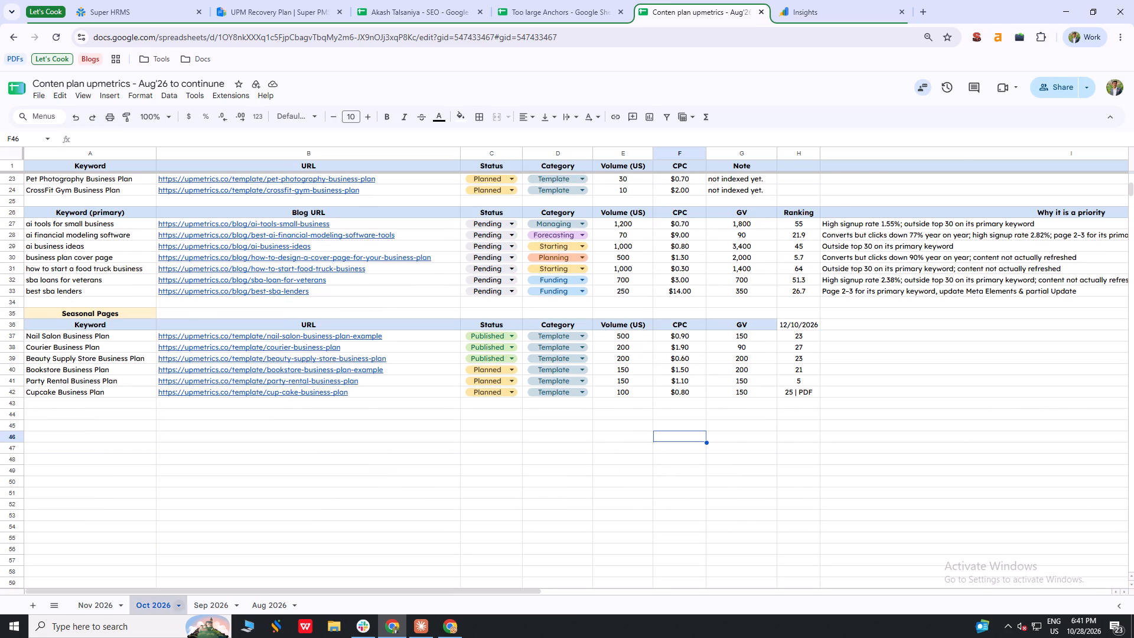
left_click(94, 610)
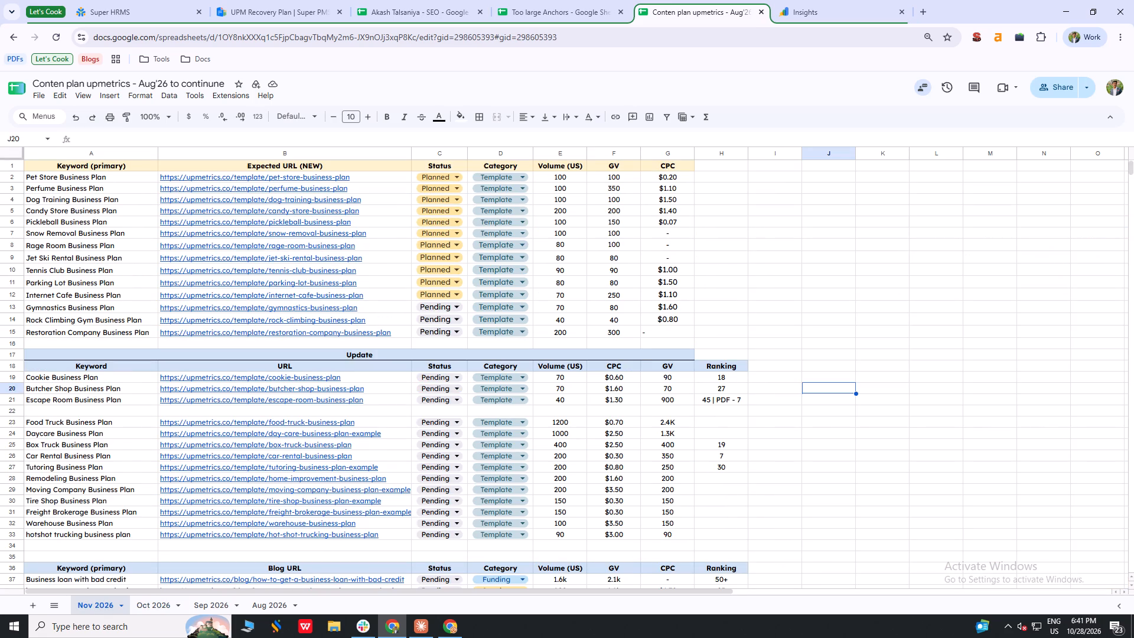
left_click(579, 0)
left_click(648, 0)
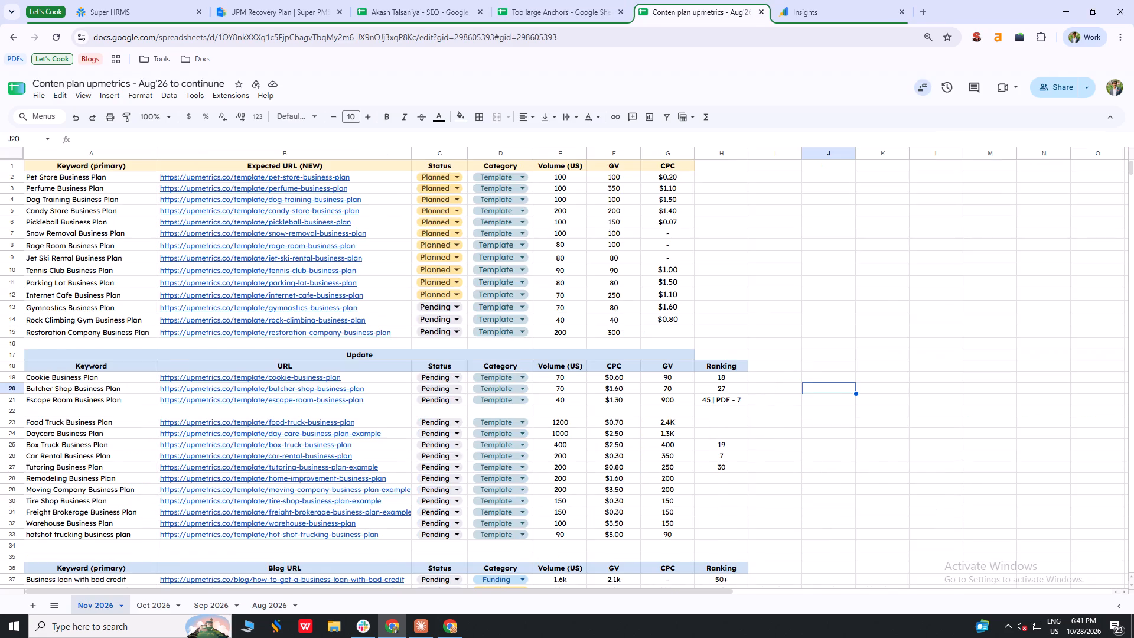
left_click(565, 0)
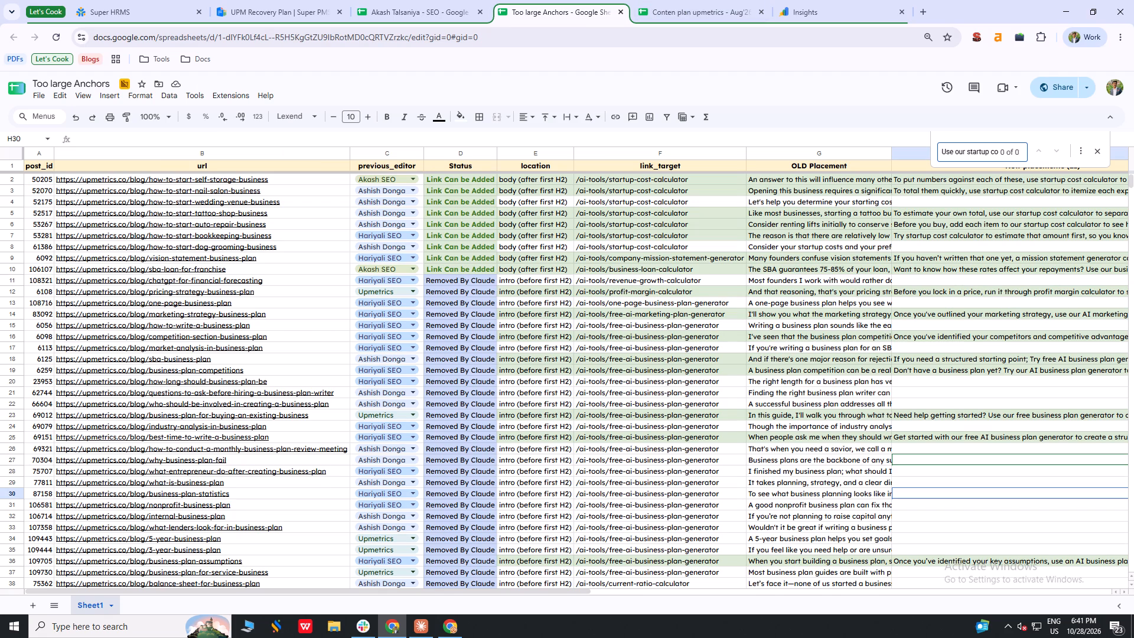
Check the current working time and expected end time on the Super HRMS dashboard.
left_click(159, 0)
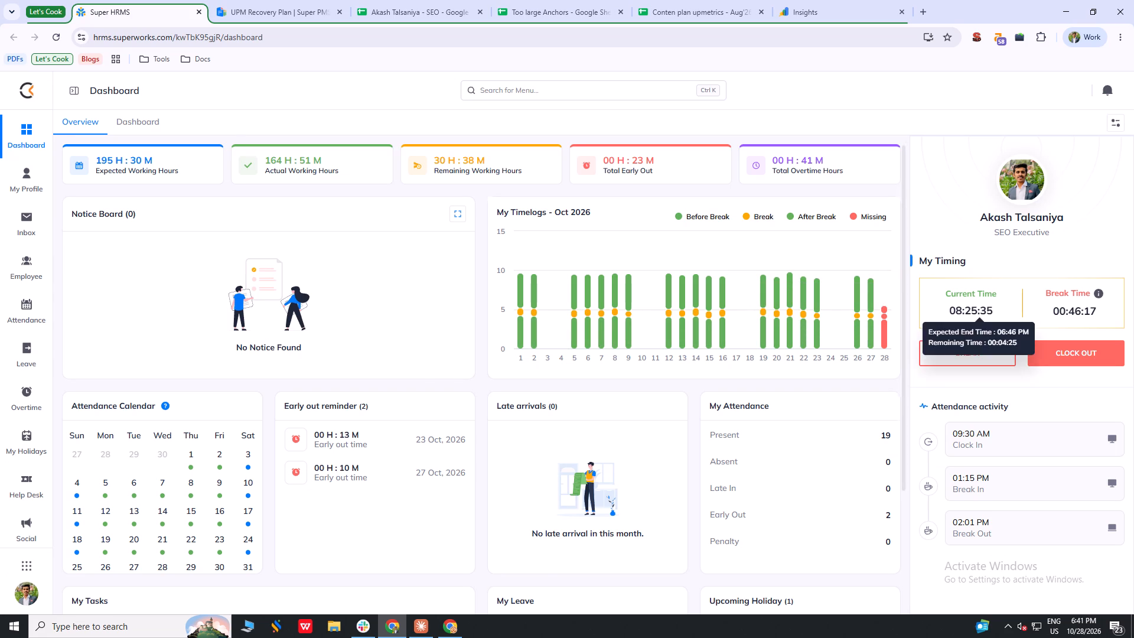
Return to Search Console Insights and examine the top content and the trending-down queries leading to the site.
left_click(777, 0)
scroll(697, 392, "down", 1)
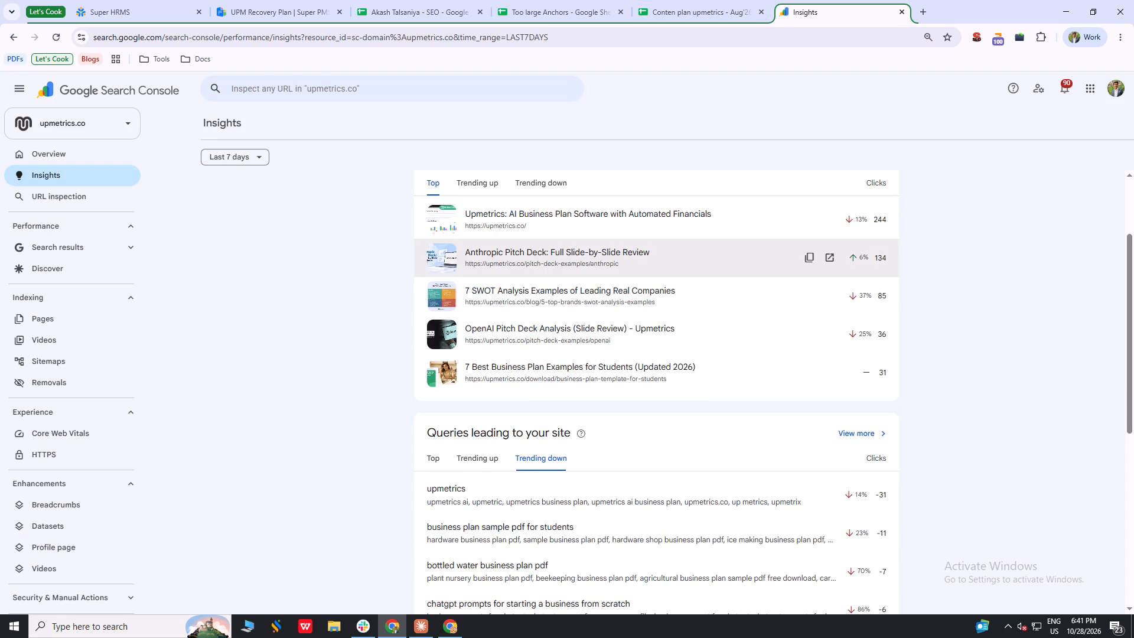
scroll(698, 392, "down", 1)
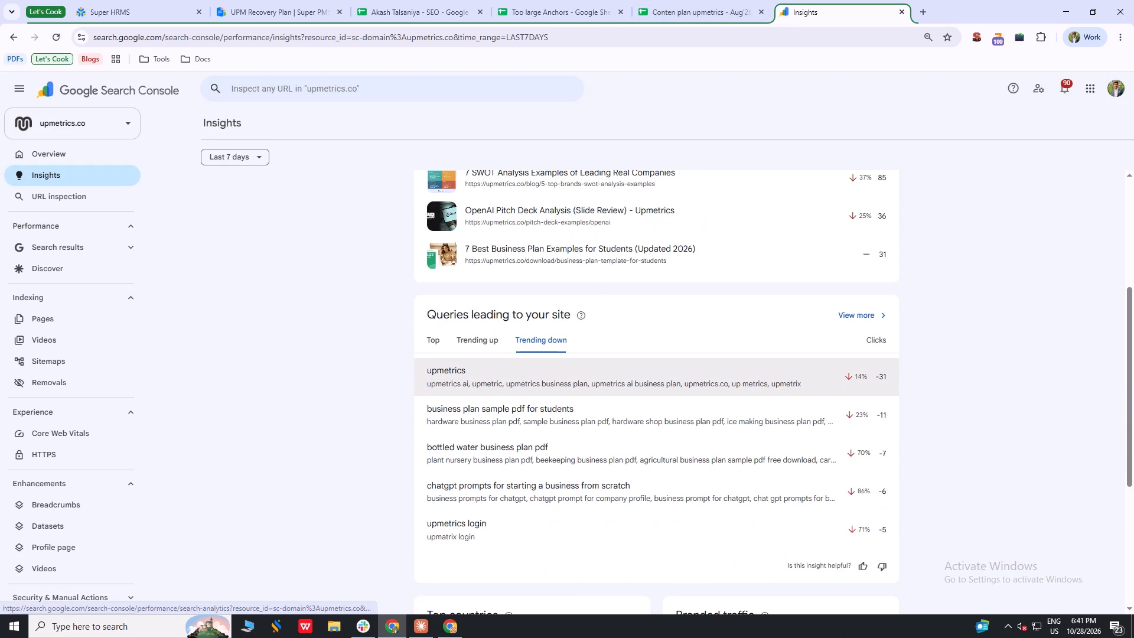
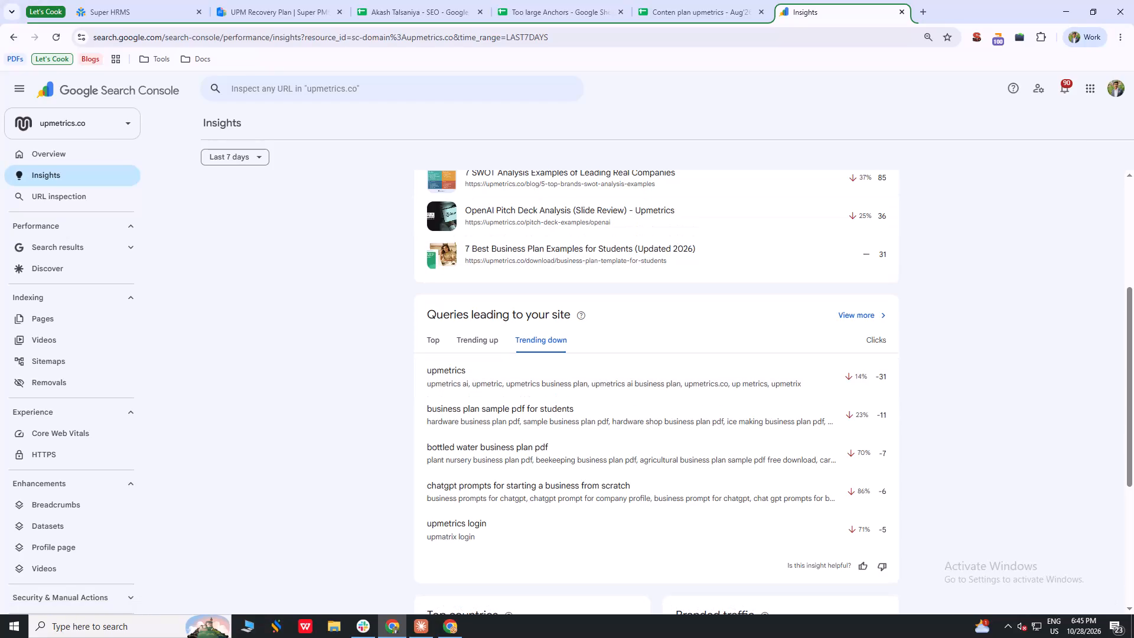
Check the current working time and expected end time on the Super HRMS dashboard.
left_click(129, 0)
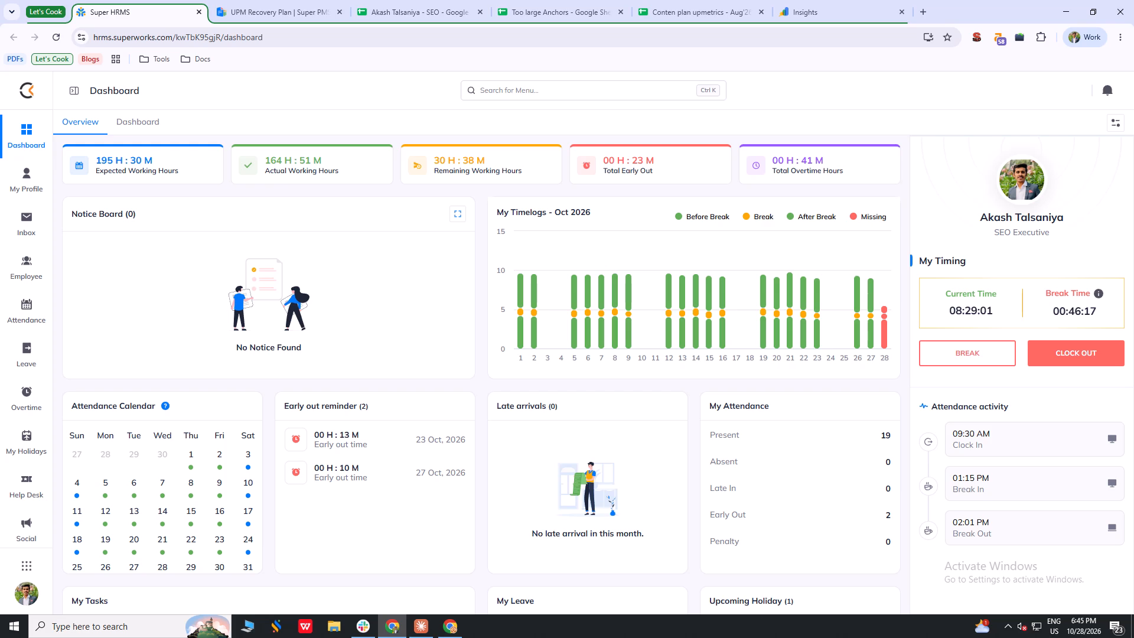
left_click(938, 216)
left_click_drag(949, 313, 995, 310)
left_click(995, 310)
left_click_drag(995, 310, 946, 295)
left_click(946, 295)
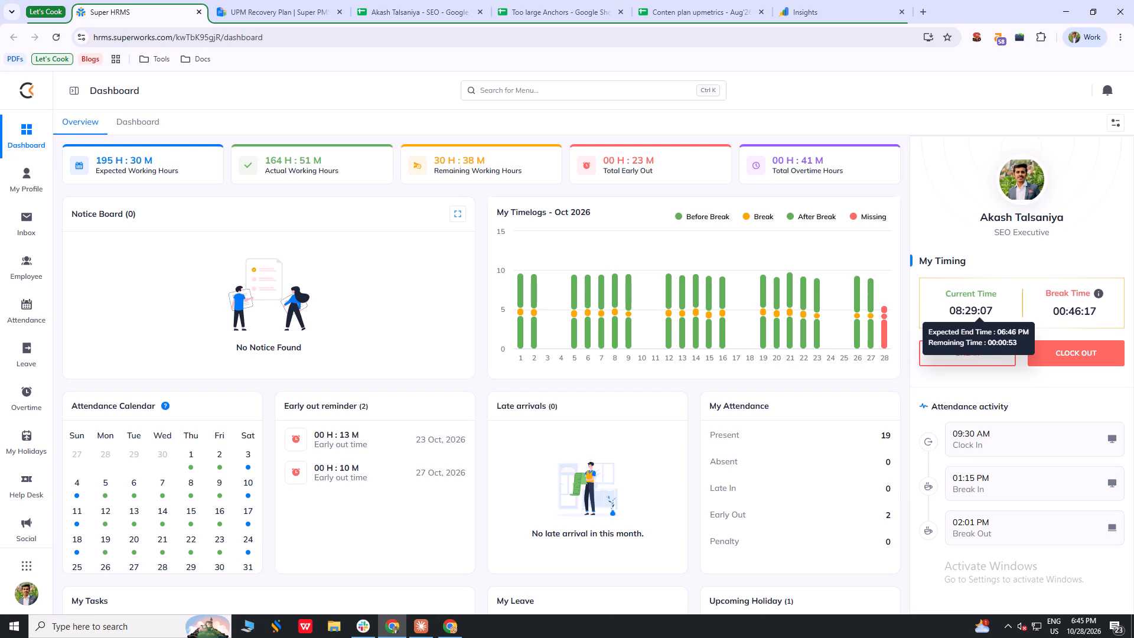
left_click_drag(946, 295, 995, 307)
left_click(995, 307)
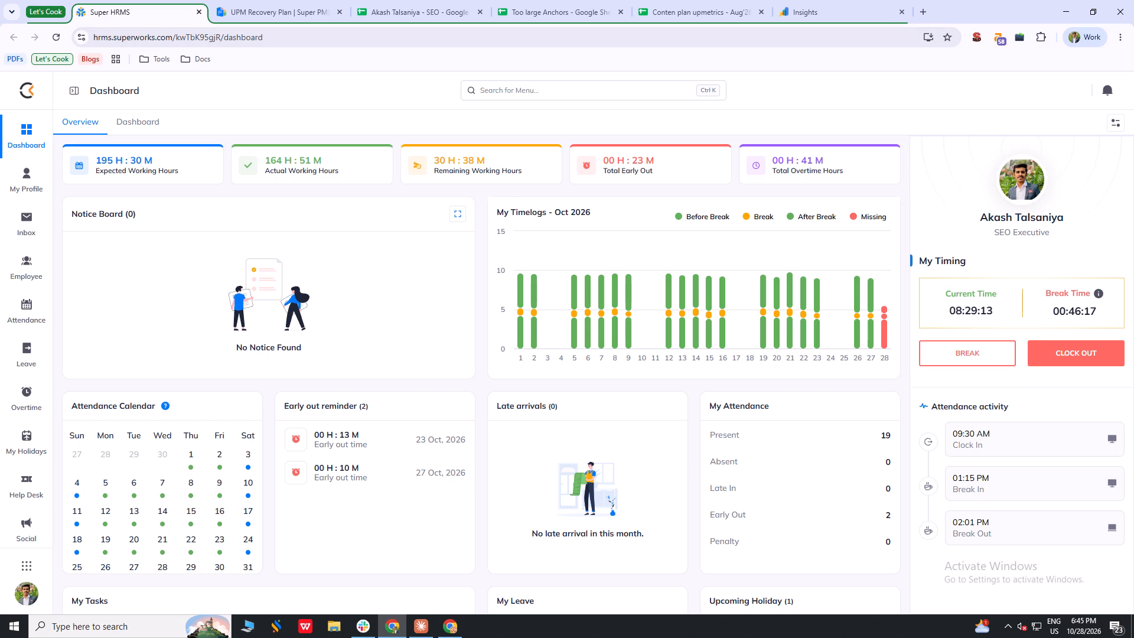
left_click(954, 246)
left_click_drag(941, 290, 995, 308)
left_click(995, 308)
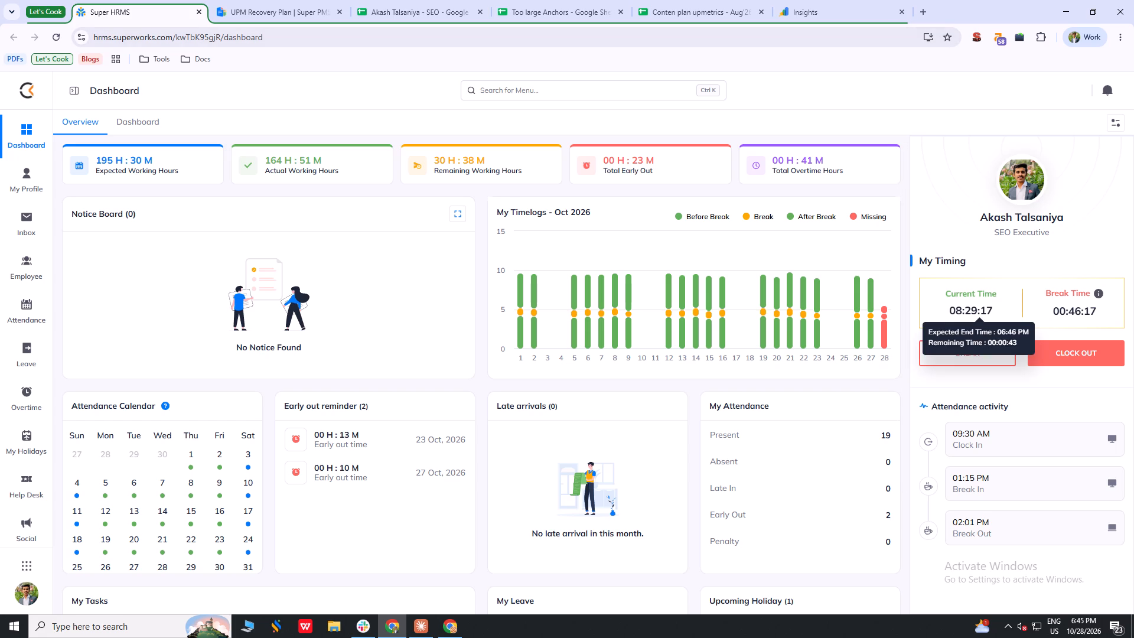
left_click_drag(995, 308, 946, 296)
left_click(946, 296)
left_click_drag(946, 296, 977, 310)
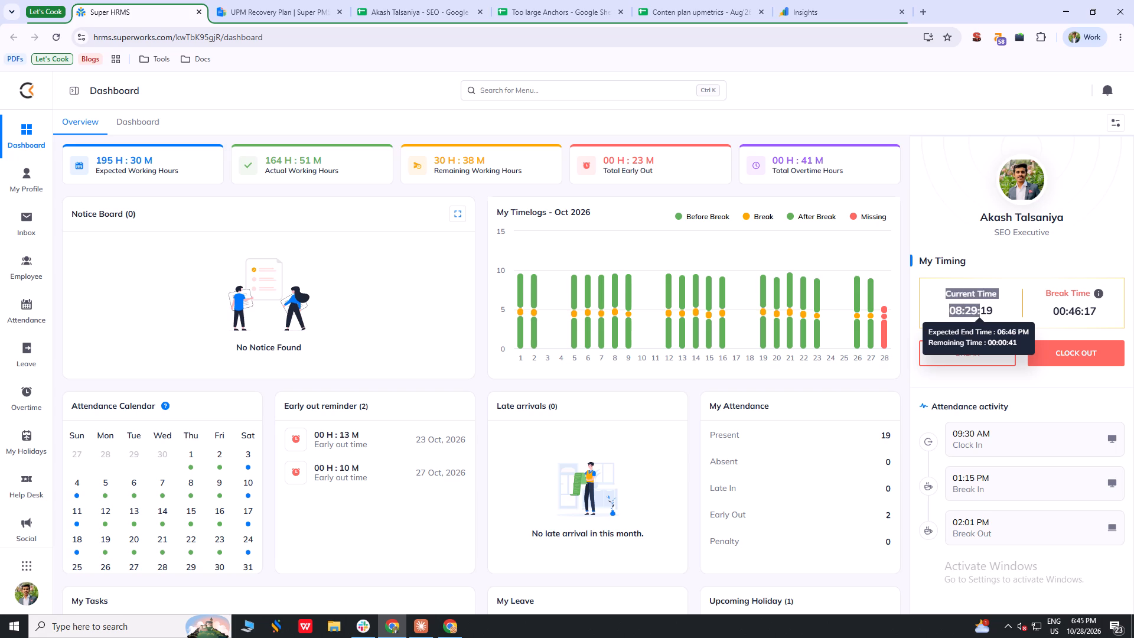
left_click_drag(977, 310, 999, 313)
left_click(999, 313)
left_click(930, 191)
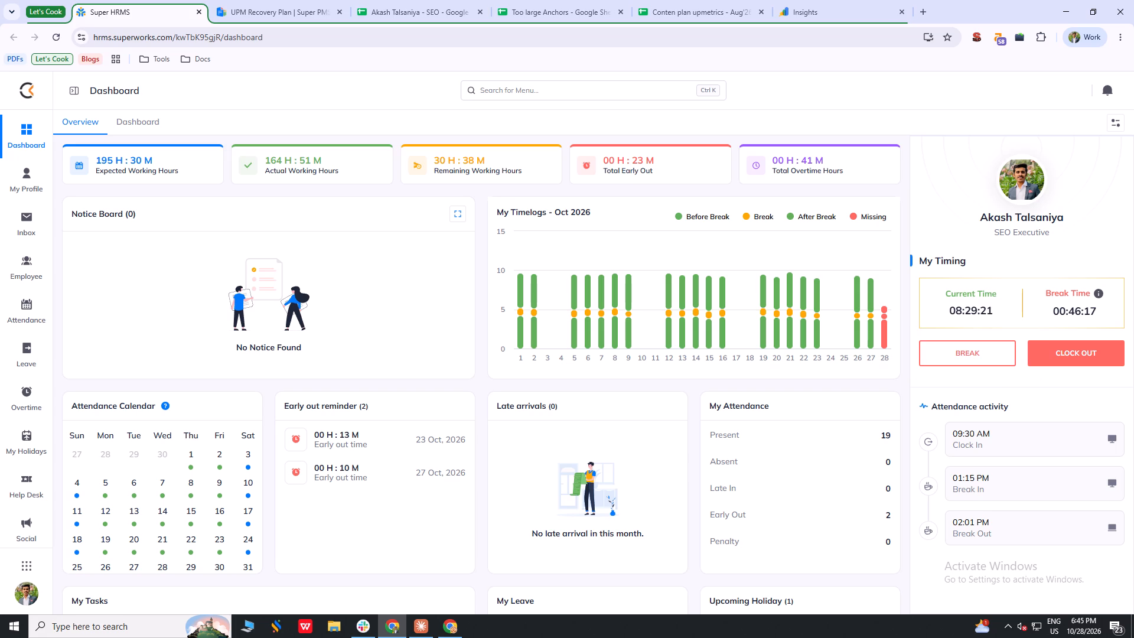
Open the Upmetrics sitemap page in a new tab and reload it.
left_click(929, 1)
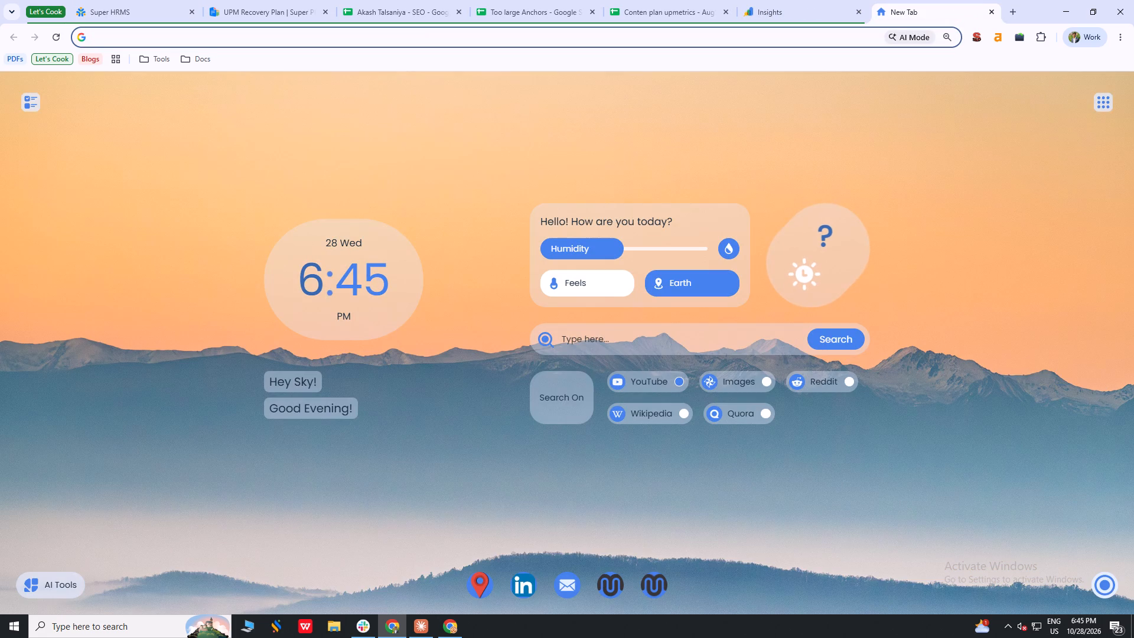
left_click(971, 337)
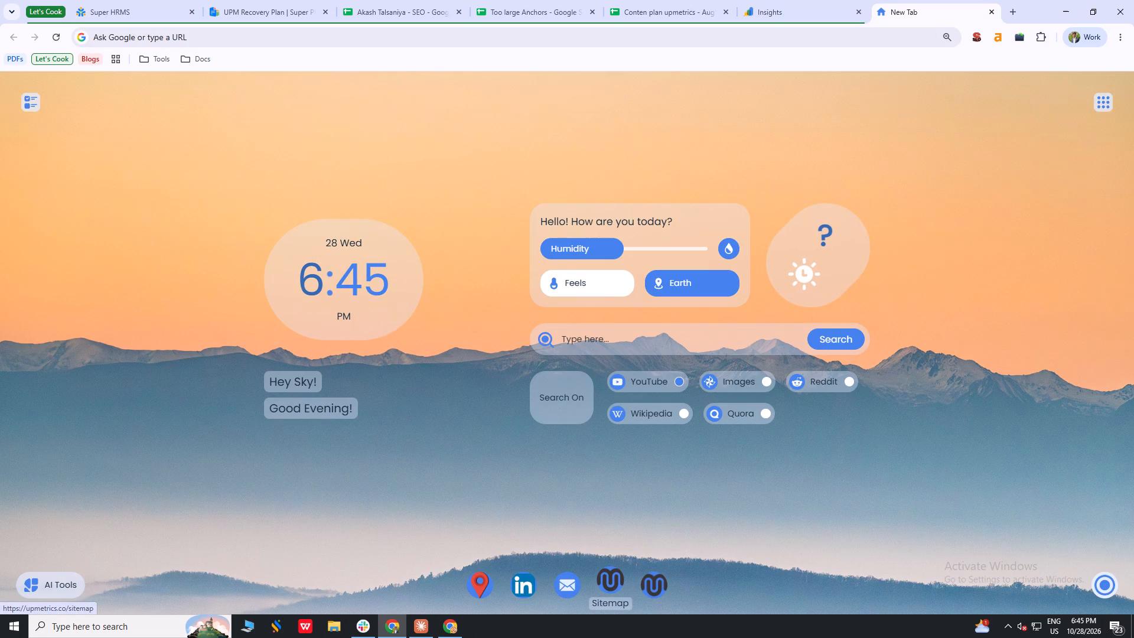
left_click(621, 582)
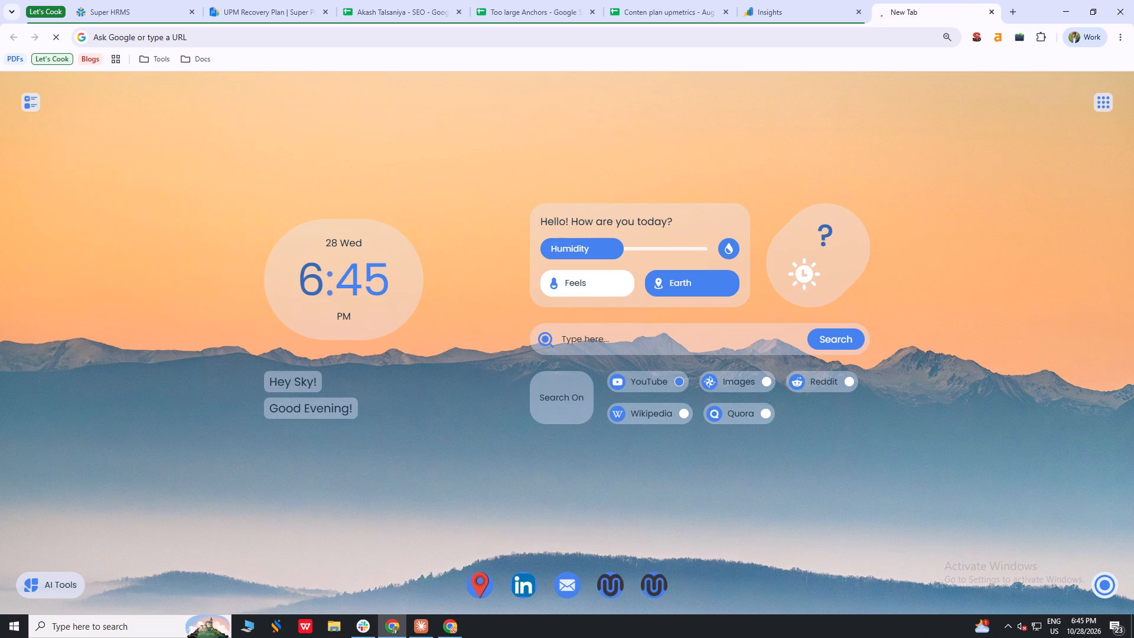
scroll(643, 136, "down", 3)
scroll(643, 136, "up", 4)
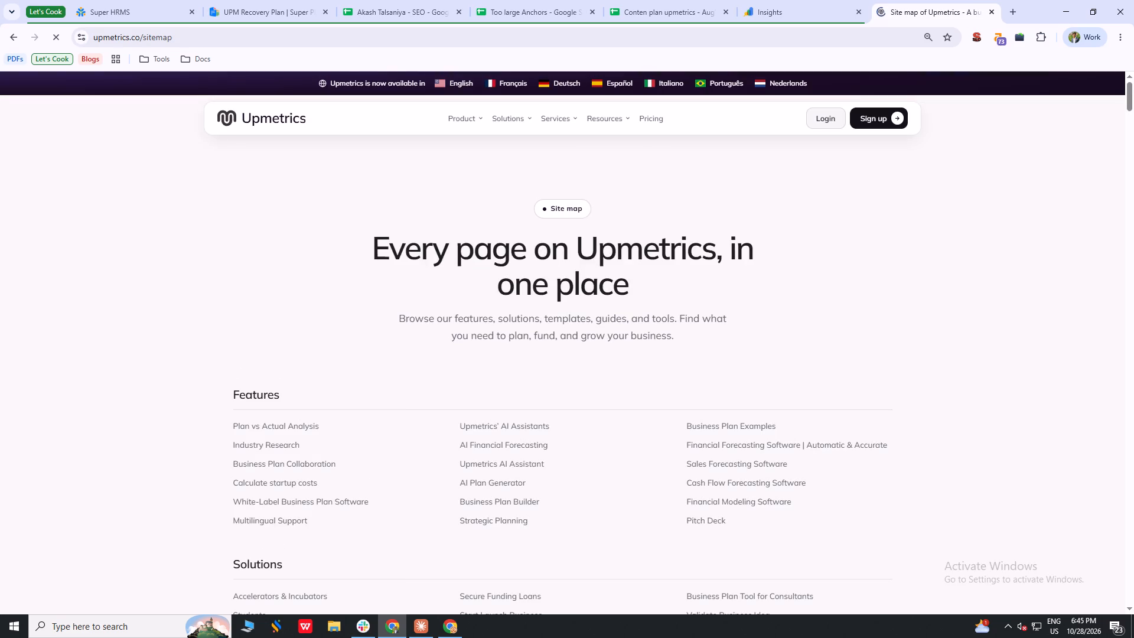
key("F5")
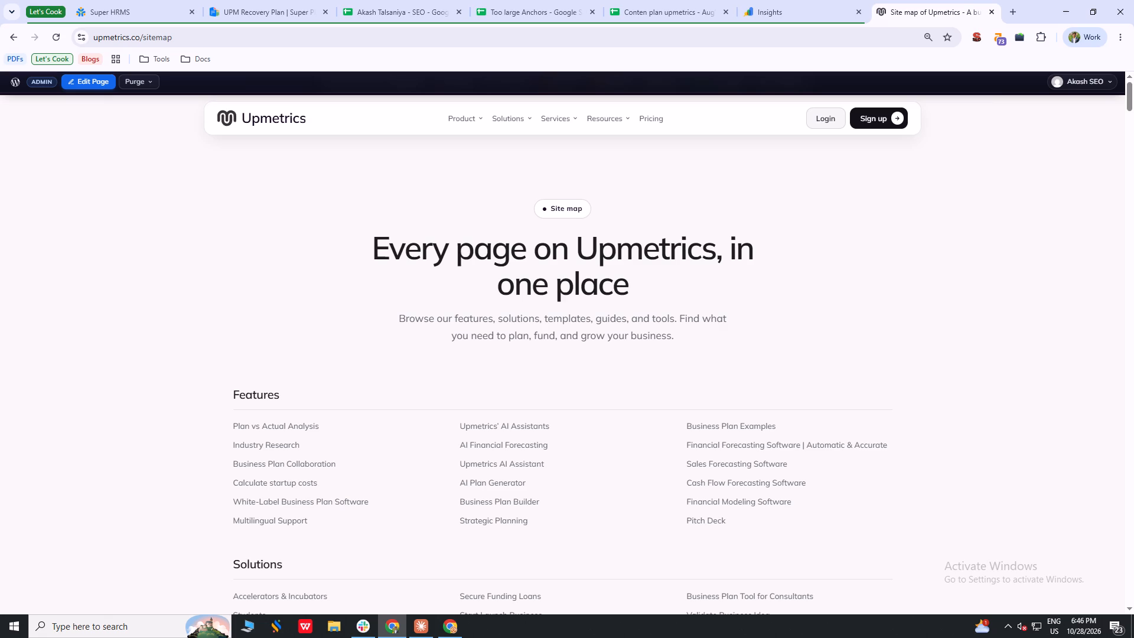
Read the sitemap page's main heading and the introductory text below it.
left_click_drag(372, 246, 642, 310)
left_click(642, 310)
left_click_drag(645, 290, 369, 252)
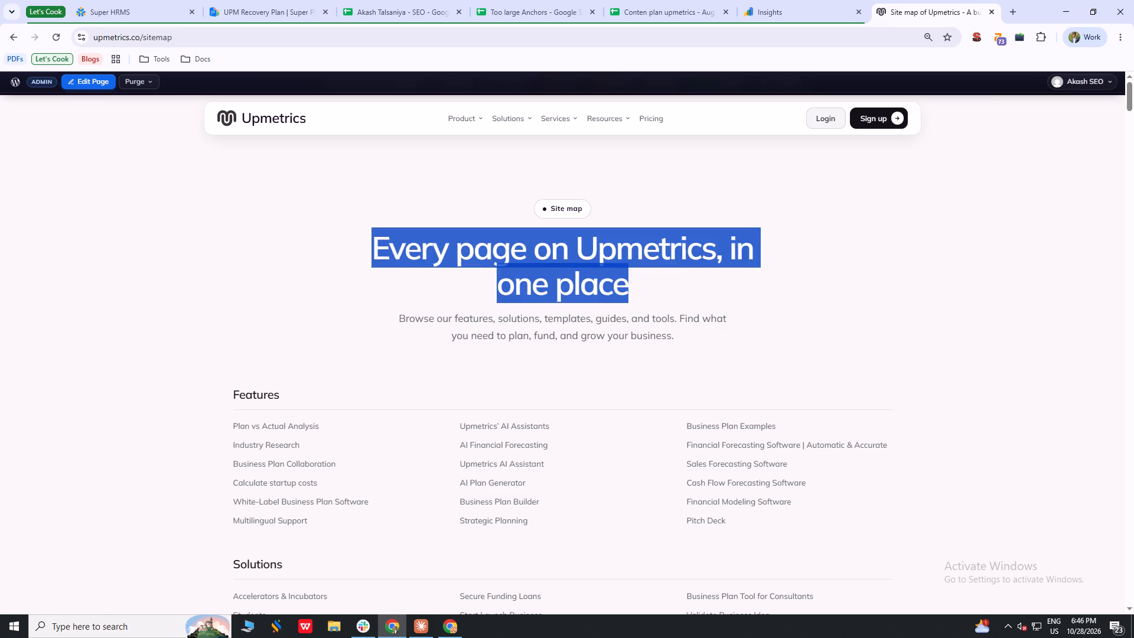
left_click(369, 252)
left_click_drag(372, 249, 633, 281)
left_click(633, 281)
left_click_drag(633, 281, 400, 254)
left_click_drag(393, 313, 661, 326)
left_click(661, 326)
left_click_drag(687, 338, 361, 322)
Examine the sitemap's page listings from the category sections through blog, business plan templates, pitch decks and cost guides to the footer.
scroll(741, 279, "down", 6)
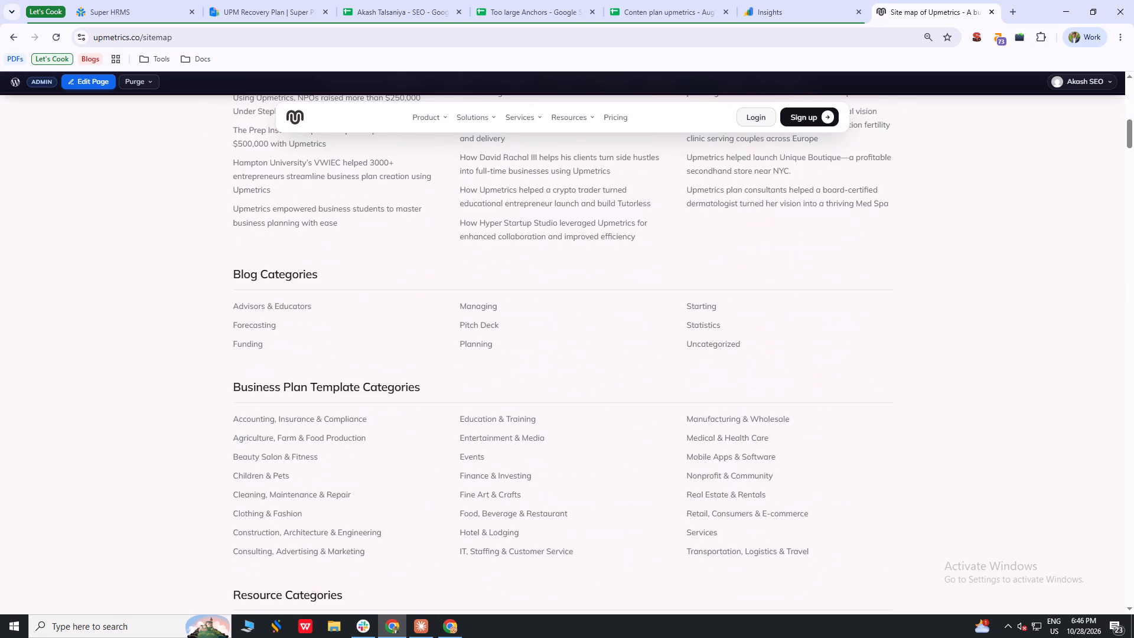
scroll(669, 259, "down", 11)
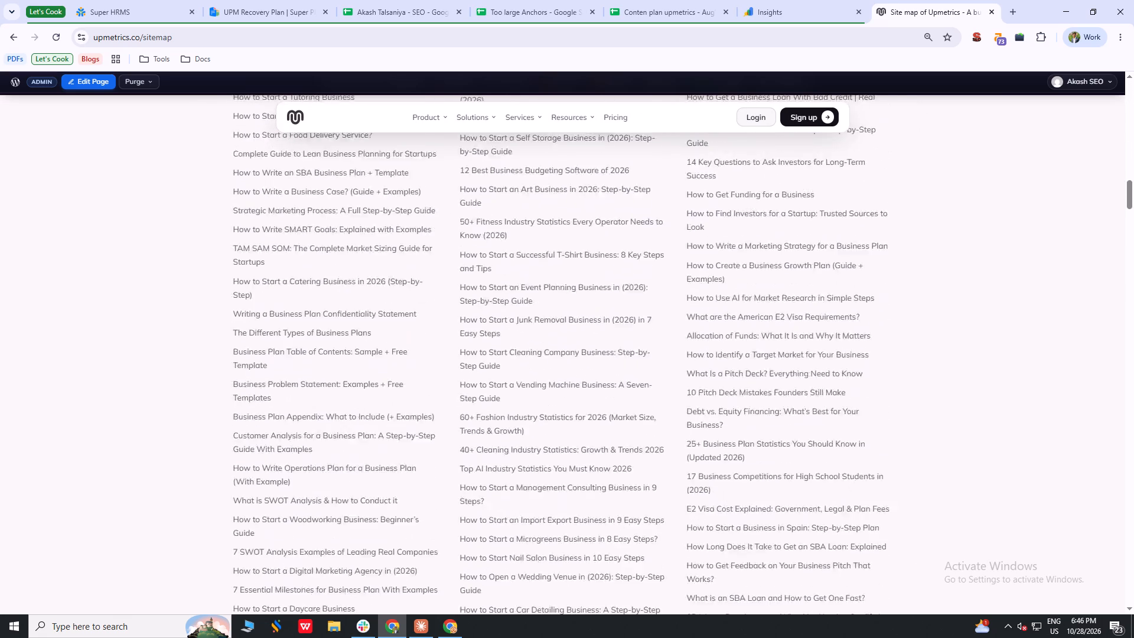
scroll(669, 258, "down", 15)
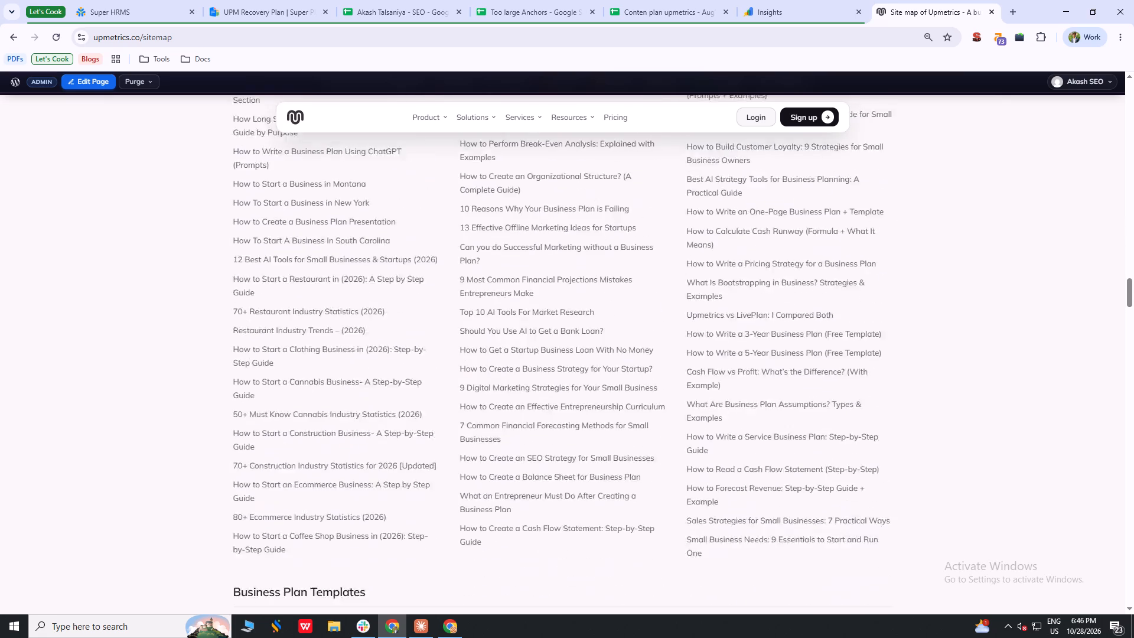
scroll(669, 258, "down", 3)
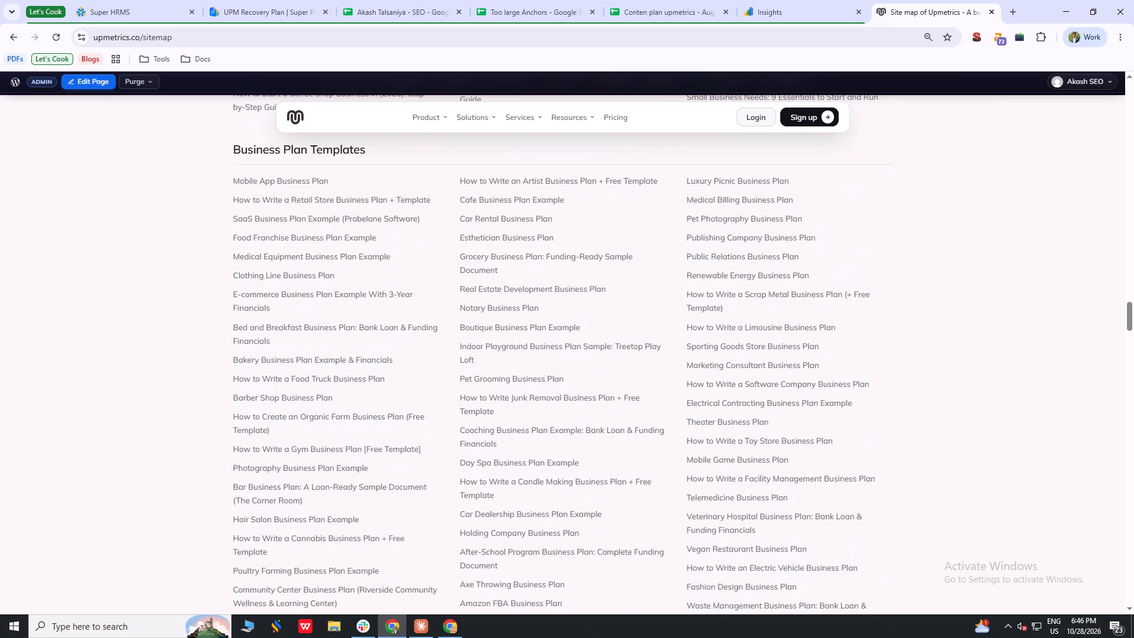
scroll(669, 258, "down", 7)
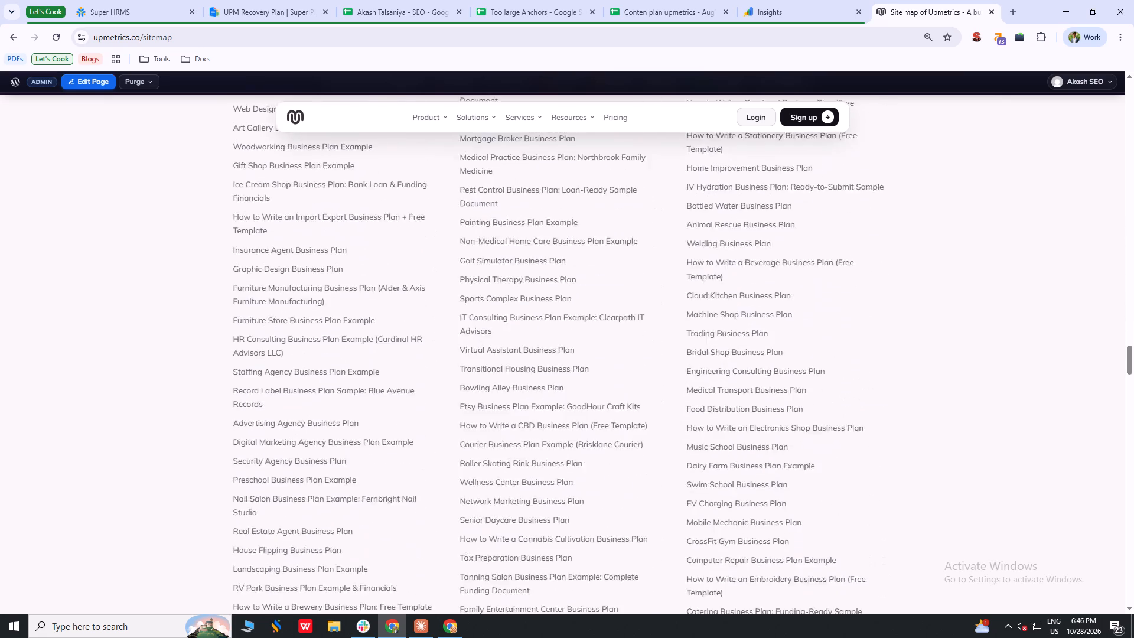
scroll(669, 258, "down", 8)
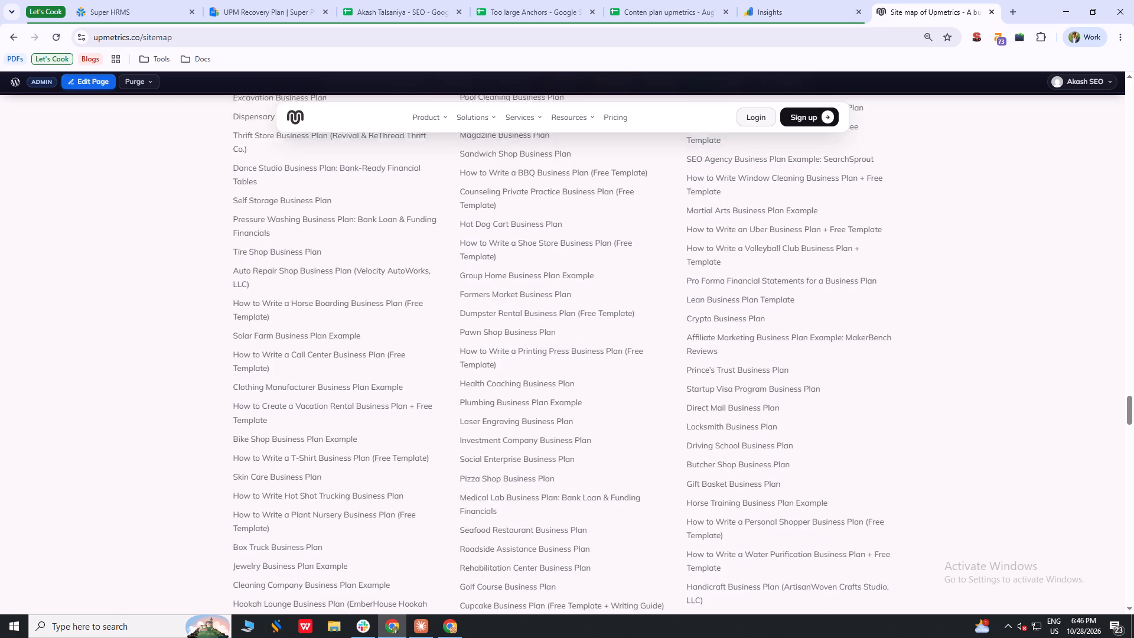
scroll(669, 258, "down", 6)
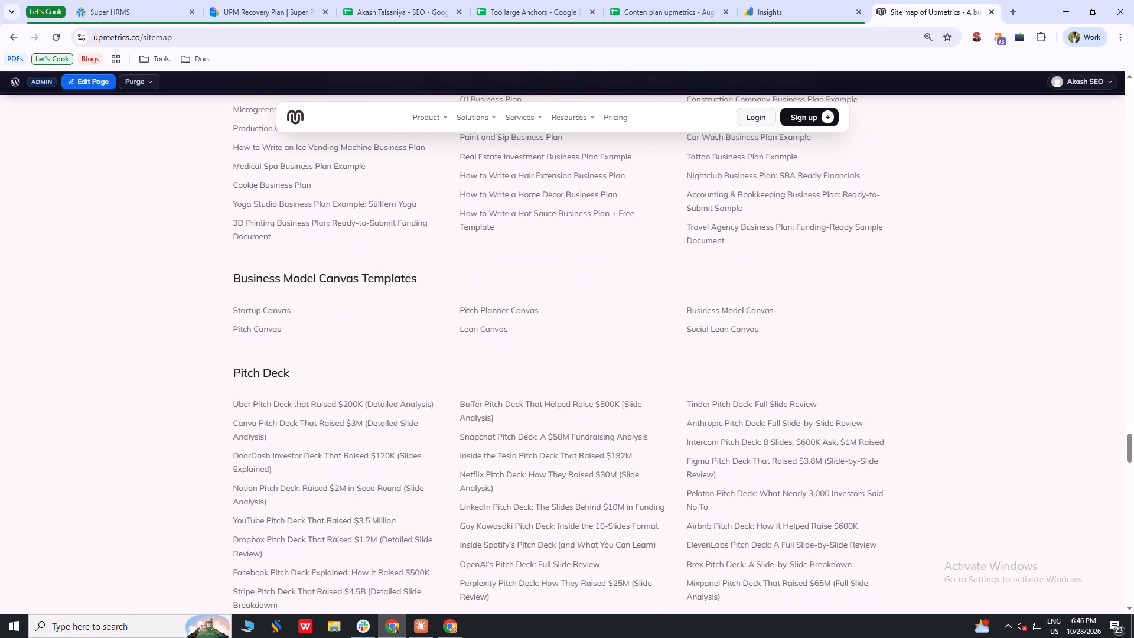
scroll(669, 258, "down", 4)
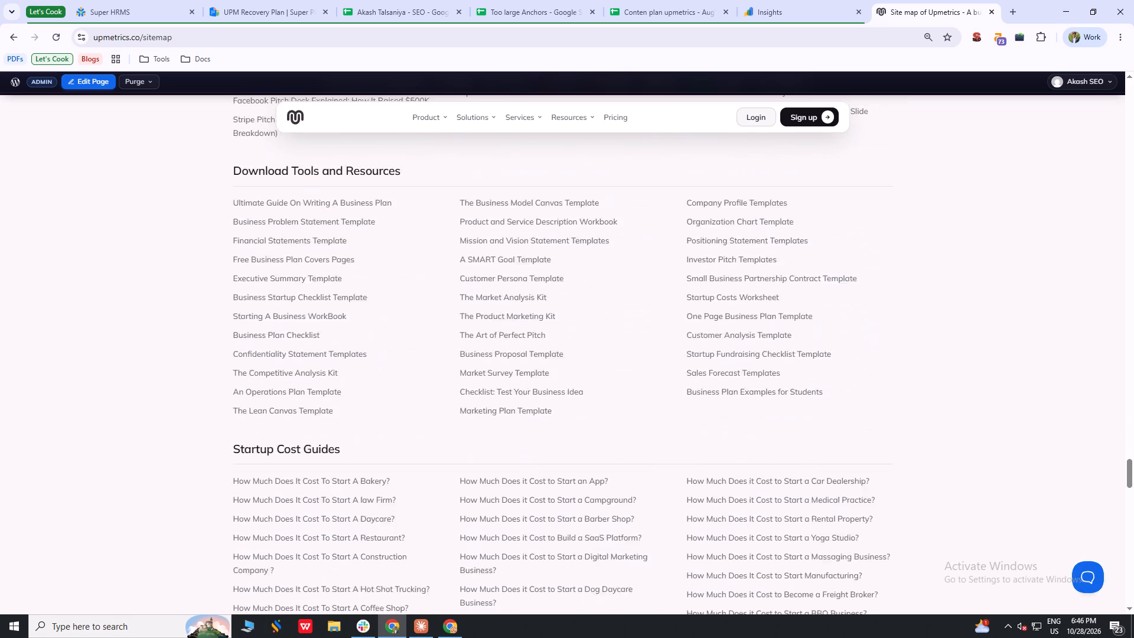
scroll(669, 258, "down", 18)
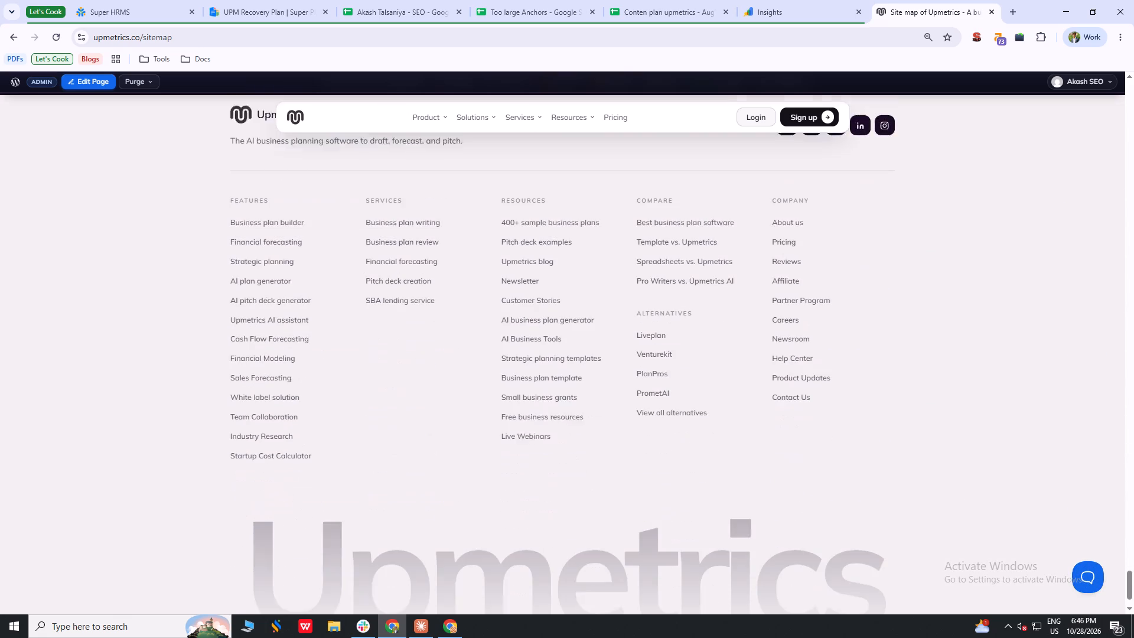
Review the sitemap listings again from Other Pages back up to Customer Success Stories and Solutions.
scroll(668, 262, "up", 8)
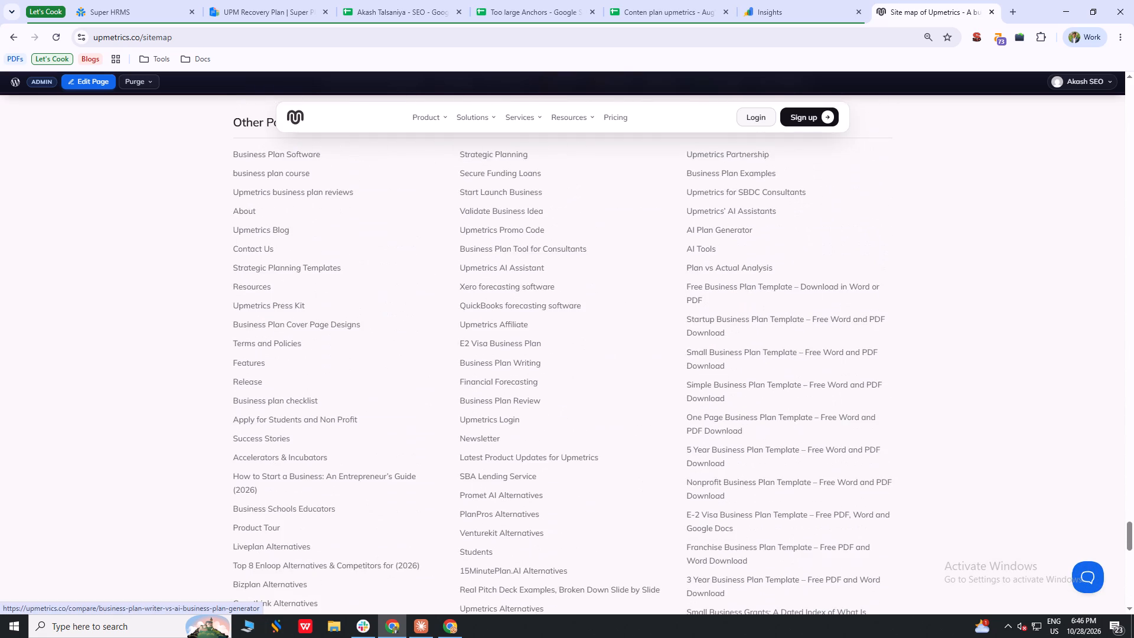
scroll(668, 262, "up", 10)
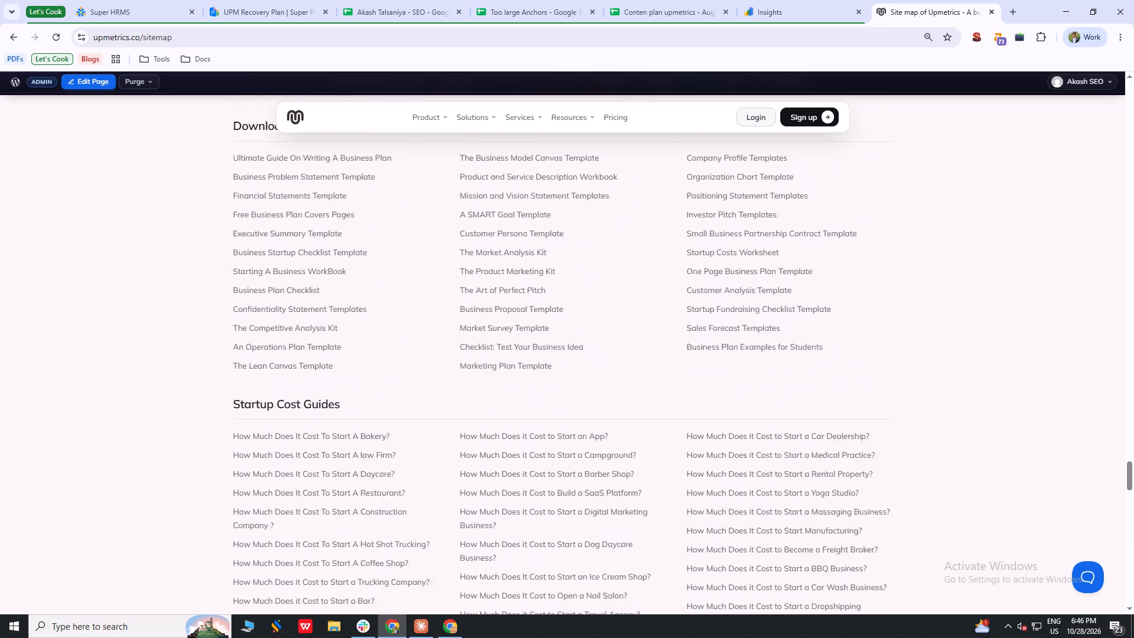
scroll(667, 267, "up", 14)
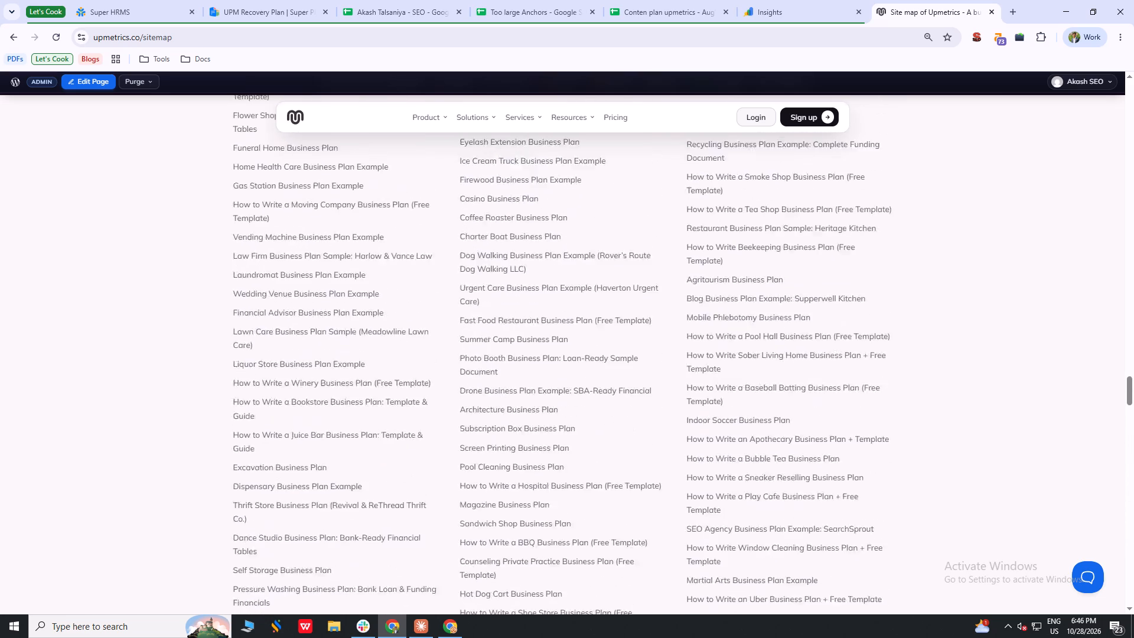
scroll(667, 267, "up", 6)
scroll(667, 267, "down", 1)
scroll(667, 267, "up", 5)
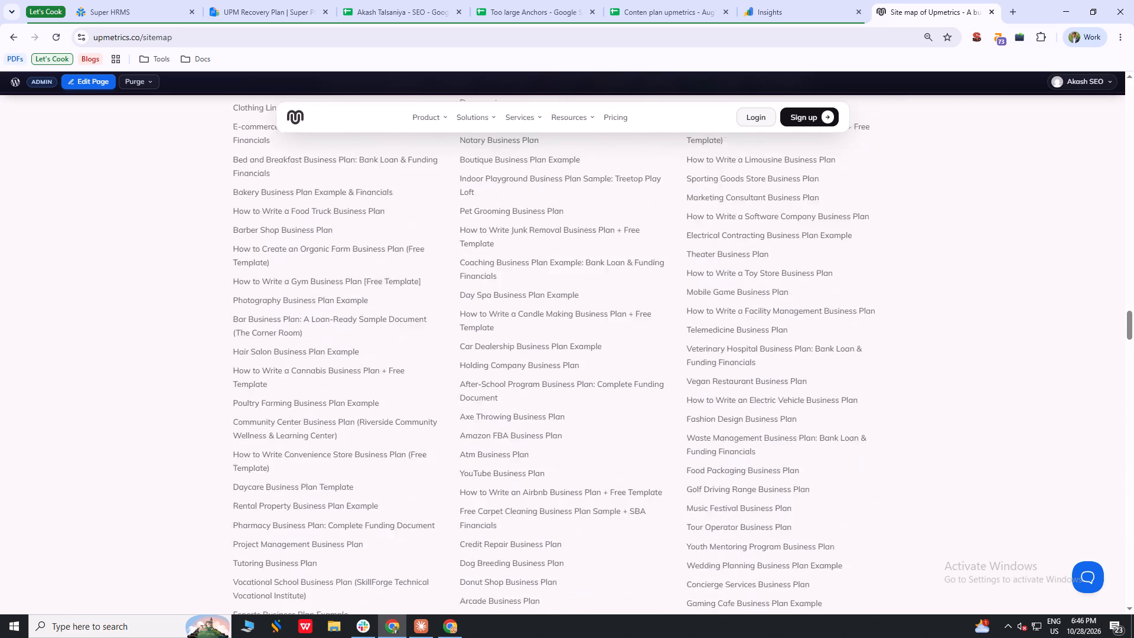
scroll(667, 267, "up", 13)
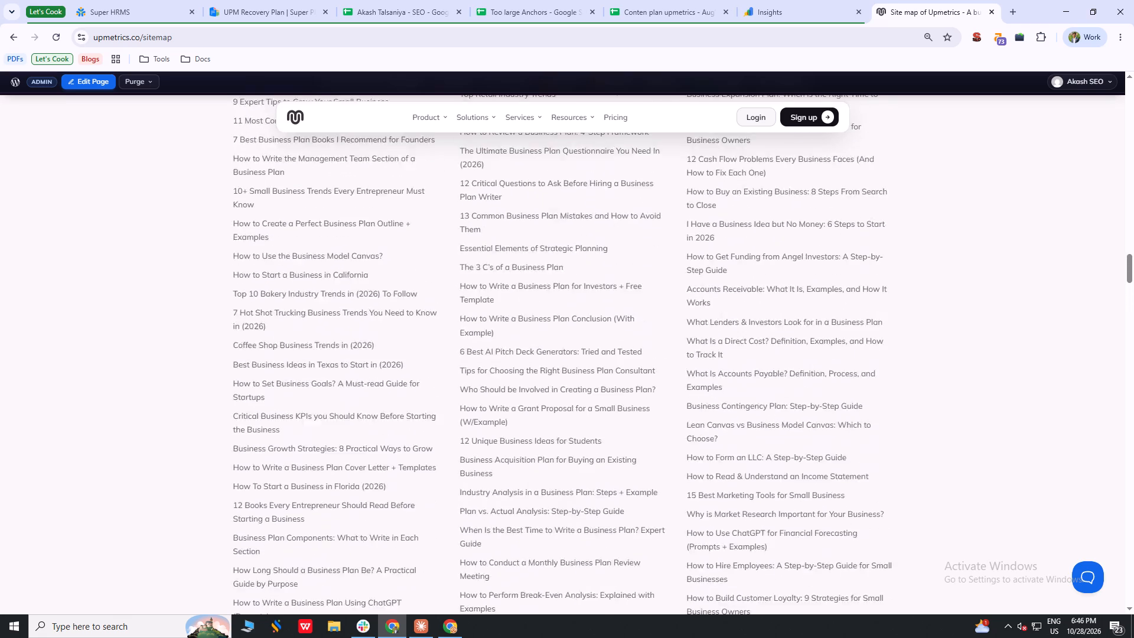
scroll(667, 267, "up", 20)
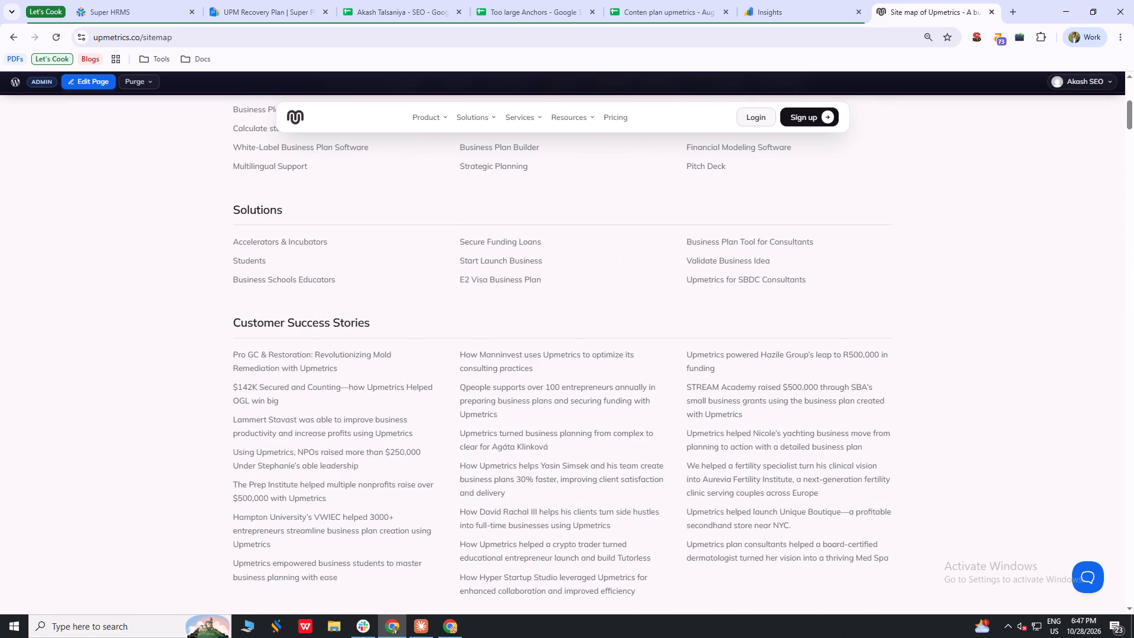
Search the sitemap page for the introductory text ending "fund, and grow your business." and clear the search term.
key("ctrl+f")
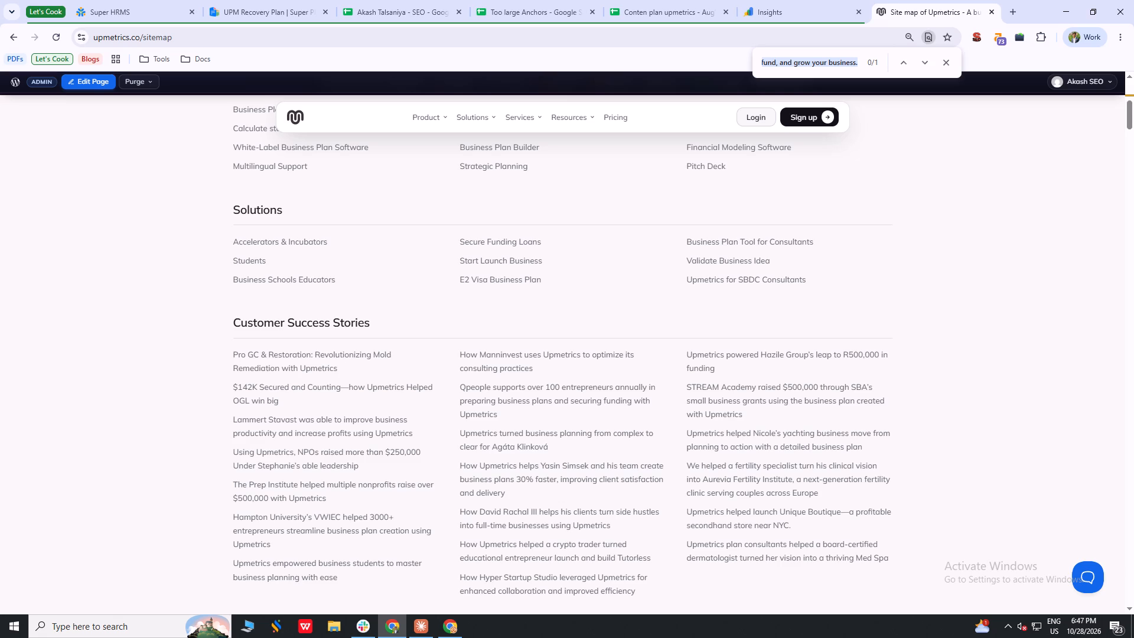
key("Return")
key("Return")
key("Return")
key("Return")
key("Return")
key("Return")
key("Return")
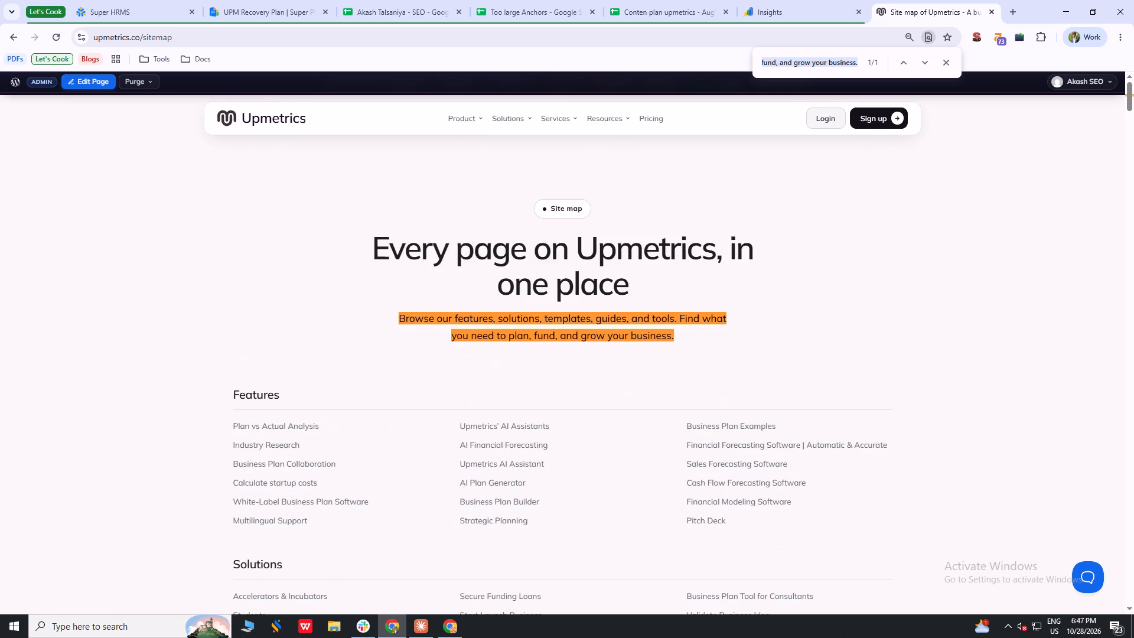
key("Return")
key("ctrl+a")
key("BackSpace")
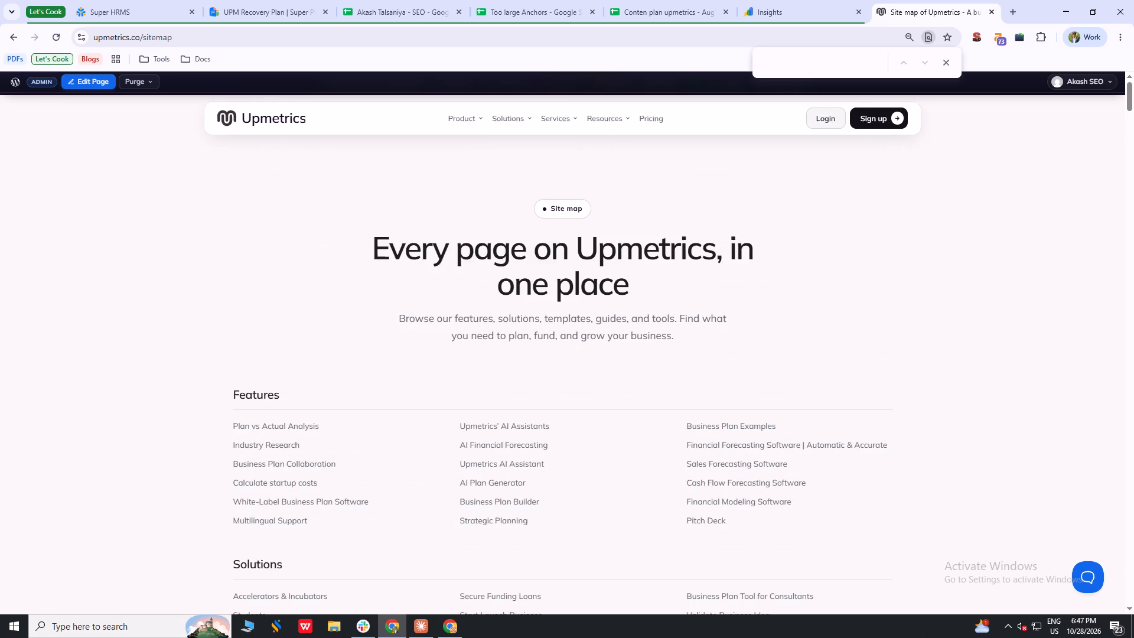
Check the current working time on the Super HRMS dashboard.
left_click(105, 0)
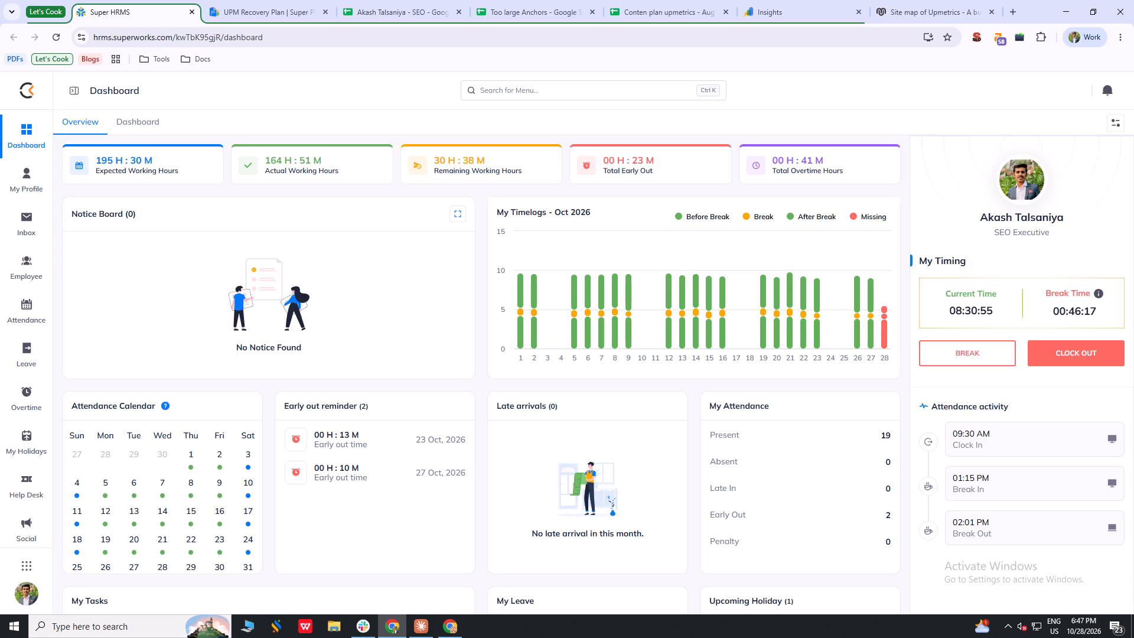
Return to the Upmetrics sitemap and open the Pitching page from its Resource Categories section.
left_click(914, 13)
scroll(837, 309, "down", 7)
scroll(734, 269, "down", 1)
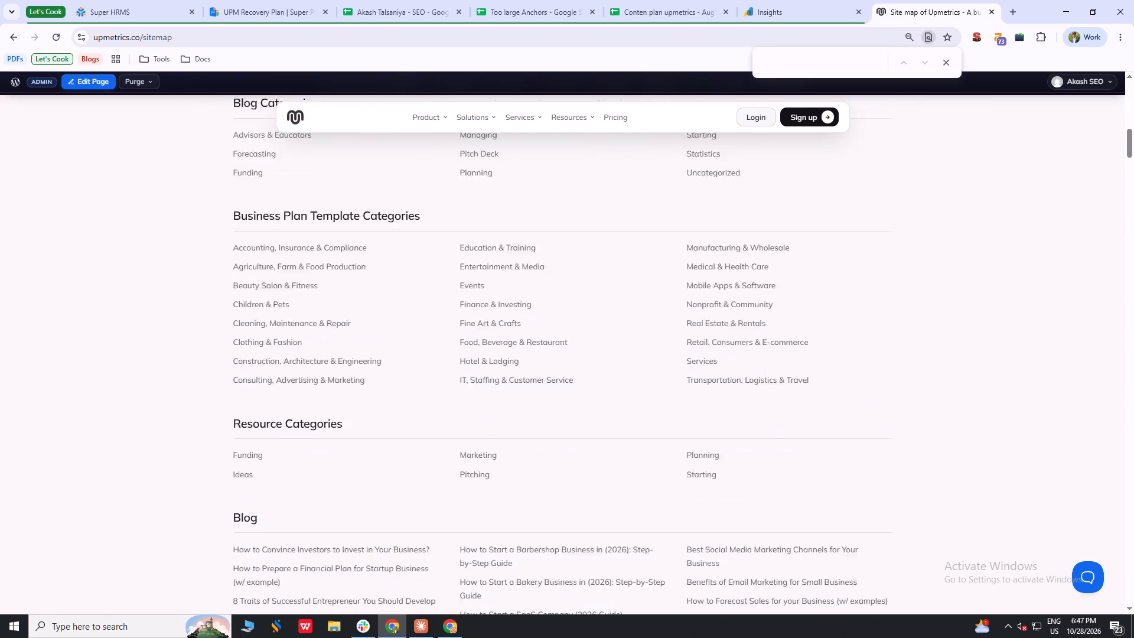
scroll(617, 276, "down", 2)
left_click(474, 168)
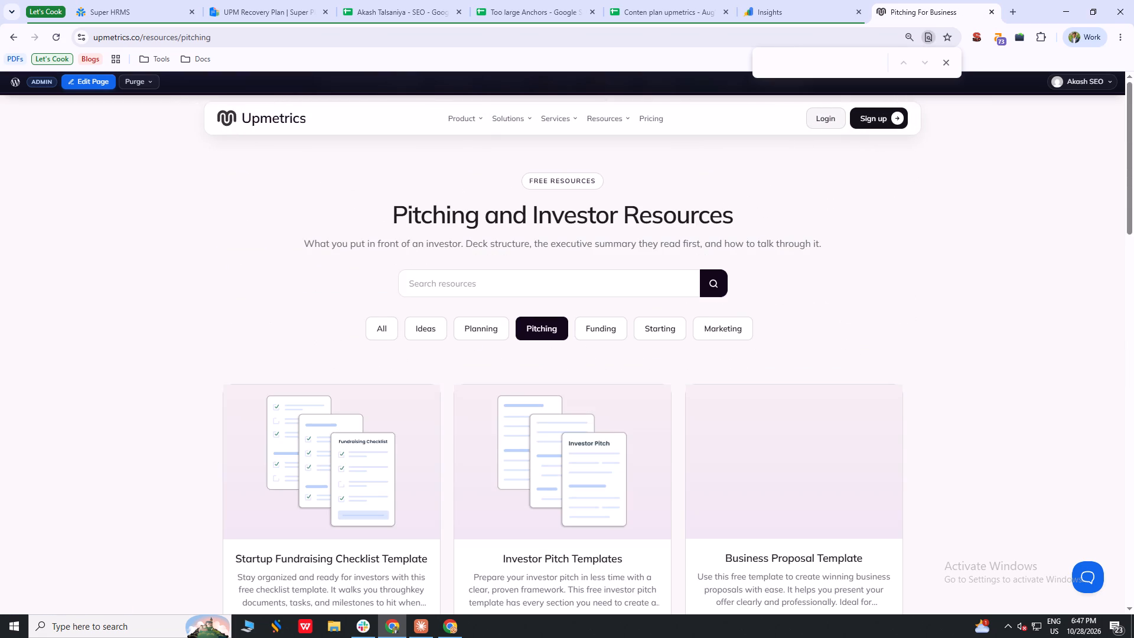
Review the heading and the listed resource cards on the Pitching and Investor Resources page.
left_click_drag(385, 217, 747, 216)
left_click(747, 216)
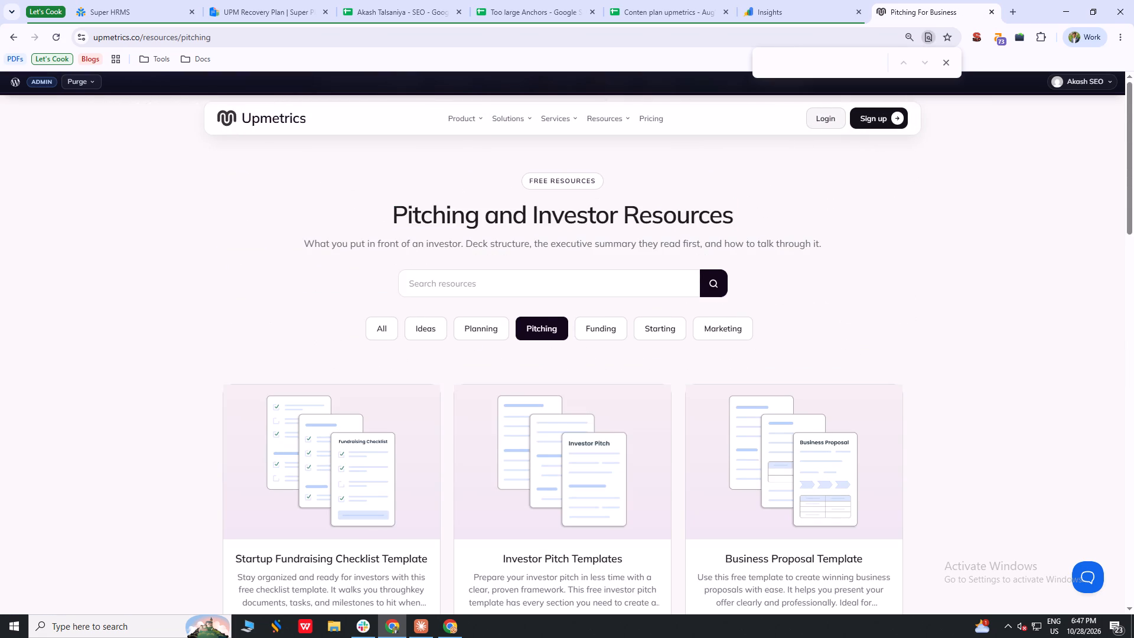
scroll(931, 265, "down", 2)
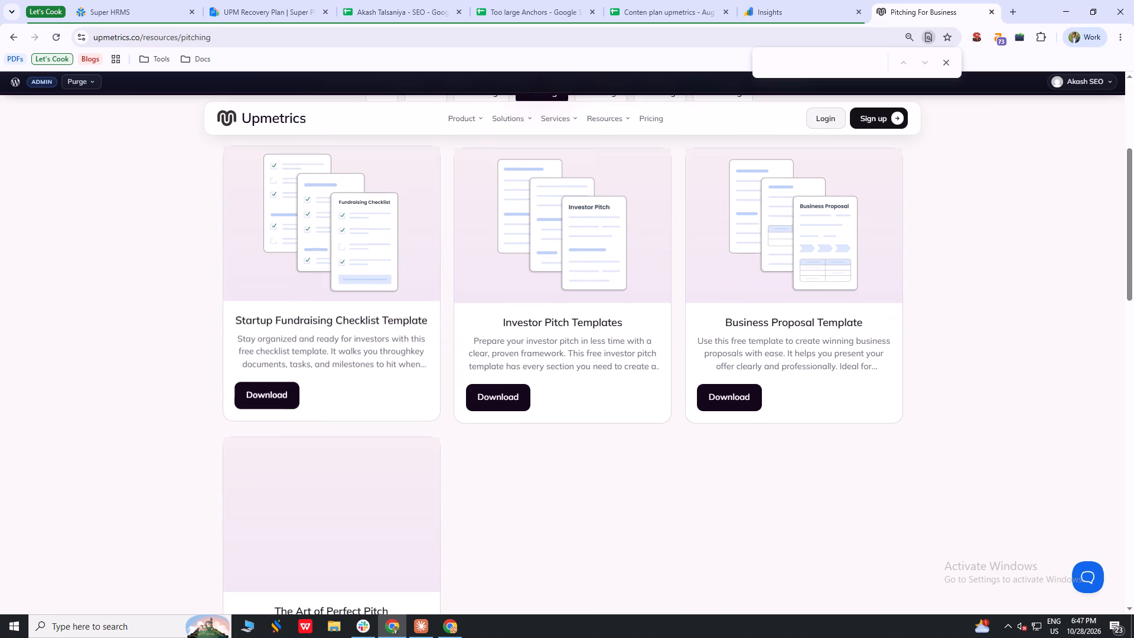
scroll(490, 295, "down", 1)
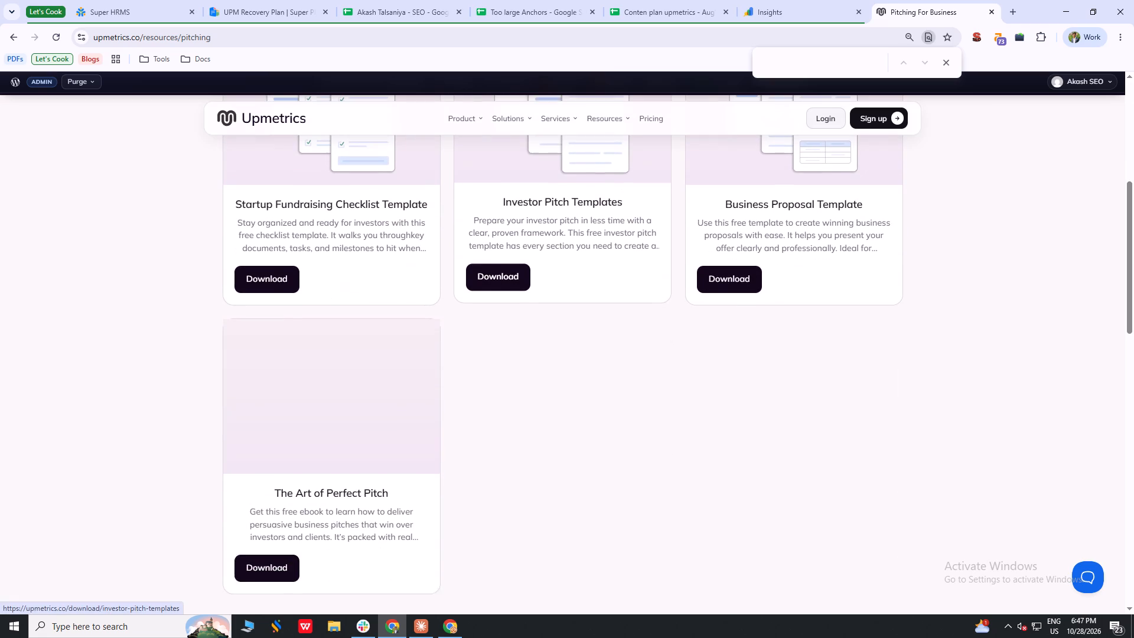
Open The Art of Perfect Pitch in a separate tab and read its introduction and the section on what makes the ebook stand out.
middle_click(338, 491)
left_click(943, 0)
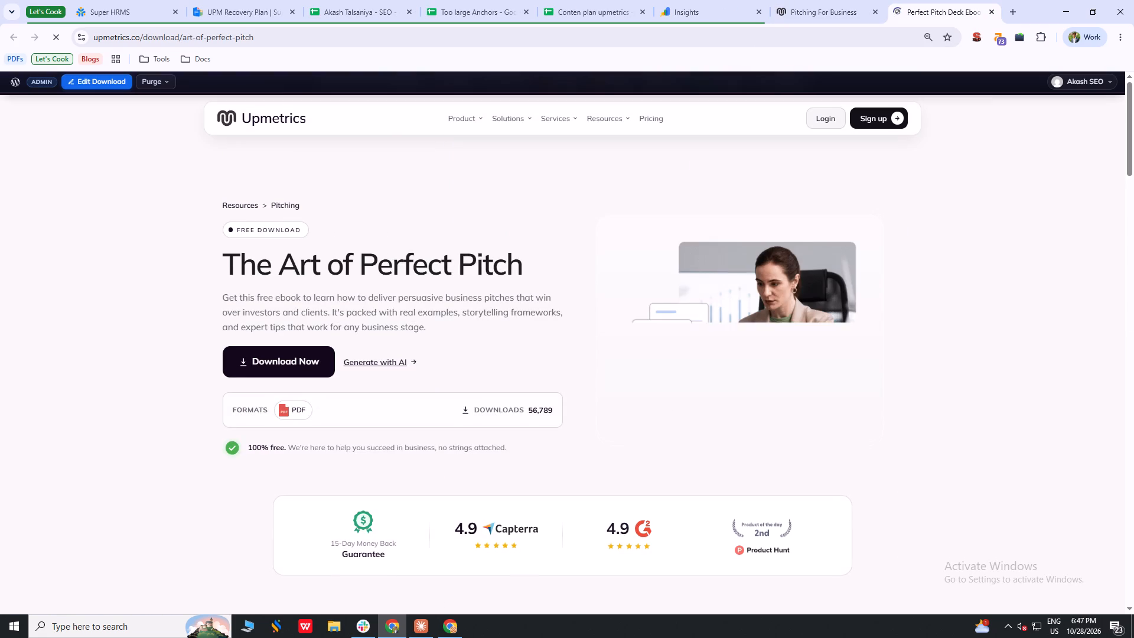
left_click_drag(236, 251, 478, 278)
left_click(478, 278)
left_click(480, 318)
scroll(530, 317, "down", 2)
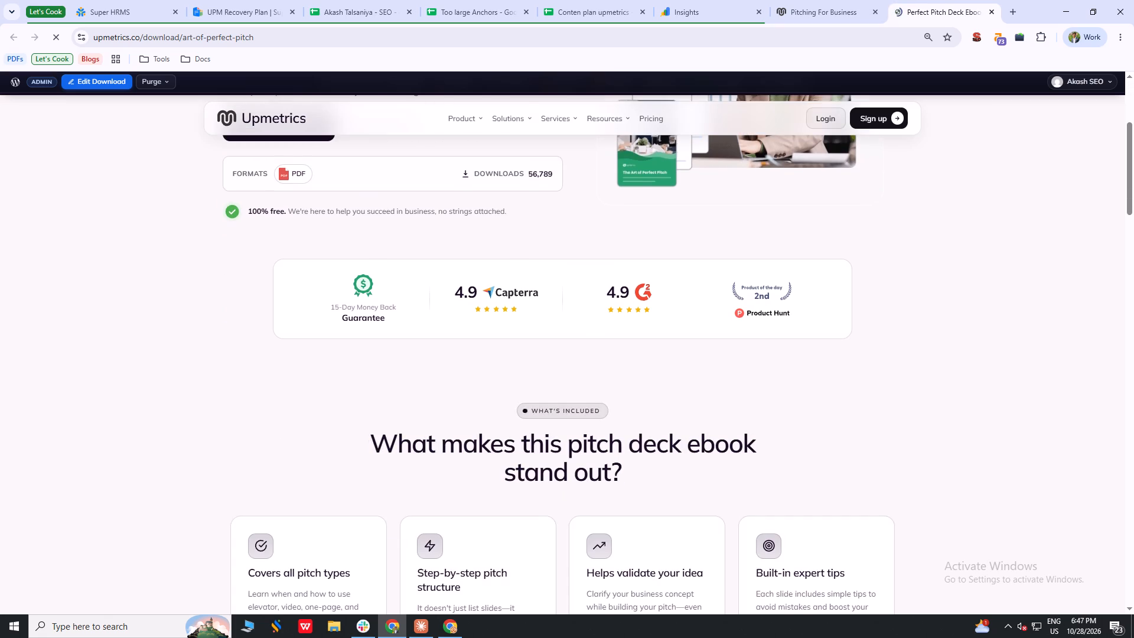
scroll(459, 376, "down", 1)
left_click_drag(408, 314, 663, 340)
left_click(663, 340)
scroll(663, 340, "down", 2)
left_click_drag(317, 200, 366, 237)
left_click(441, 243)
left_click_drag(626, 217, 698, 249)
left_click(743, 253)
left_click_drag(794, 216, 812, 256)
left_click(812, 256)
Review the rest of the ebook page, from its highlights and numbered usage steps down to the footer links.
scroll(812, 256, "down", 2)
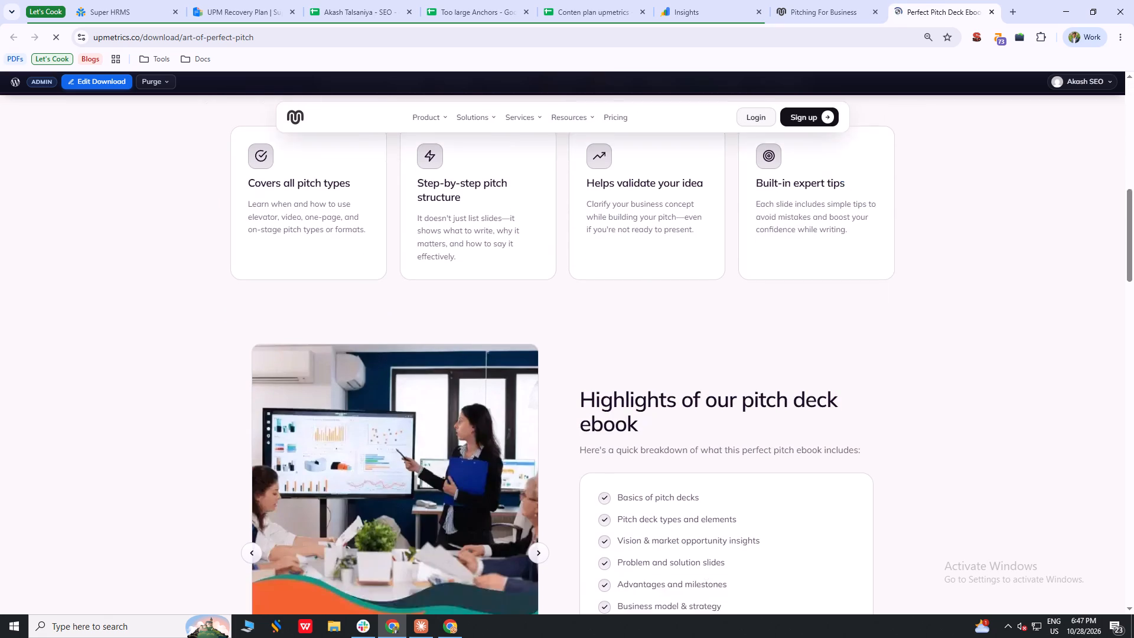
scroll(810, 256, "down", 6)
left_click_drag(633, 226, 690, 320)
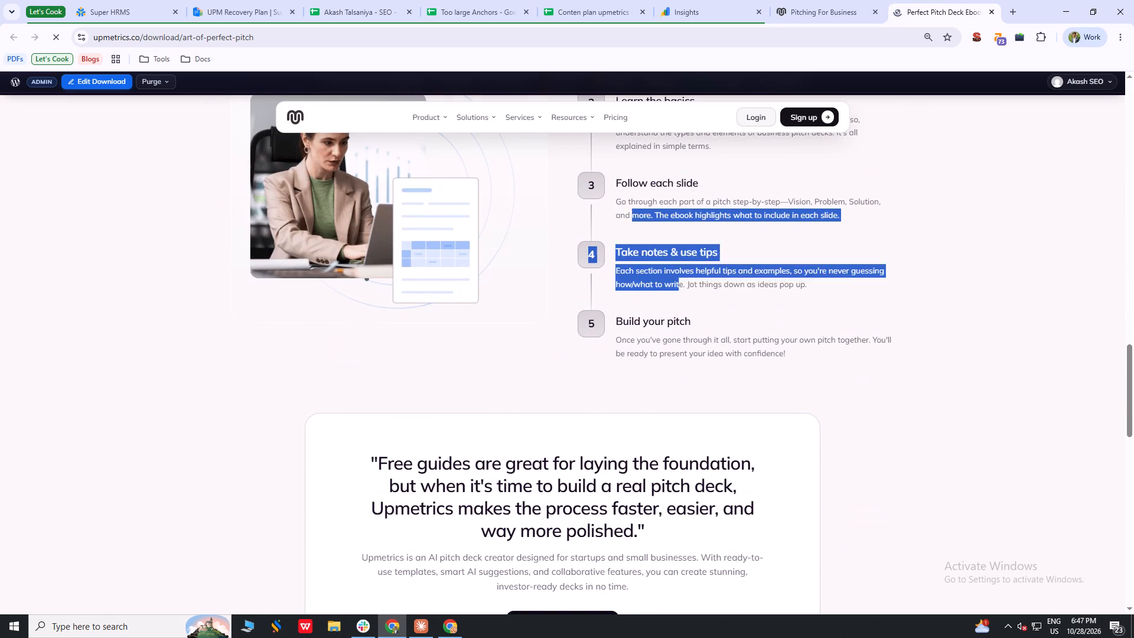
left_click_drag(690, 320, 728, 349)
left_click(729, 349)
scroll(734, 340, "down", 3)
scroll(589, 316, "down", 2)
scroll(528, 314, "down", 2)
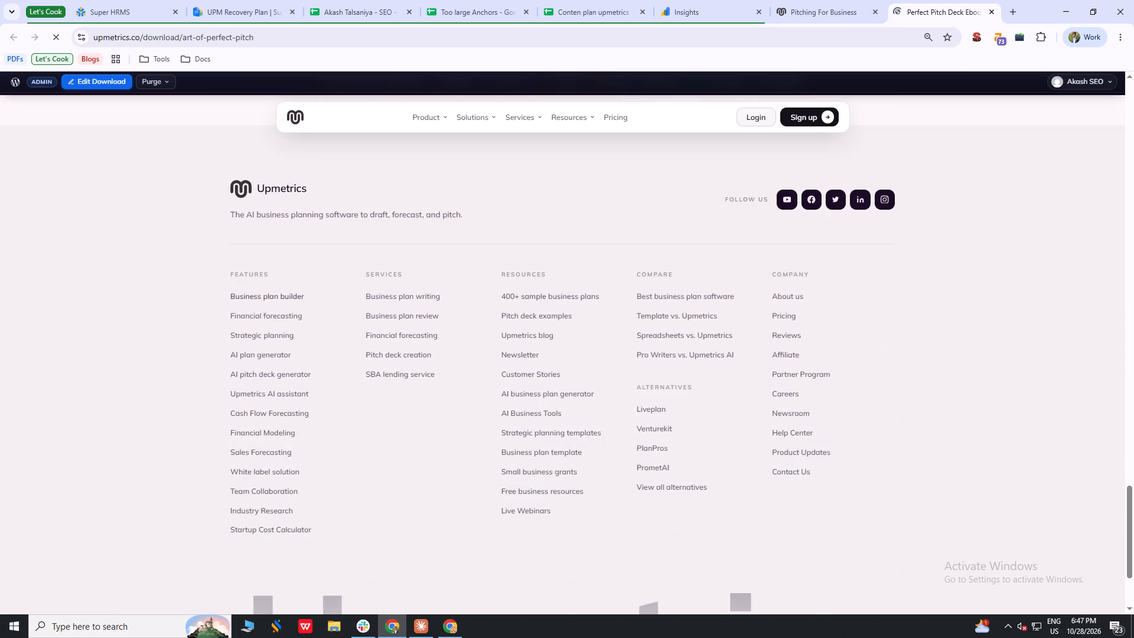
scroll(408, 280, "up", 4)
Switch to the Super HRMS dashboard and refresh it to check the current working time.
left_click(118, 0)
key("F5")
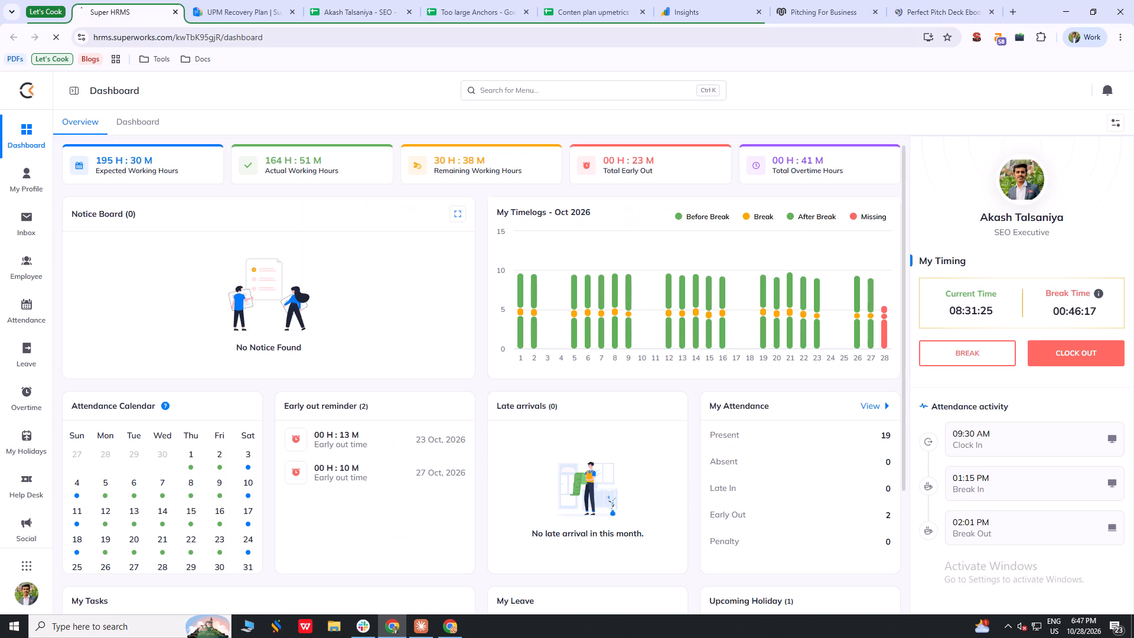
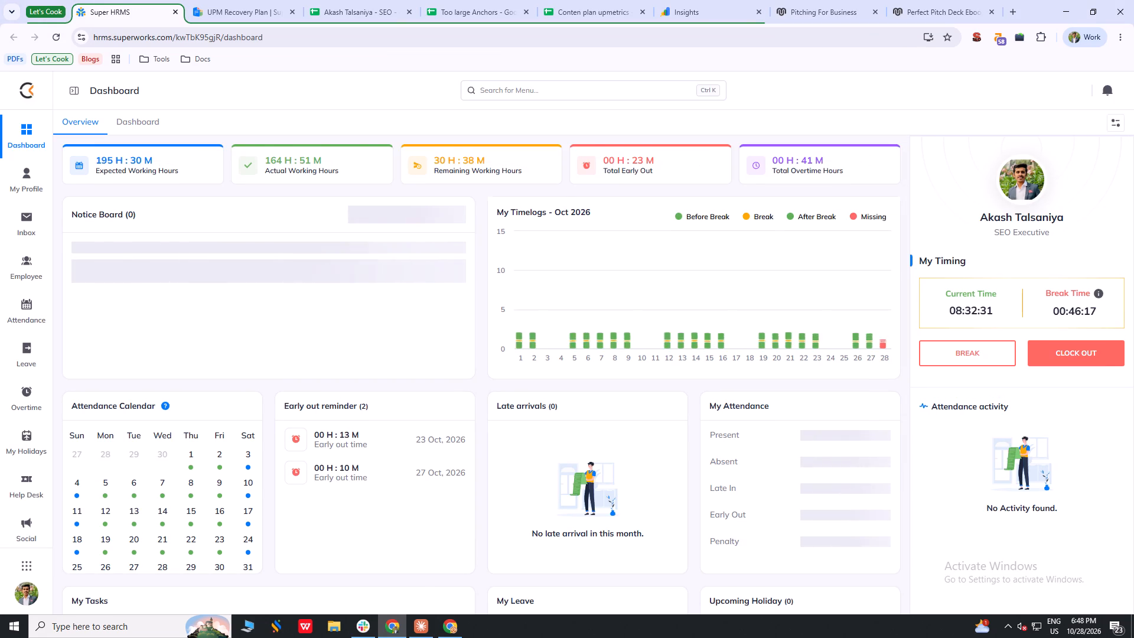
Clock out for the day with the status report left without work logs, and refresh the dashboard.
left_click(1076, 358)
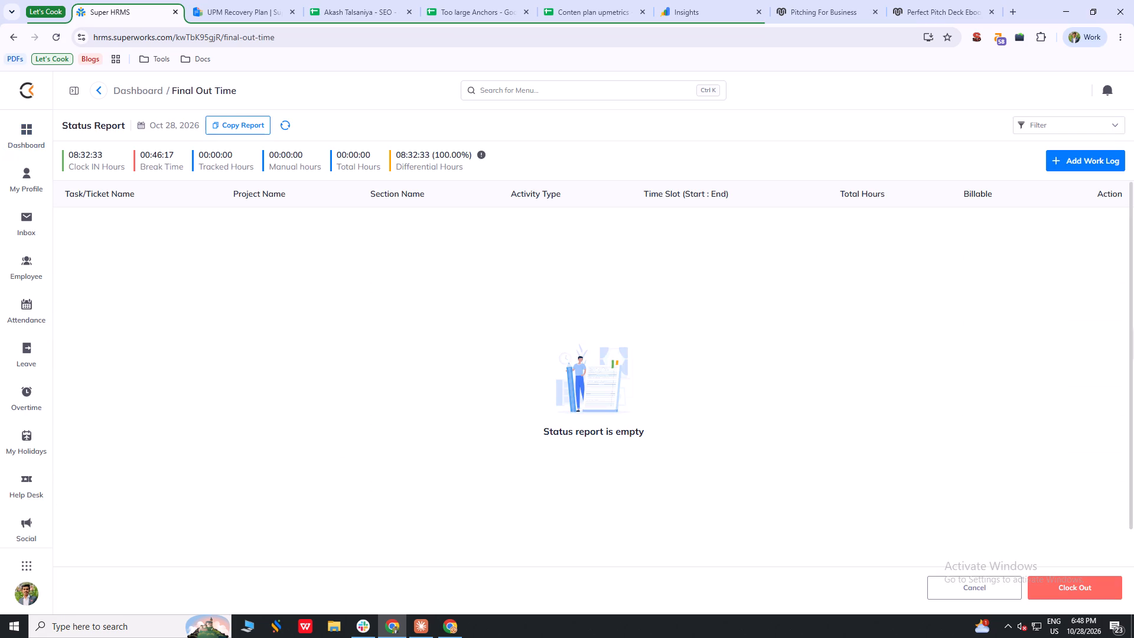
left_click(1071, 585)
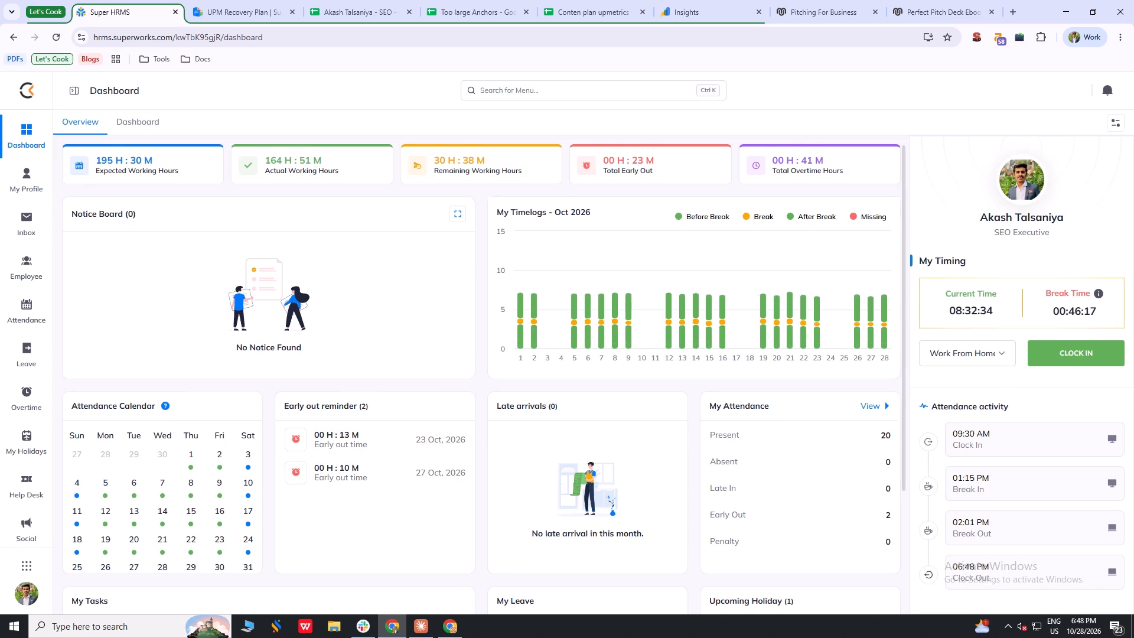
key("F5")
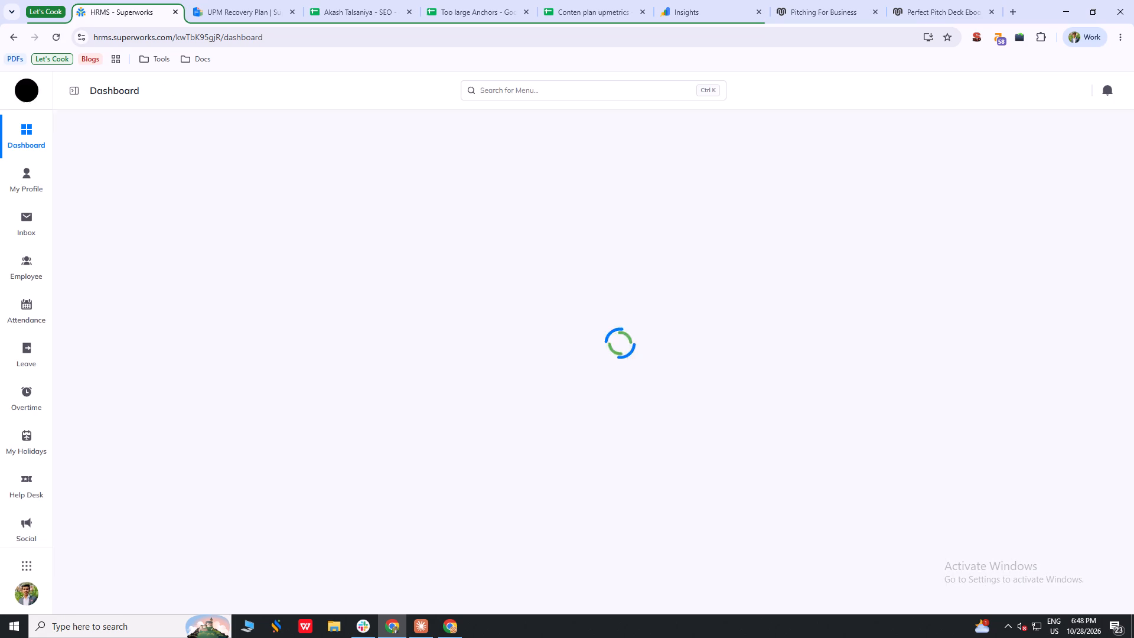